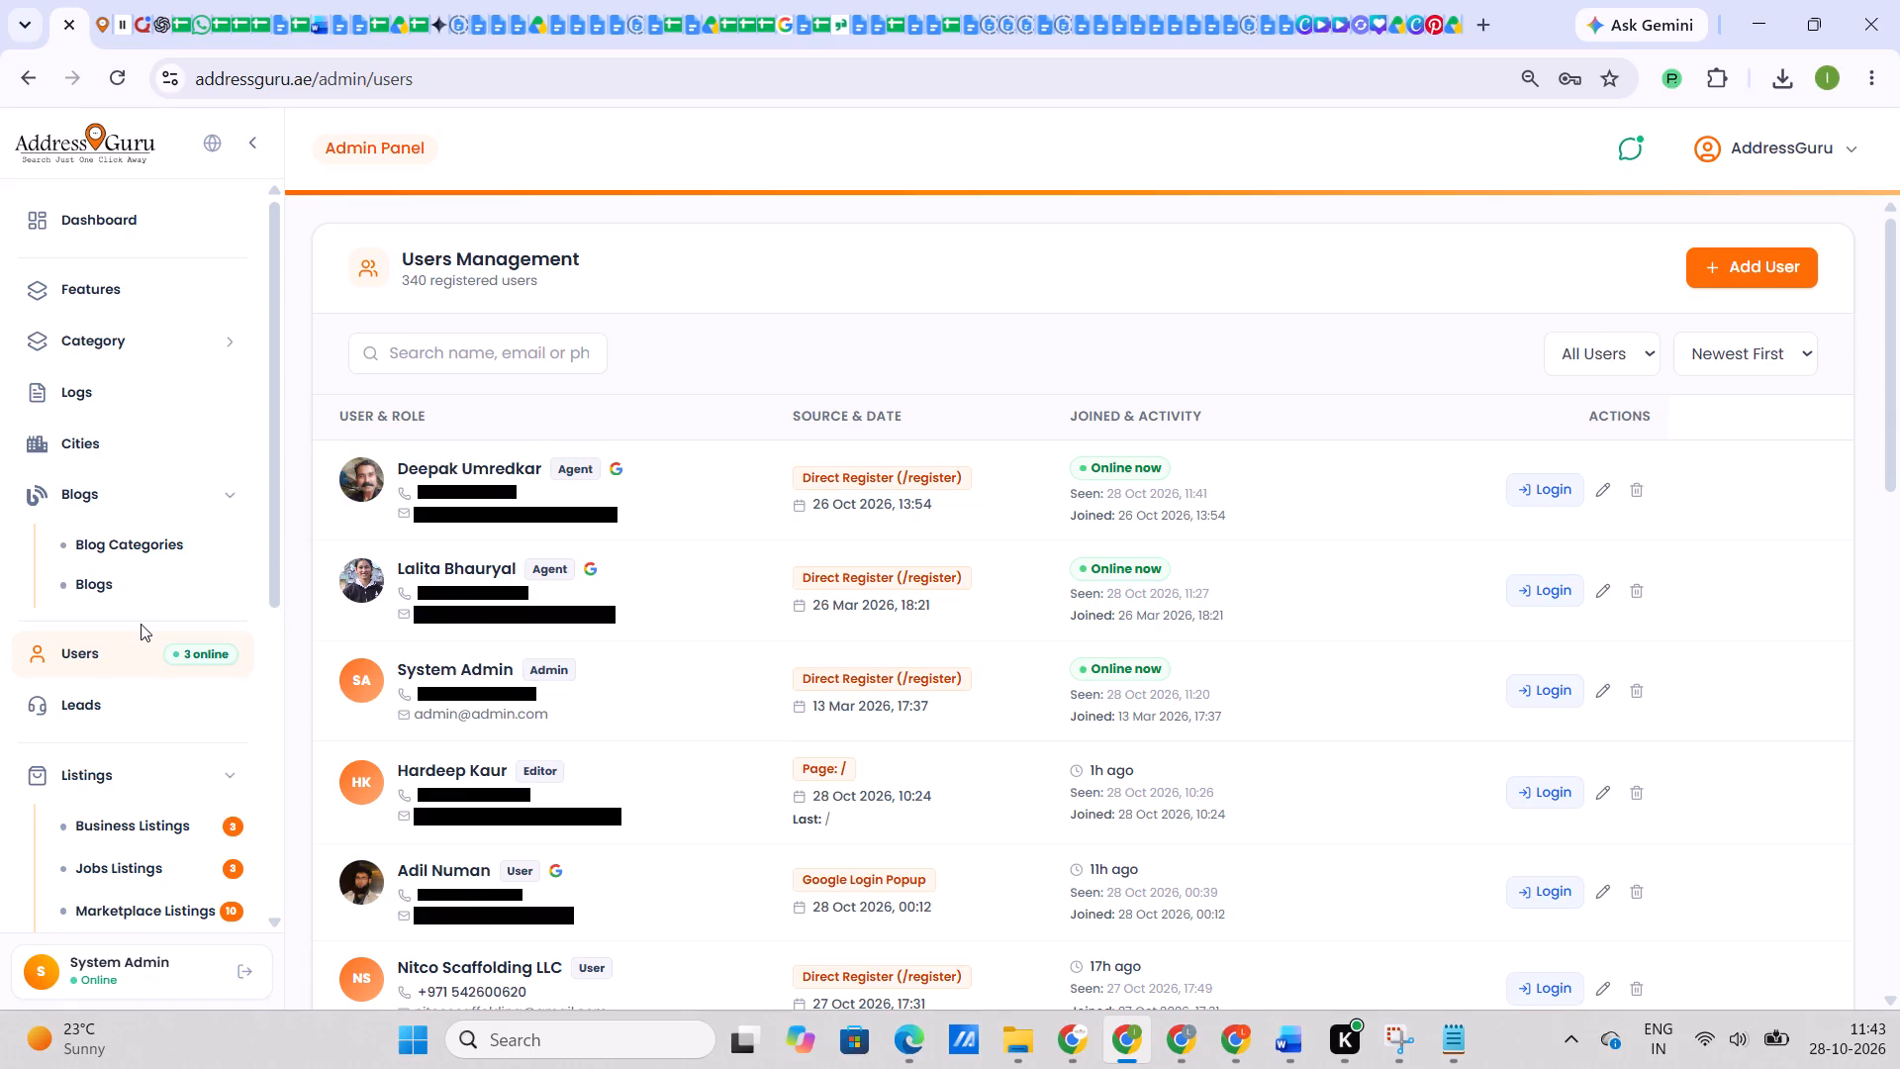
Check the pending entries in Business Listings and Jobs Listings, and return to the Users page.
{"action": "left_click", "coordinate": [189, 802]}
{"action": "left_click", "coordinate": [195, 826]}
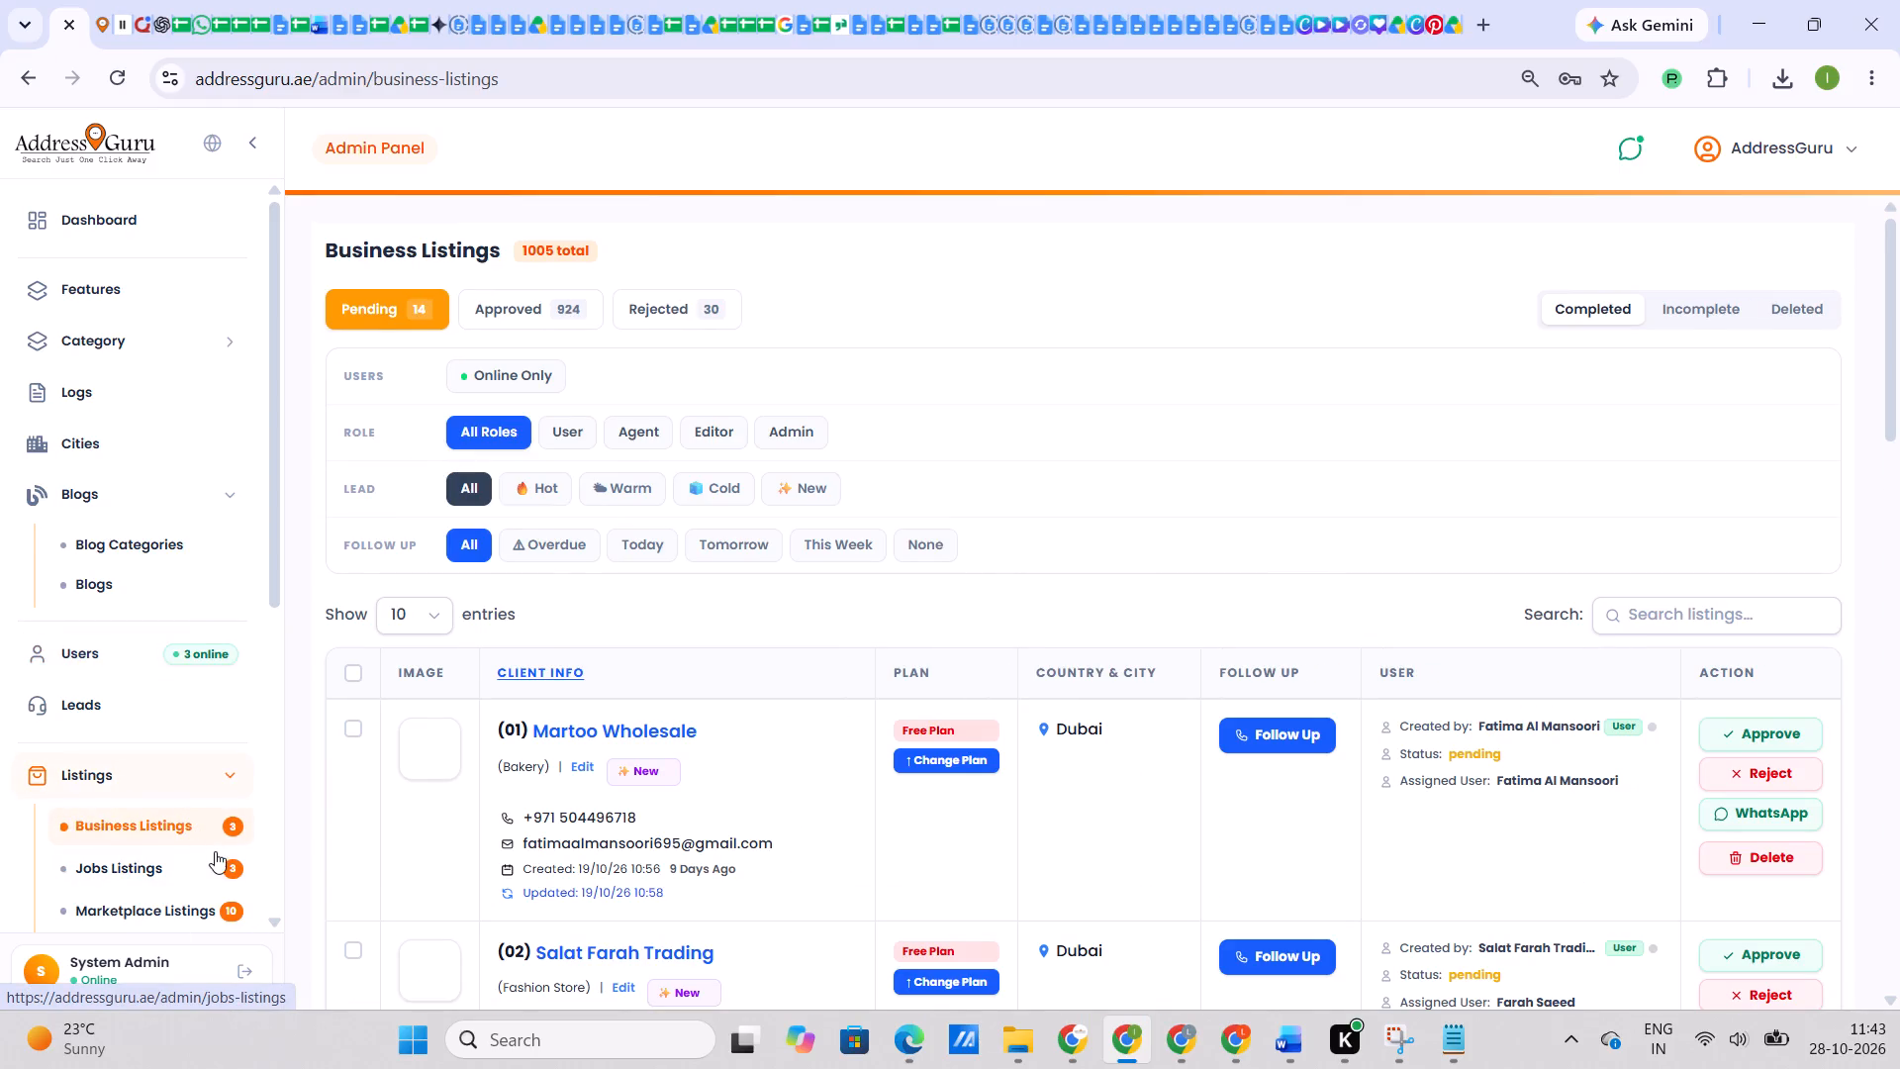
{"action": "left_click", "coordinate": [212, 858]}
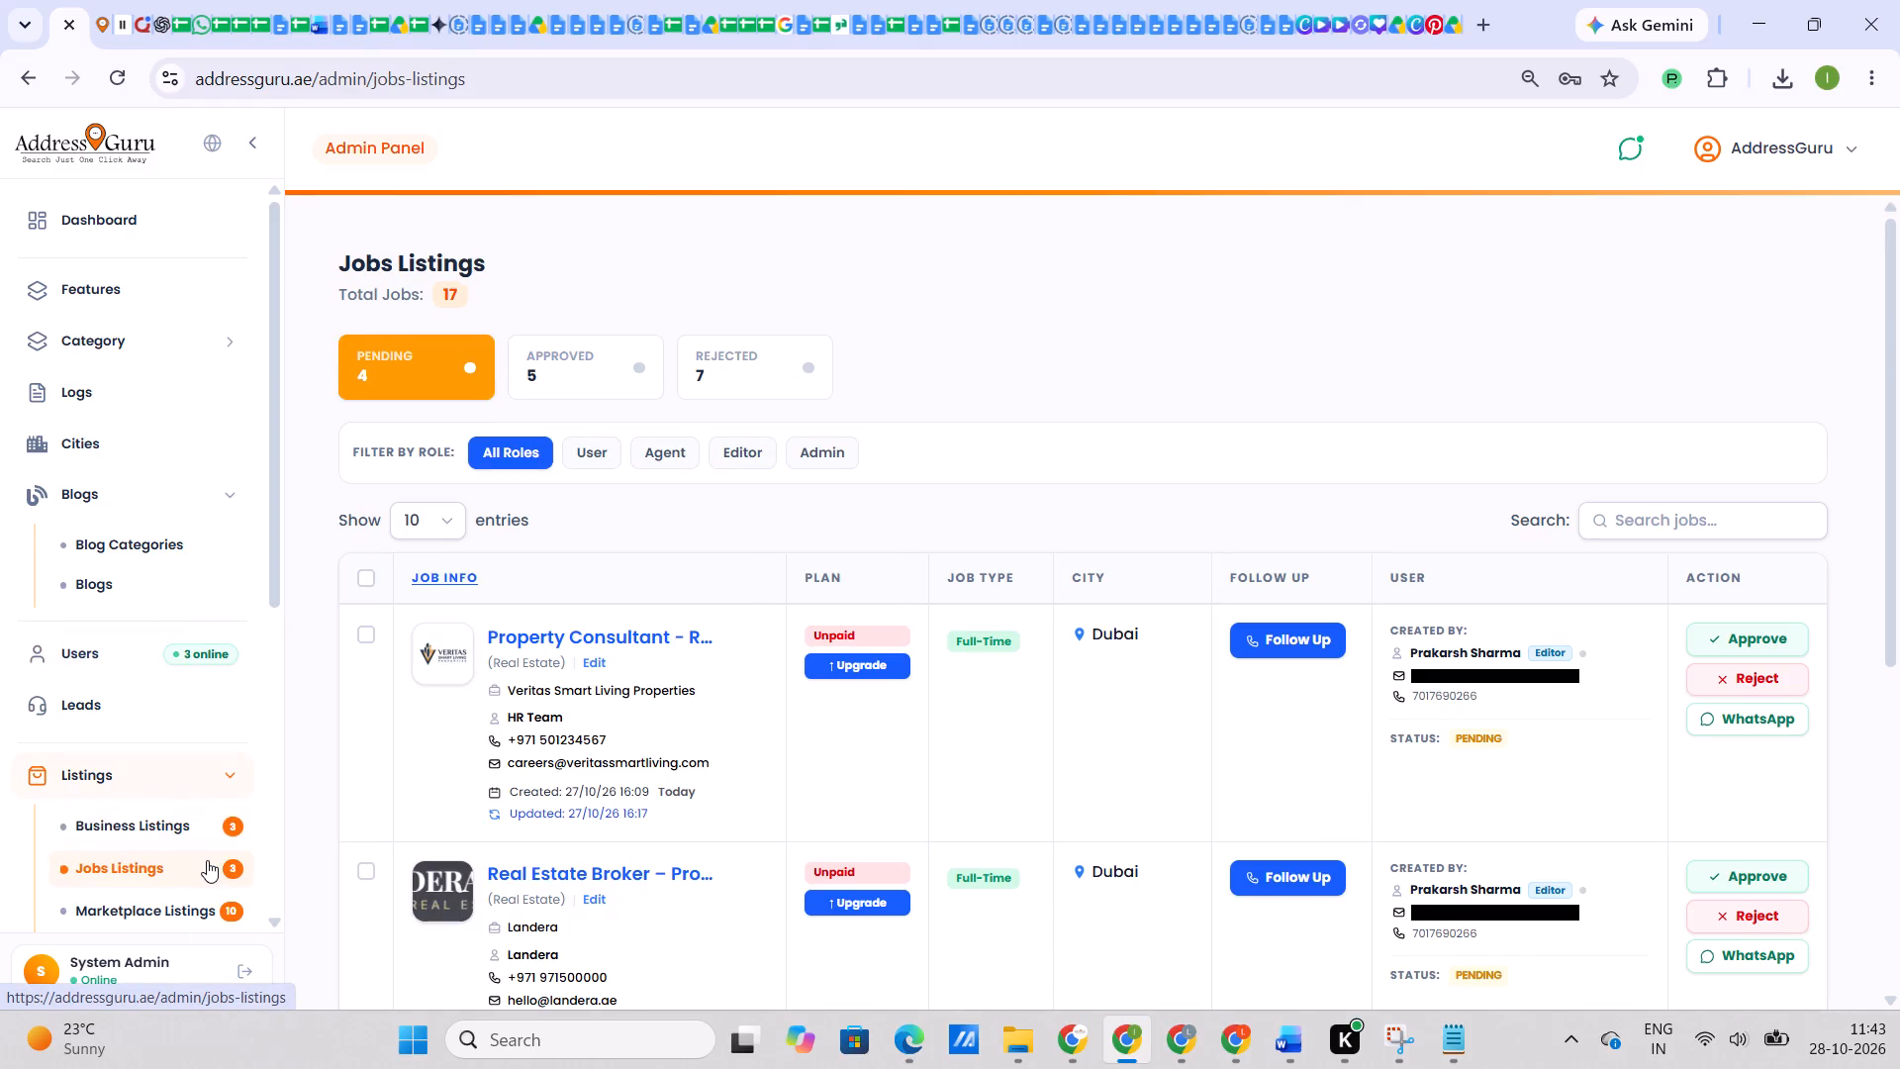
{"action": "left_click", "coordinate": [148, 656]}
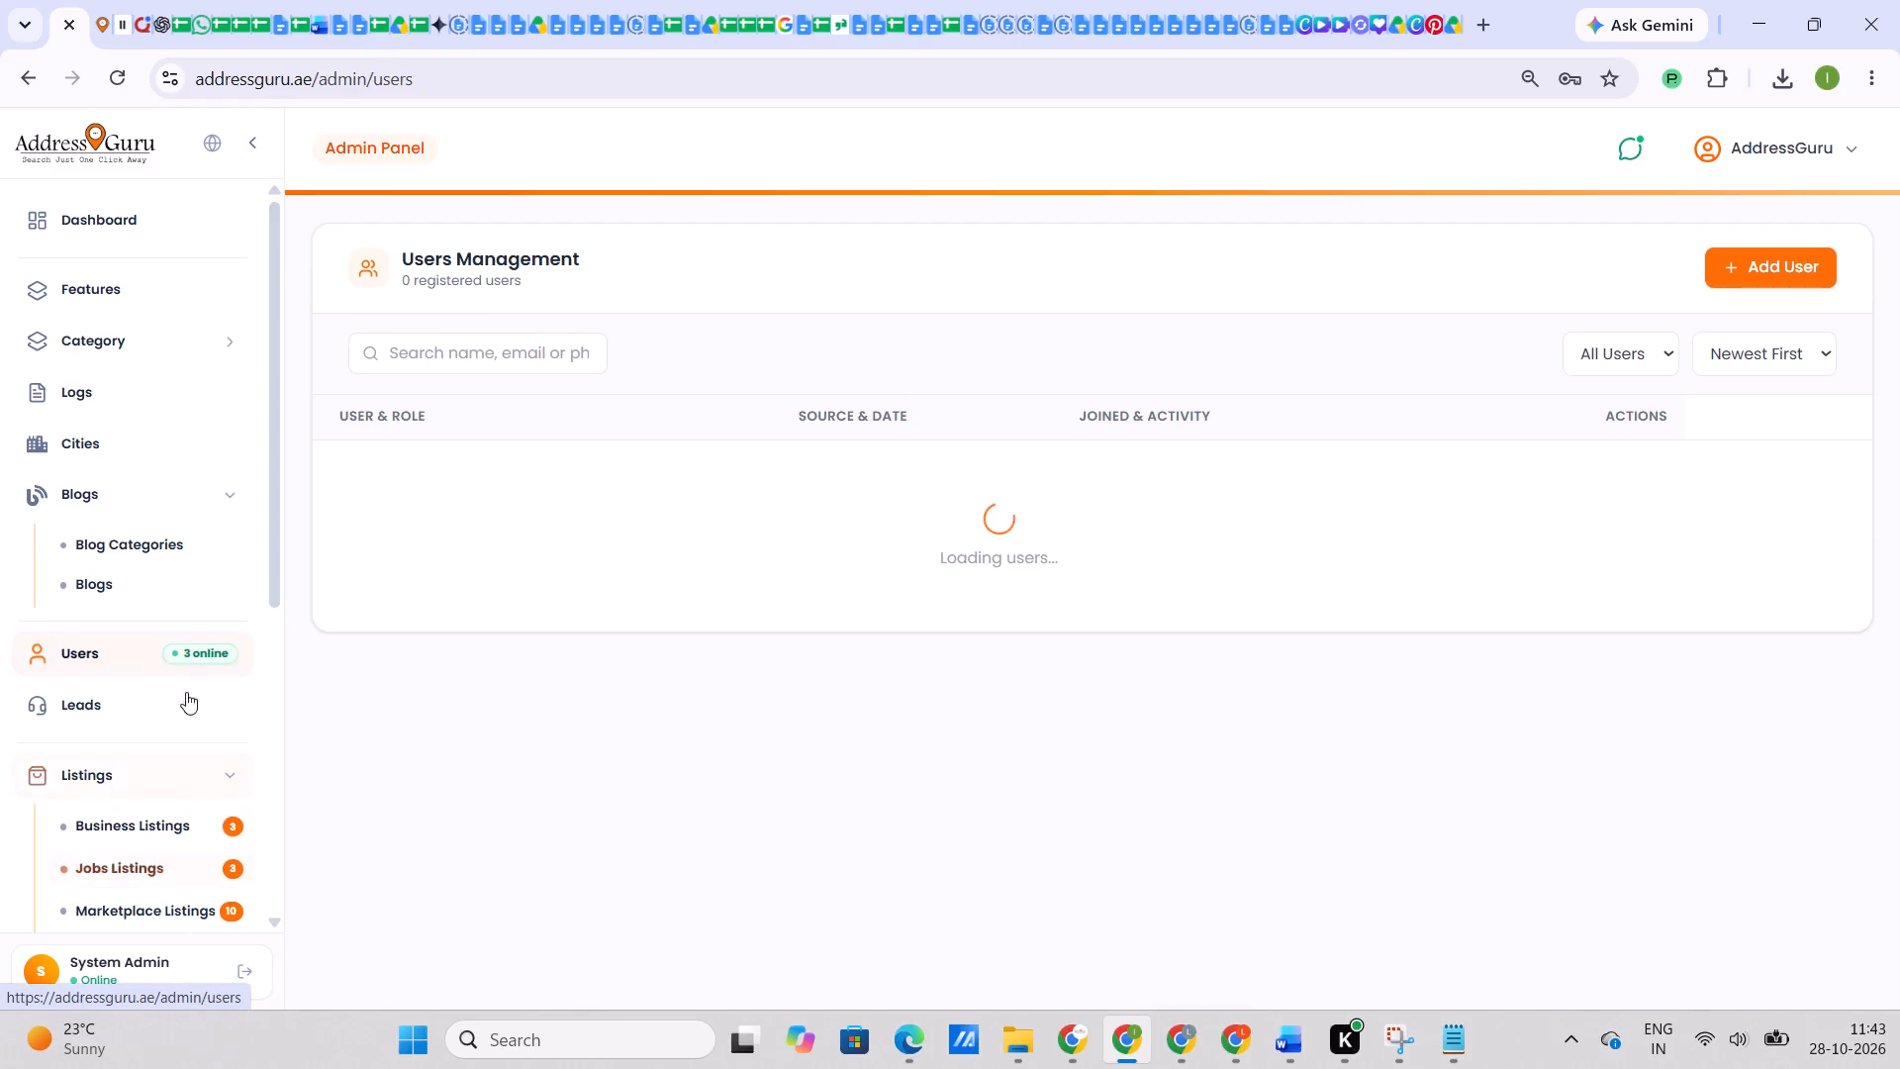
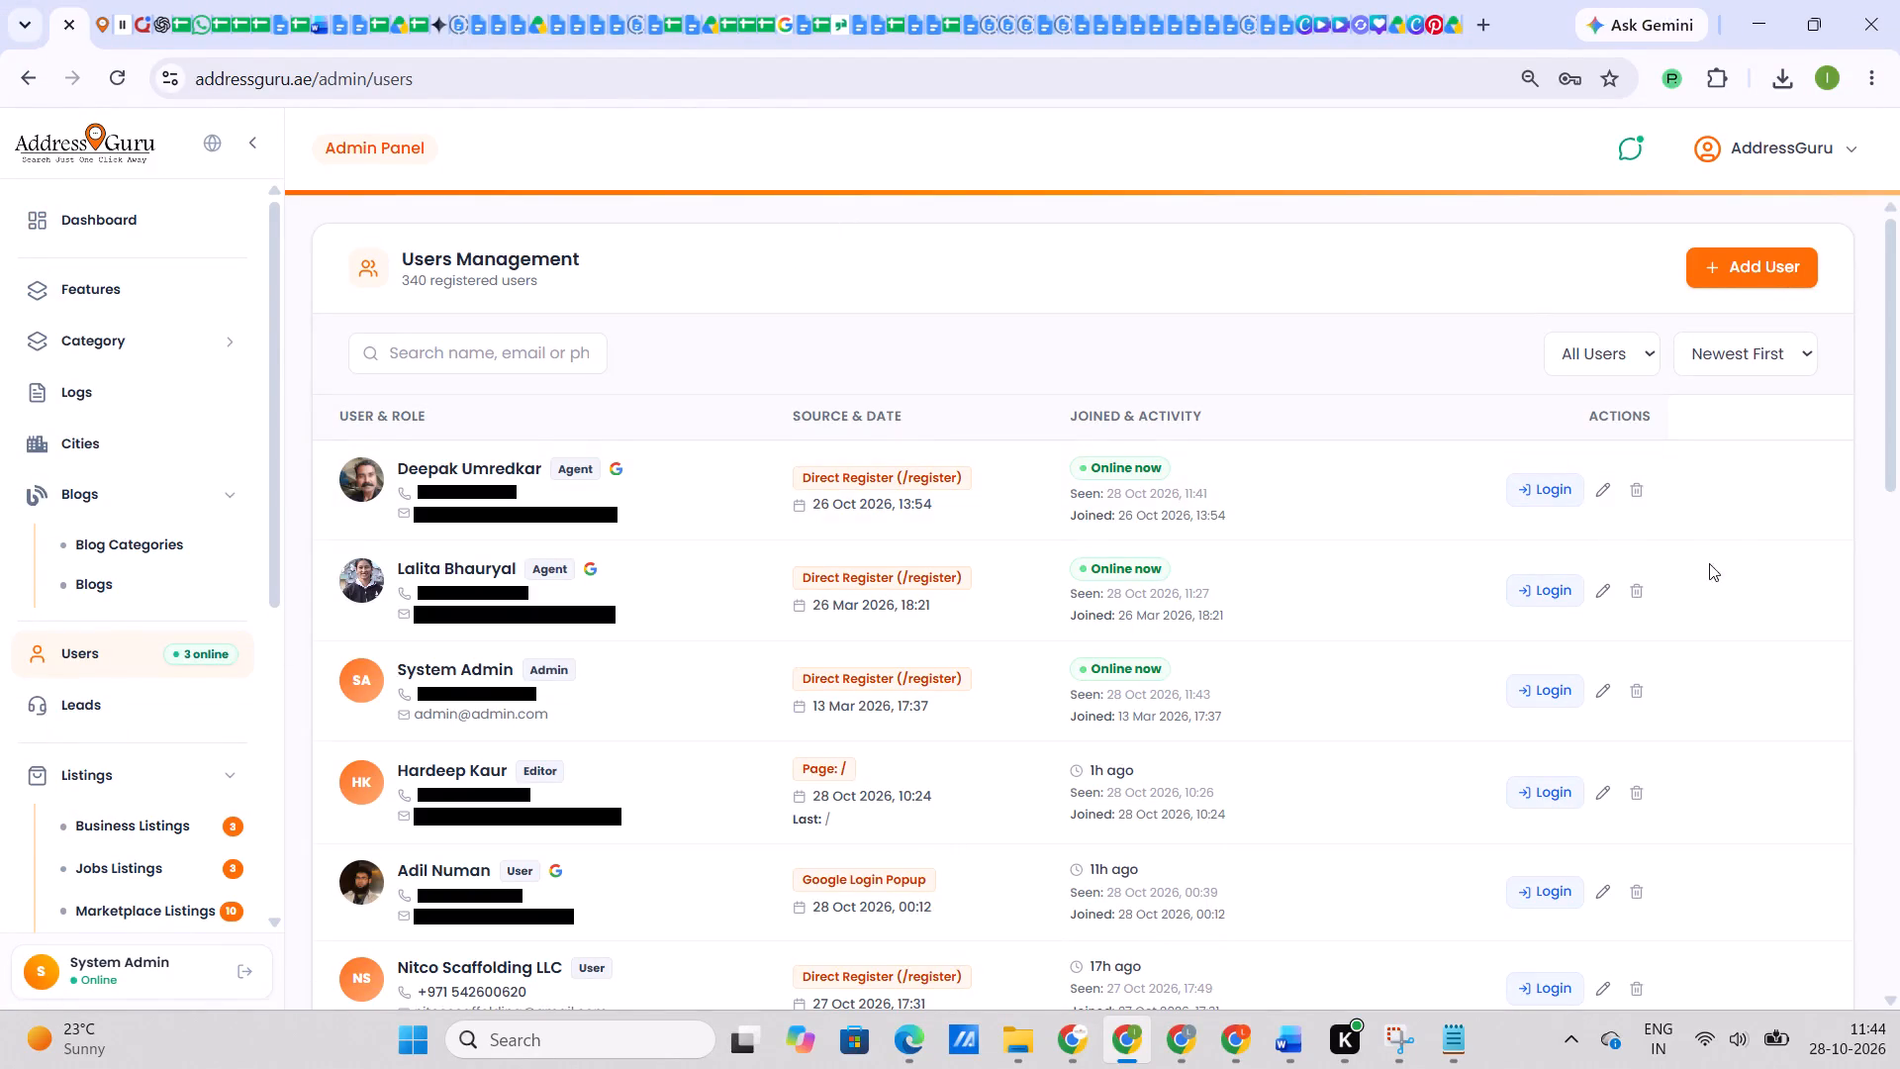
Search the admin Blogs list for the title "How to Keep Your Tour Business Busy During Off-Season Months", copied from the user dashboard's blog list.
{"action": "left_click", "coordinate": [1179, 1032]}
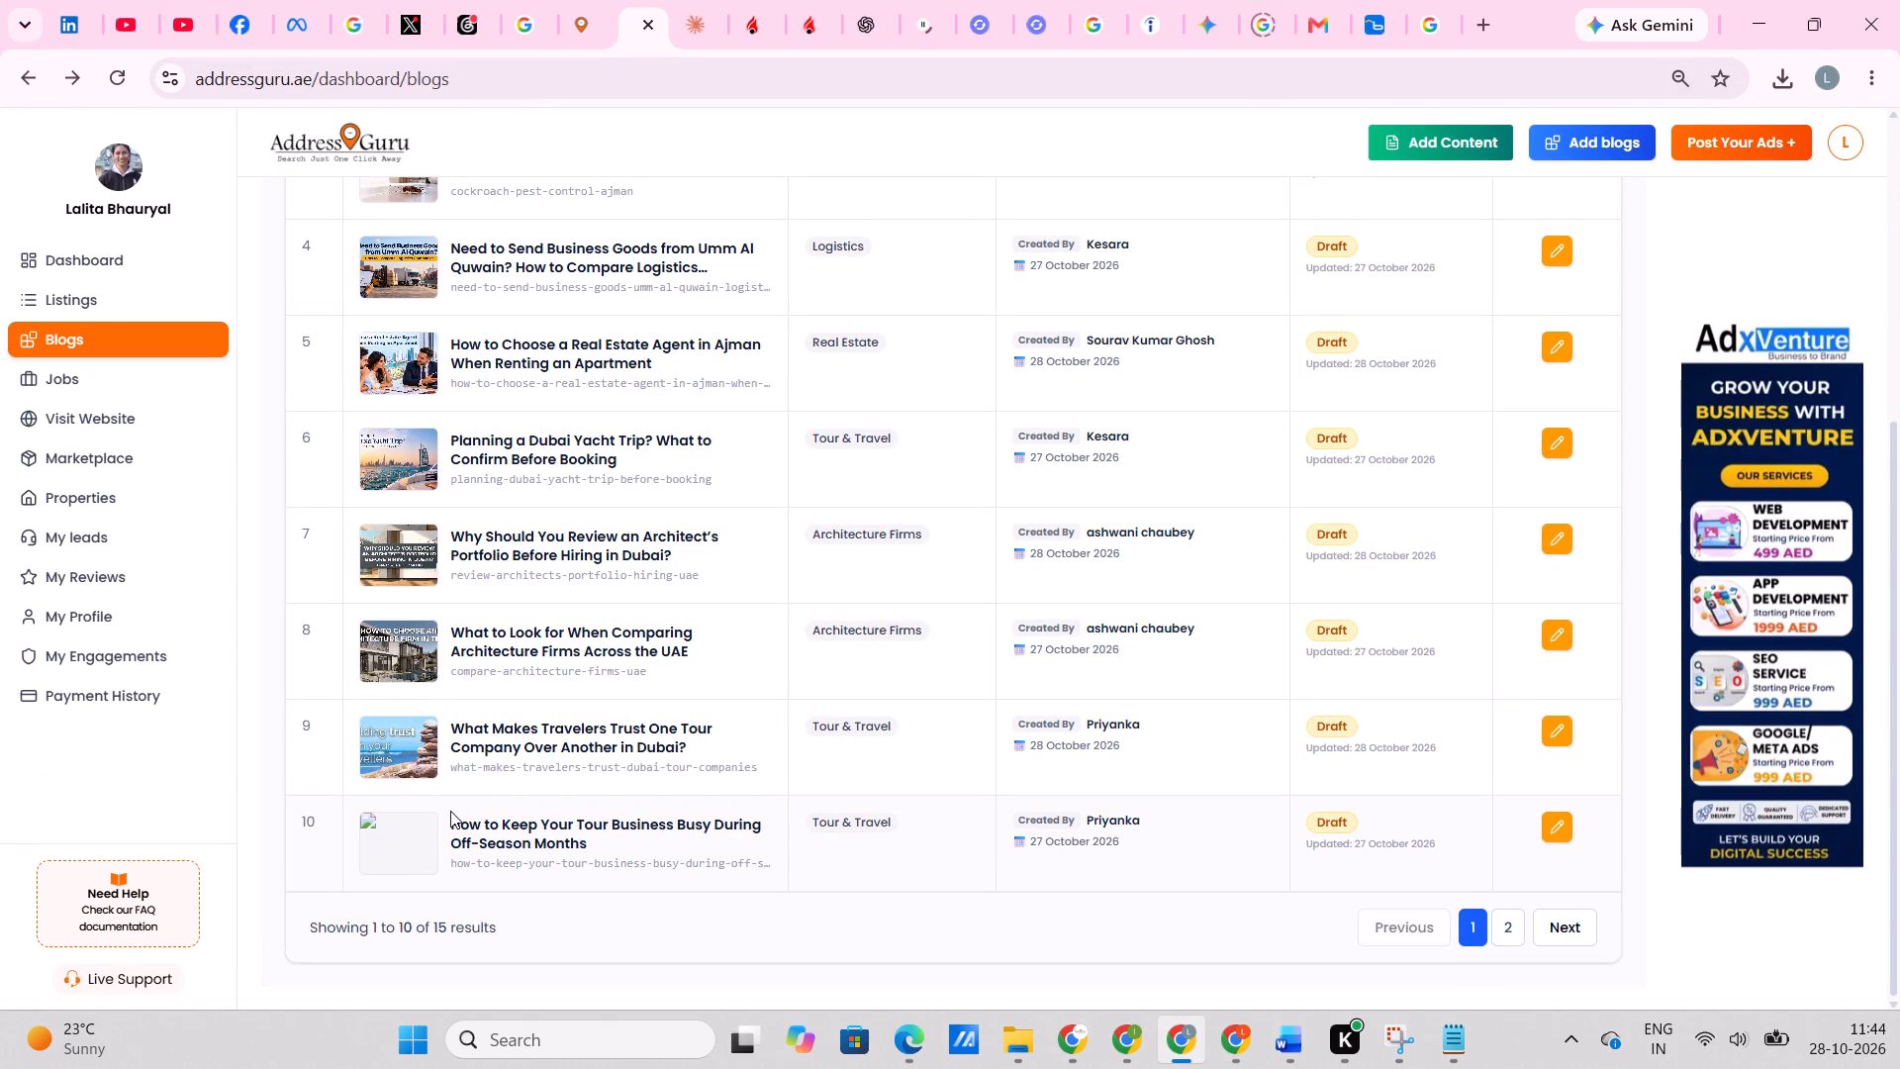
{"action": "left_click_drag", "start_coordinate": [450, 811], "coordinate": [599, 845]}
{"action": "key", "text": "ctrl+c"}
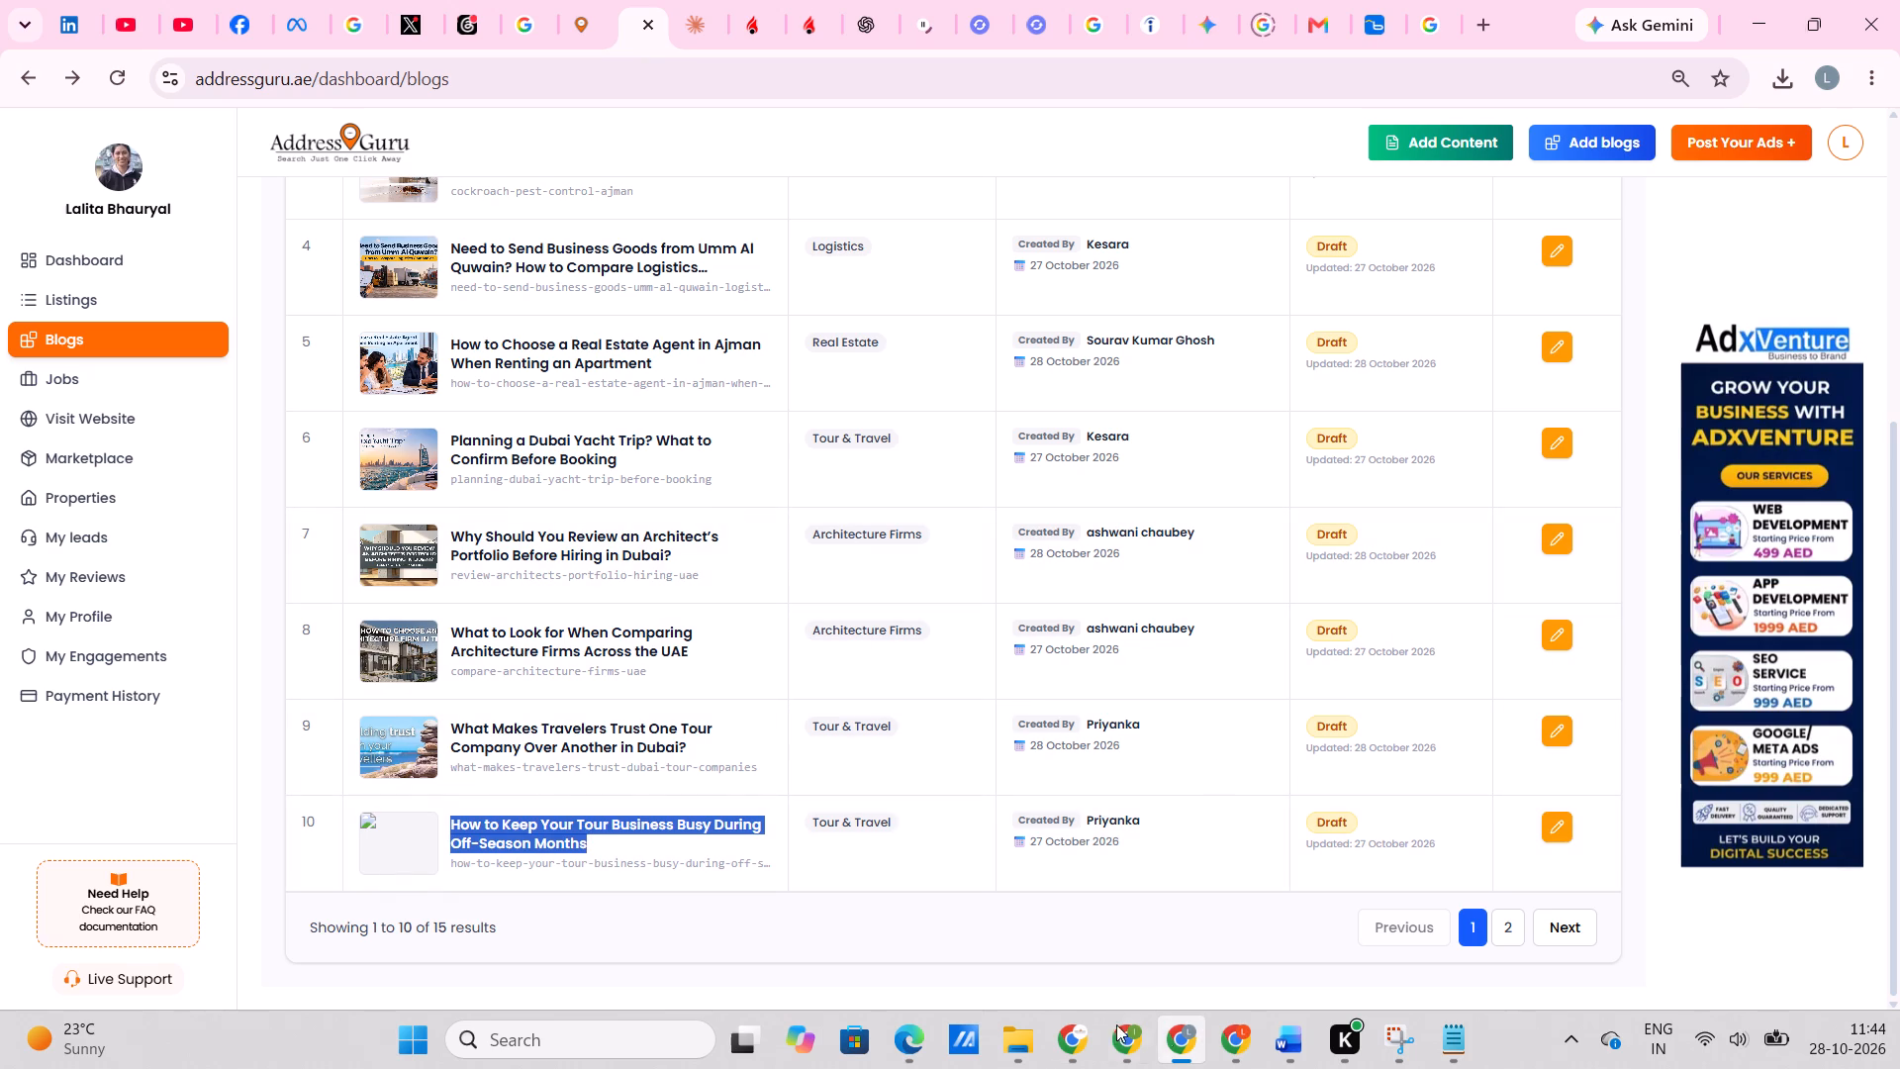
{"action": "double_click", "coordinate": [1106, 1042]}
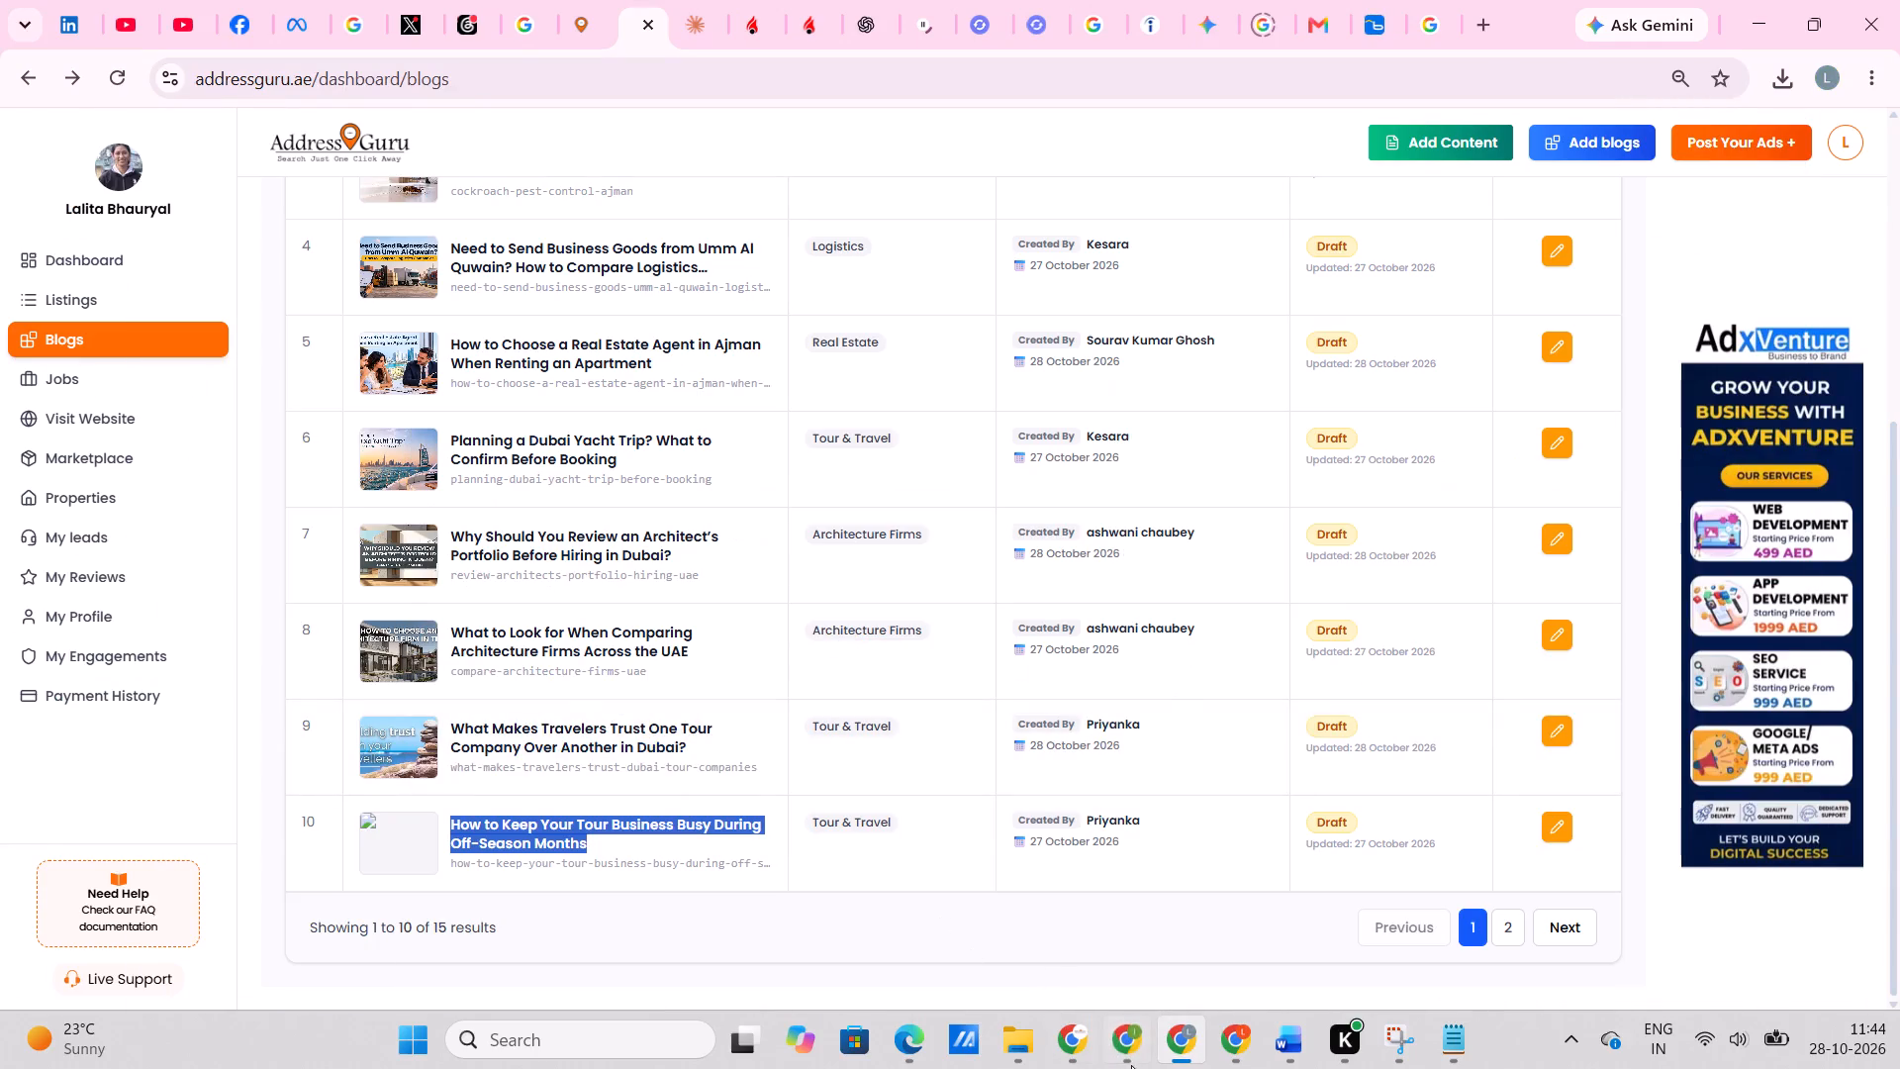
{"action": "left_click", "coordinate": [1140, 1056]}
{"action": "left_click", "coordinate": [137, 579]}
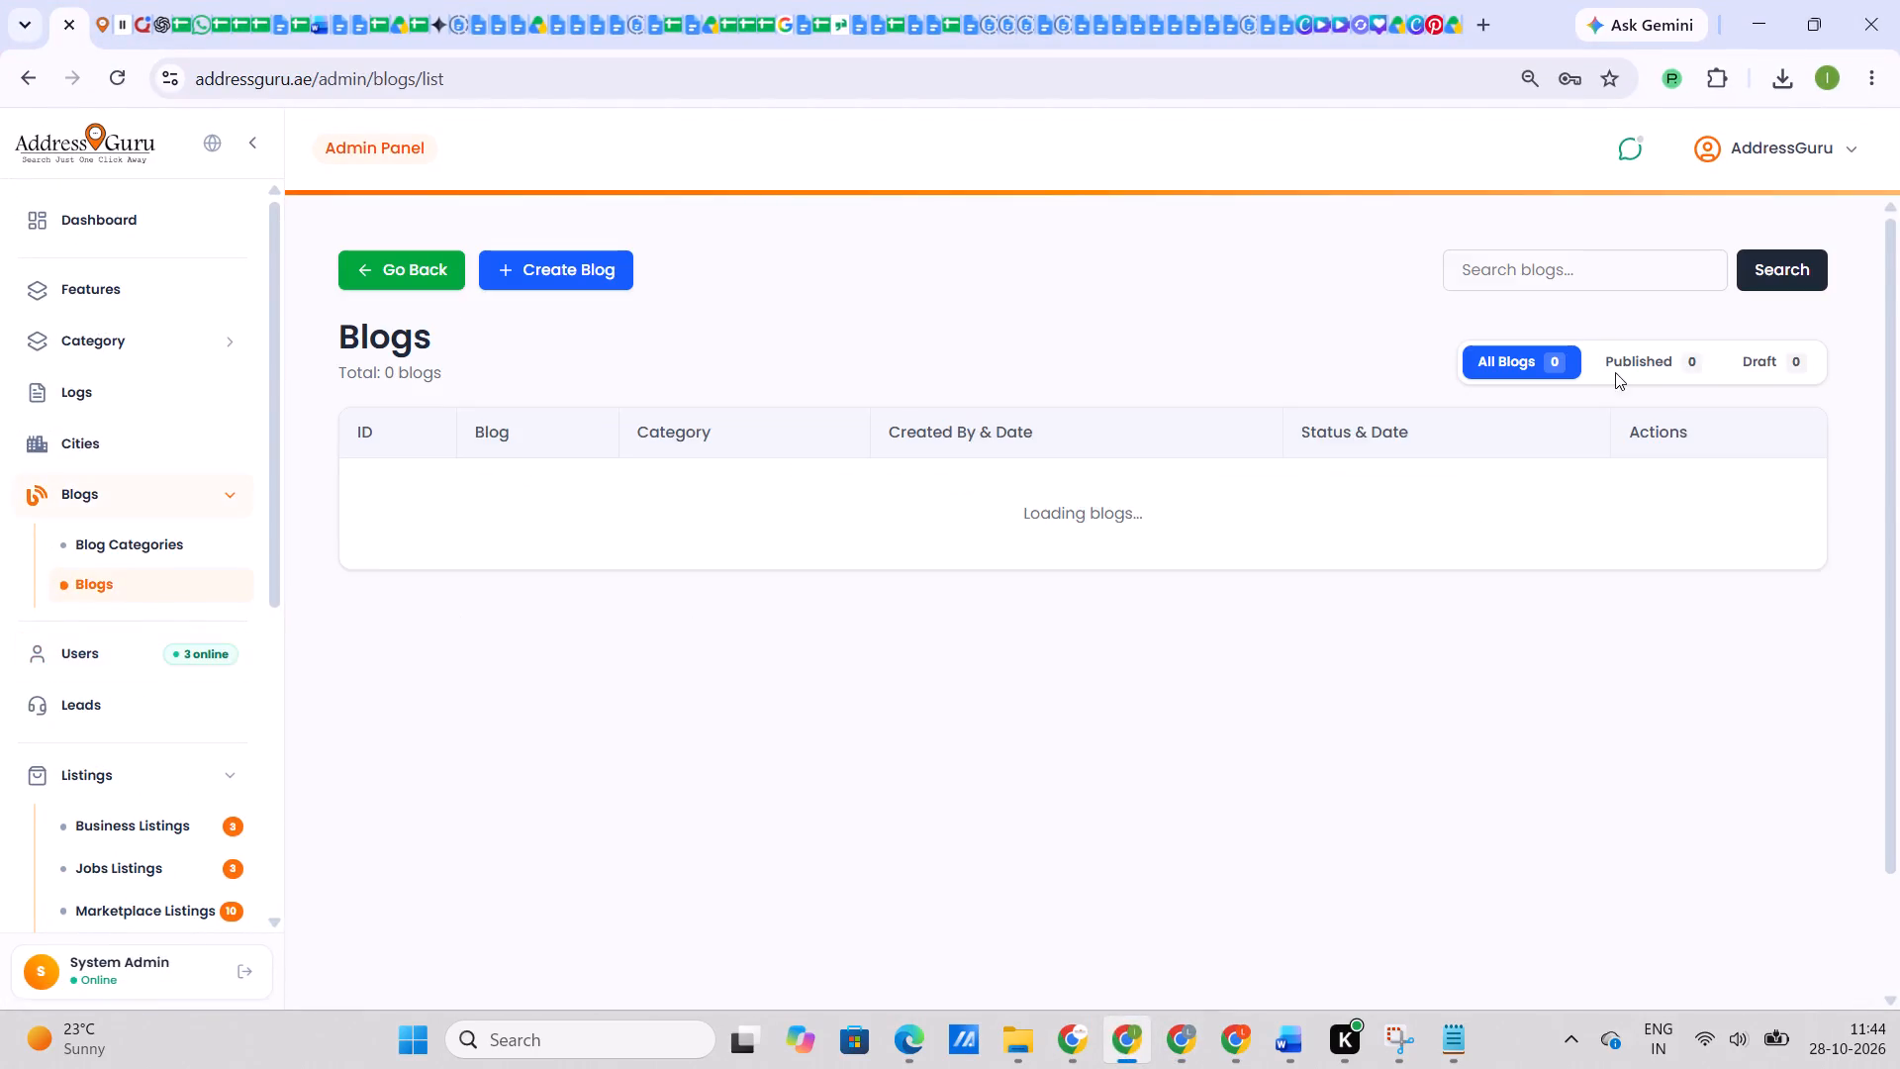
{"action": "left_click", "coordinate": [1535, 252]}
{"action": "key", "text": "ctrl+v"}
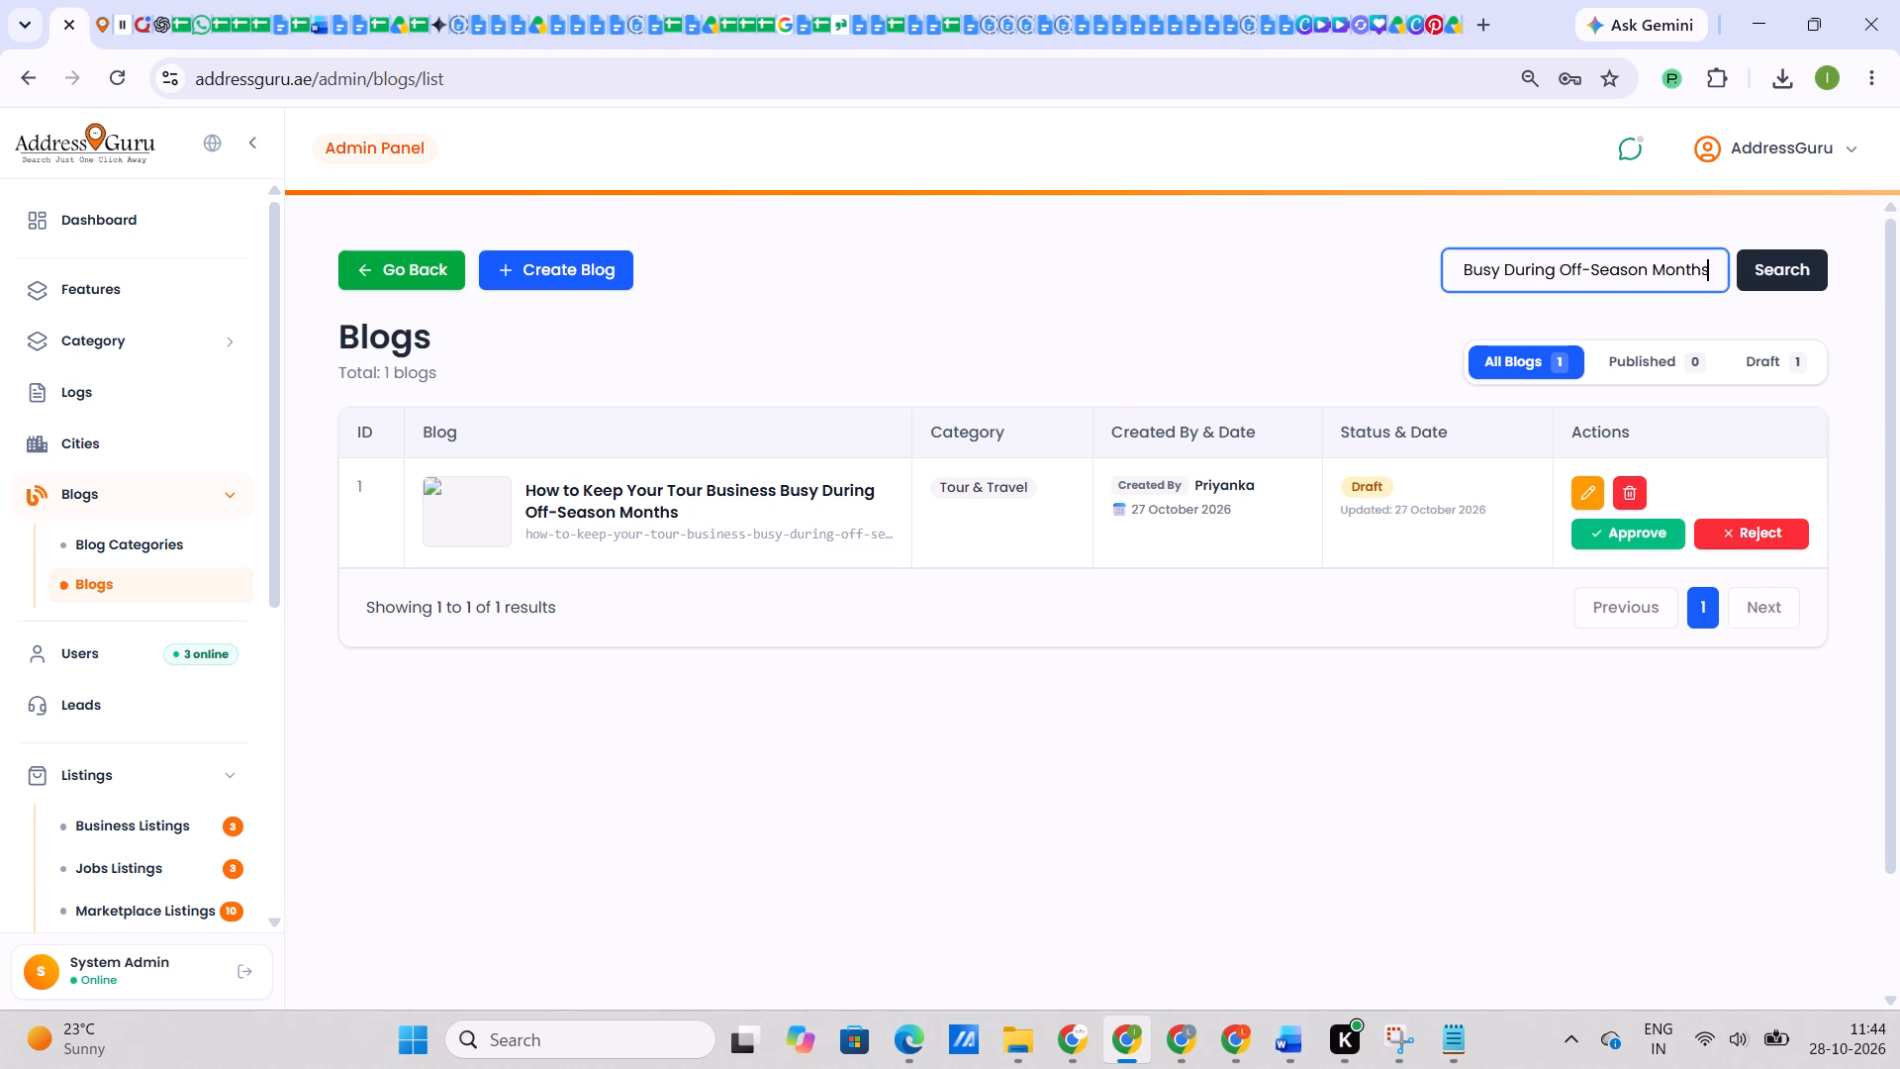
Clear the title from the admin blog search and return to the user dashboard's blog list.
{"action": "key", "text": "ctrl+z"}
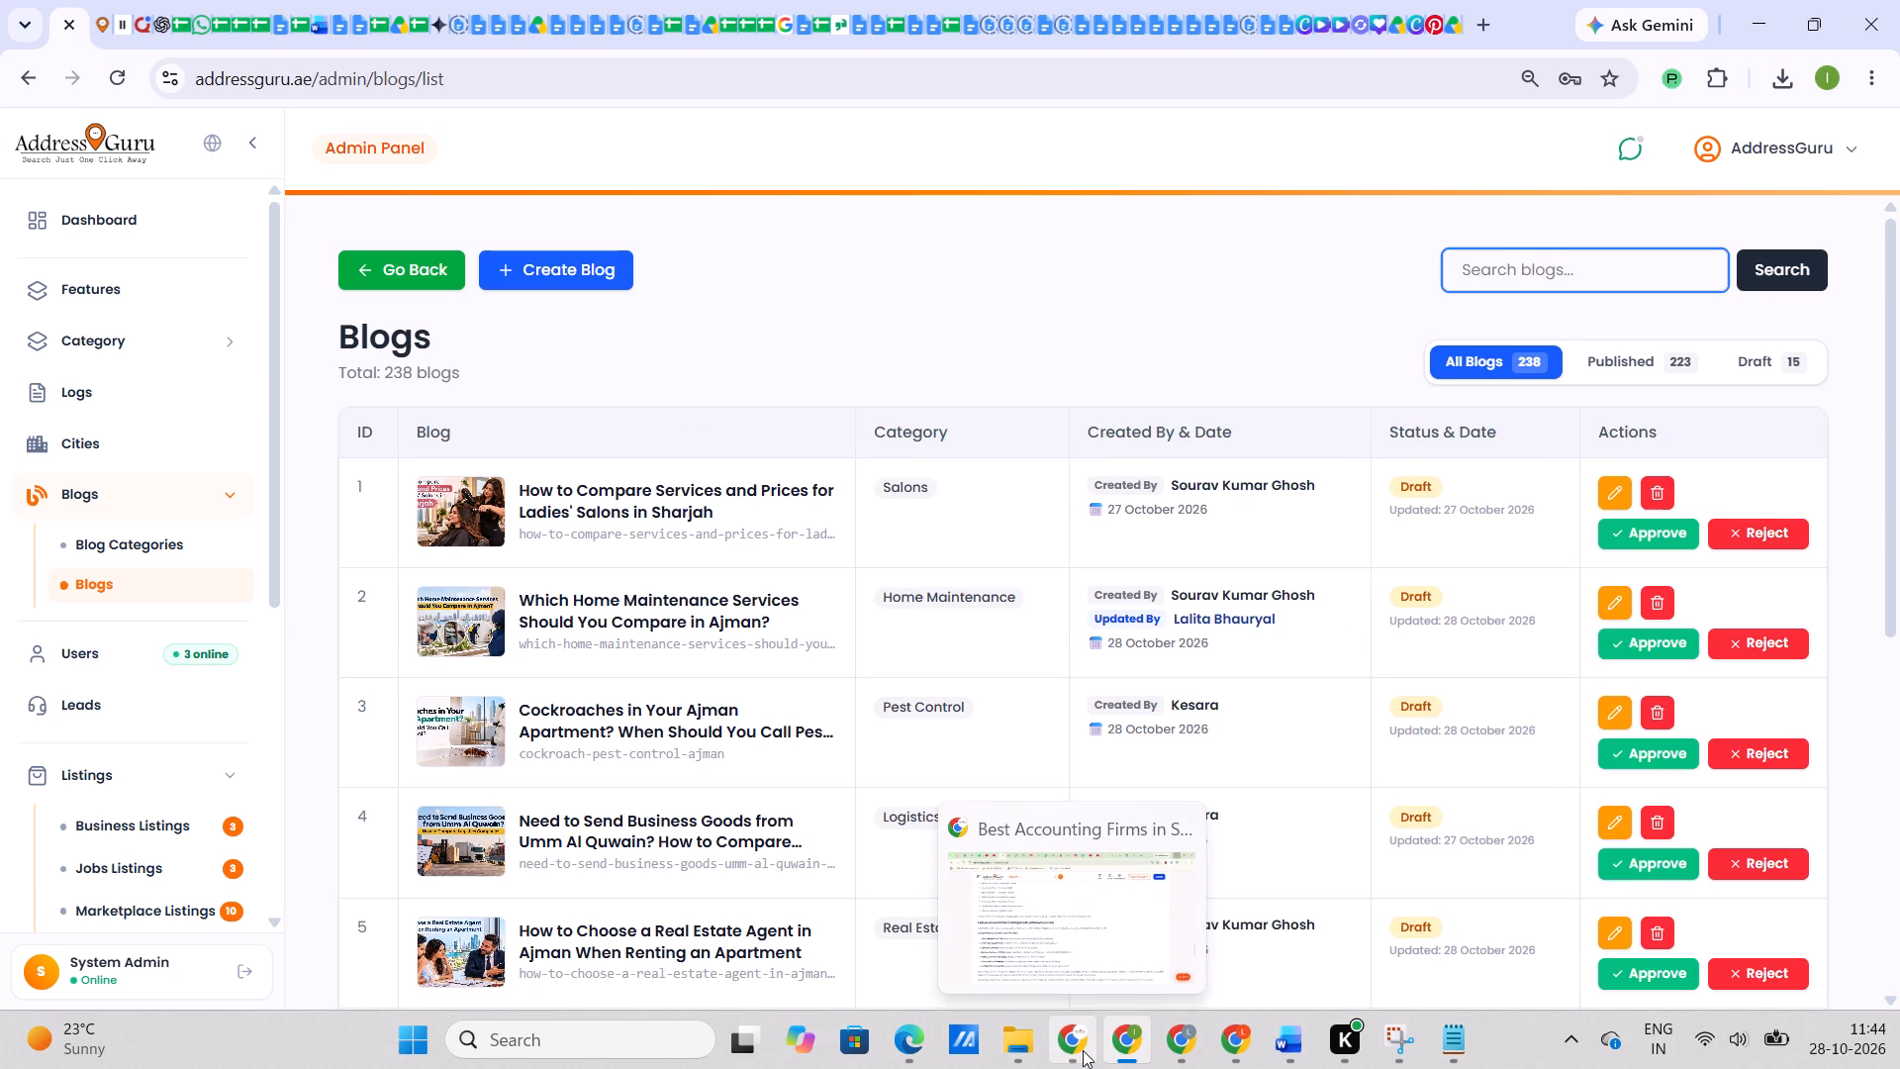
{"action": "left_click", "coordinate": [1185, 1034]}
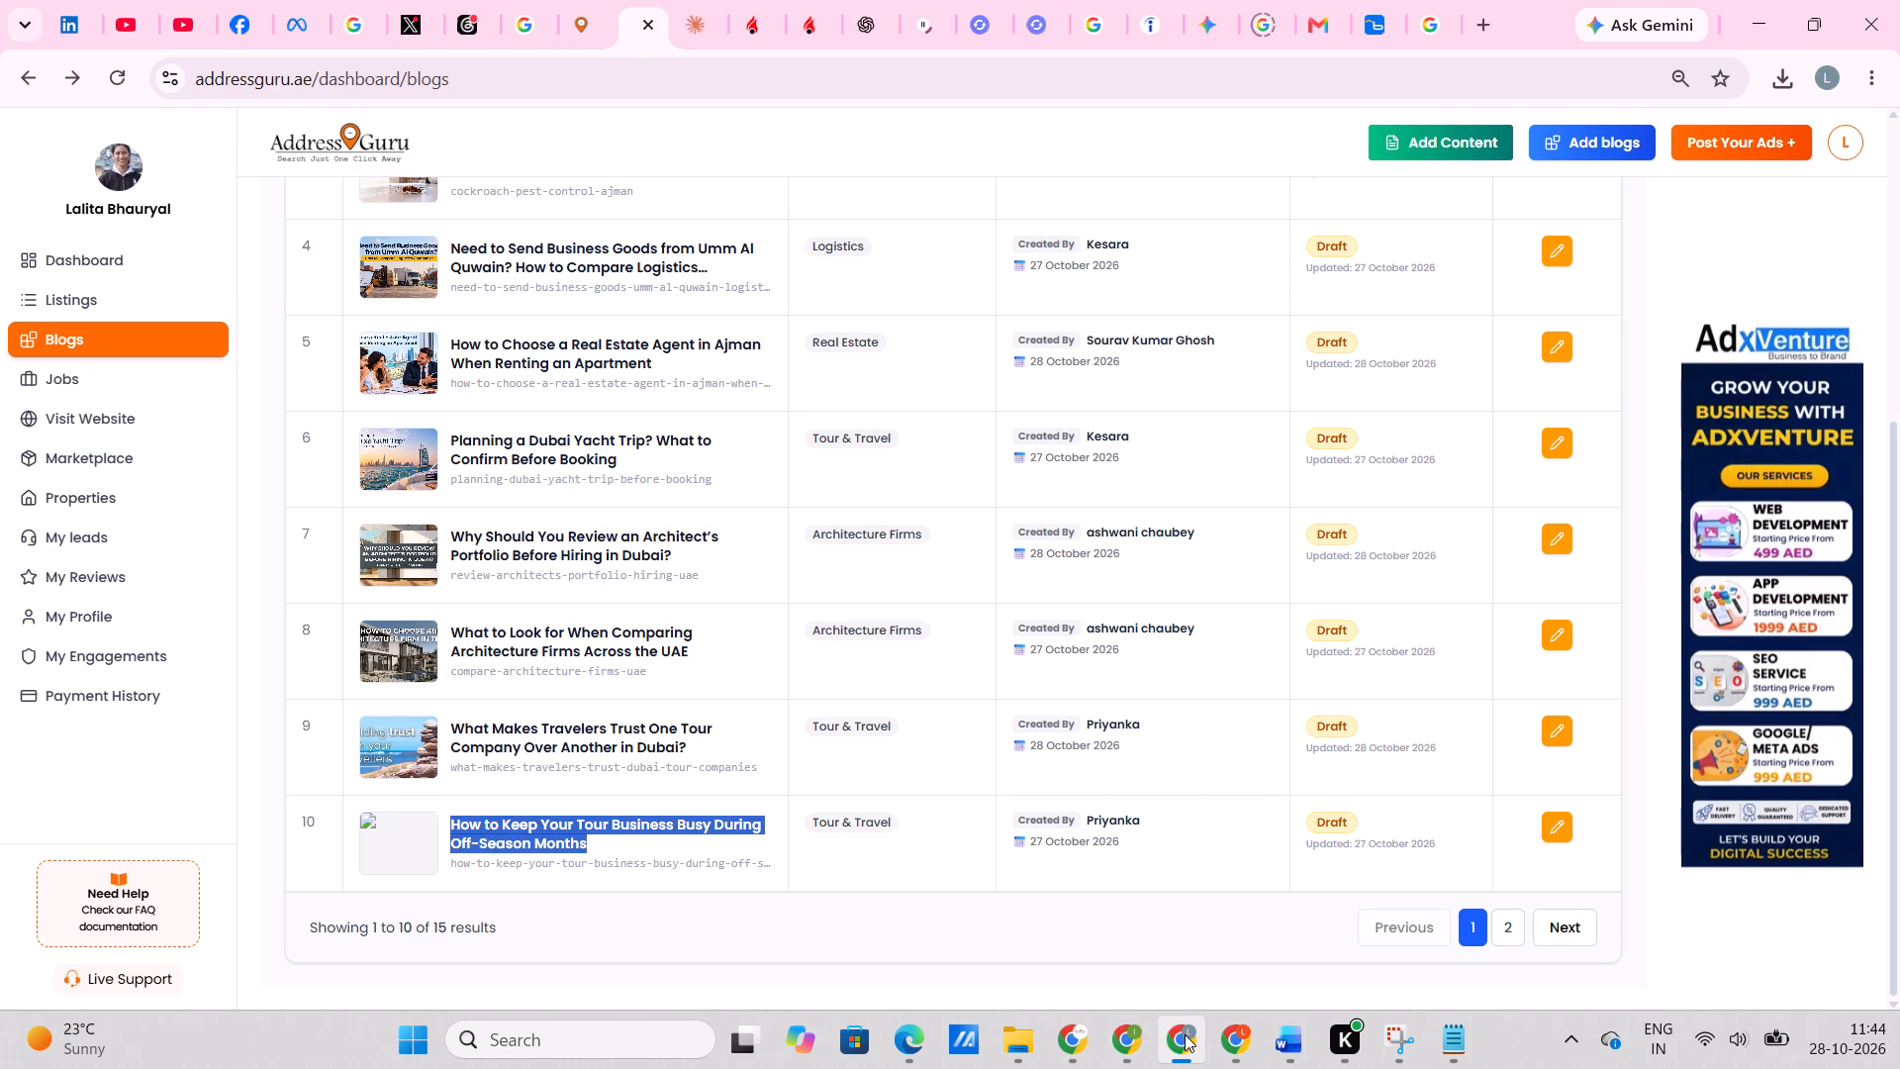
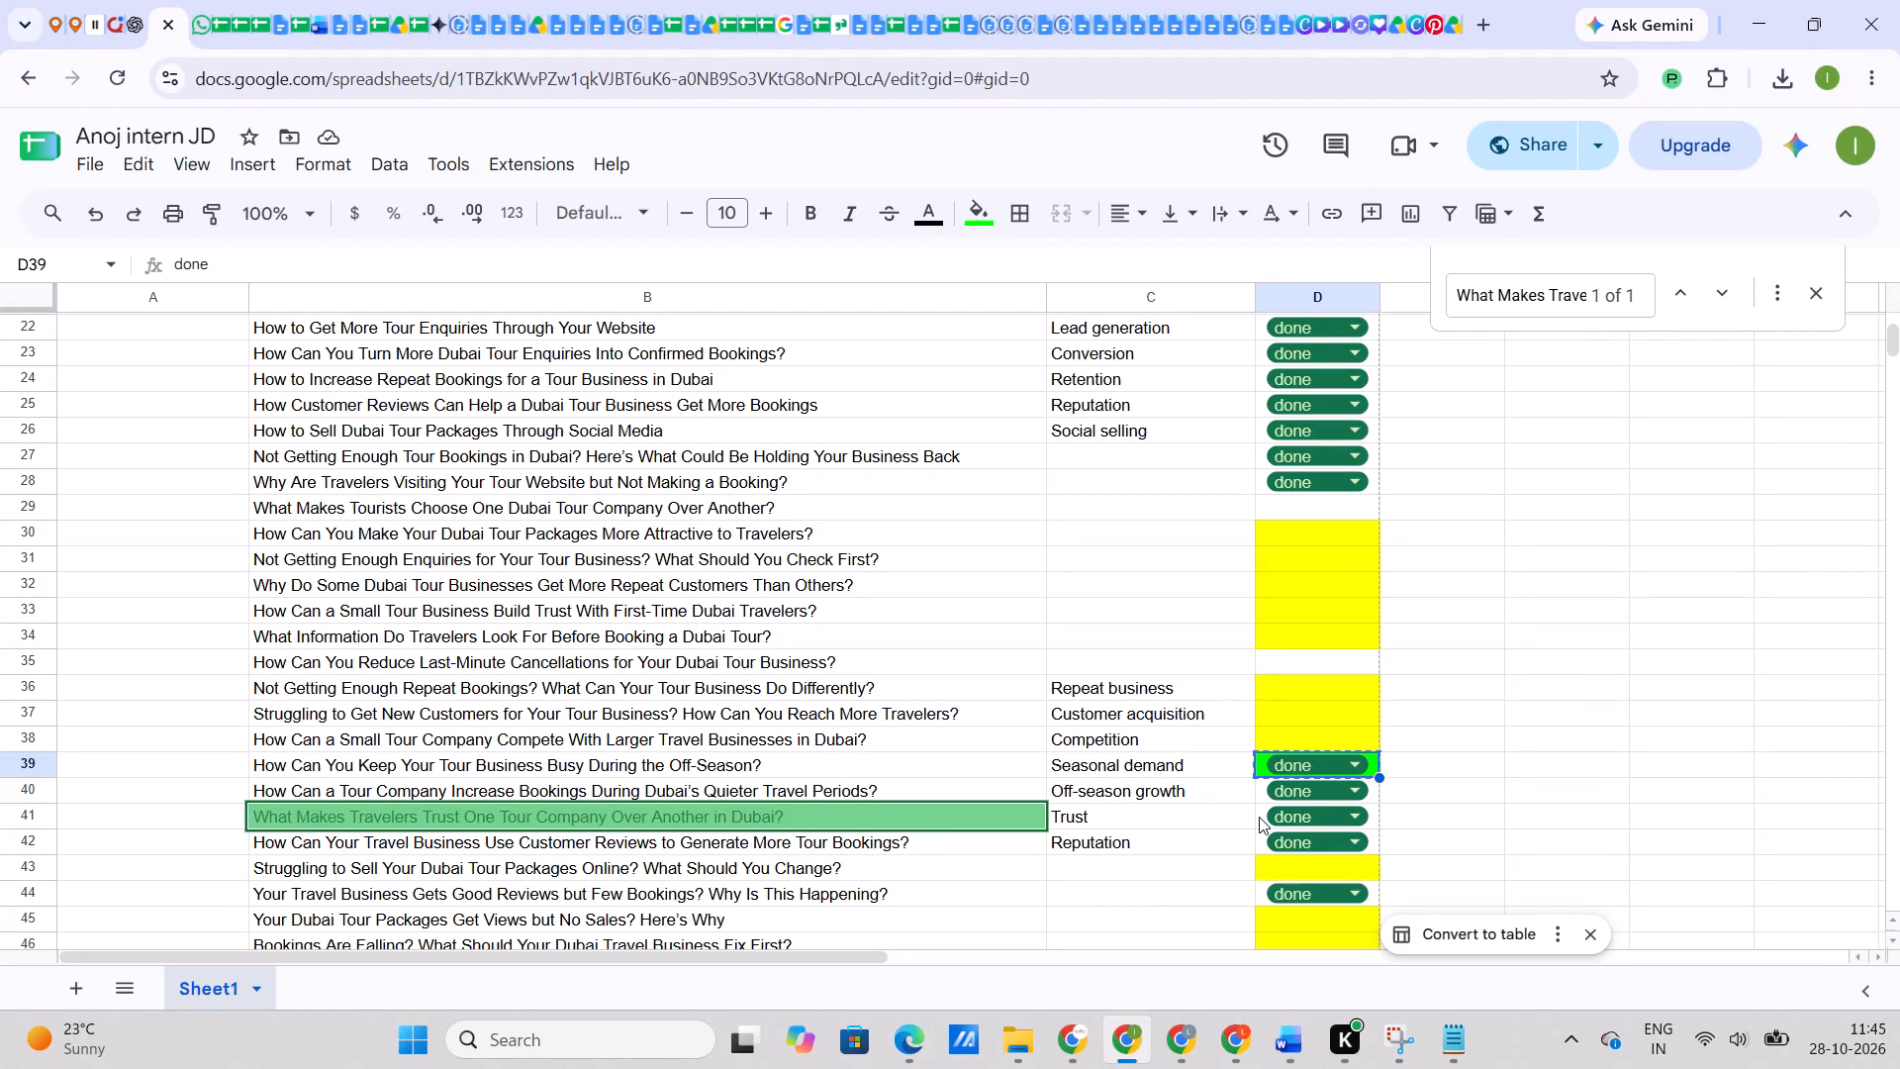
Paste the copied green-filled "done" status from D39 into D41, beside "What Makes Travelers Trust One Tour Company Over Another in Dubai?".
{"action": "left_click", "coordinate": [1257, 819]}
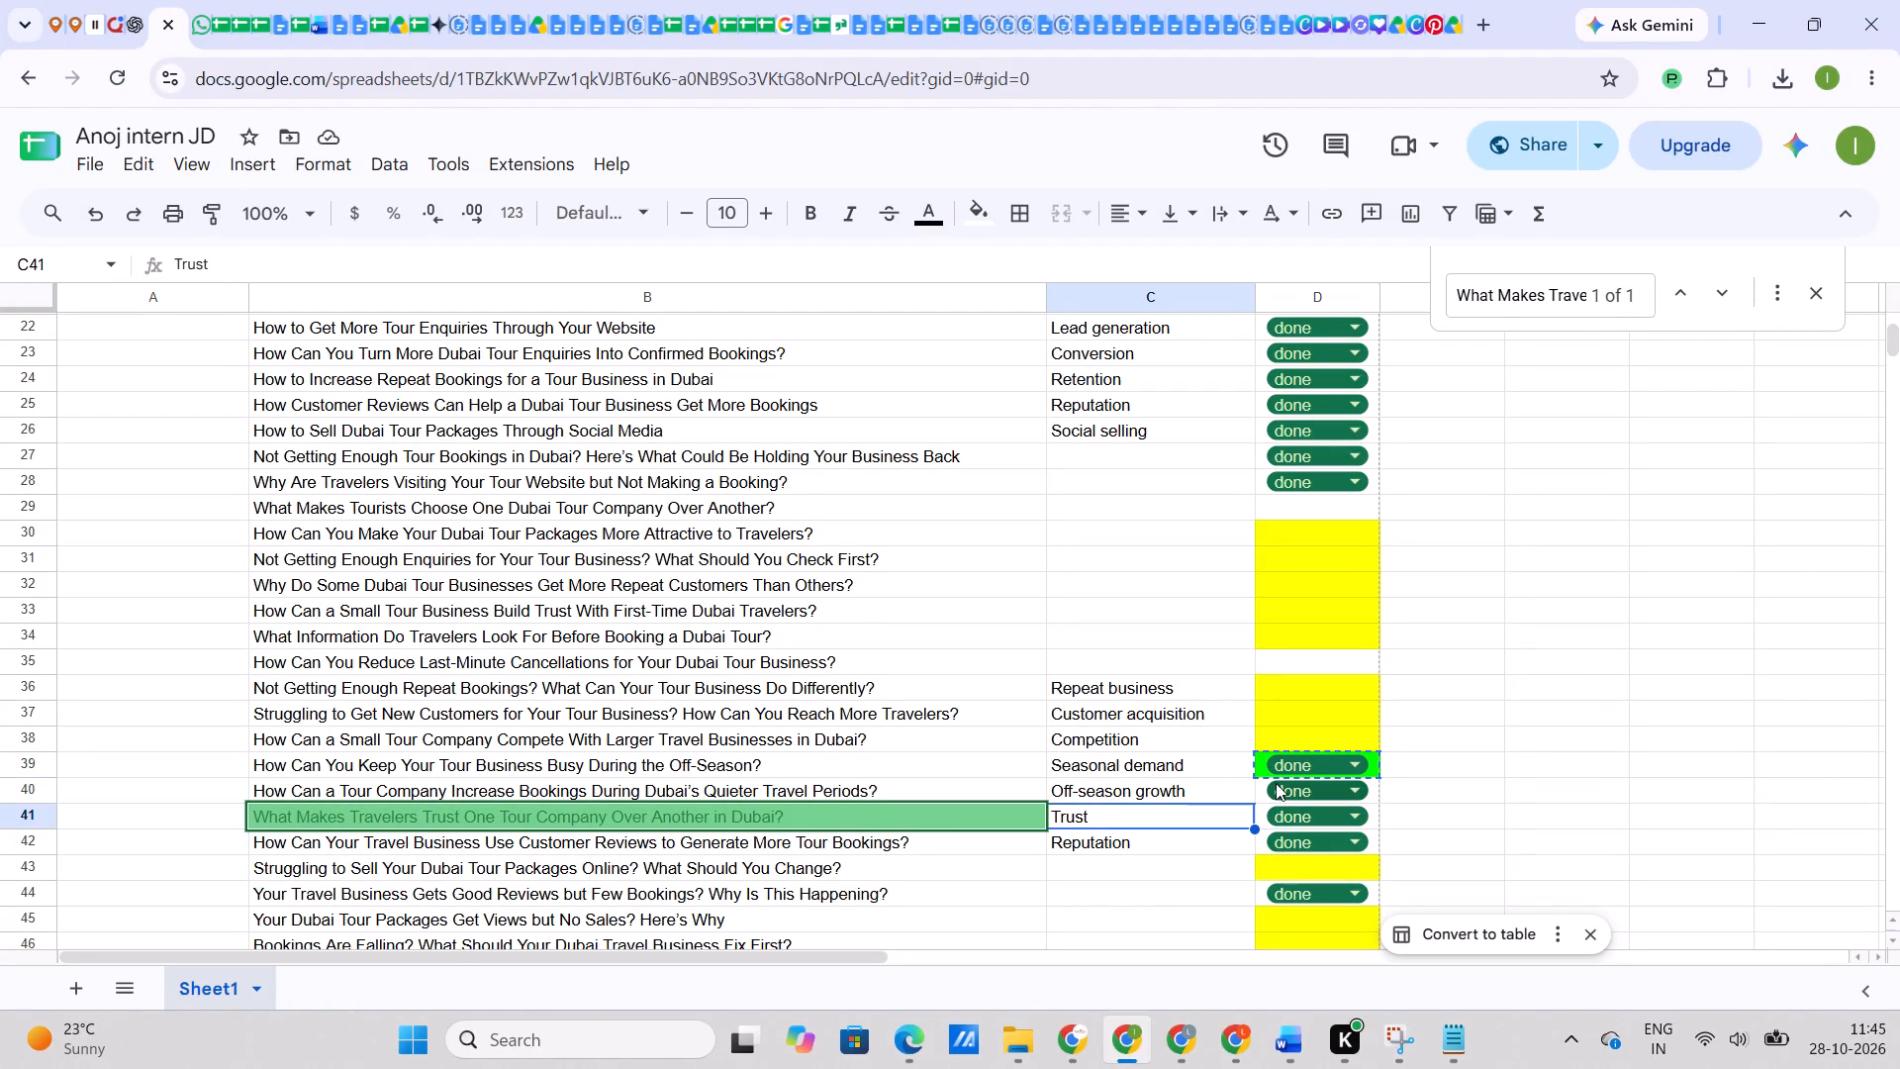
{"action": "key", "text": "Right"}
{"action": "key", "text": "ctrl+v"}
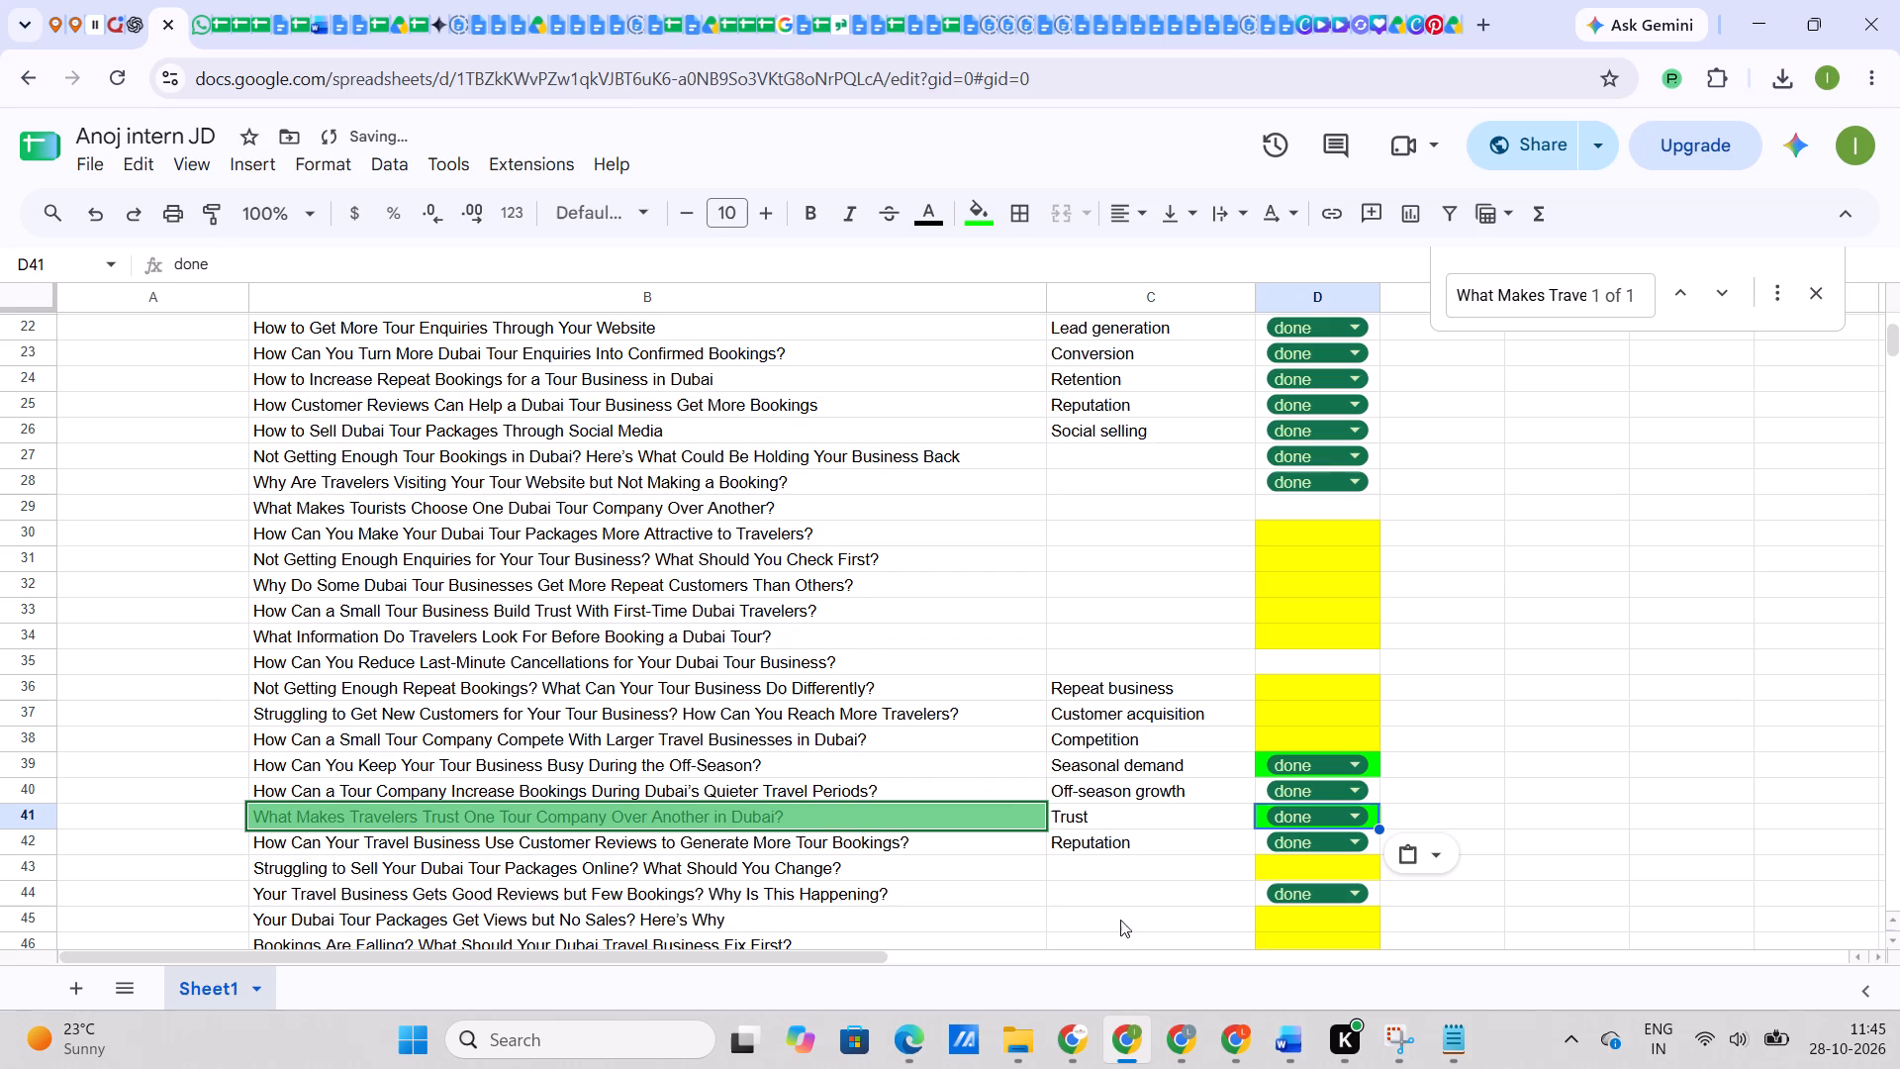
Copy the title "What to Look for When Comparing Architecture Firms Across the UAE" from the dashboard's blog list and find it in the Anoj intern JD sheet.
{"action": "left_click", "coordinate": [1194, 1031]}
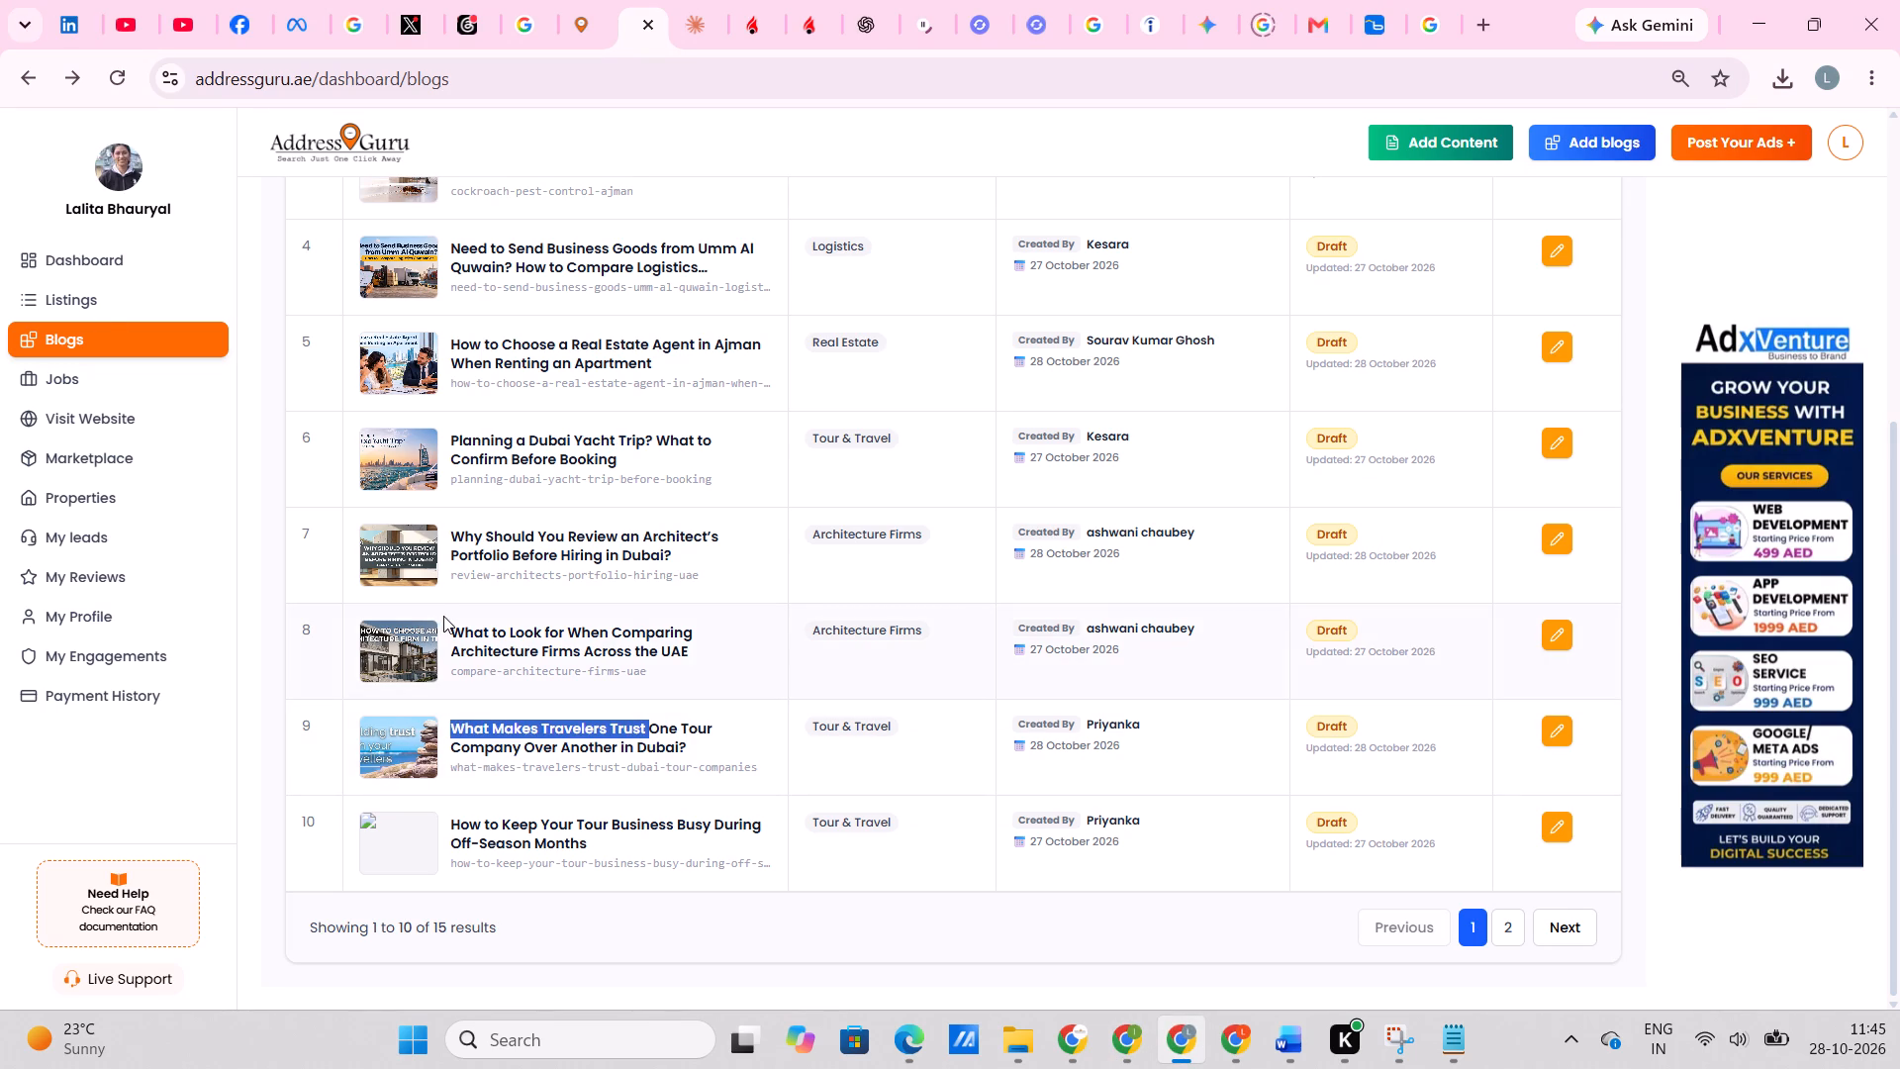
{"action": "left_click_drag", "start_coordinate": [443, 616], "coordinate": [462, 612]}
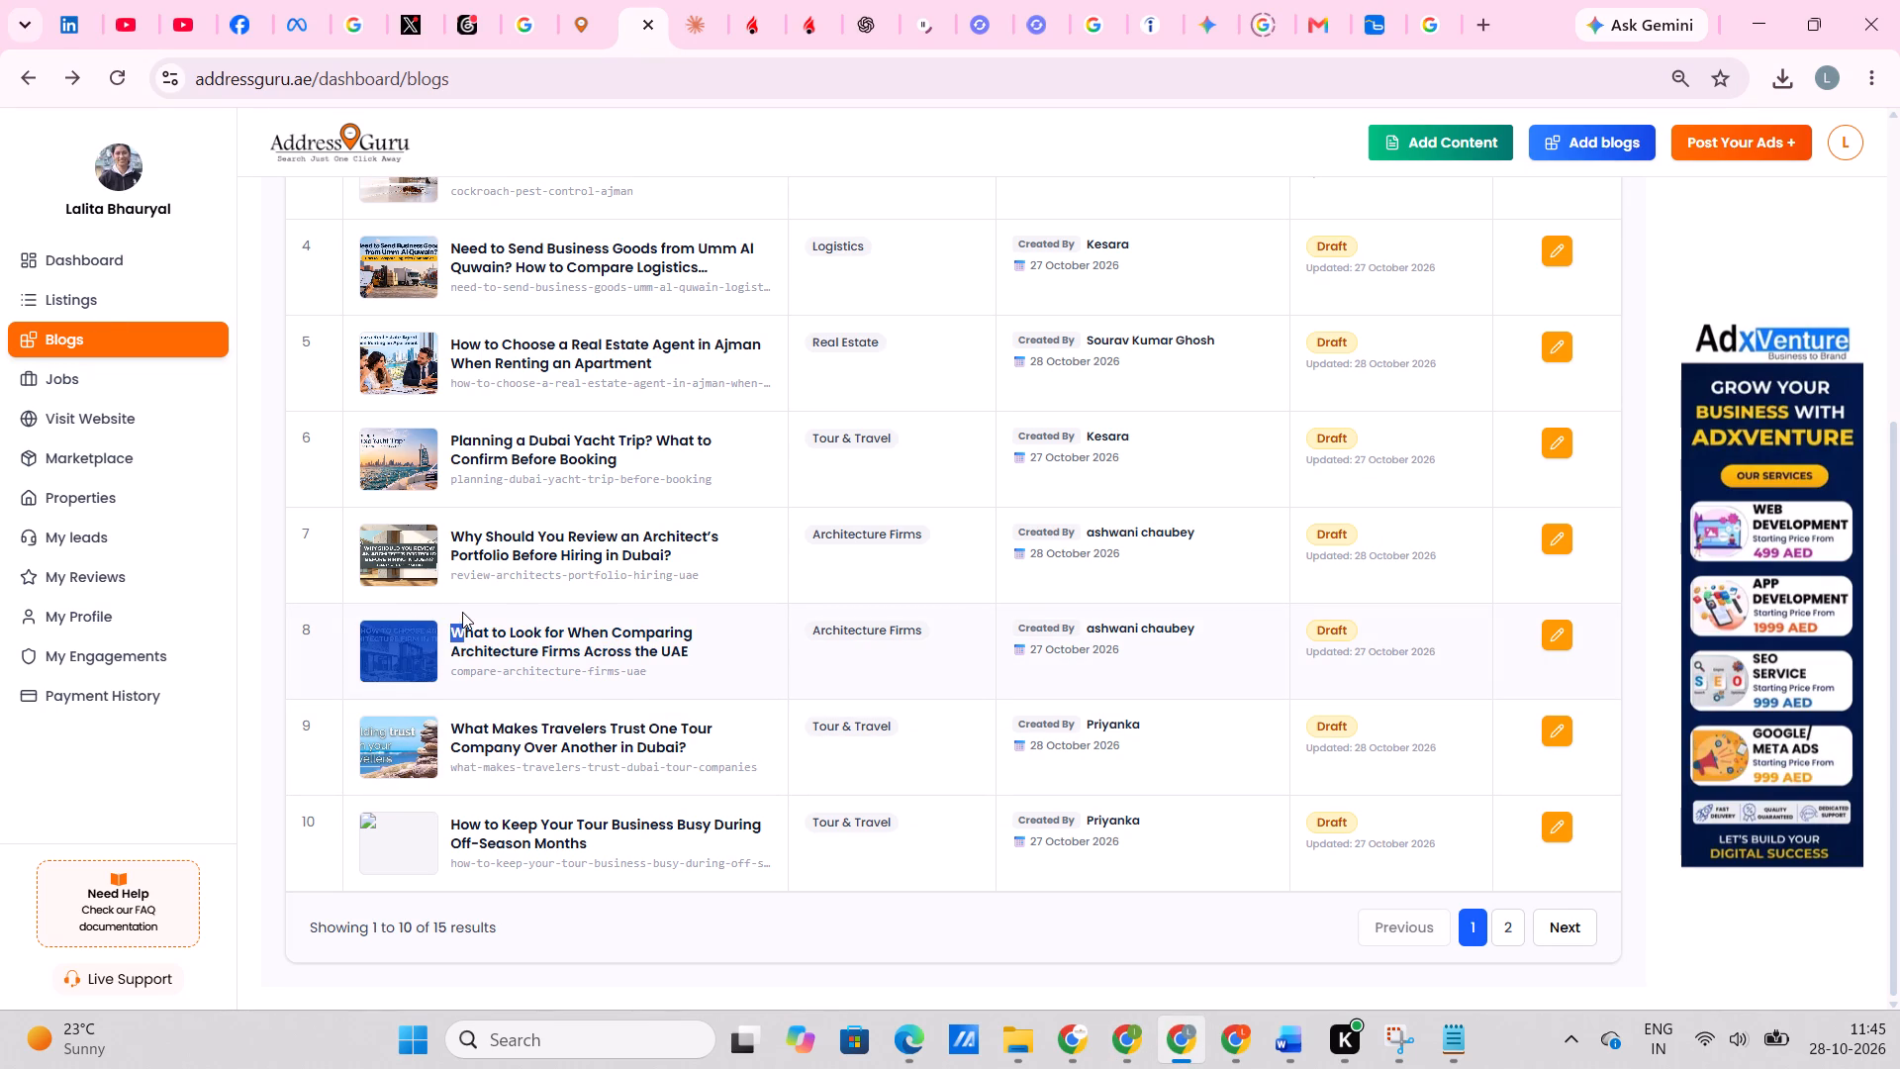
{"action": "left_click_drag", "start_coordinate": [462, 612], "coordinate": [462, 609]}
{"action": "left_click", "coordinate": [486, 610]}
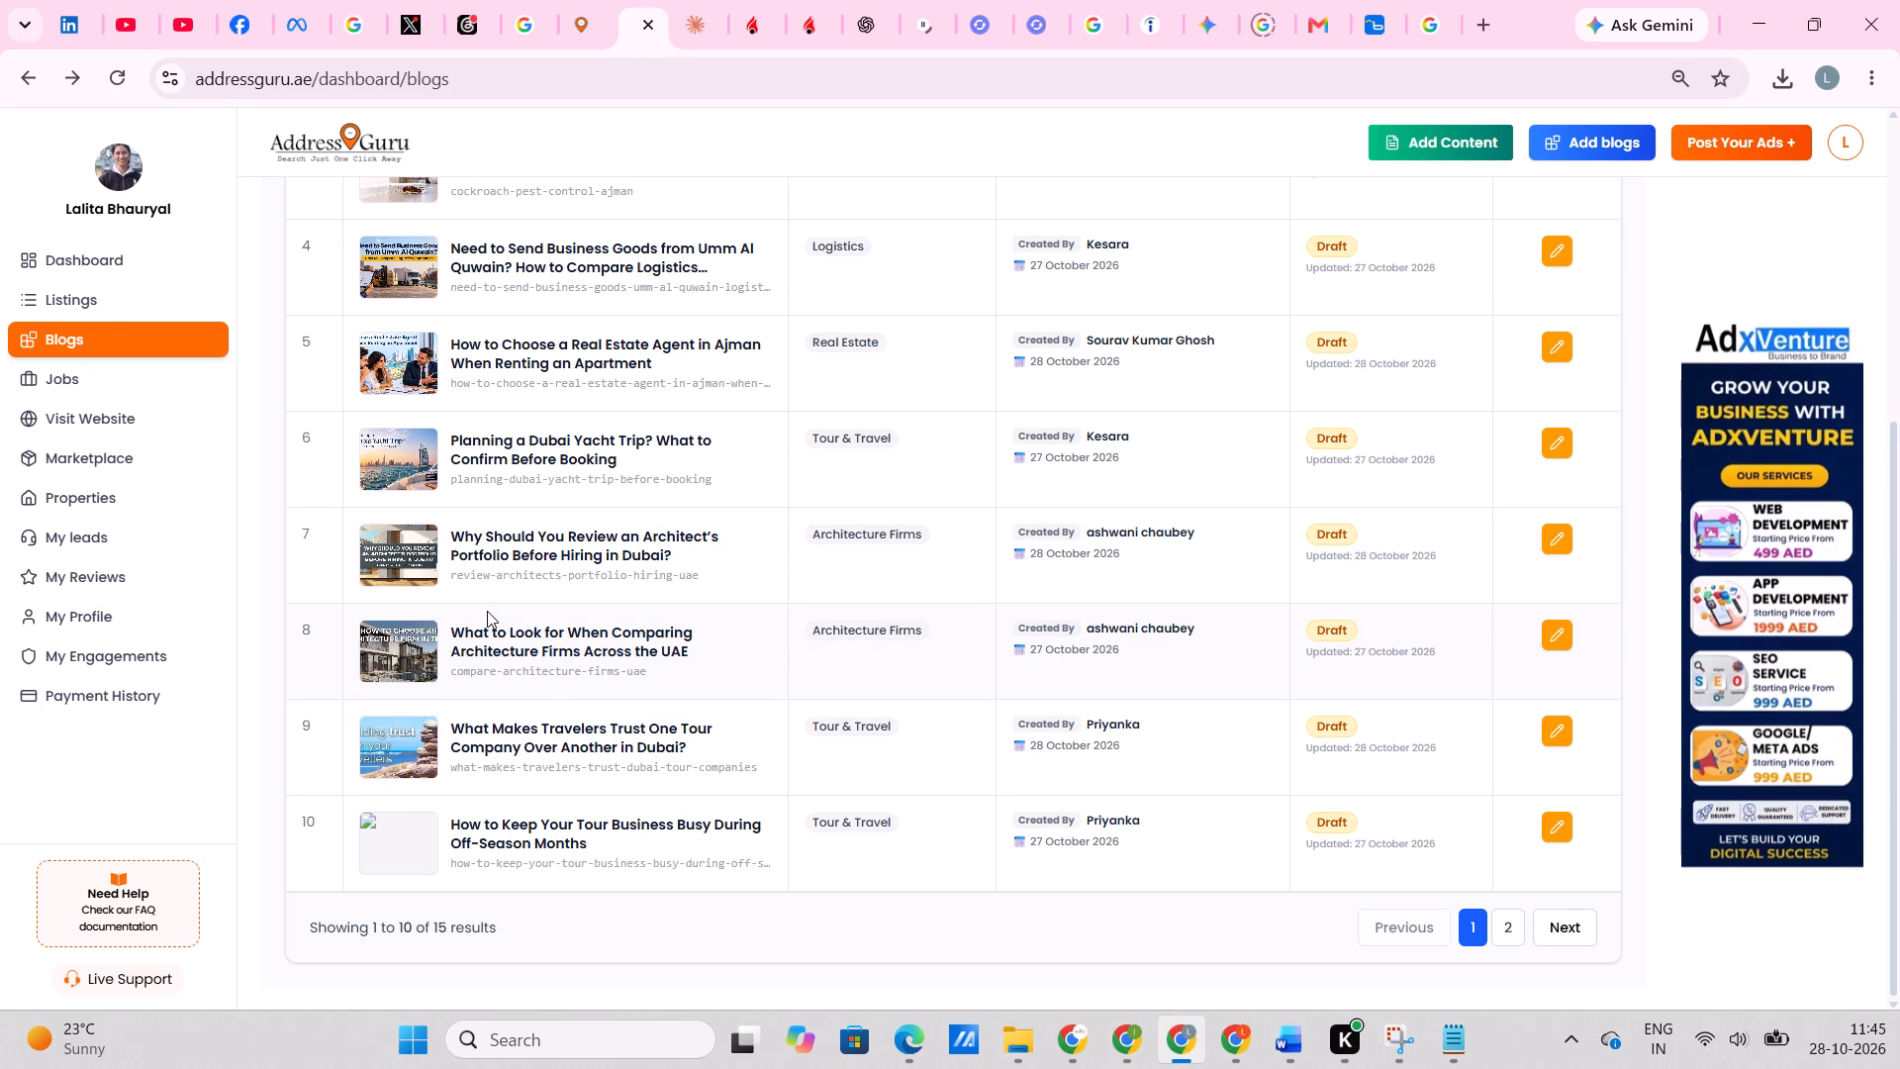
{"action": "left_click_drag", "start_coordinate": [457, 608], "coordinate": [706, 655]}
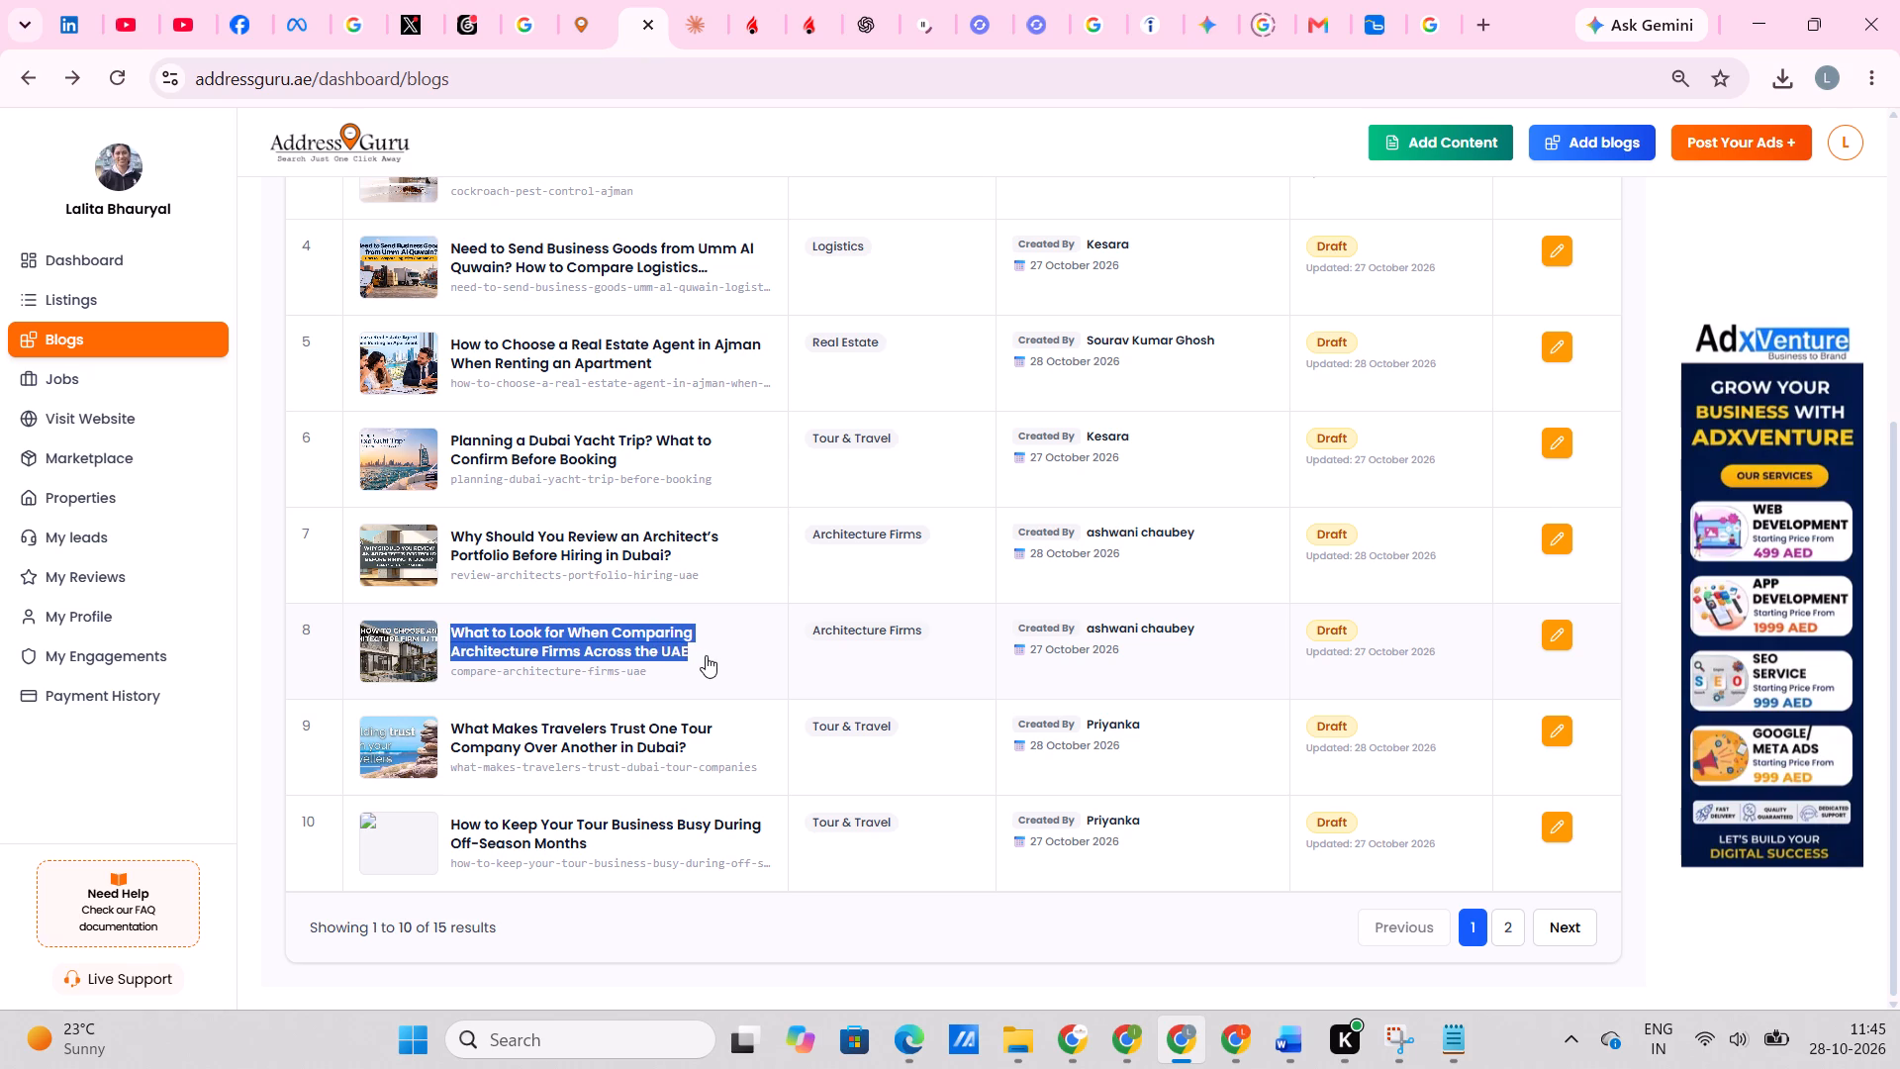
{"action": "left_click_drag", "start_coordinate": [706, 655], "coordinate": [708, 655]}
{"action": "key", "text": "ctrl+c"}
{"action": "left_click", "coordinate": [1118, 1034]}
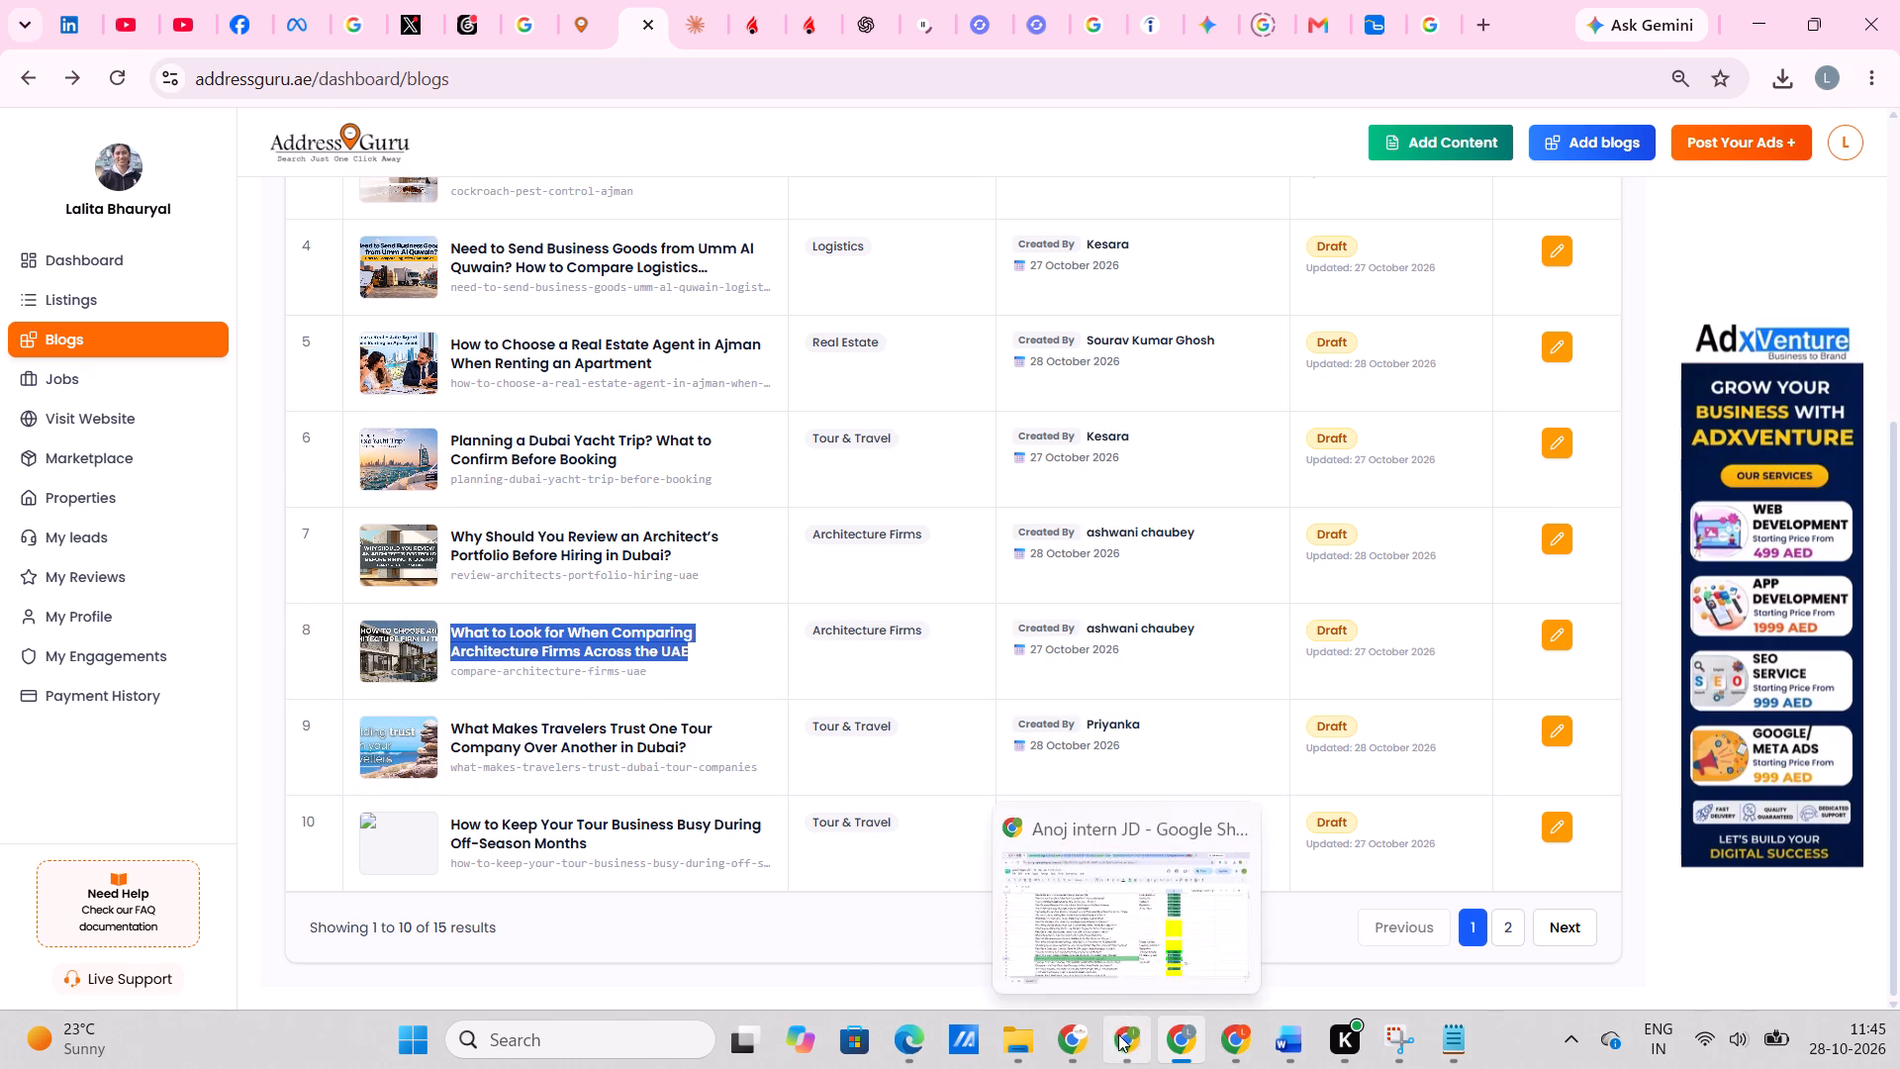
{"action": "key", "text": "ctrl+f"}
{"action": "key", "text": "ctrl+v"}
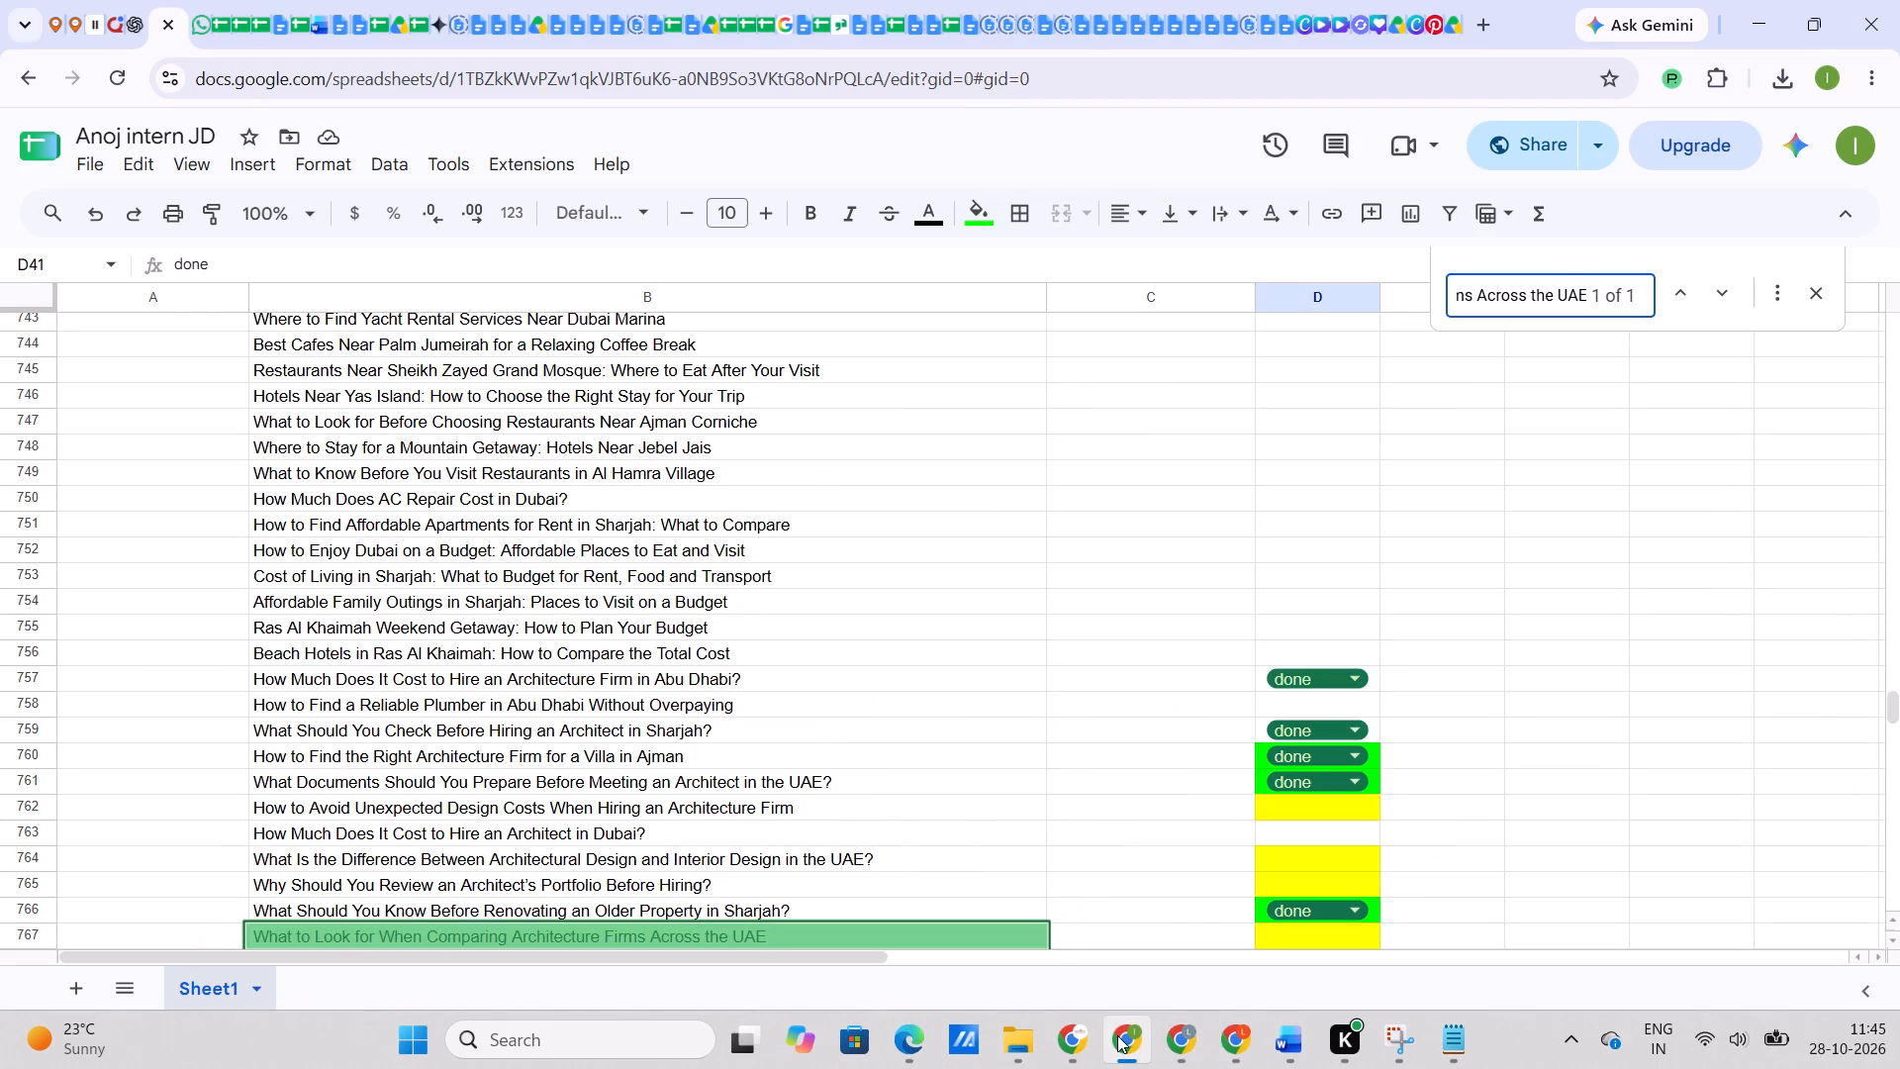
{"action": "scroll", "coordinate": [1117, 1035], "scroll_direction": "down", "scroll_amount": 4}
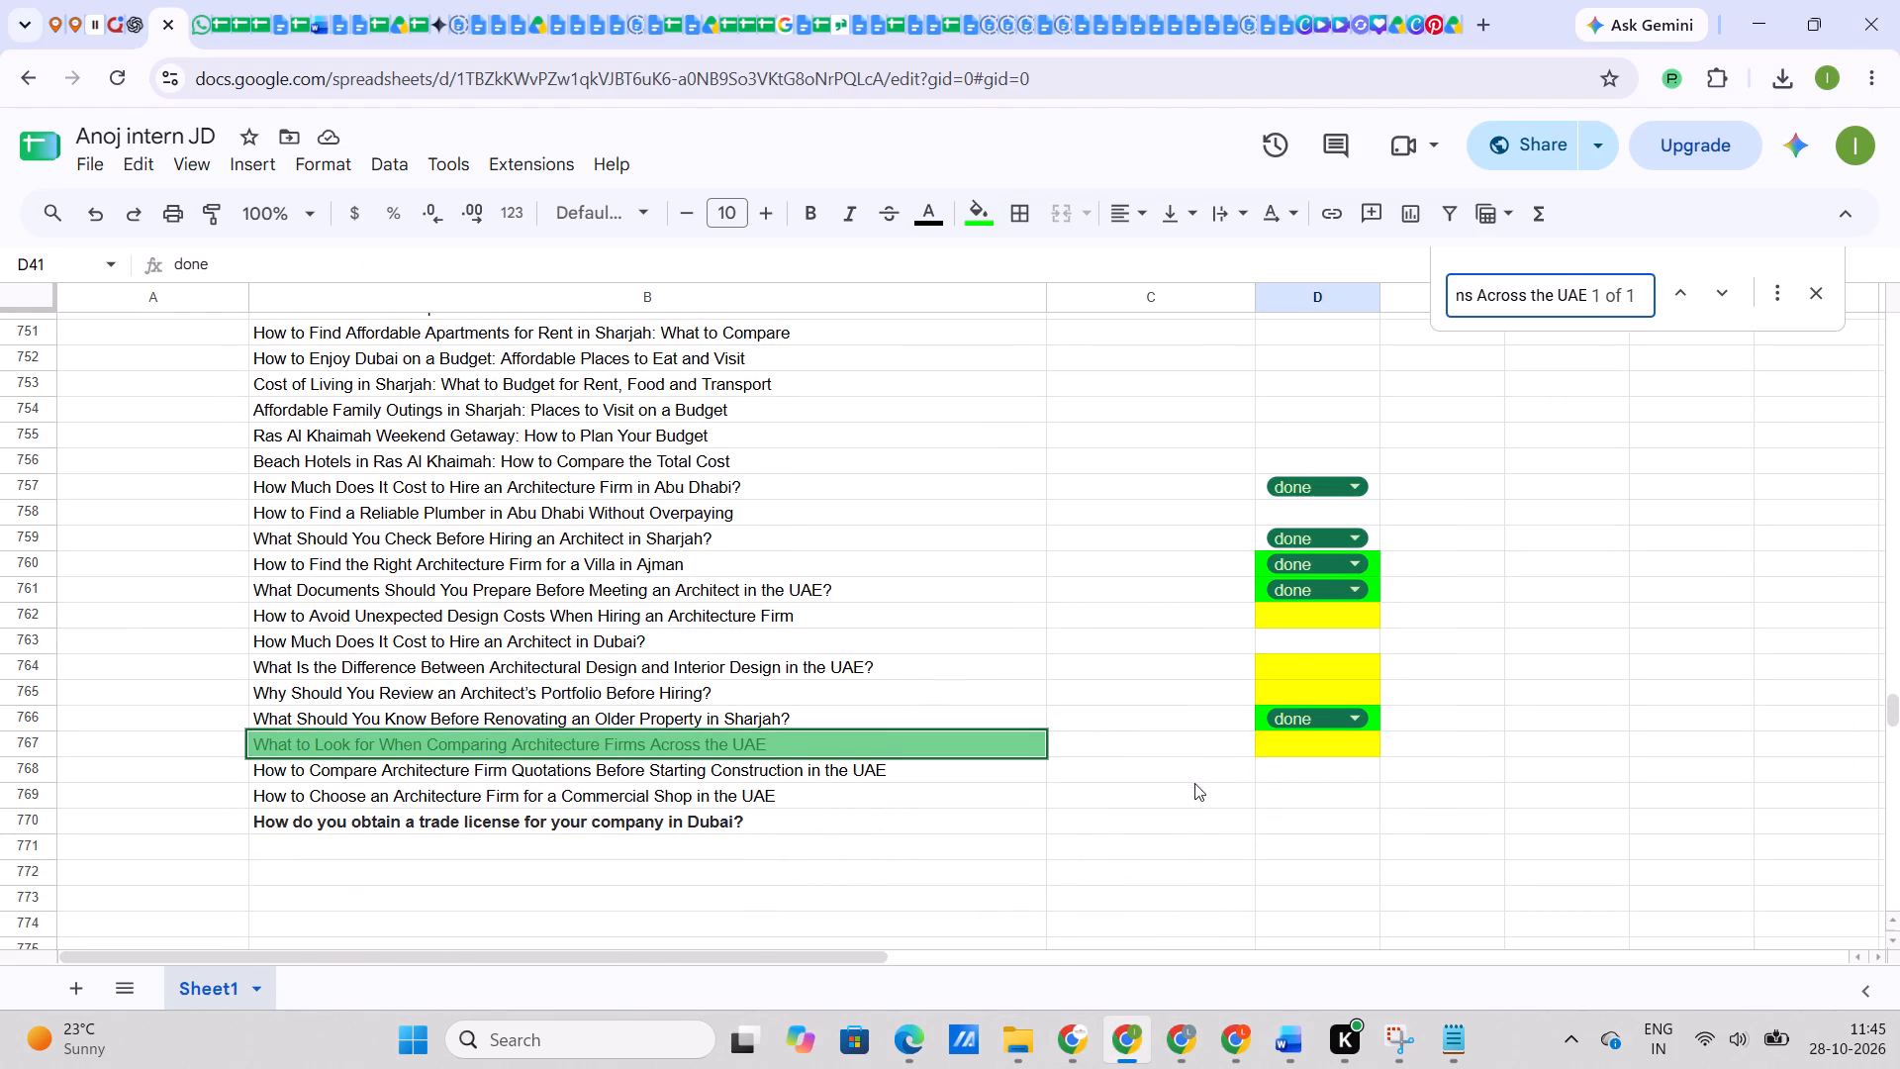
{"action": "scroll", "coordinate": [1194, 783], "scroll_direction": "down", "scroll_amount": 1}
{"action": "left_click", "coordinate": [1234, 734]}
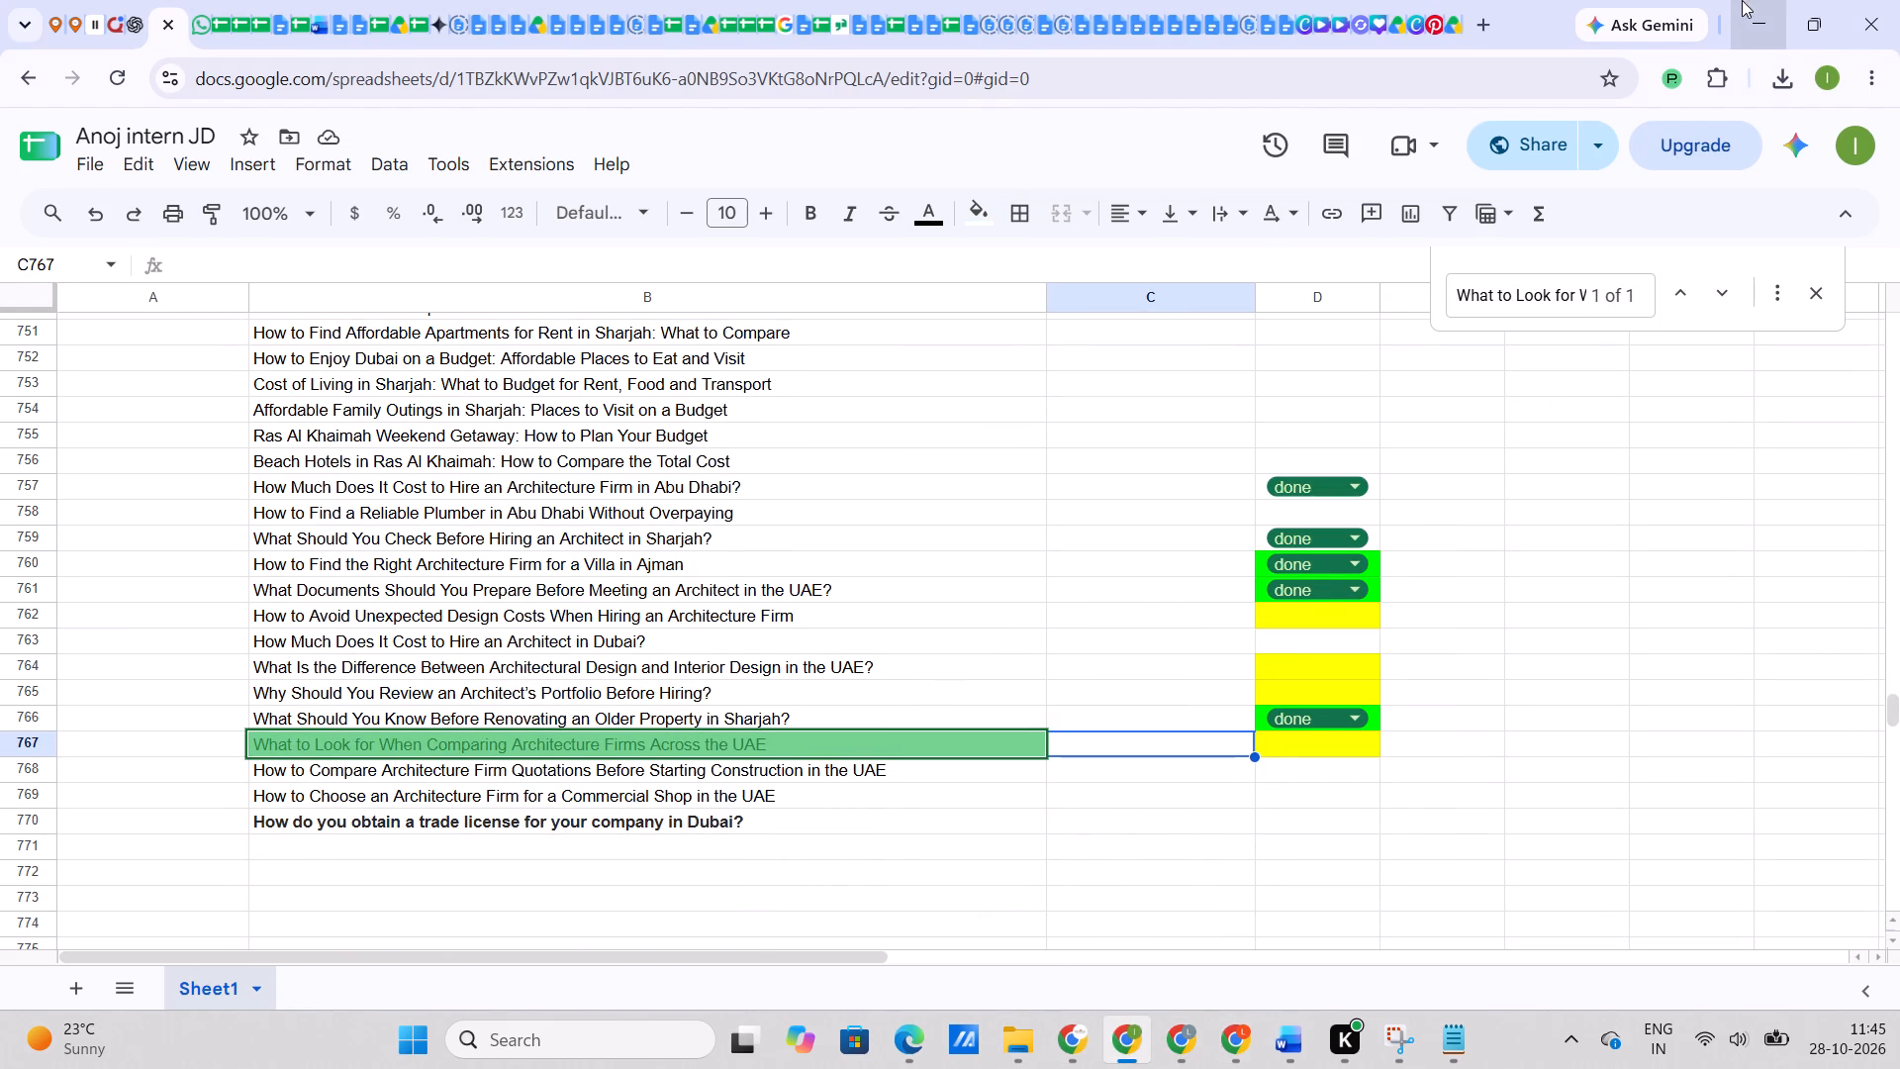
Return to the dashboard's blog list and open the draft "What to Look for When Comparing Architecture Firms Across the UAE" for editing.
{"action": "left_click", "coordinate": [1742, 0]}
{"action": "left_click", "coordinate": [1555, 625]}
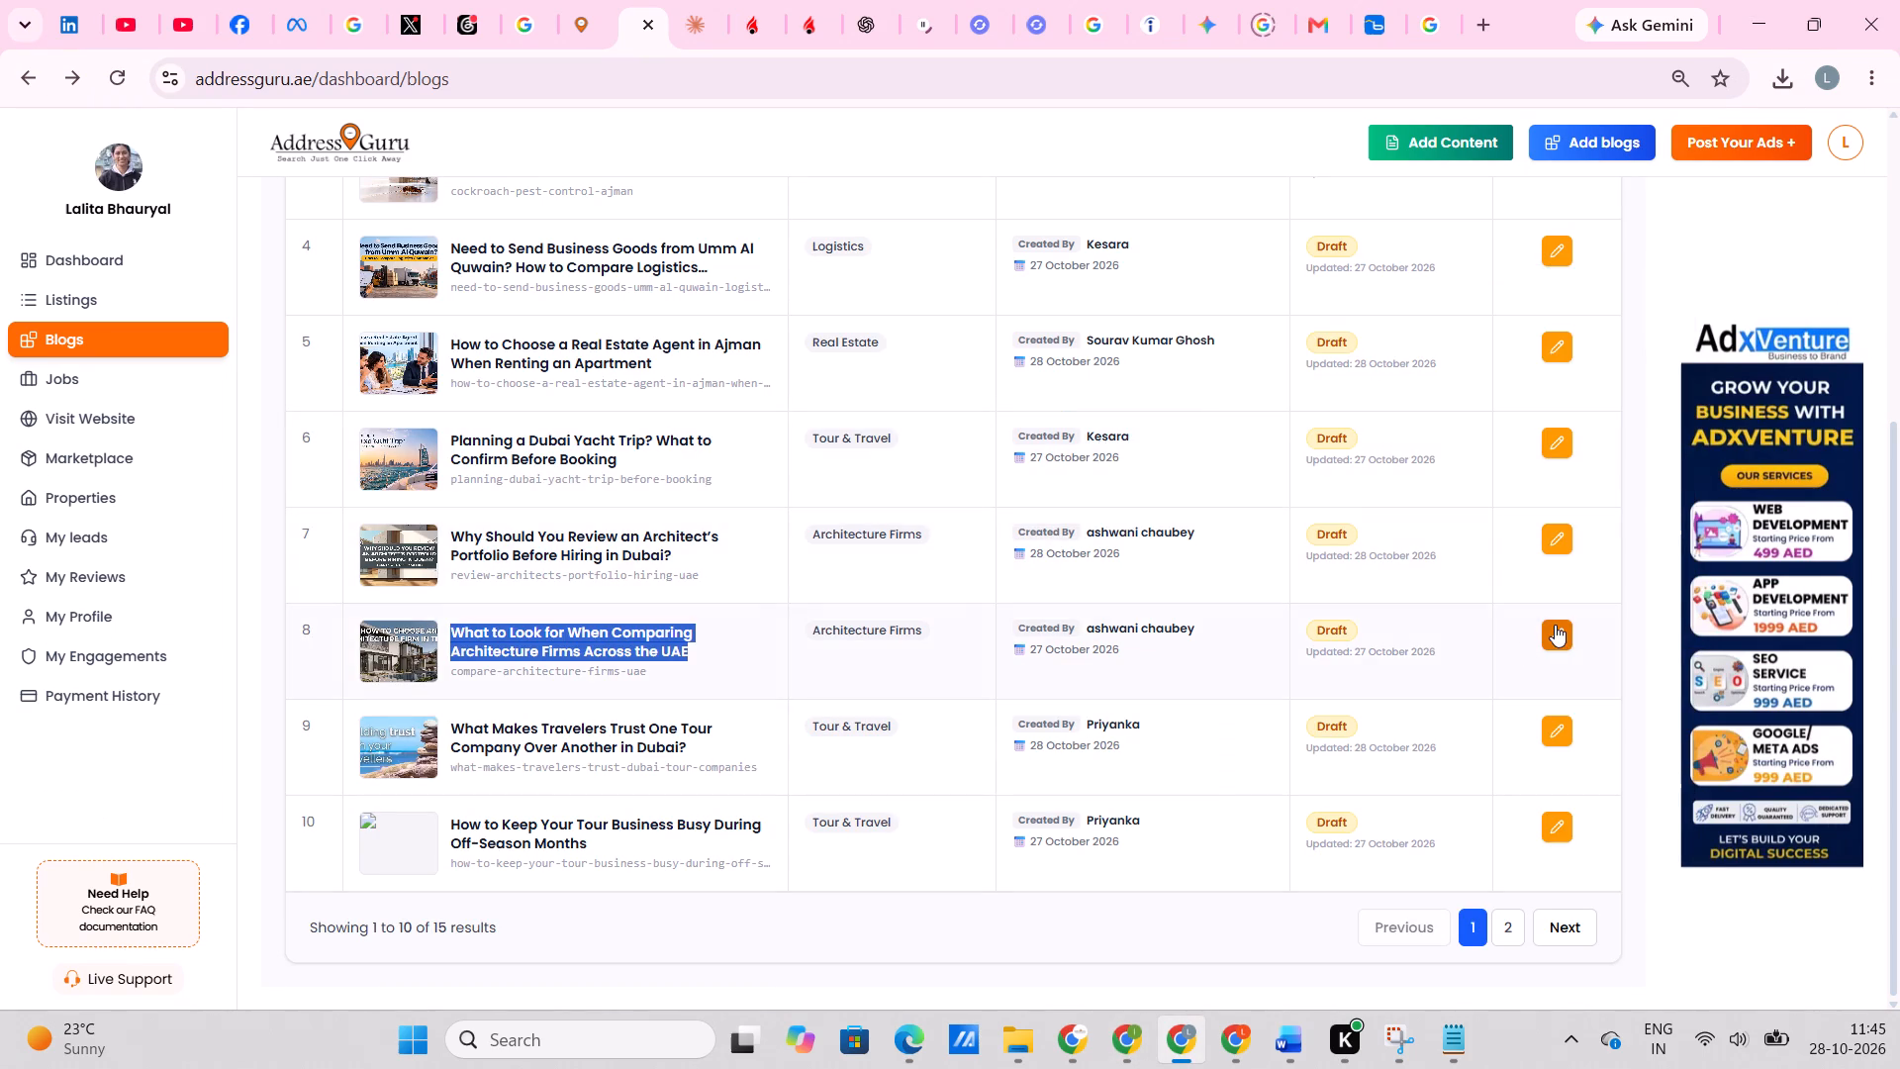
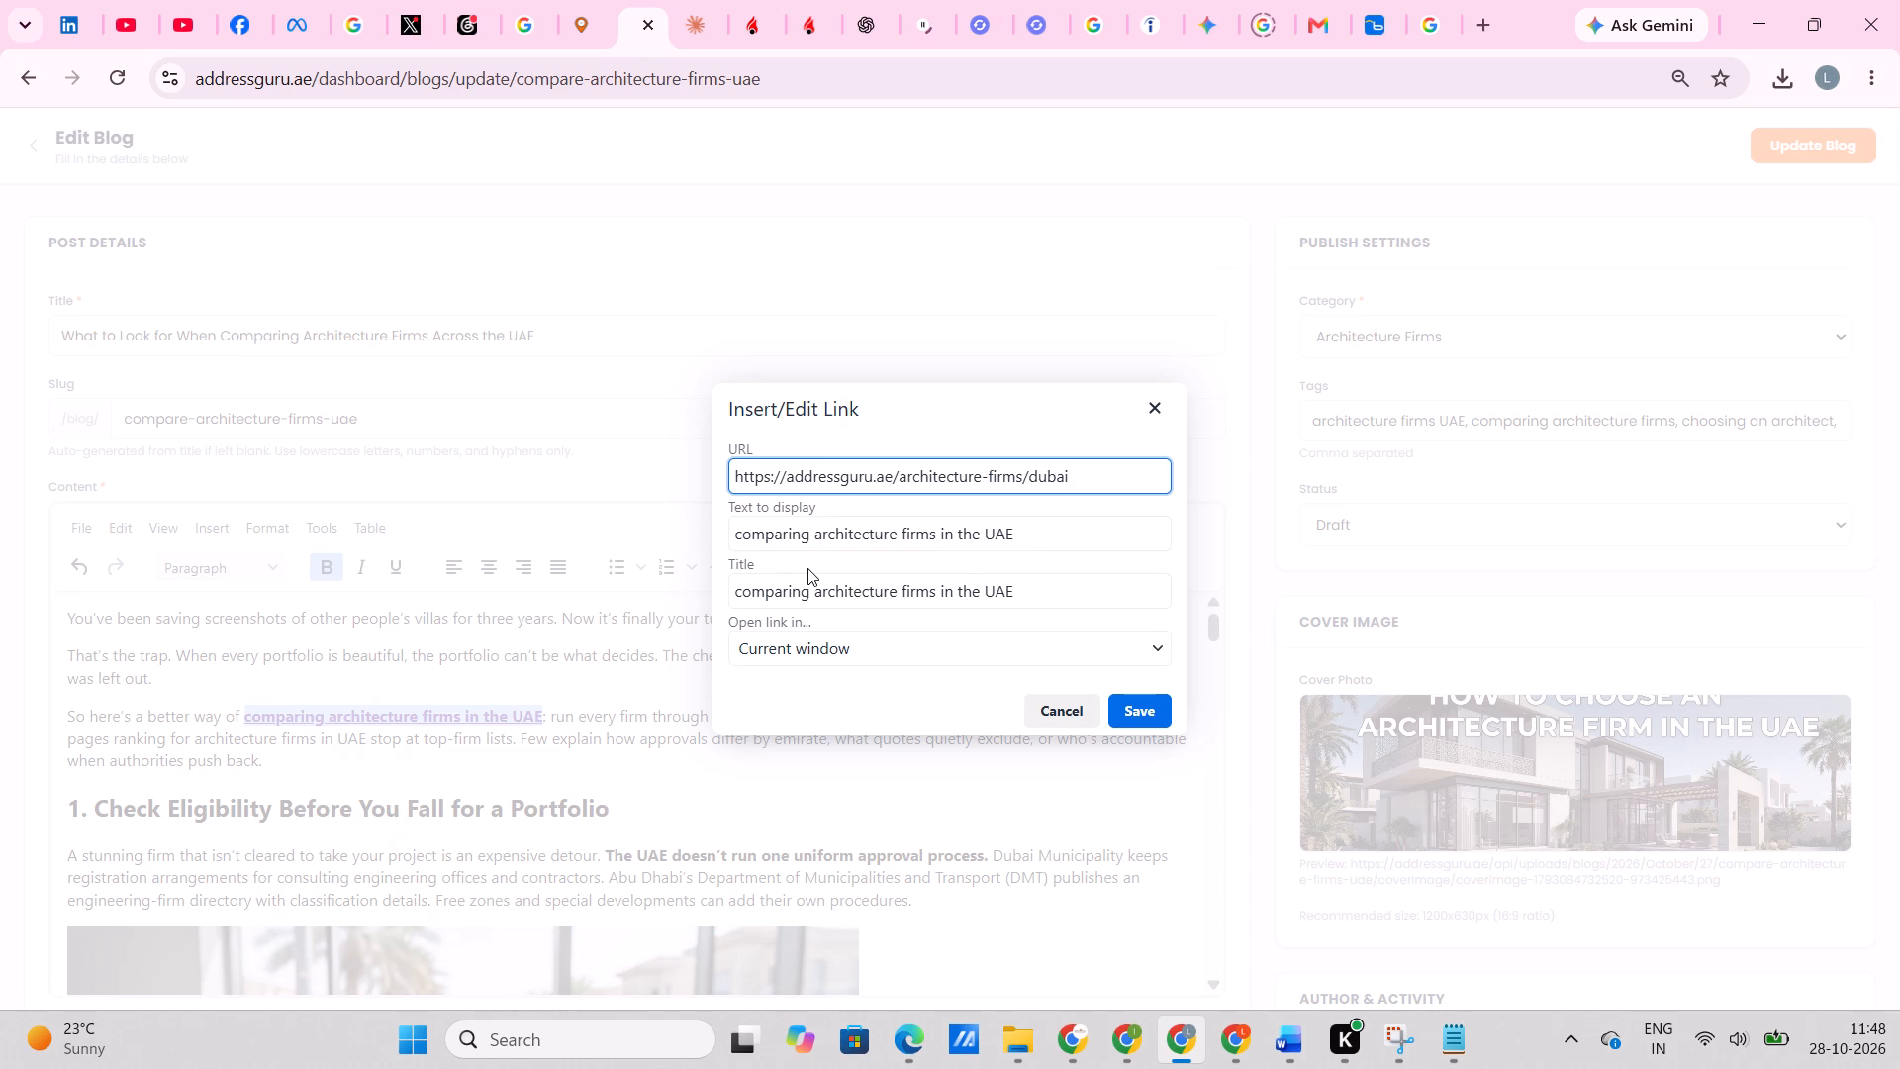
Close the link settings, review the body and SEO settings of "What to Look for When Comparing Architecture Firms Across the UAE", and return to the blog list.
{"action": "left_click", "coordinate": [1146, 401]}
{"action": "left_click", "coordinate": [919, 694]}
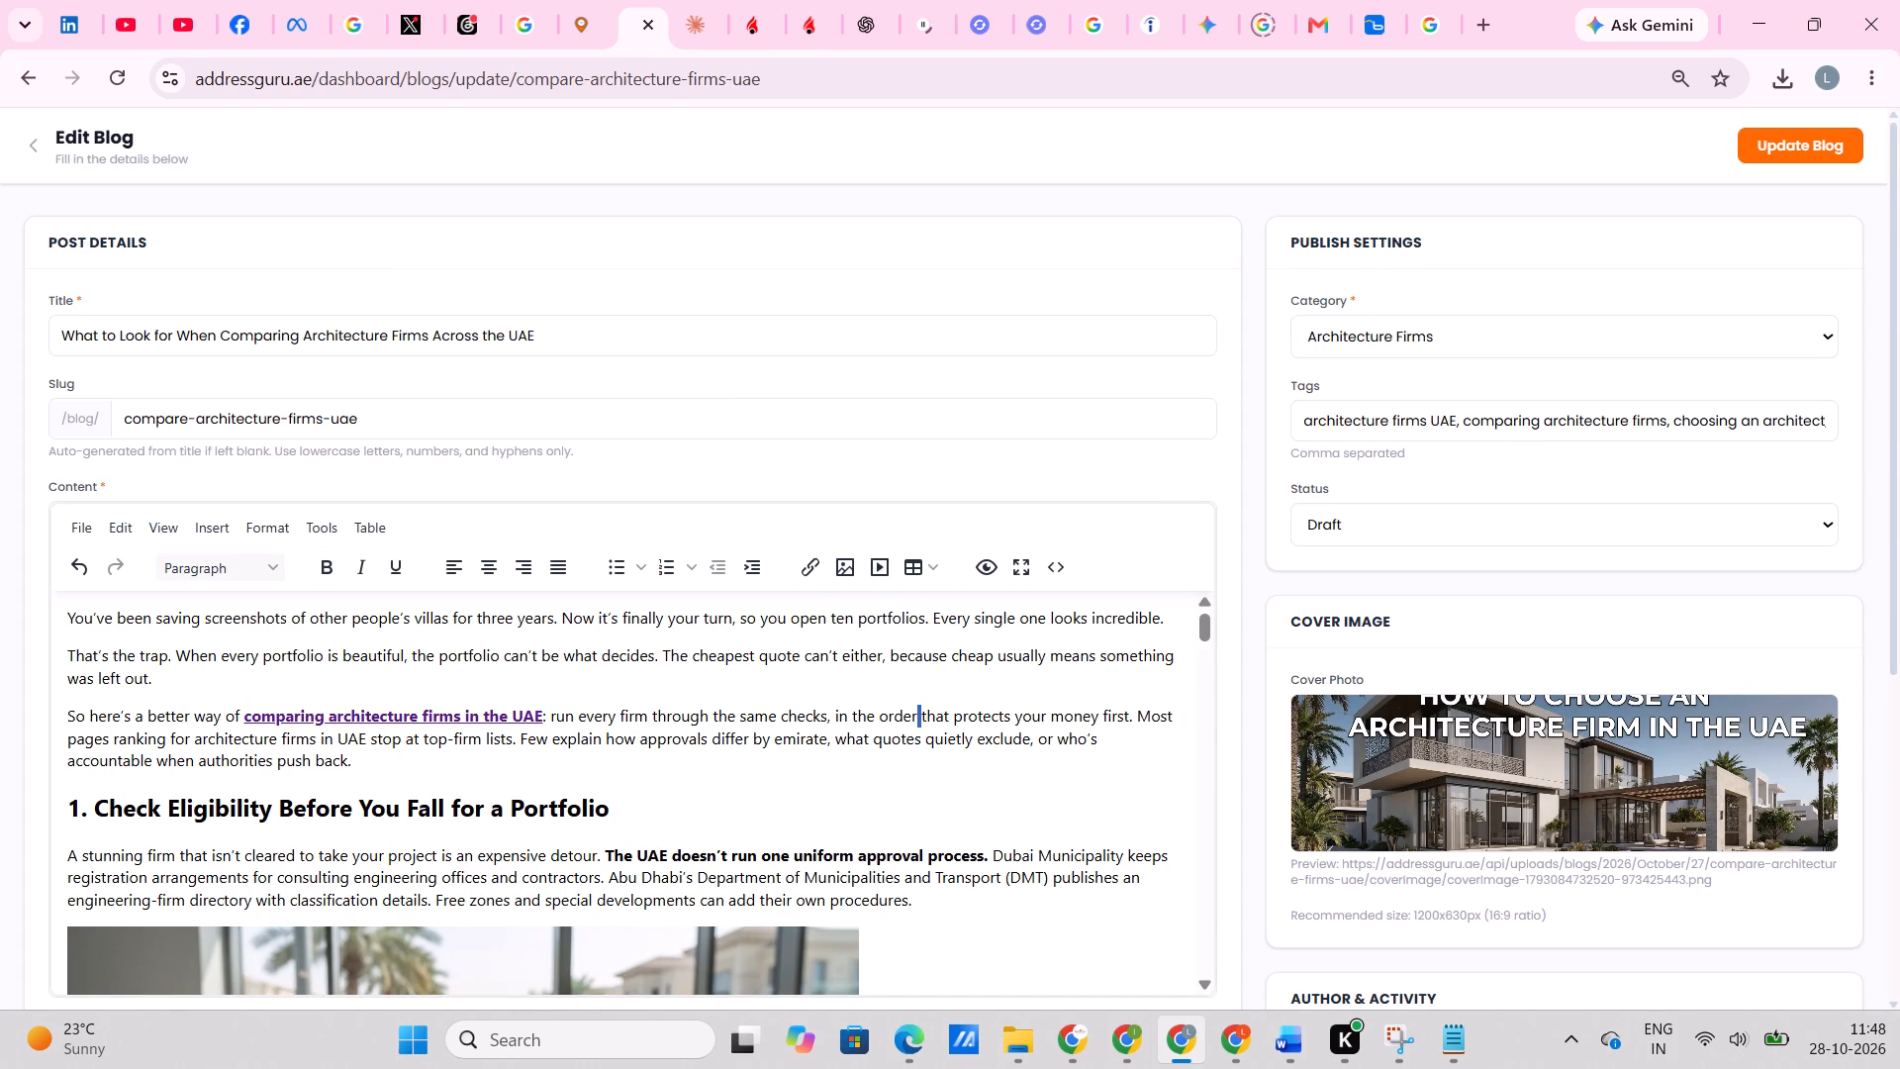
{"action": "scroll", "coordinate": [921, 699], "scroll_direction": "down", "scroll_amount": 4}
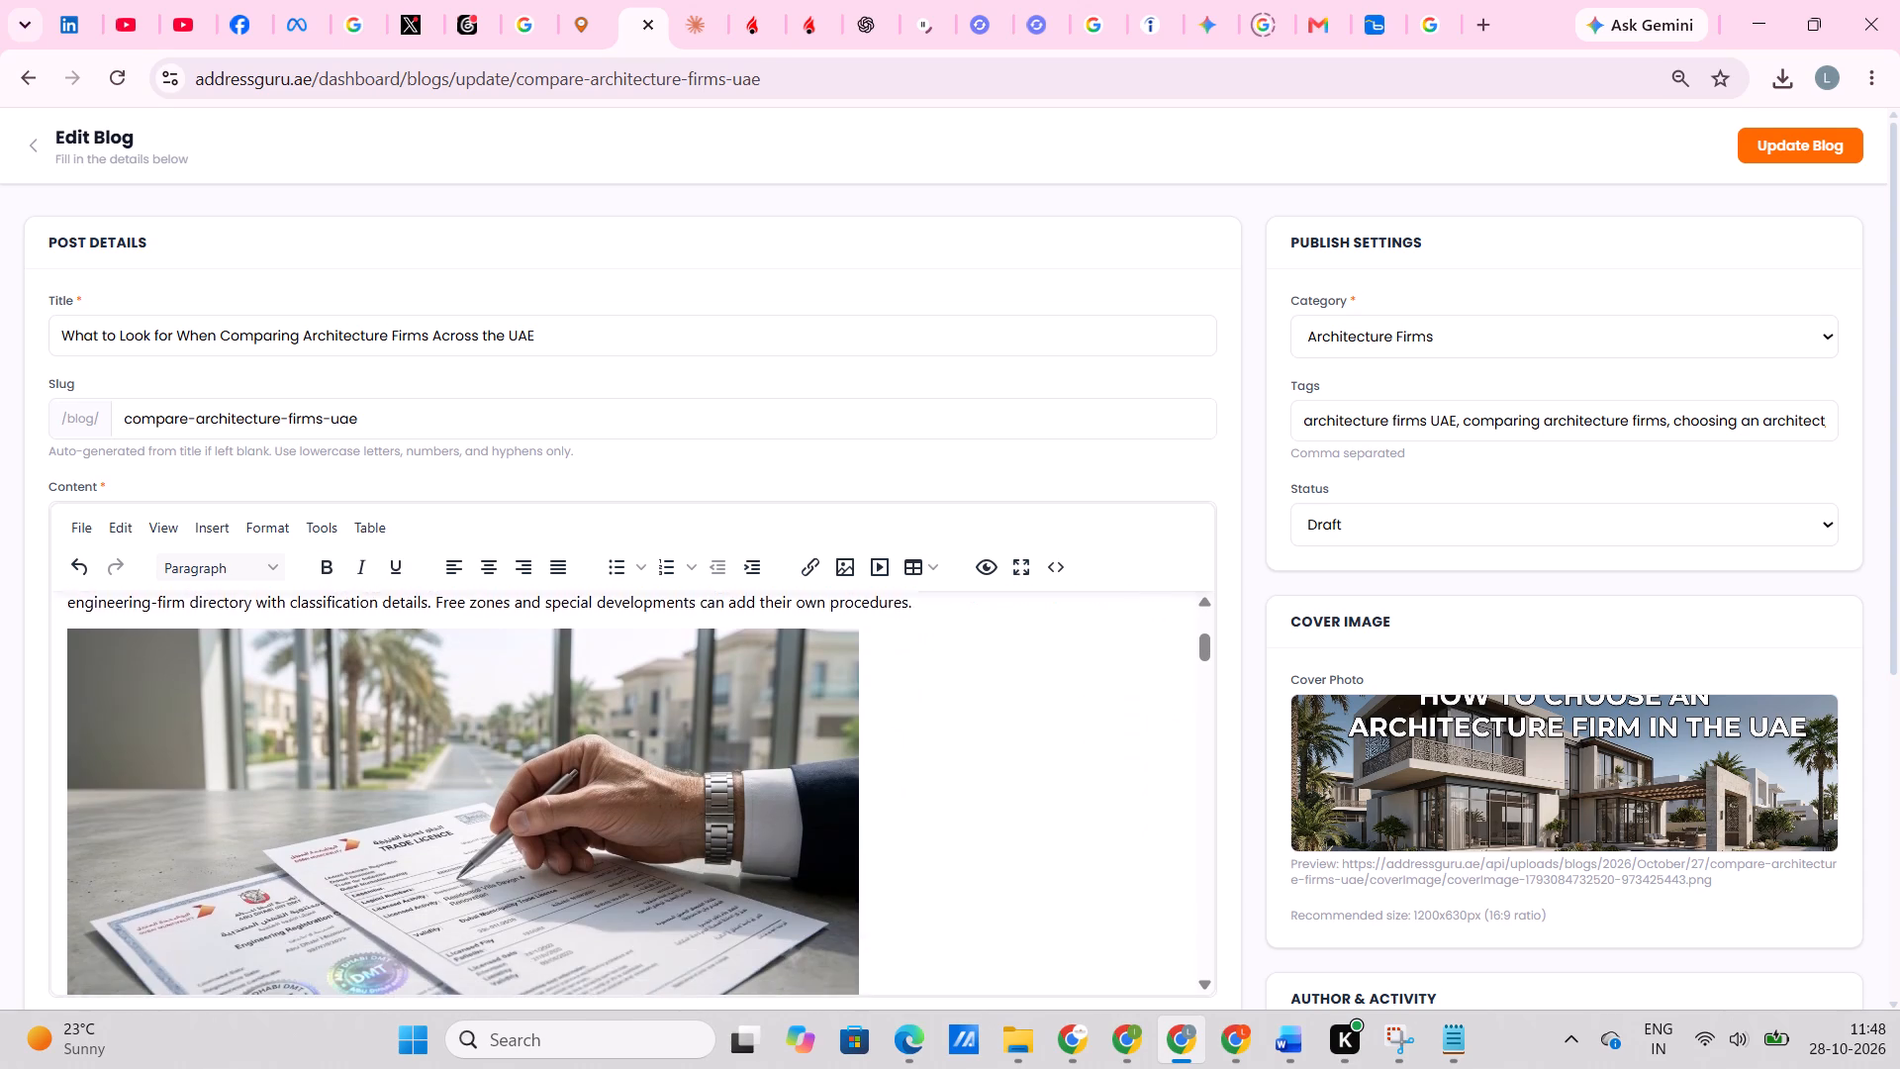
{"action": "scroll", "coordinate": [921, 699], "scroll_direction": "down", "scroll_amount": 6}
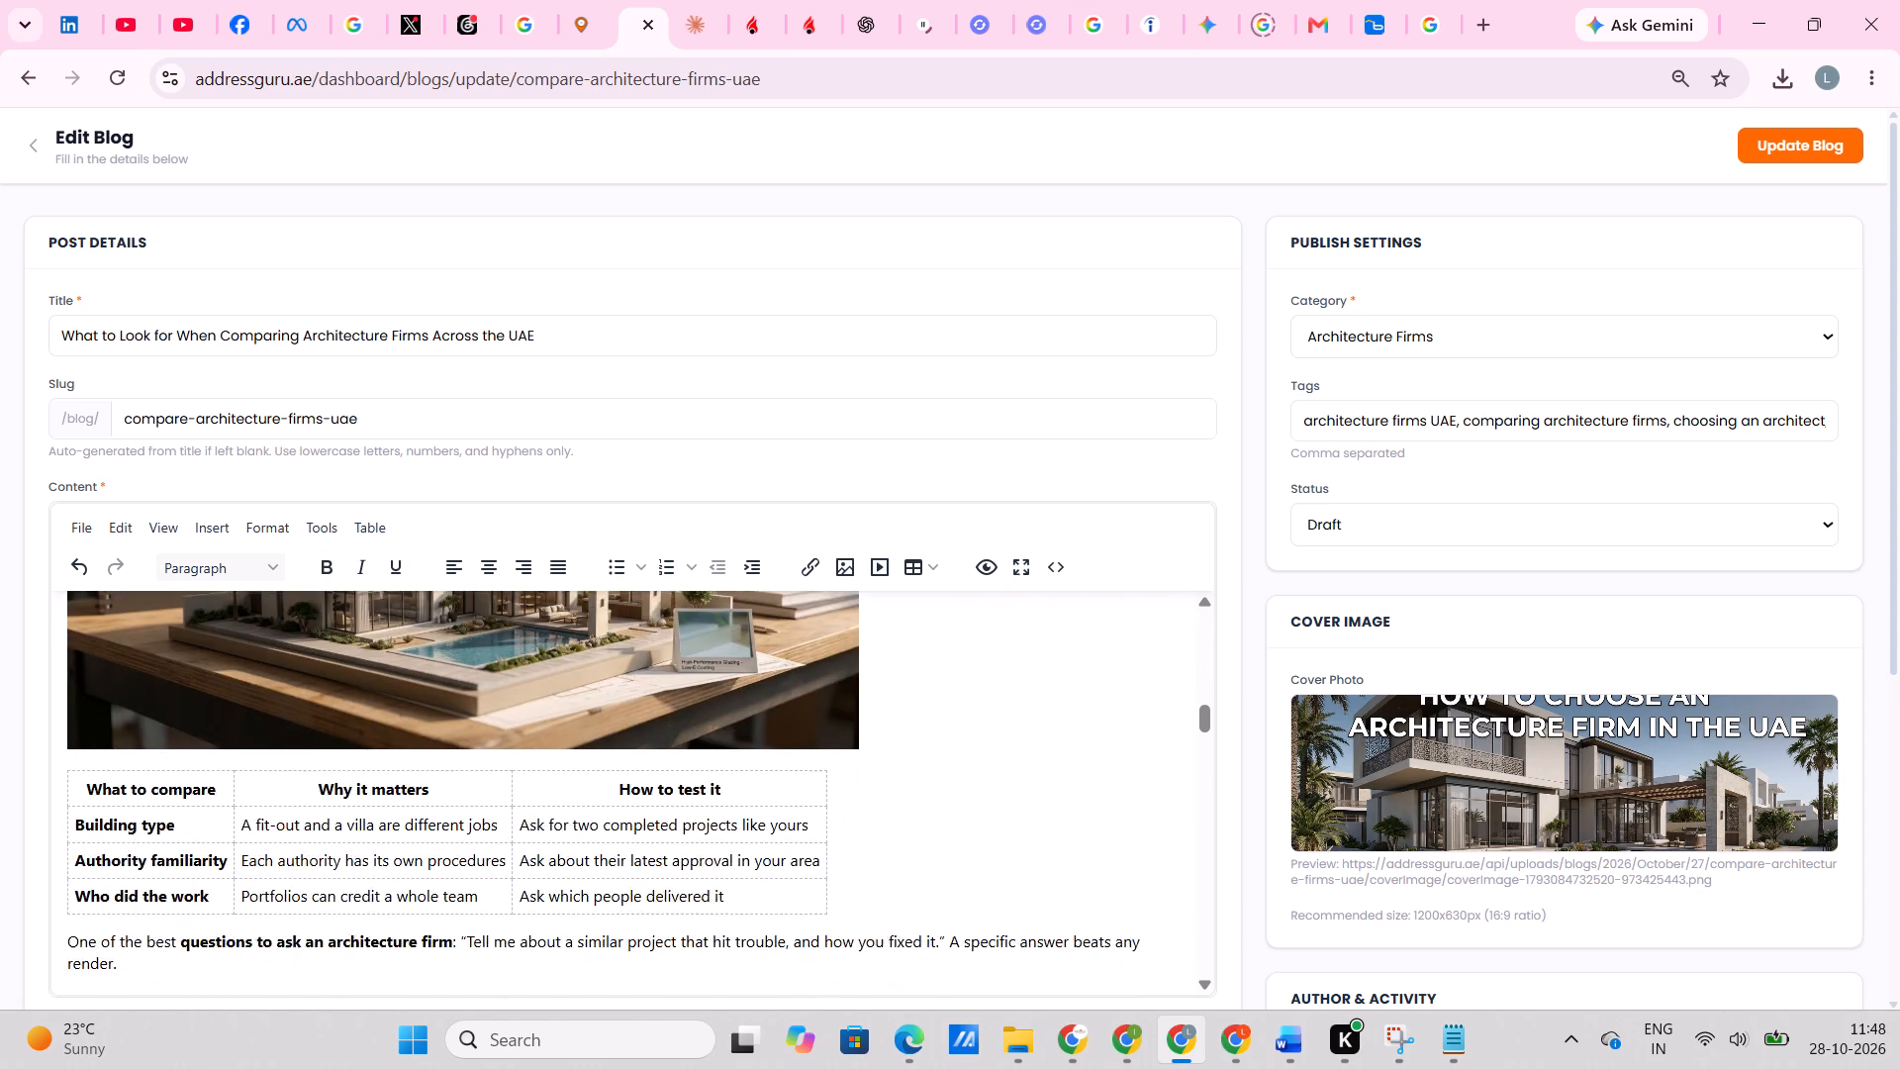
{"action": "scroll", "coordinate": [921, 699], "scroll_direction": "down", "scroll_amount": 2}
{"action": "scroll", "coordinate": [921, 699], "scroll_direction": "up", "scroll_amount": 3}
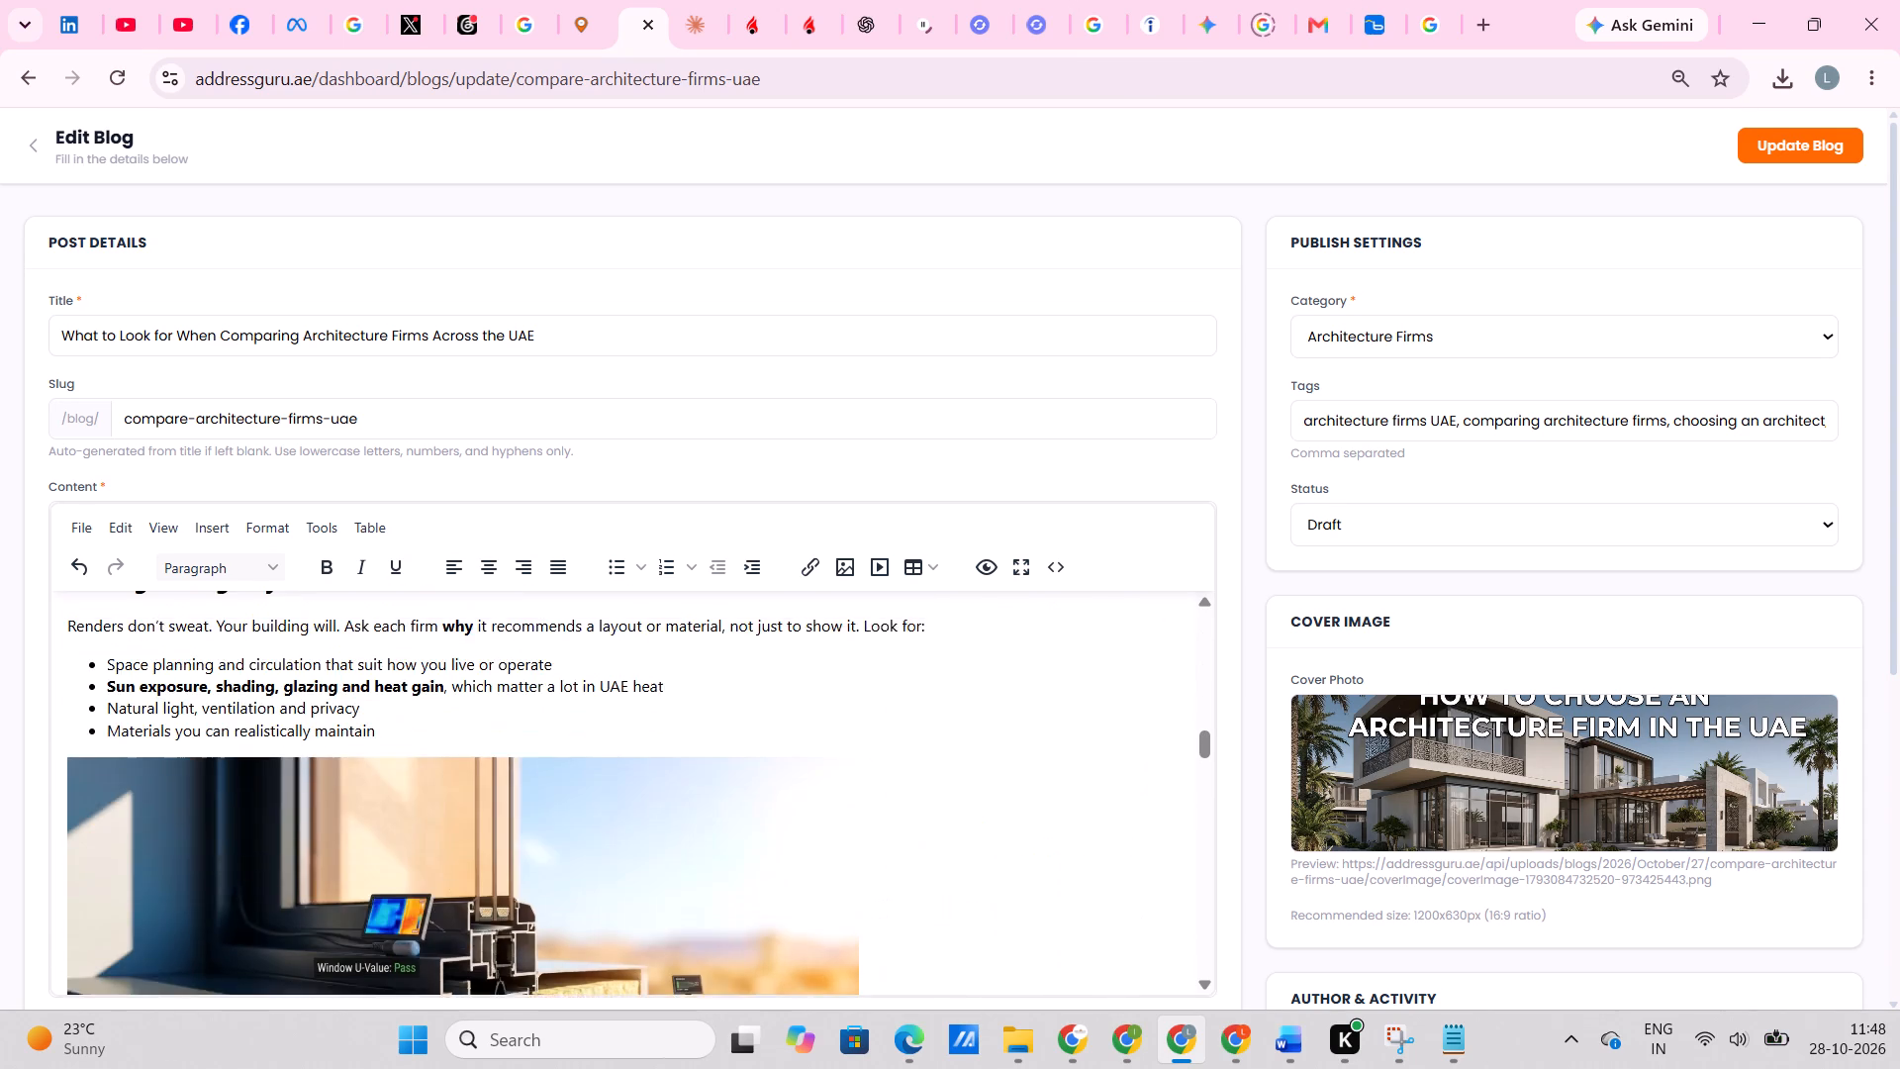
{"action": "scroll", "coordinate": [921, 699], "scroll_direction": "up", "scroll_amount": 1}
{"action": "scroll", "coordinate": [921, 699], "scroll_direction": "down", "scroll_amount": 2}
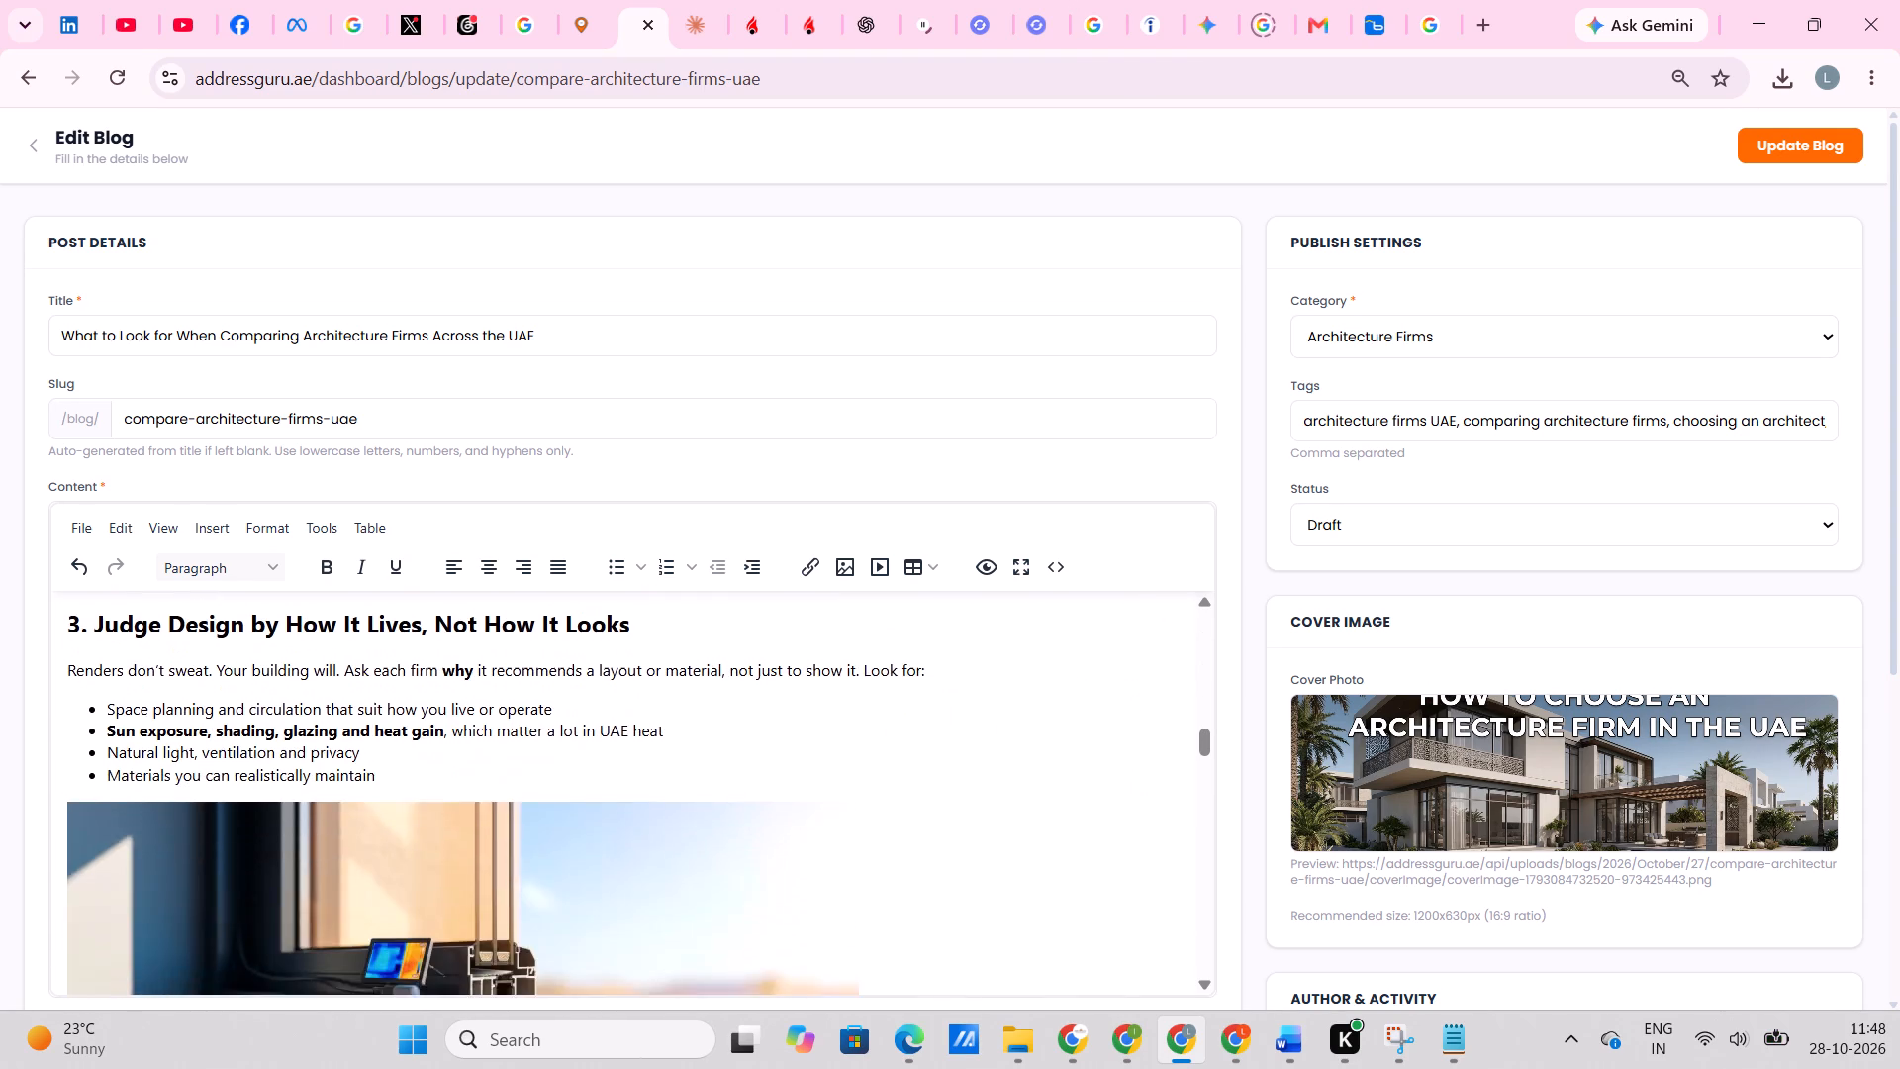
{"action": "scroll", "coordinate": [921, 699], "scroll_direction": "down", "scroll_amount": 6}
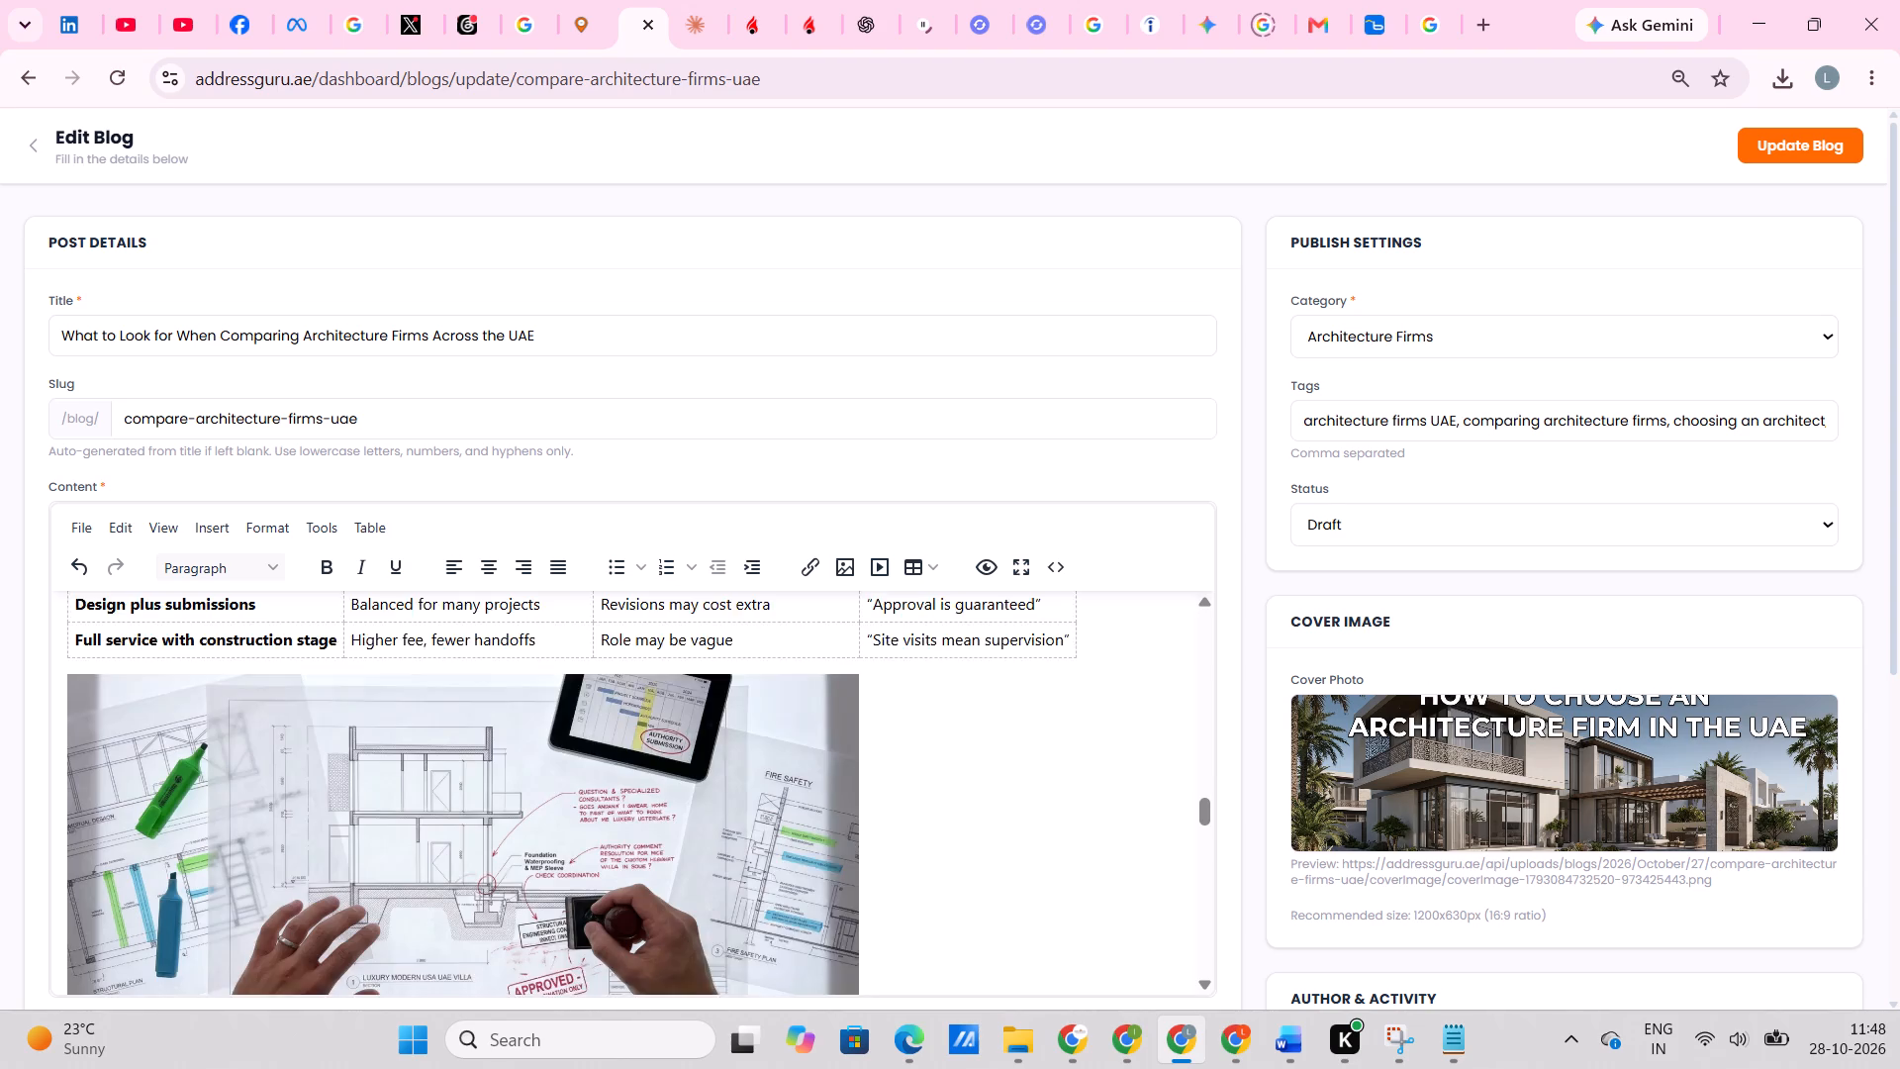
{"action": "scroll", "coordinate": [921, 700], "scroll_direction": "down", "scroll_amount": 5}
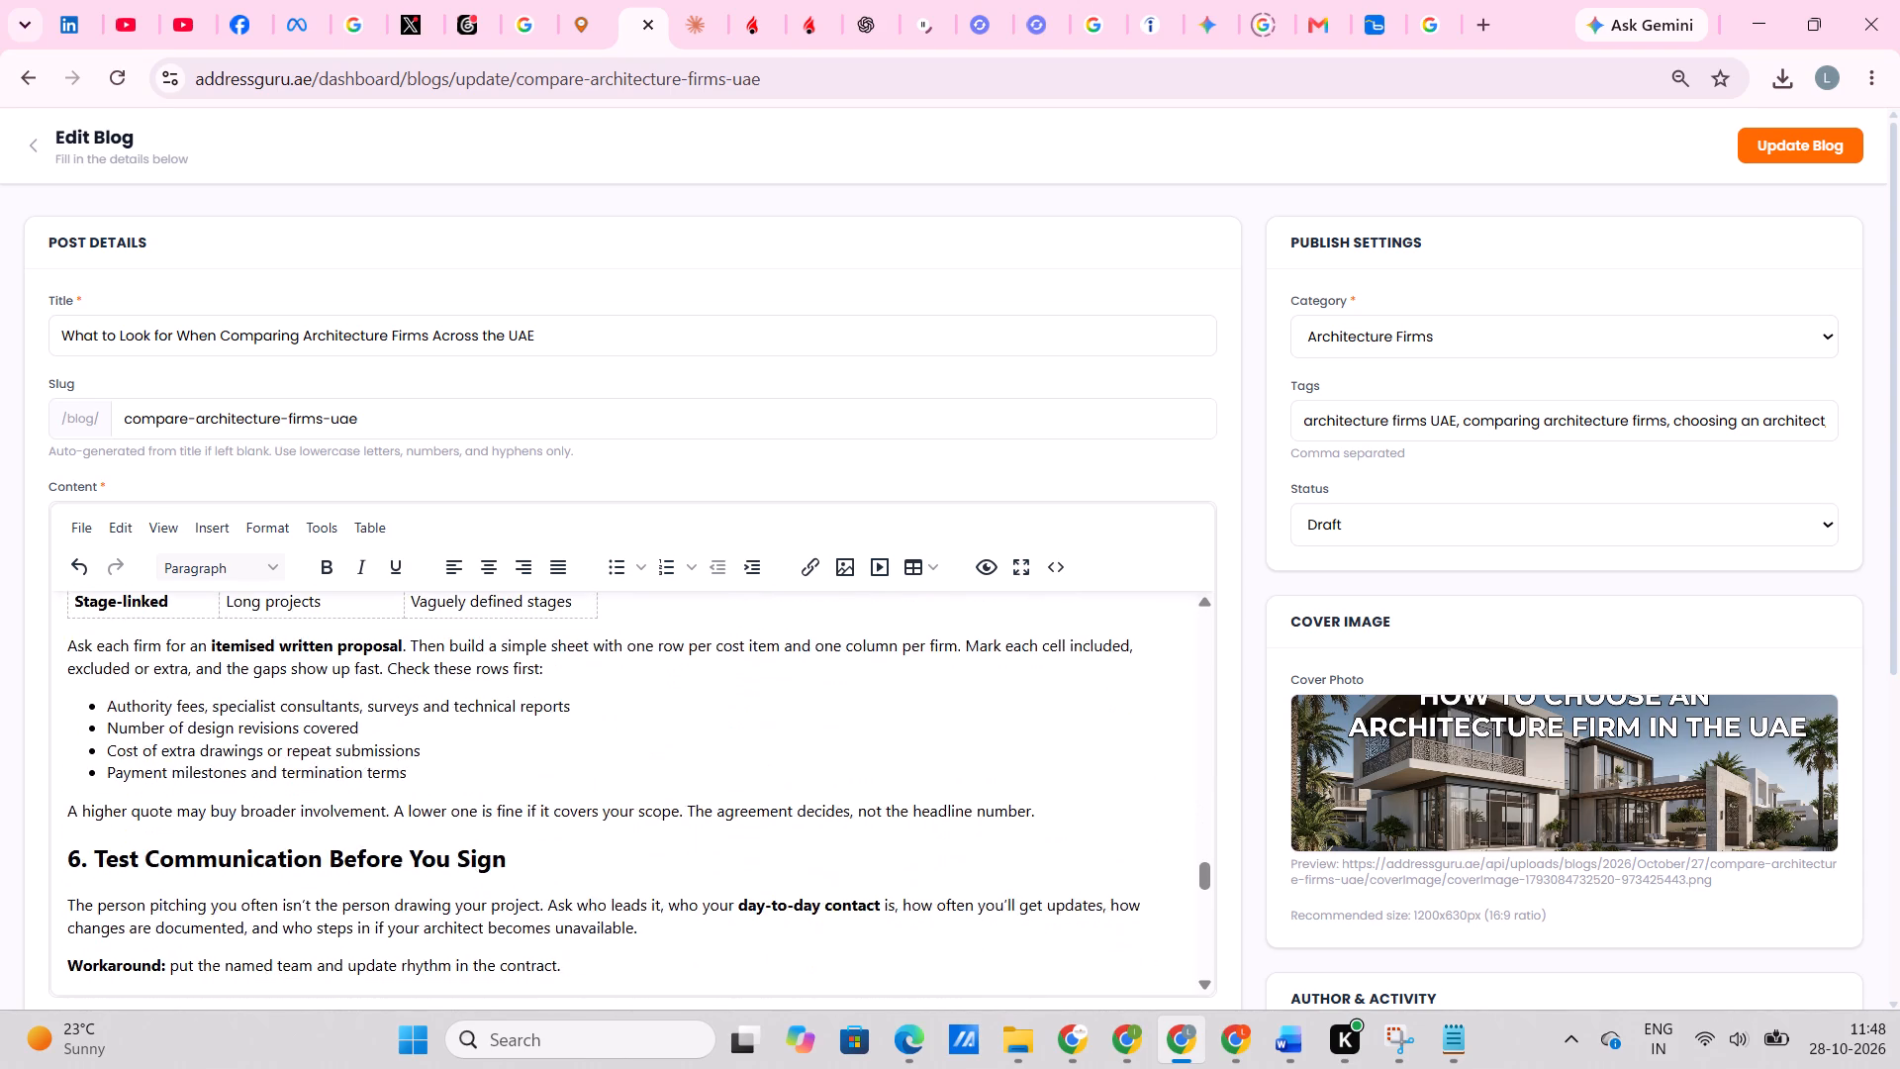
{"action": "scroll", "coordinate": [919, 702], "scroll_direction": "down", "scroll_amount": 8}
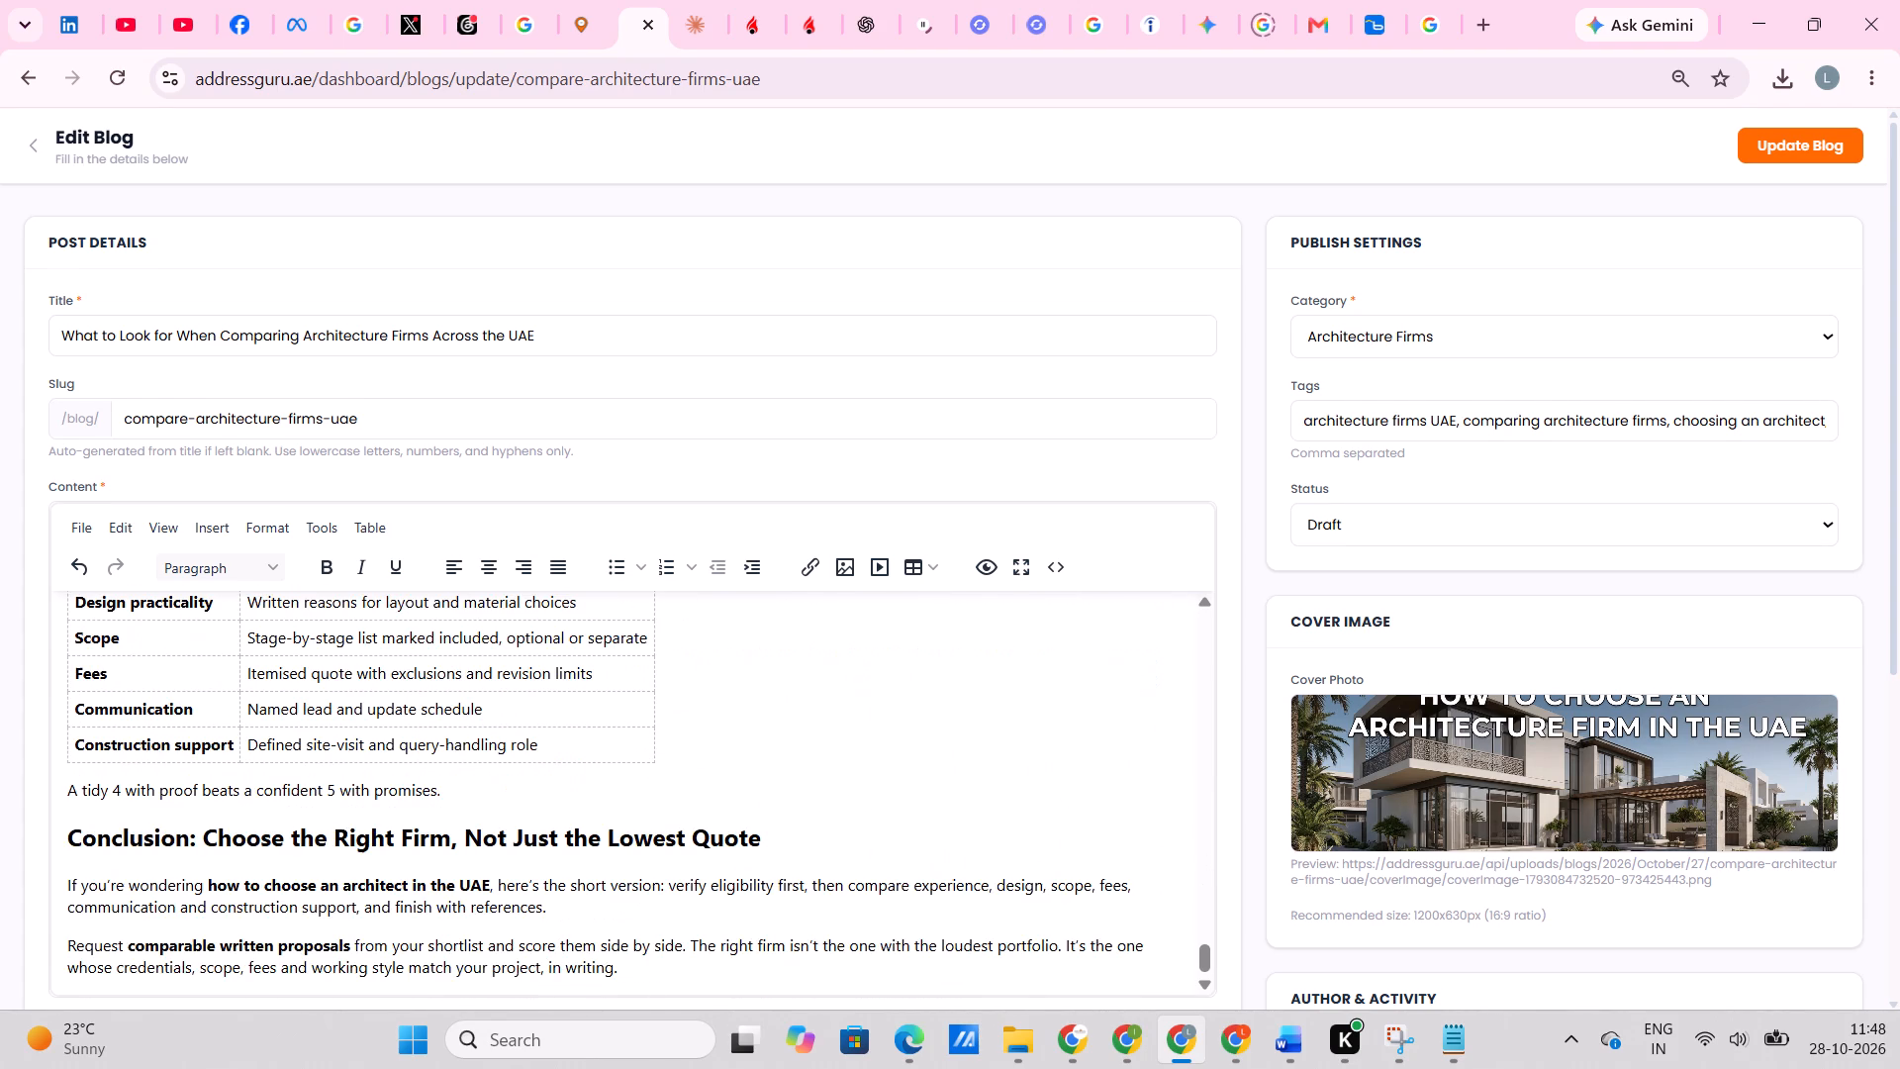
{"action": "scroll", "coordinate": [919, 702], "scroll_direction": "down", "scroll_amount": 4}
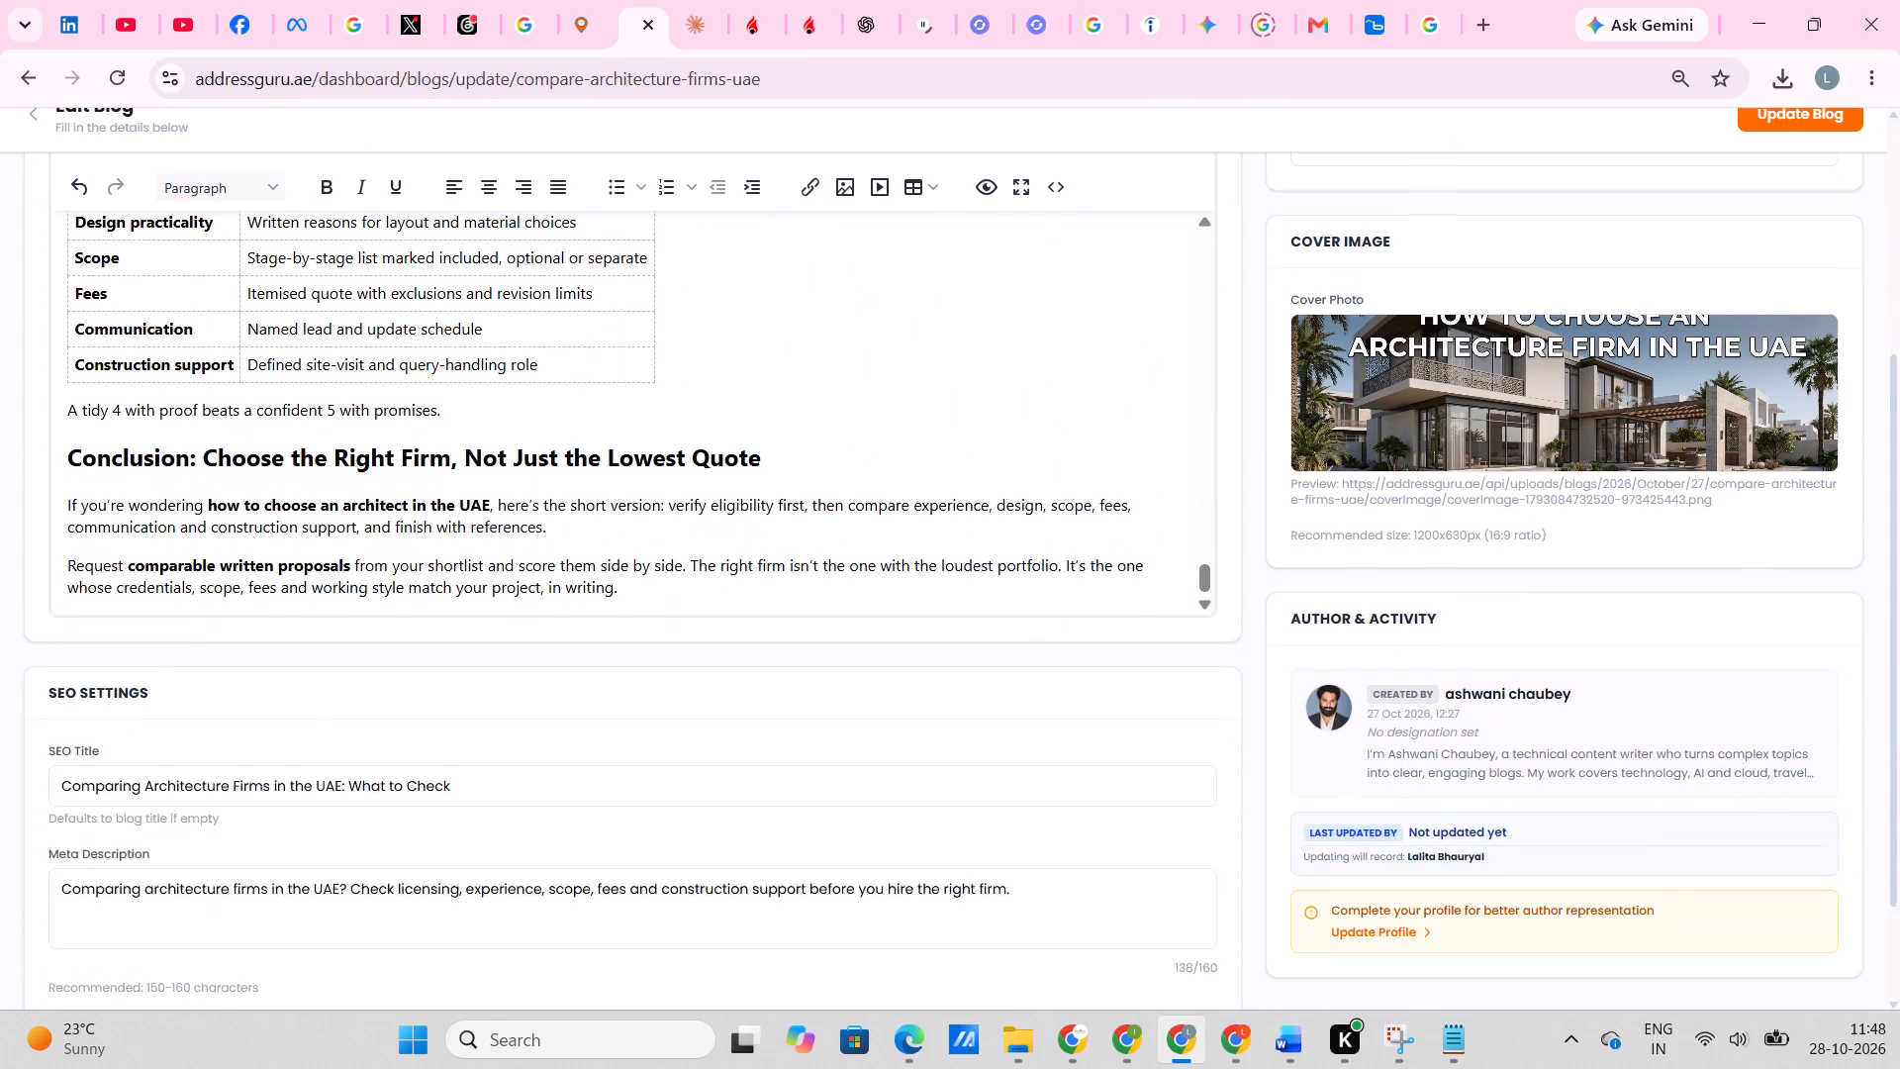
{"action": "scroll", "coordinate": [918, 706], "scroll_direction": "down", "scroll_amount": 2}
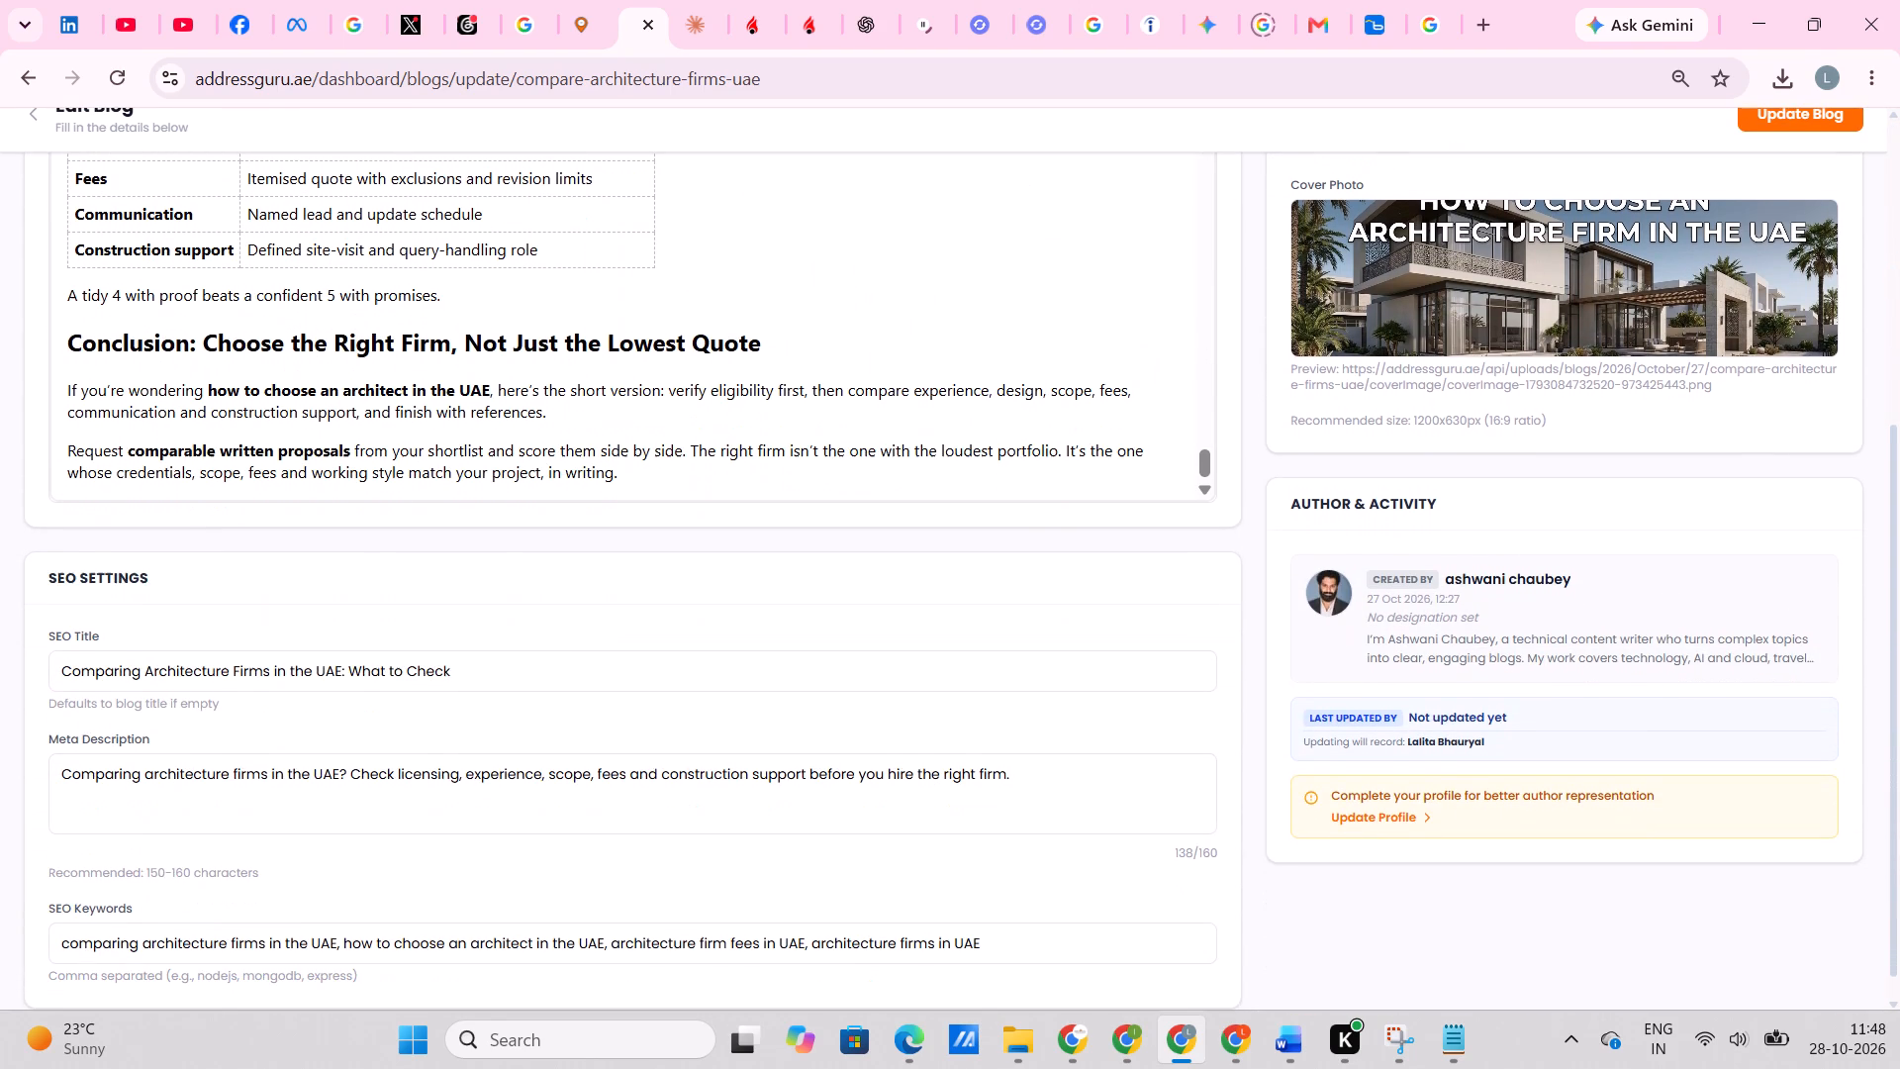
{"action": "scroll", "coordinate": [918, 706], "scroll_direction": "down", "scroll_amount": 2}
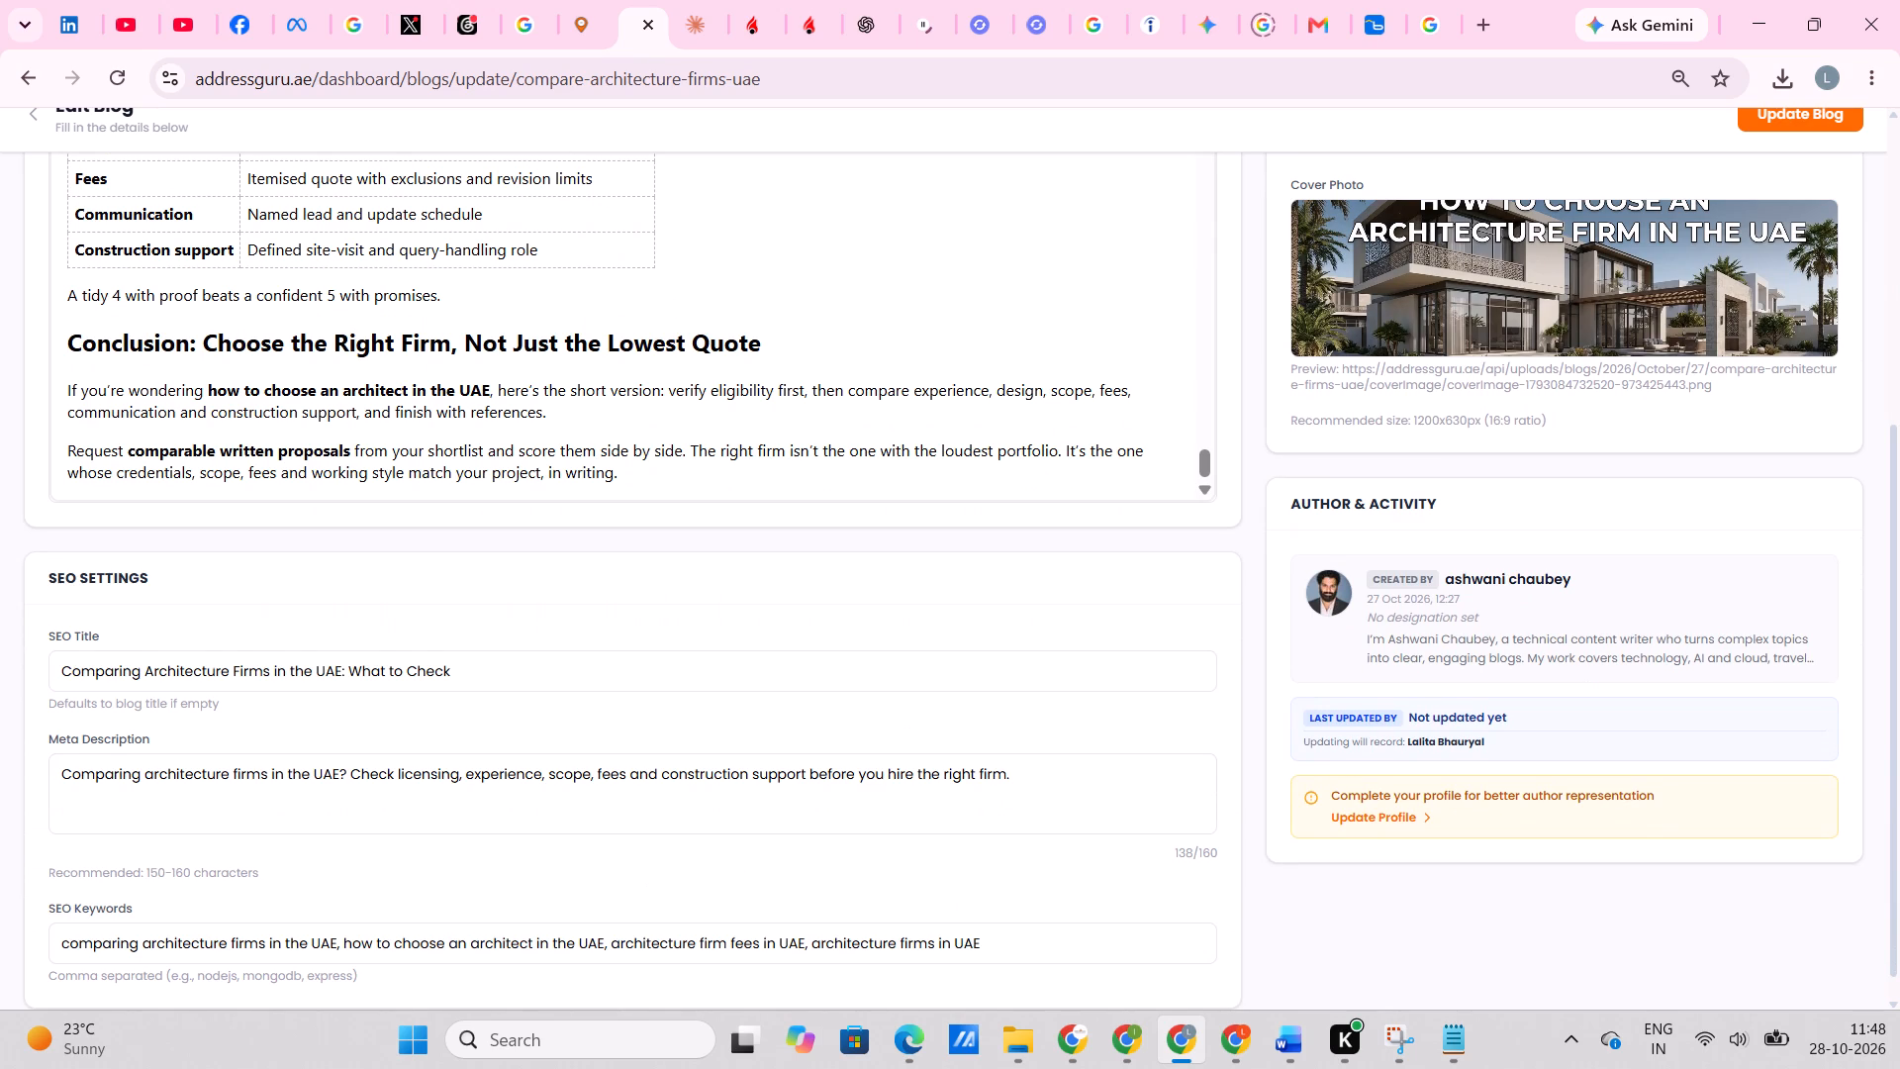
{"action": "scroll", "coordinate": [918, 776], "scroll_direction": "up", "scroll_amount": 5}
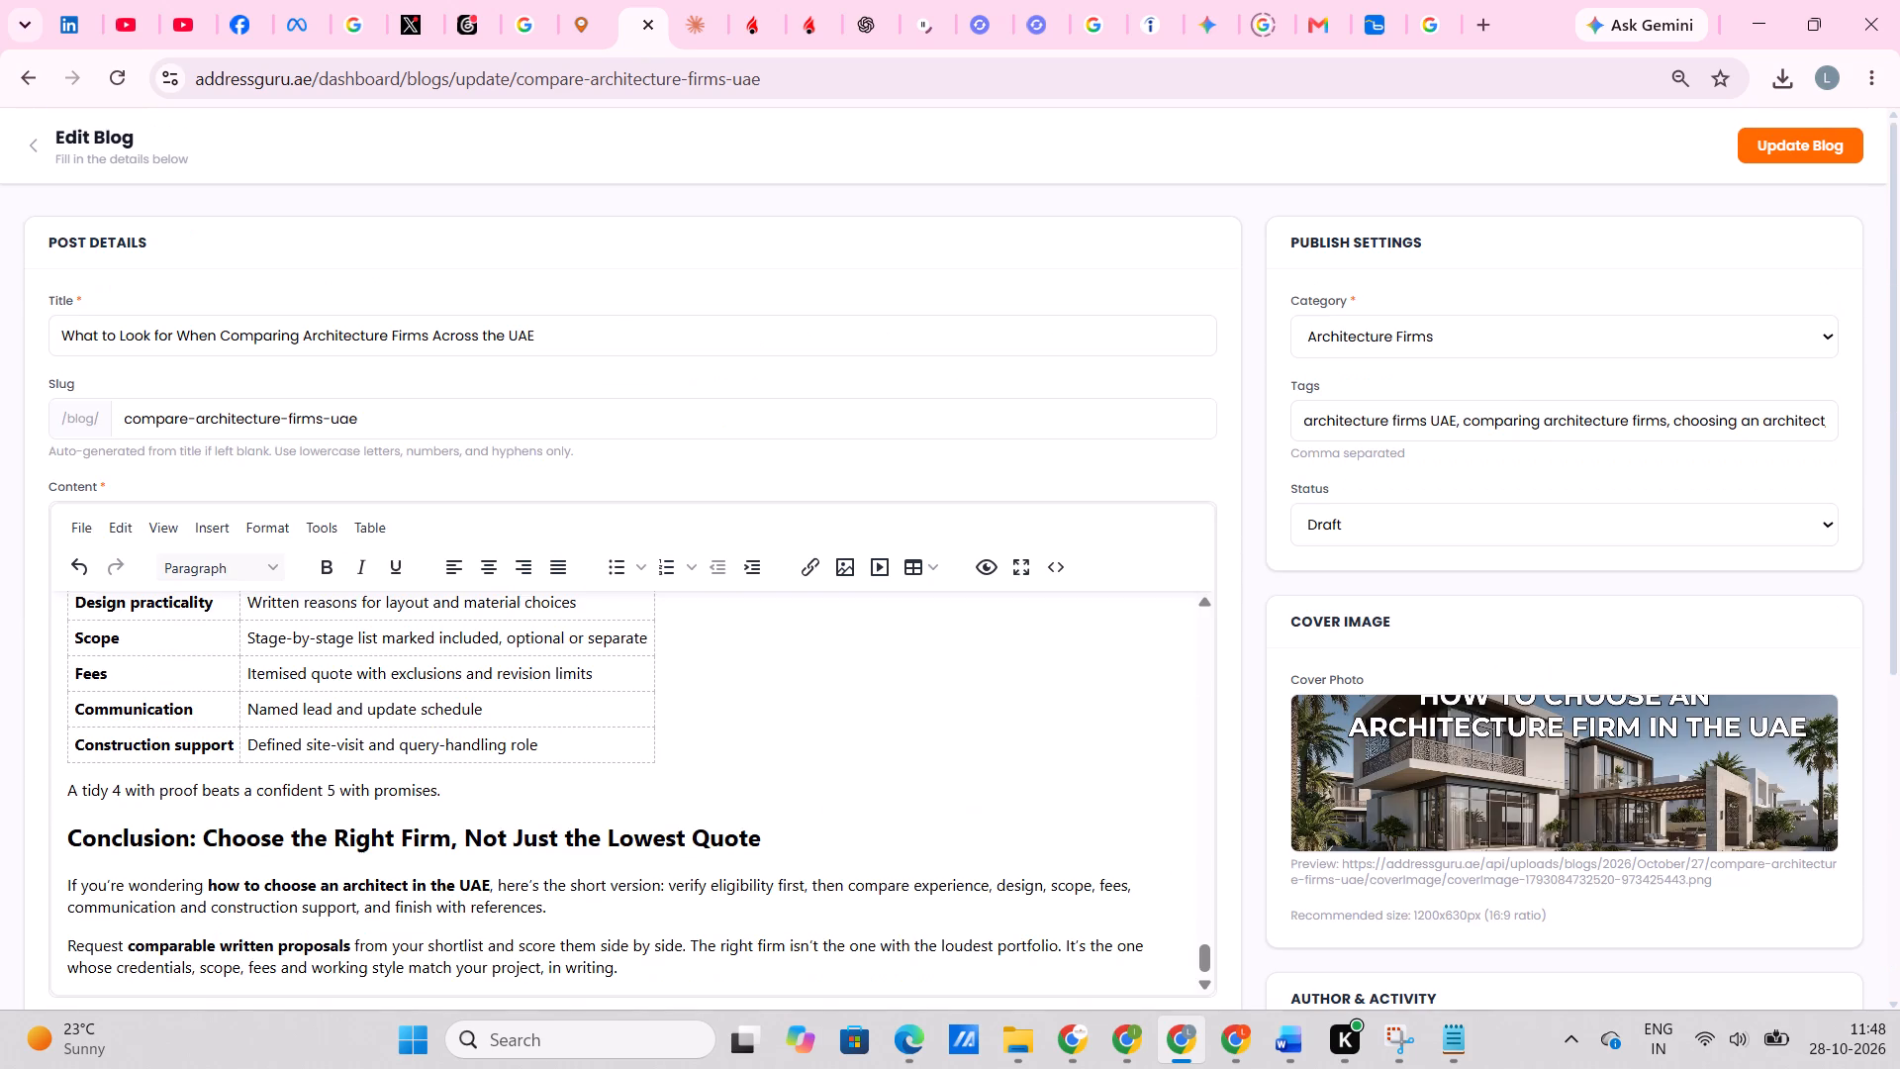
{"action": "scroll", "coordinate": [963, 744], "scroll_direction": "up", "scroll_amount": 15}
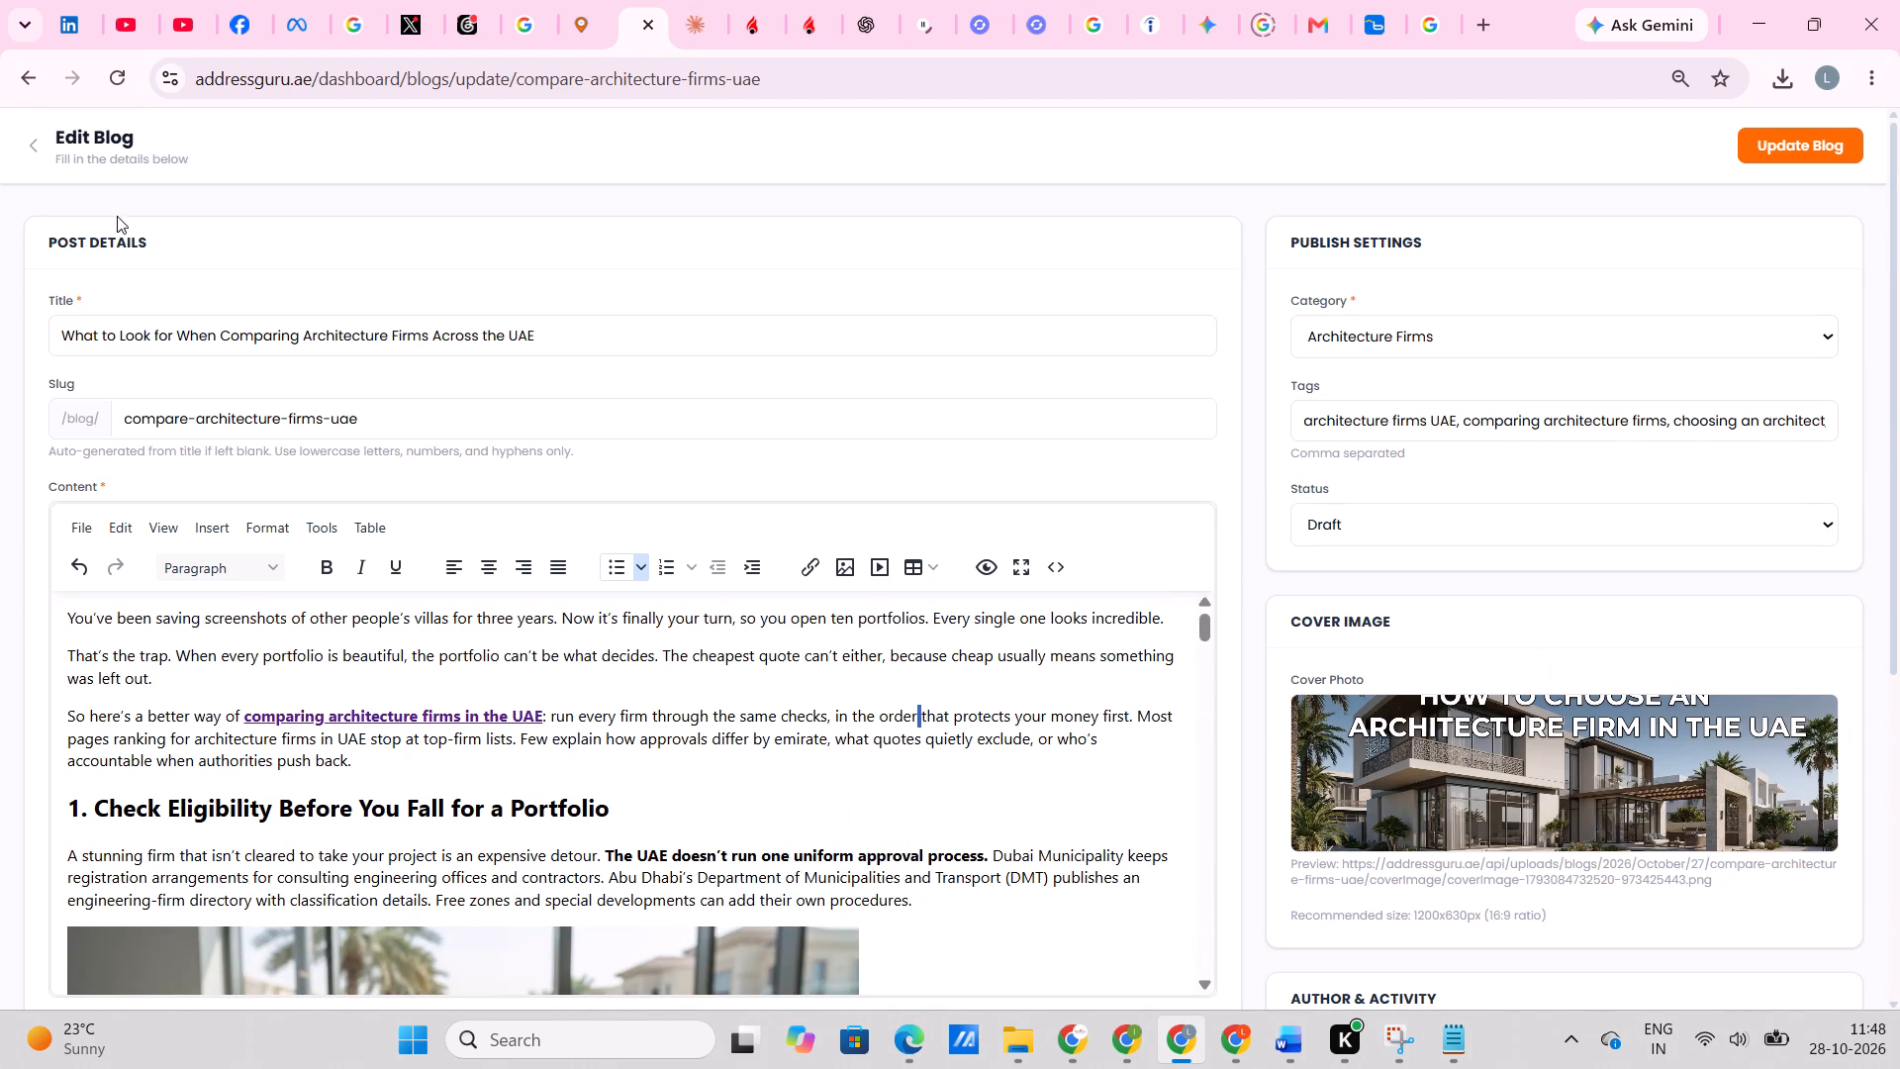
{"action": "left_click", "coordinate": [32, 143]}
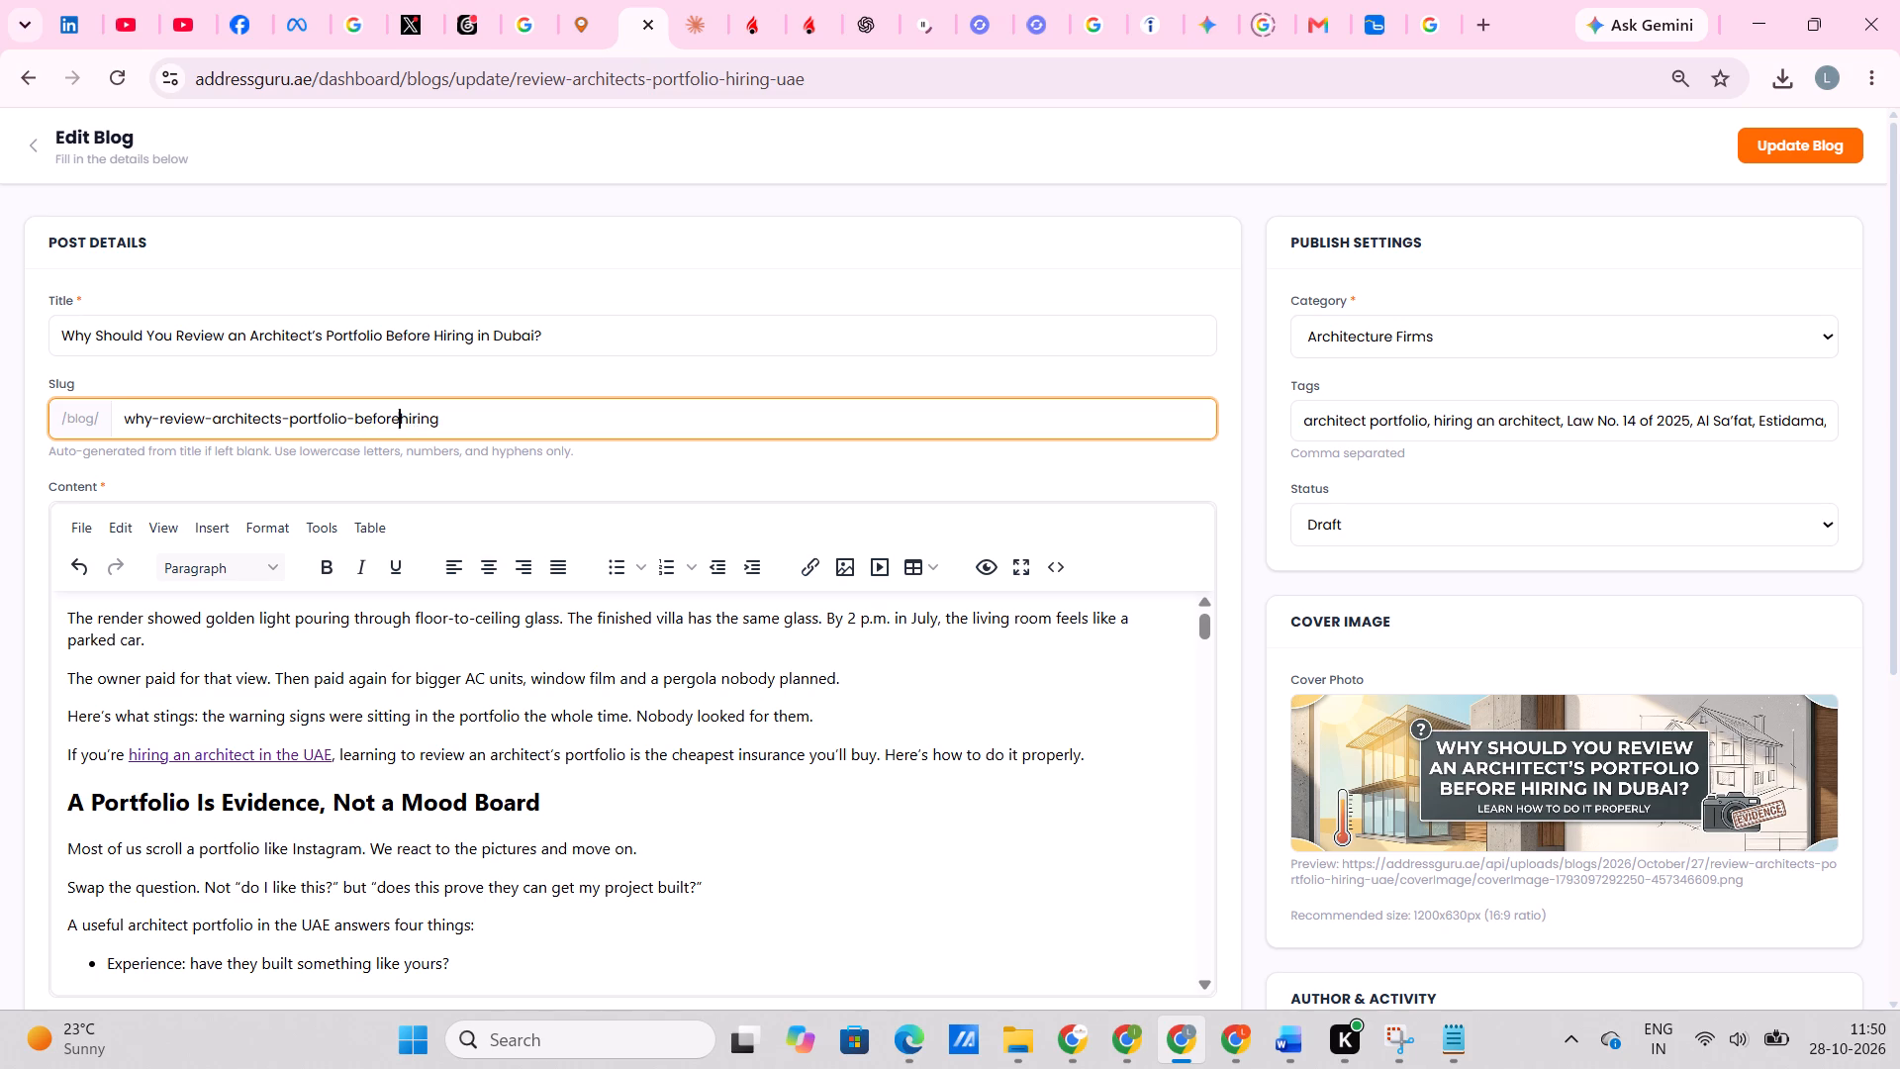
{"action": "key", "text": "minus"}
Check the target URL of the "hiring an architect in the UAE" link in the introduction, leaving the link as it is.
{"action": "scroll", "coordinate": [440, 657], "scroll_direction": "down", "scroll_amount": 1}
{"action": "left_click", "coordinate": [250, 715]}
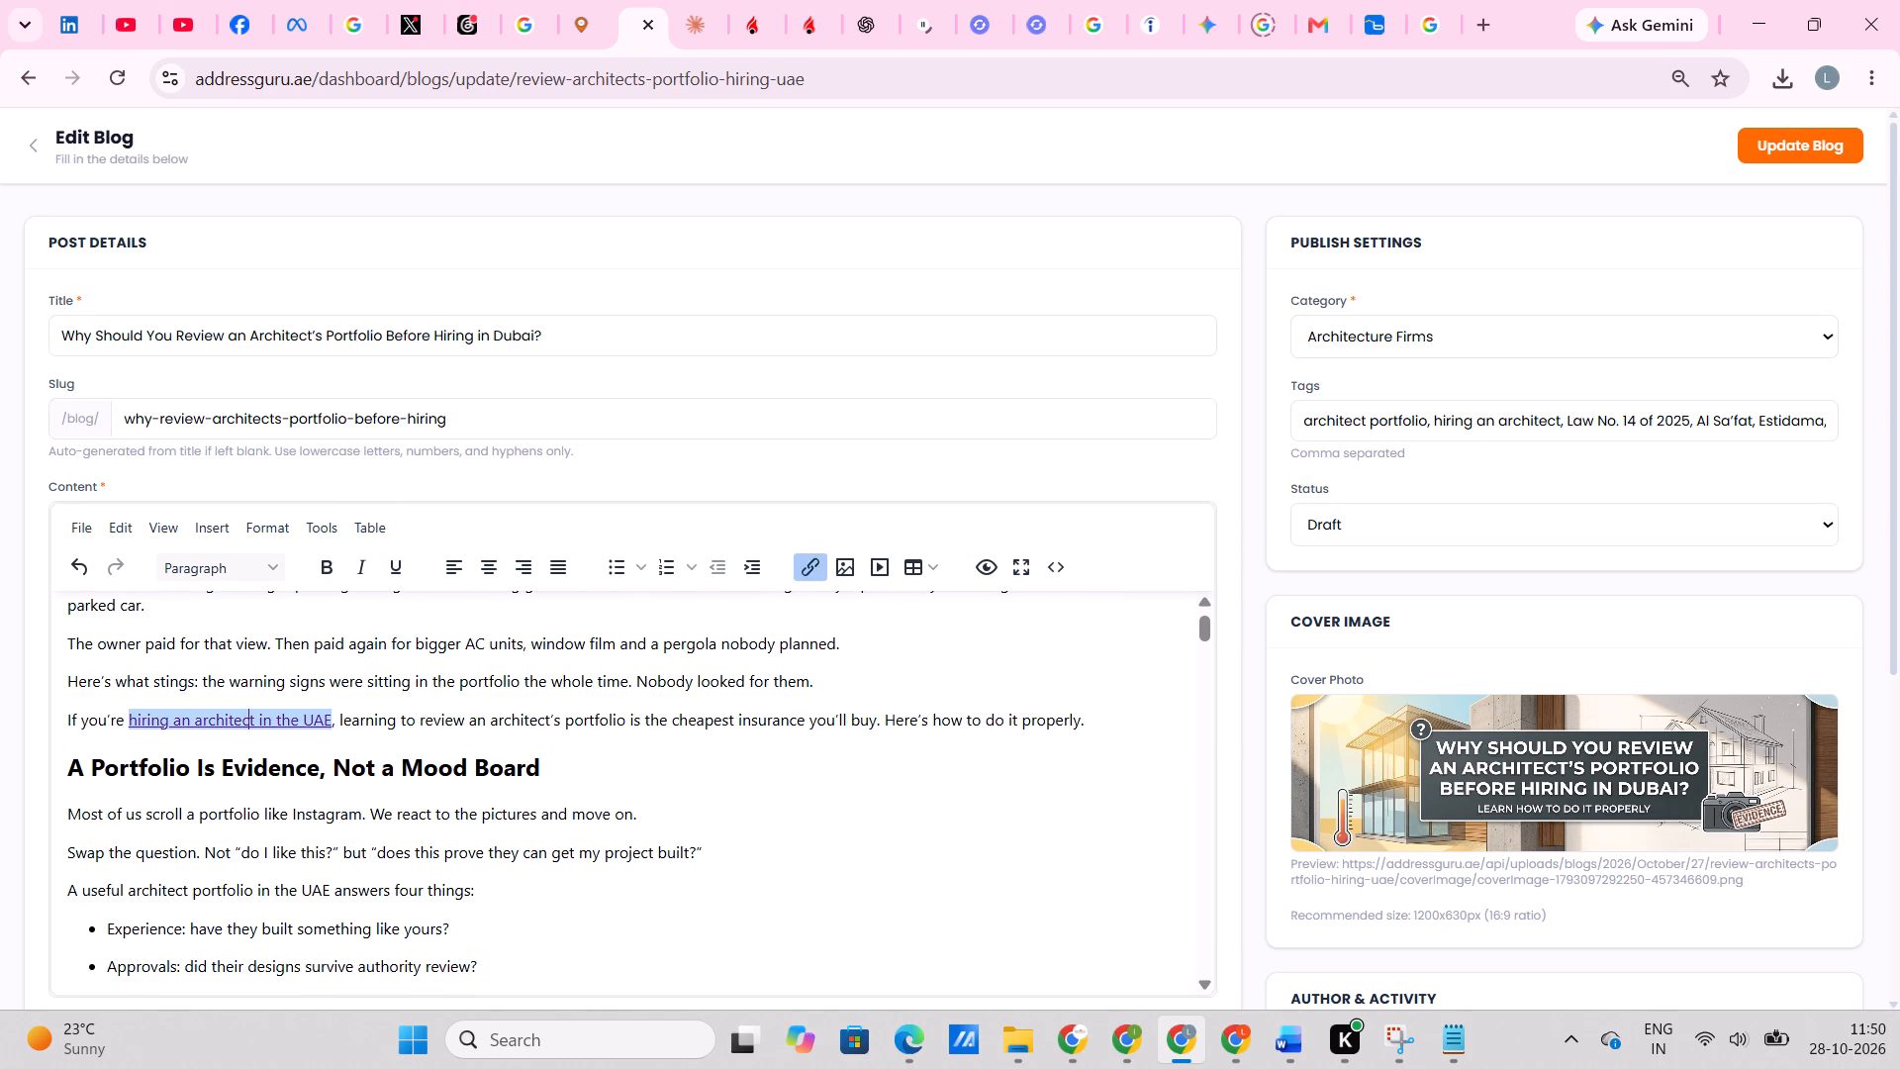
{"action": "left_click", "coordinate": [806, 570]}
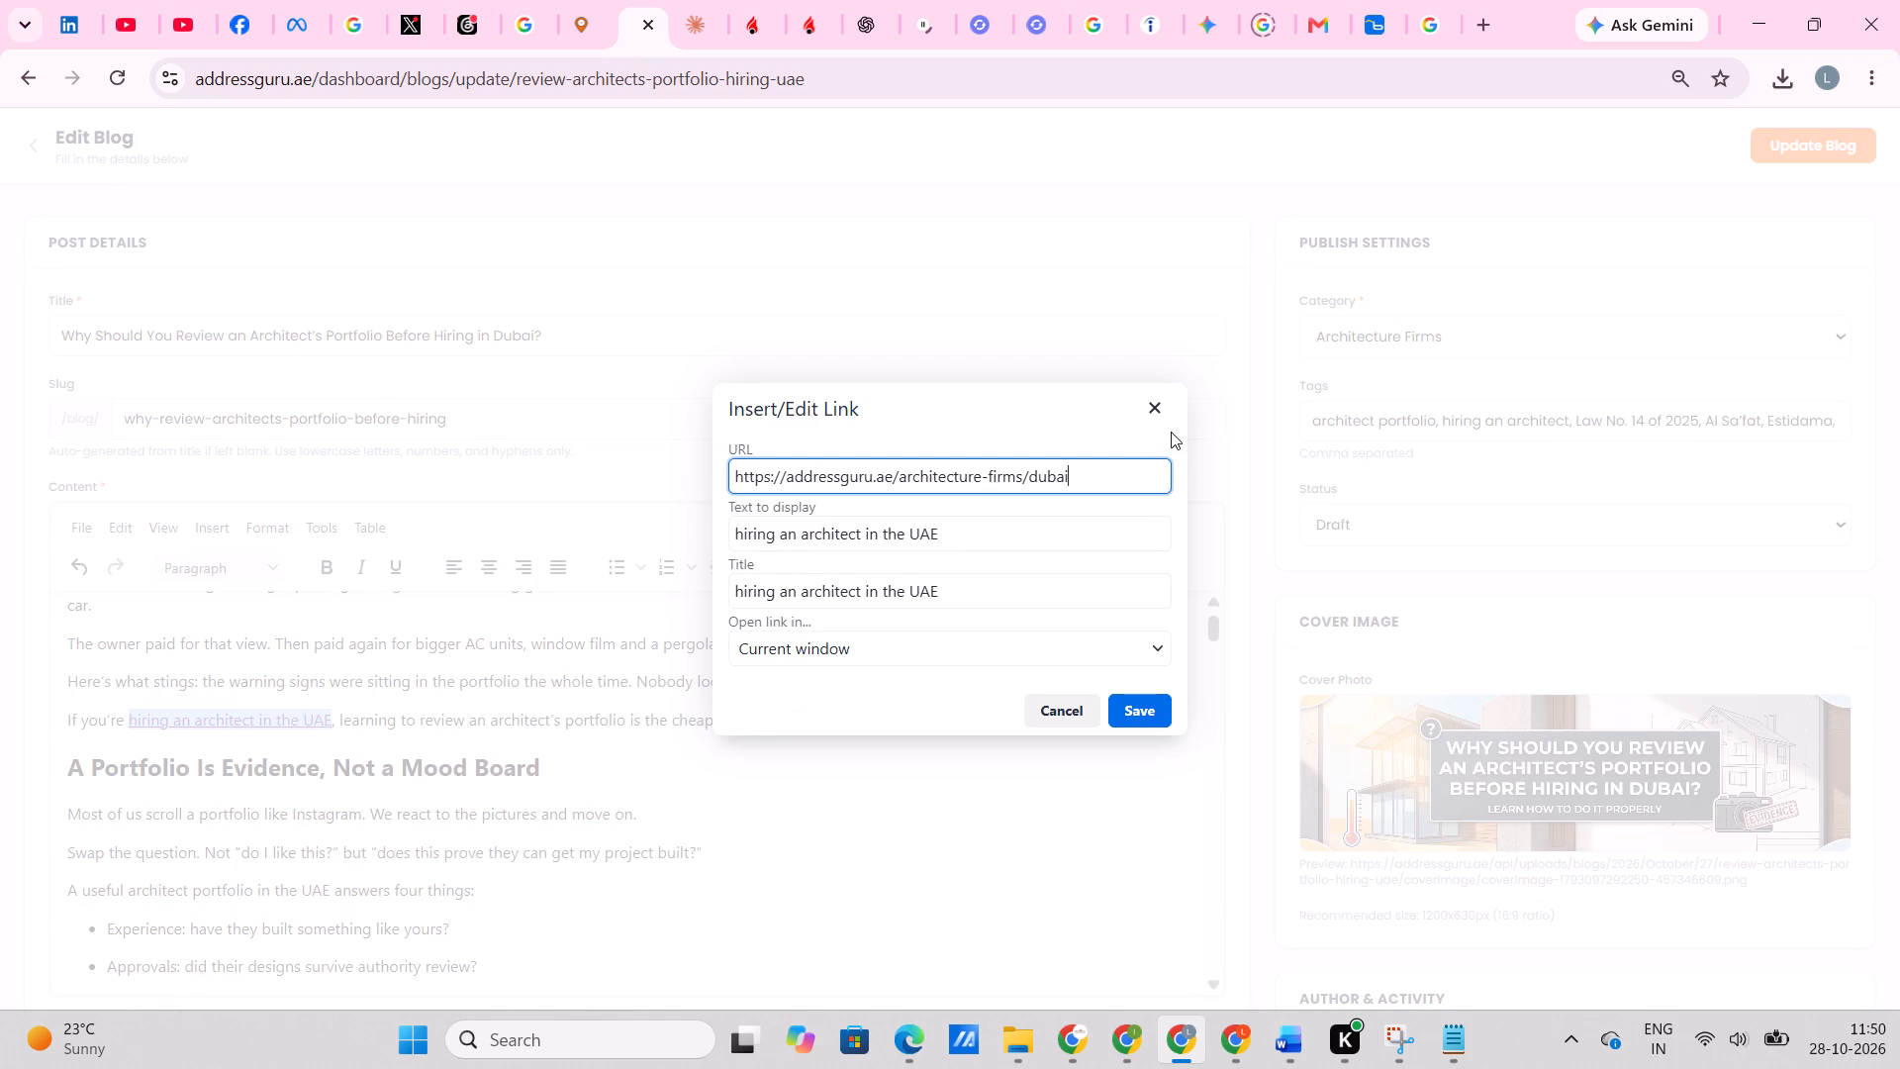
{"action": "left_click", "coordinate": [1159, 408]}
{"action": "left_click", "coordinate": [651, 769]}
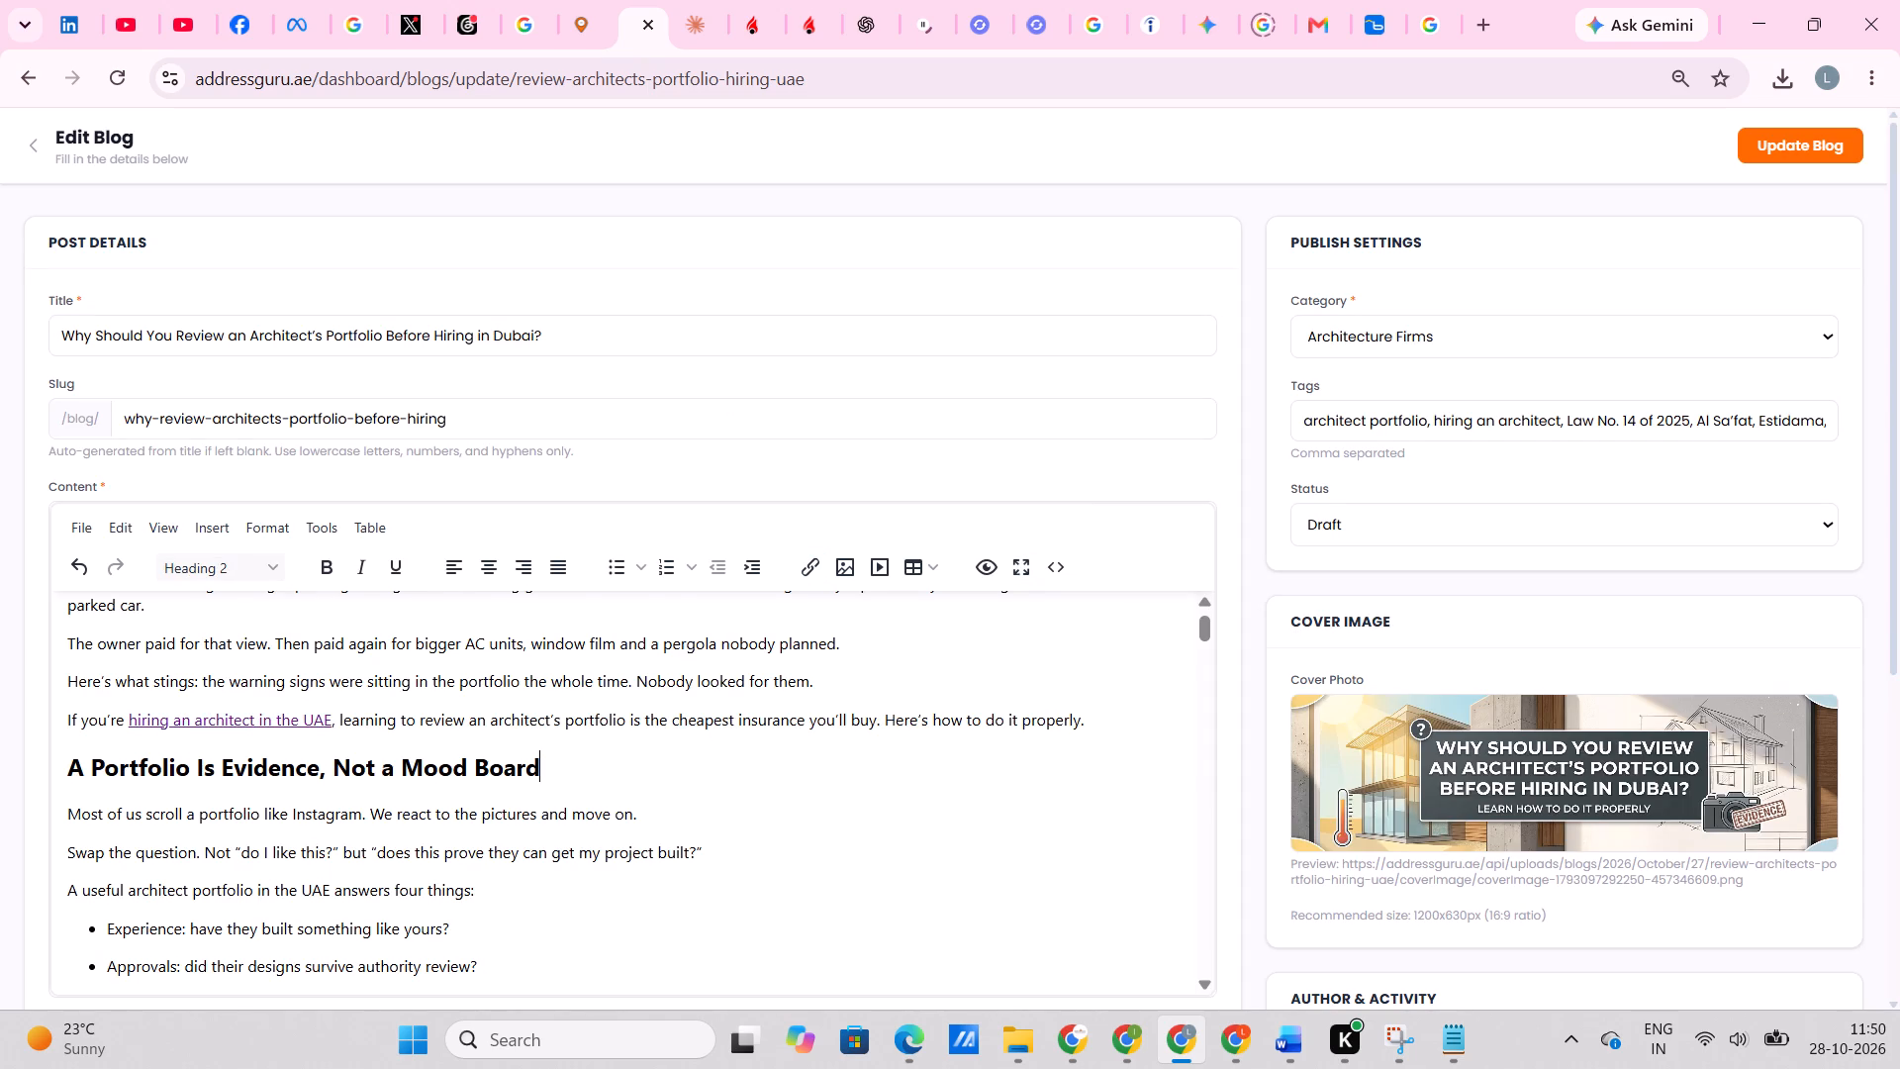
{"action": "scroll", "coordinate": [648, 769], "scroll_direction": "up", "scroll_amount": 1}
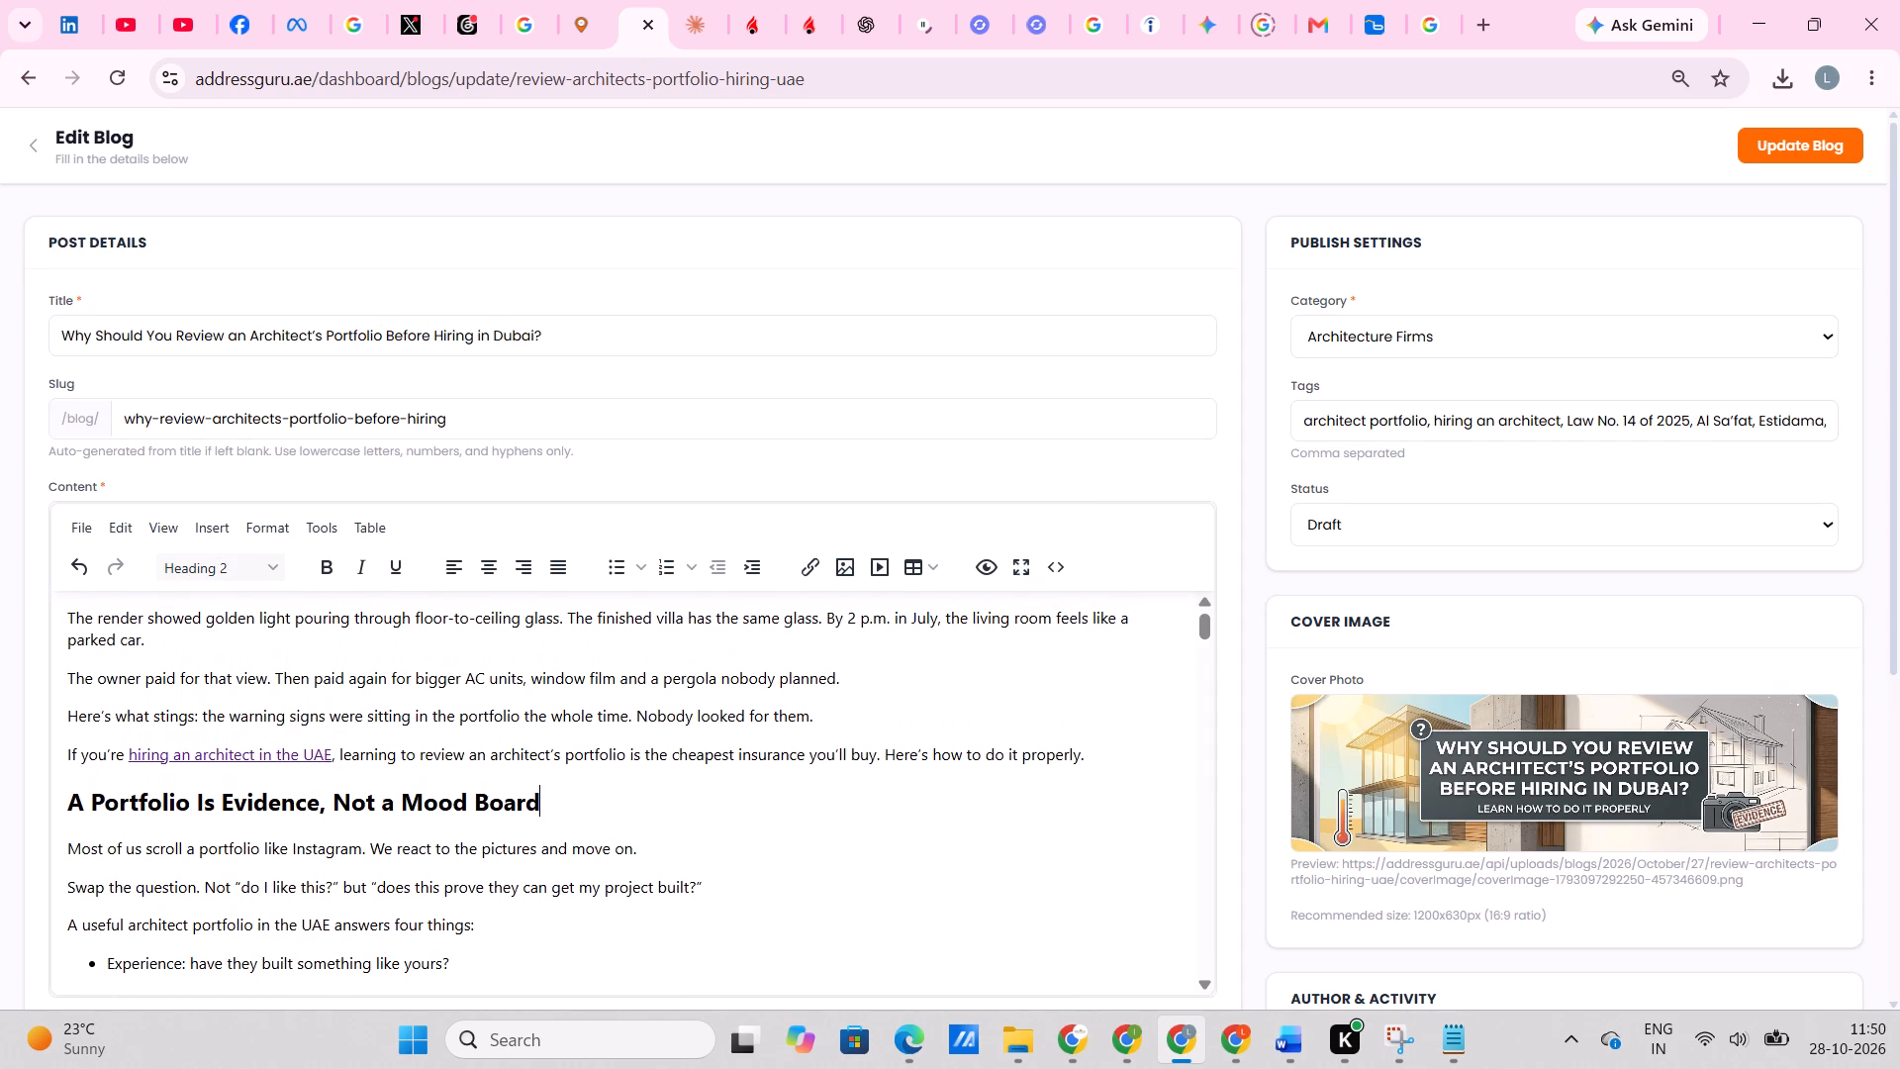
Format the line "A useful architect portfolio in the UAE answers four things:" as Heading 3.
{"action": "scroll", "coordinate": [628, 774], "scroll_direction": "down", "scroll_amount": 2}
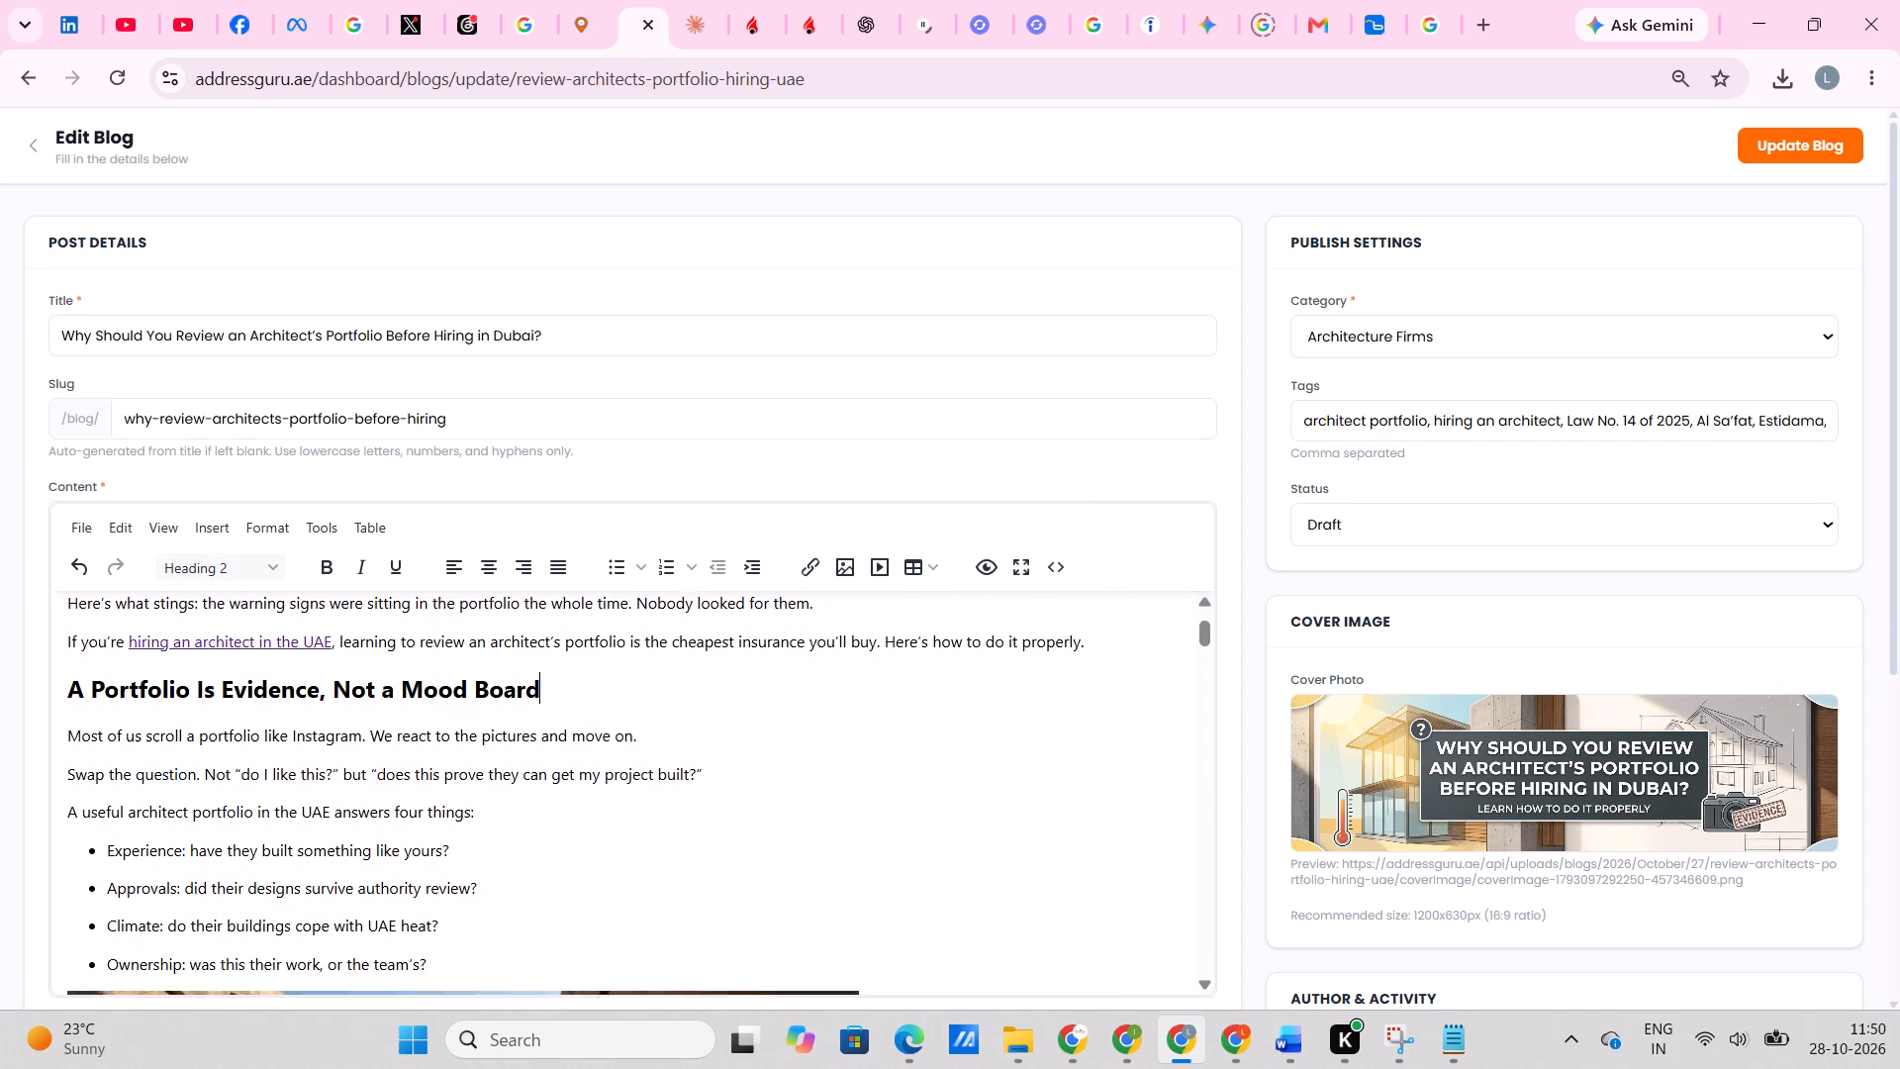
{"action": "scroll", "coordinate": [628, 774], "scroll_direction": "down", "scroll_amount": 2}
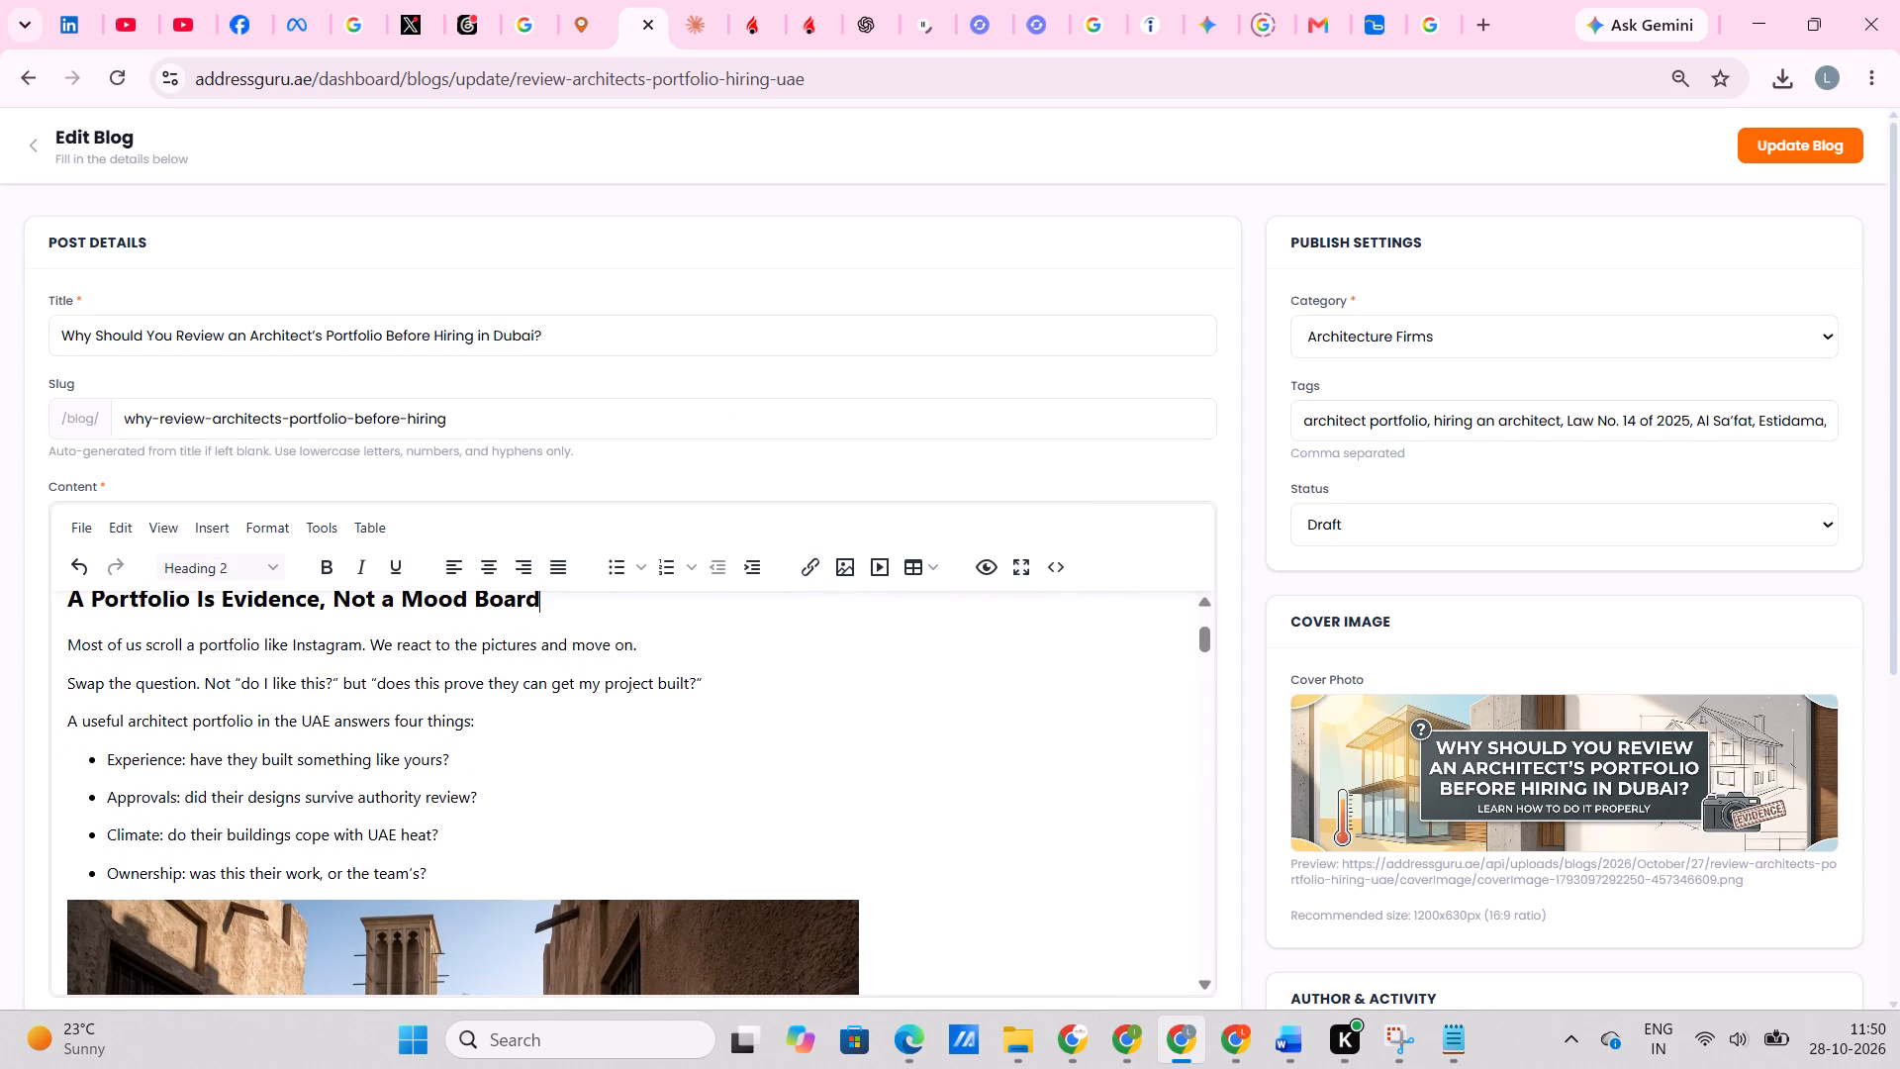
{"action": "left_click", "coordinate": [206, 715]}
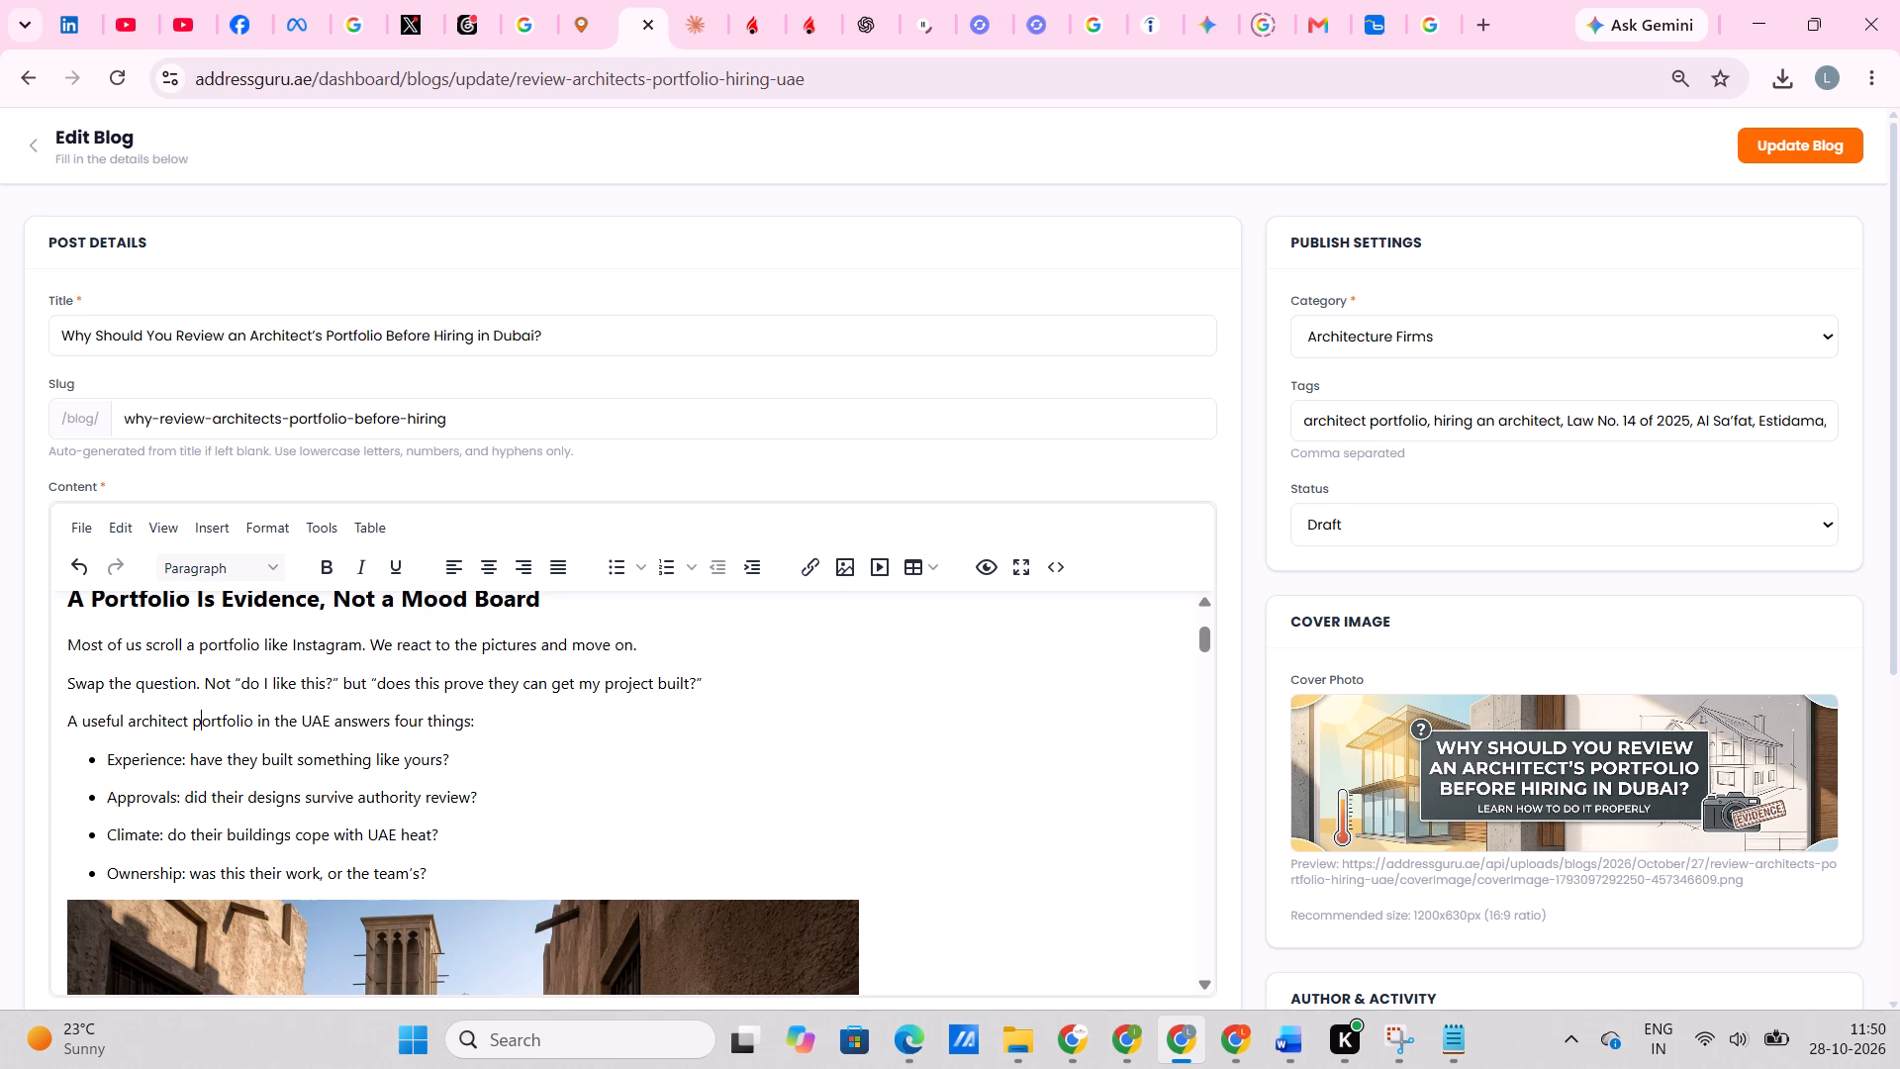
{"action": "left_click", "coordinate": [233, 569]}
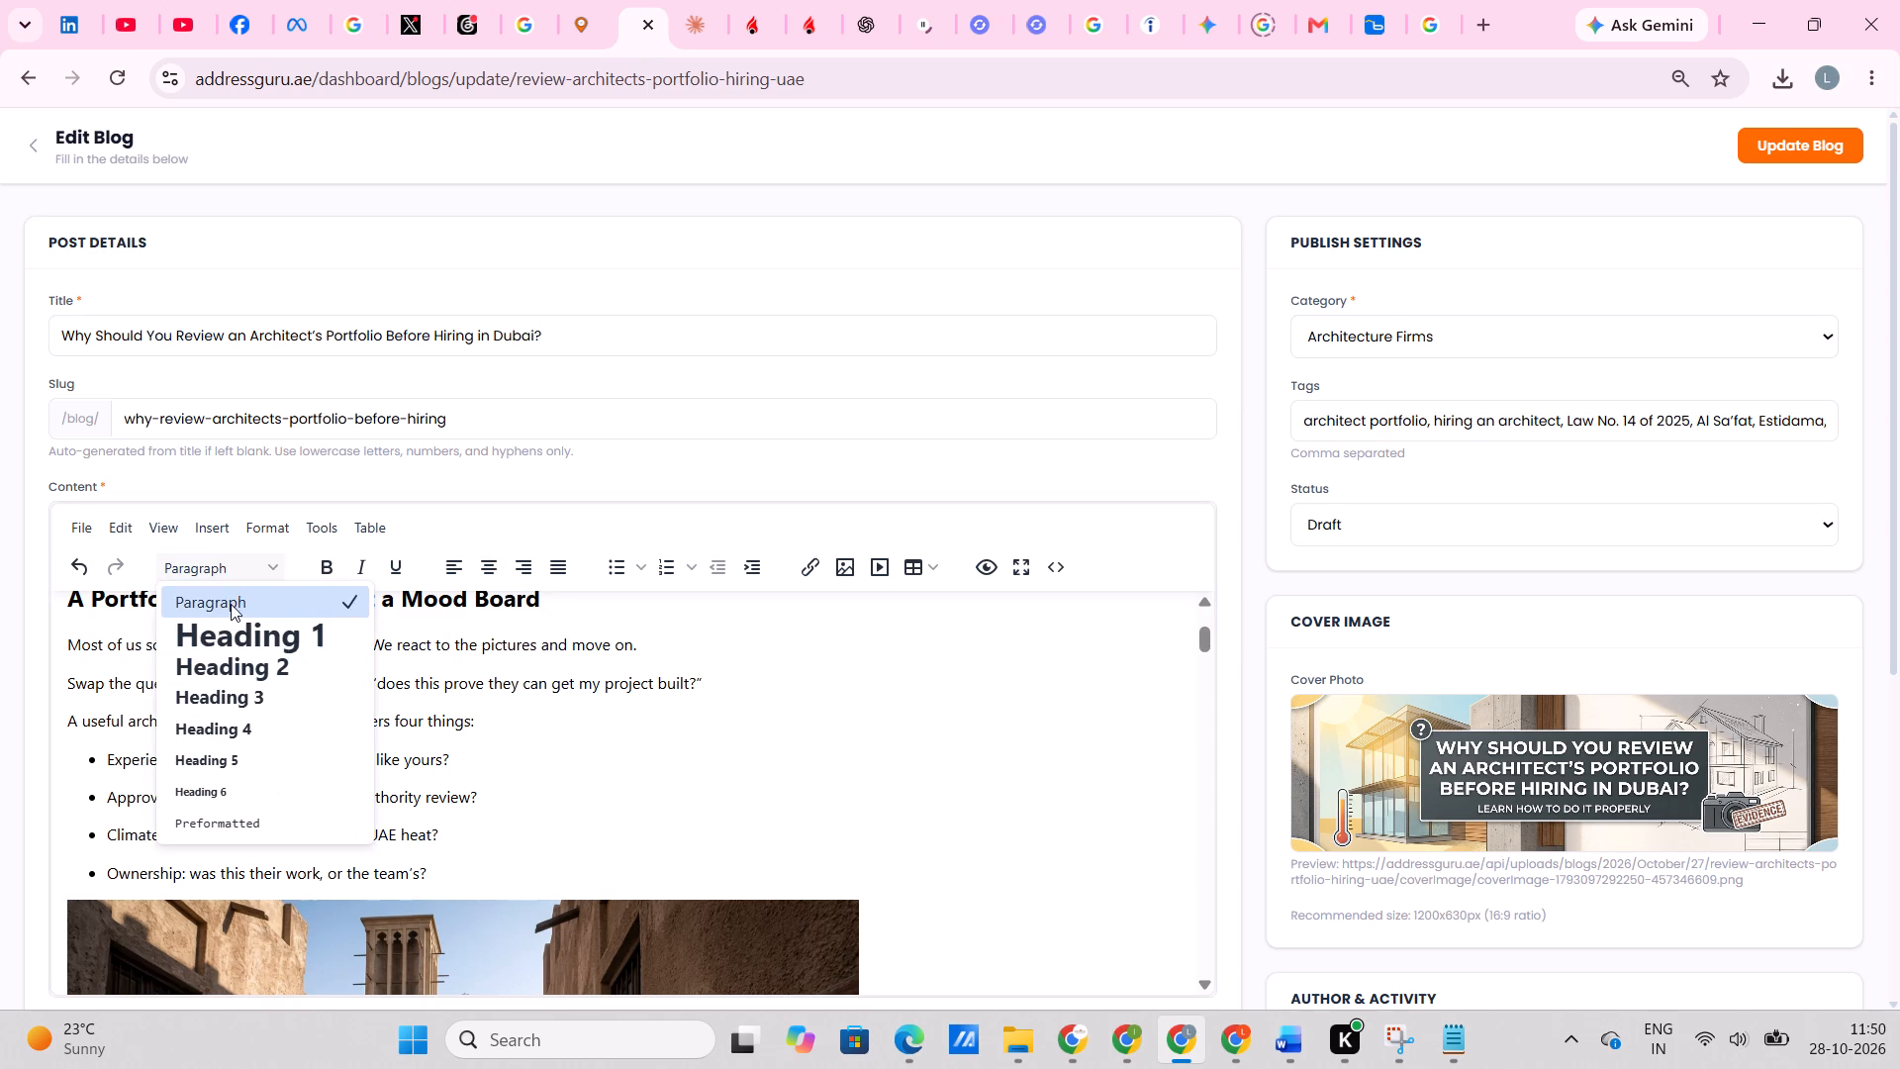
{"action": "left_click", "coordinate": [256, 693]}
Widen the table under "Read Every Image Like a Detective" to roughly the width of the article images.
{"action": "scroll", "coordinate": [498, 725], "scroll_direction": "down", "scroll_amount": 1}
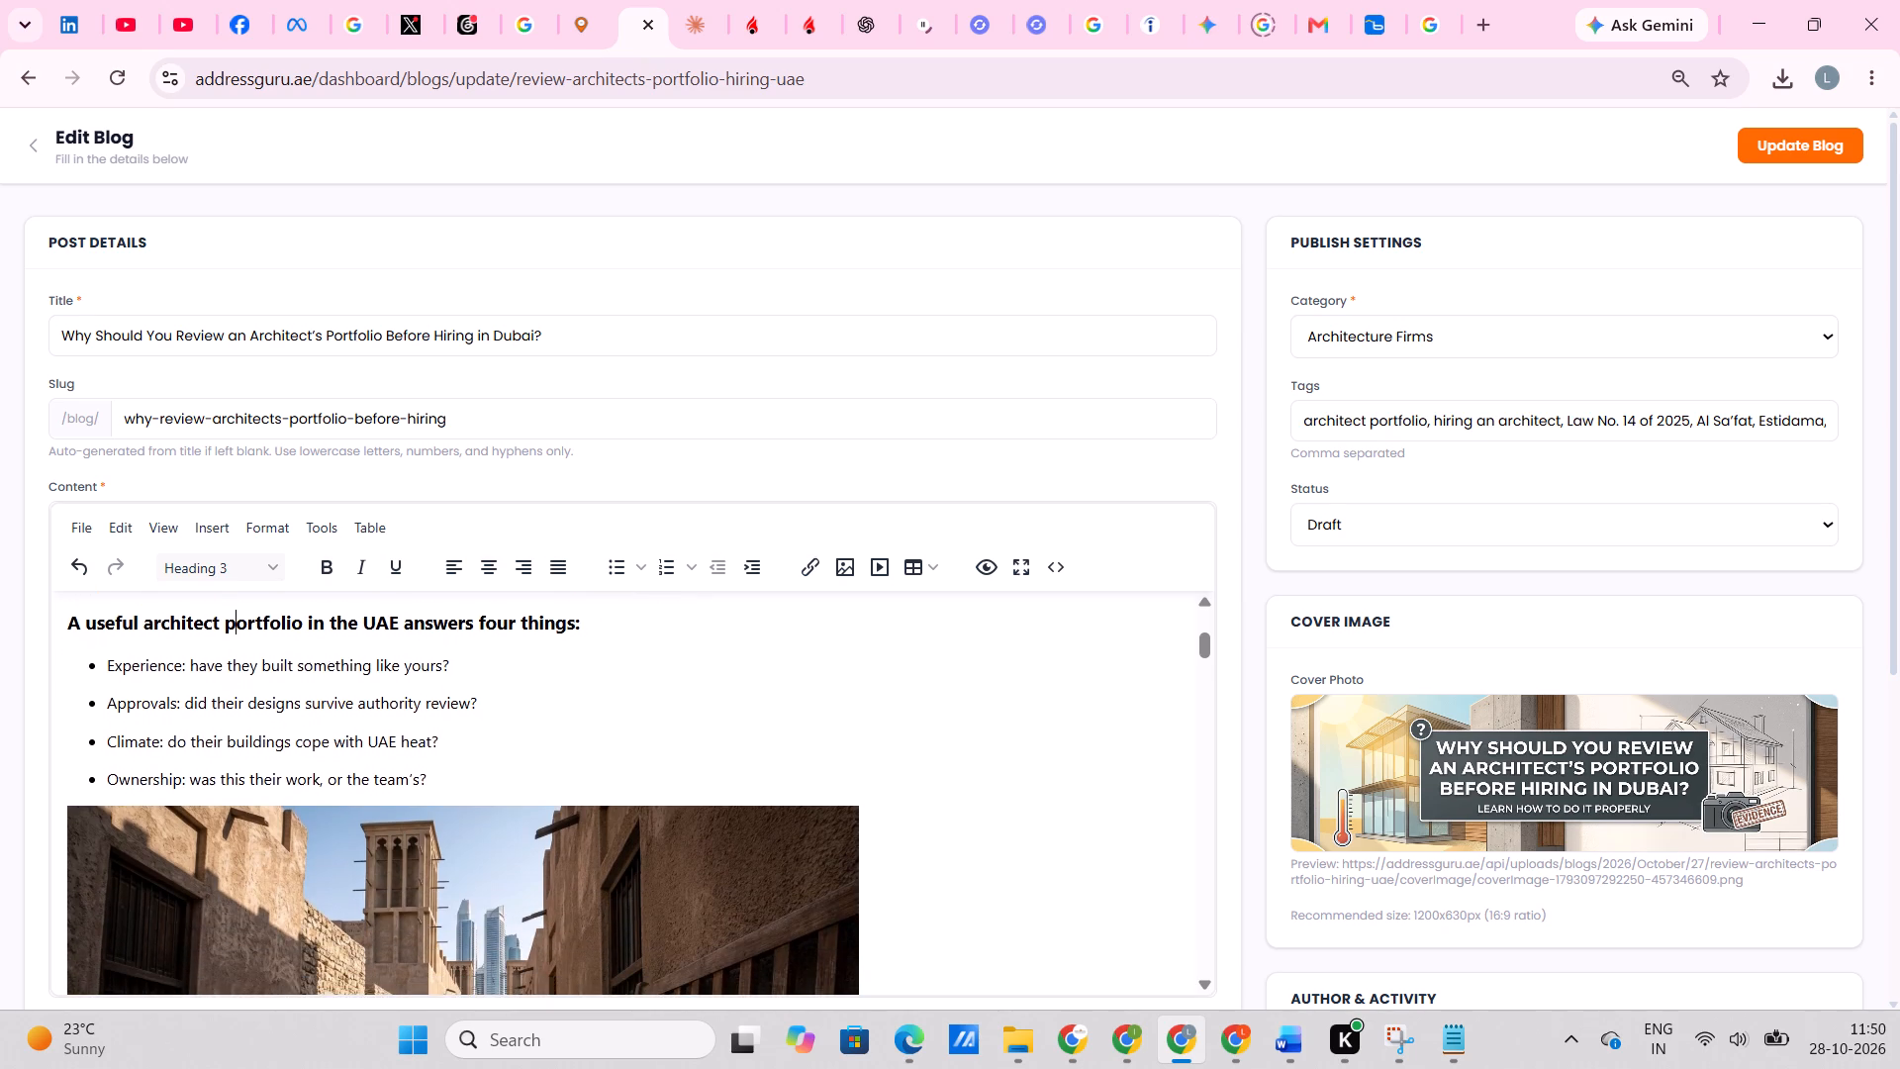
{"action": "scroll", "coordinate": [498, 725], "scroll_direction": "down", "scroll_amount": 4}
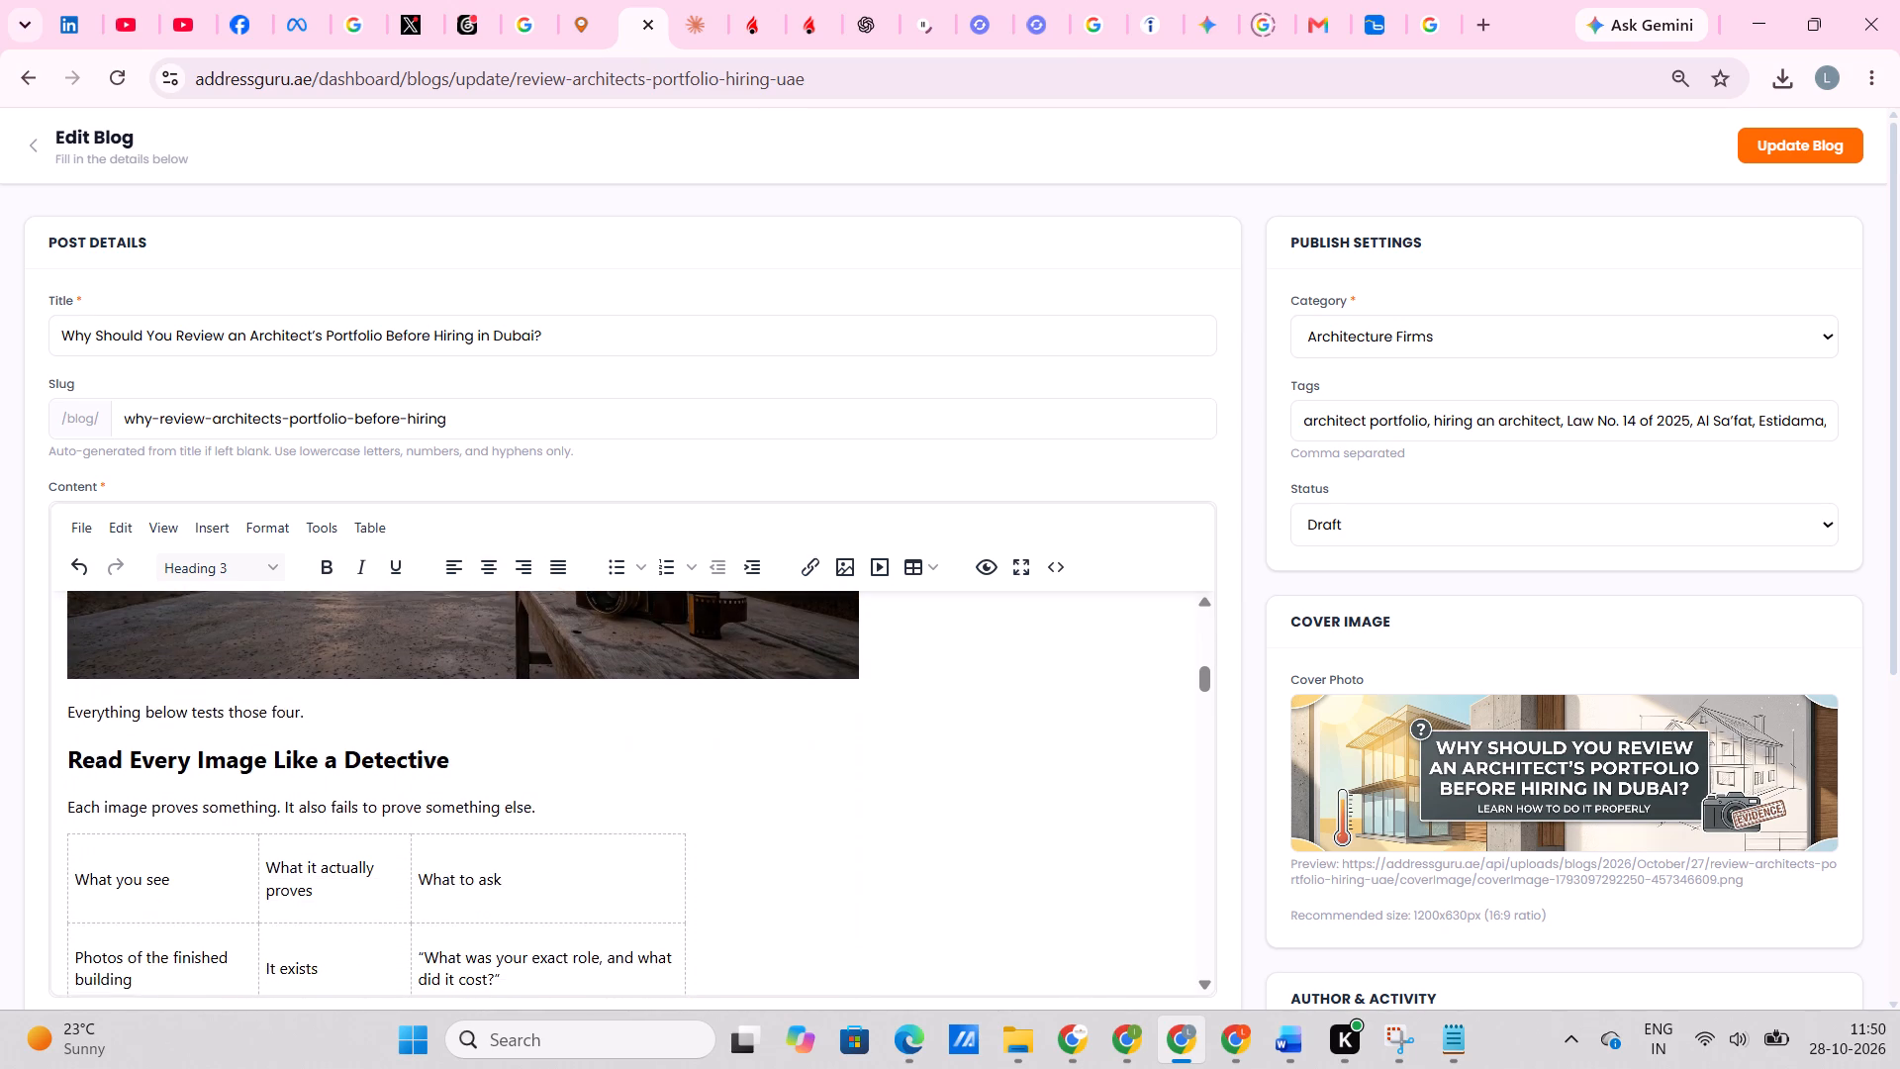
{"action": "scroll", "coordinate": [499, 725], "scroll_direction": "down", "scroll_amount": 1}
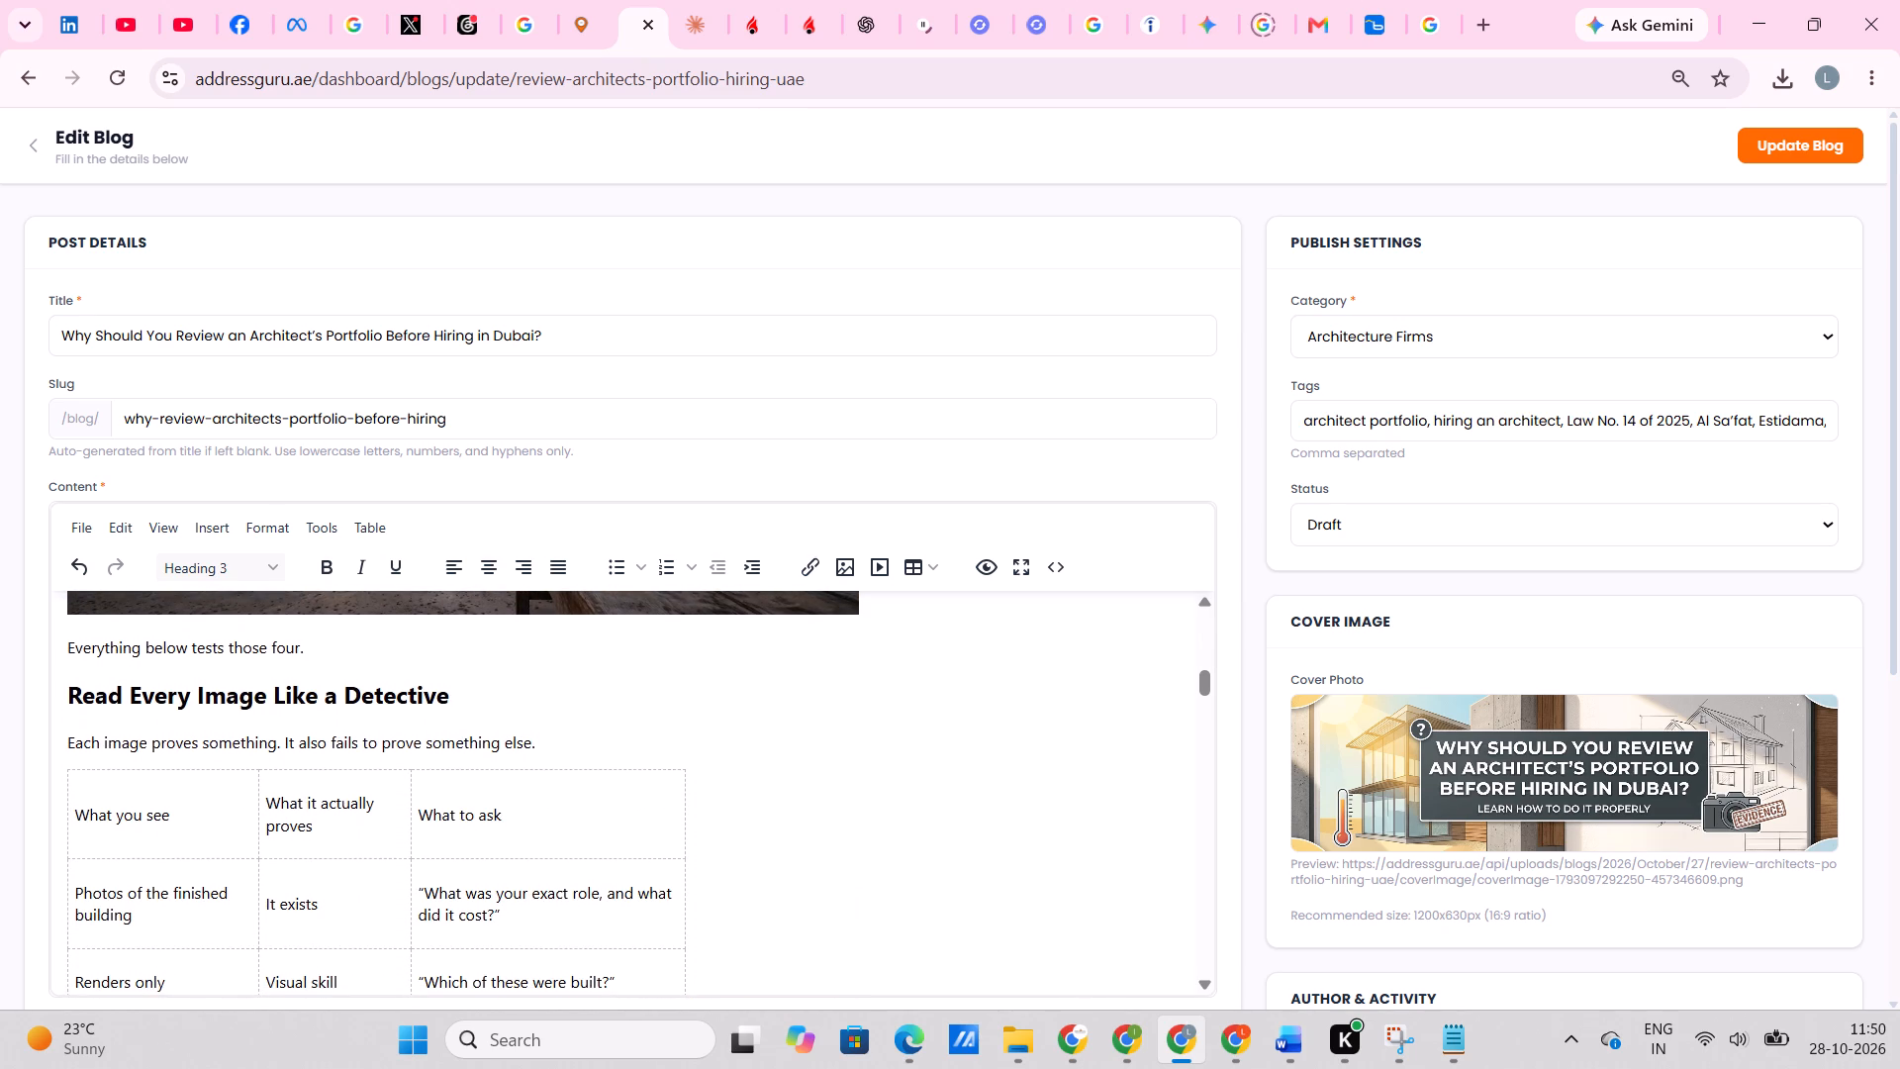
{"action": "scroll", "coordinate": [491, 724], "scroll_direction": "down", "scroll_amount": 1}
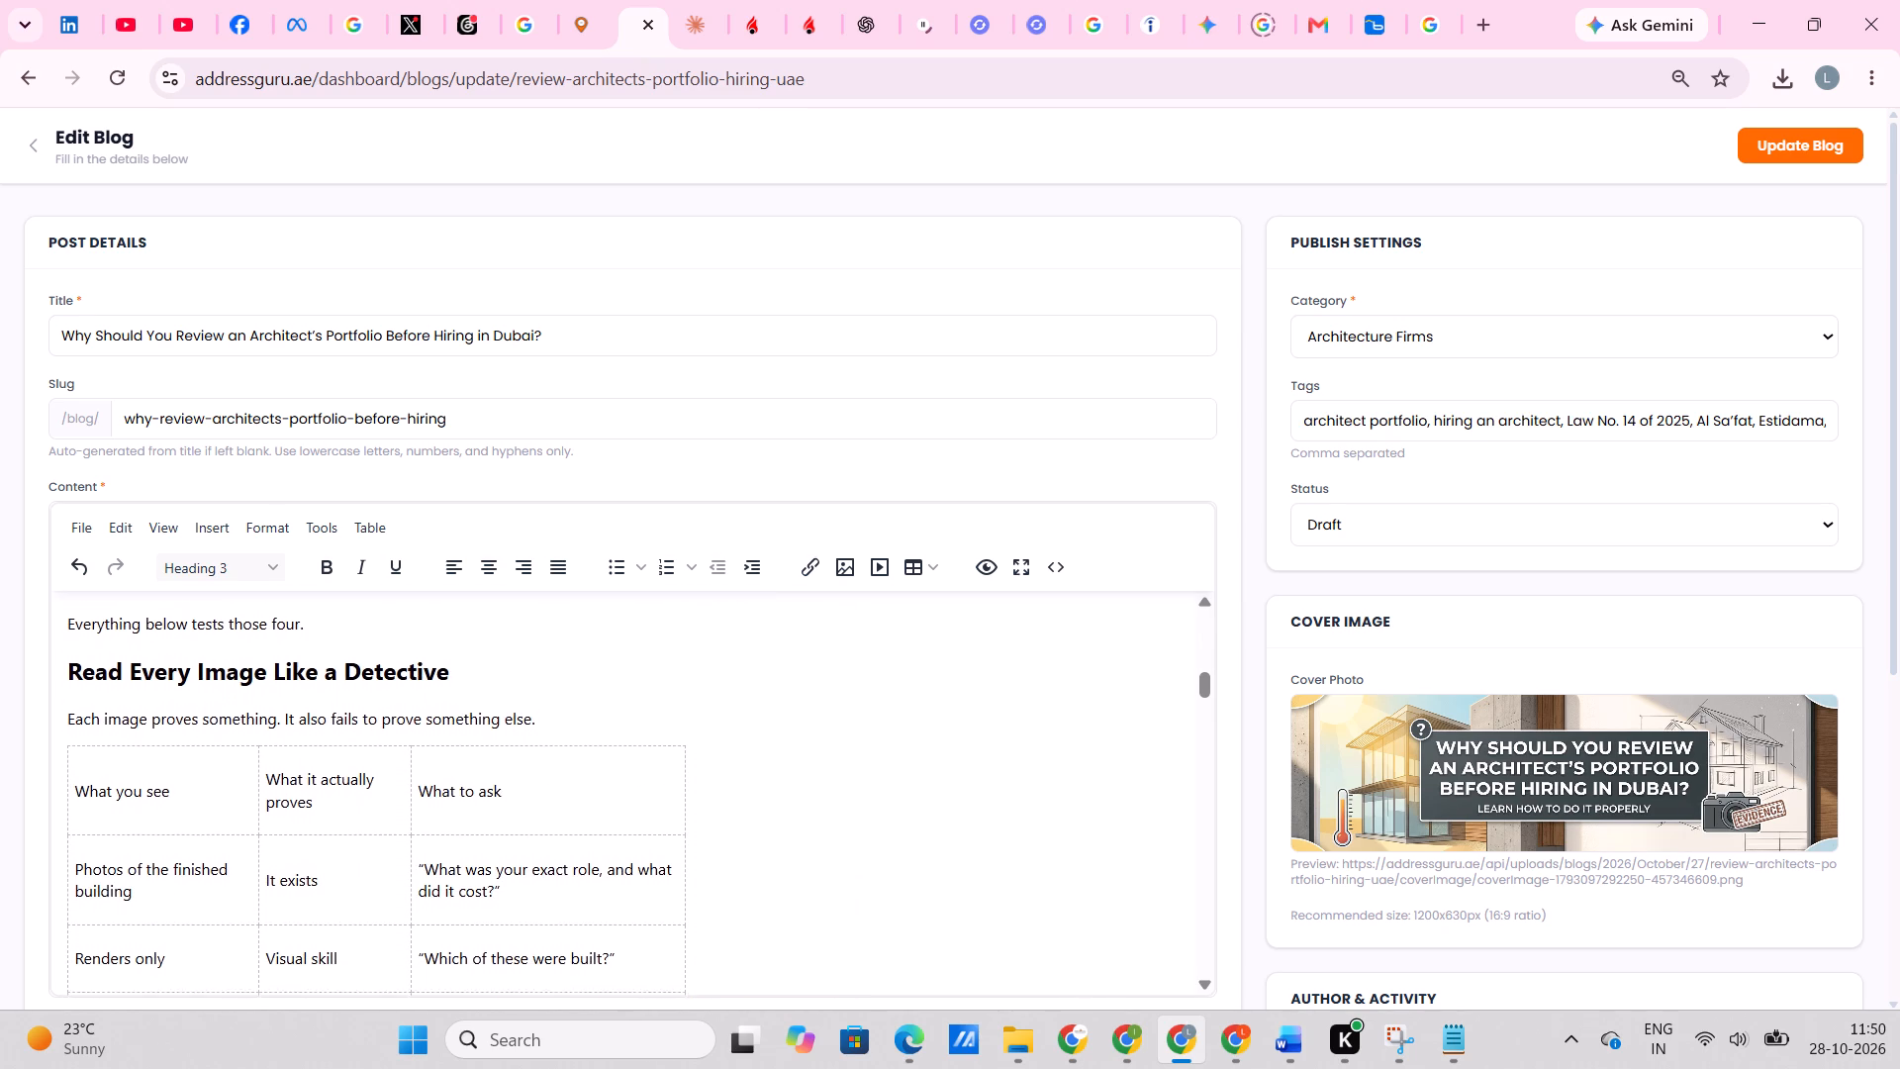
{"action": "scroll", "coordinate": [491, 724], "scroll_direction": "down", "scroll_amount": 2}
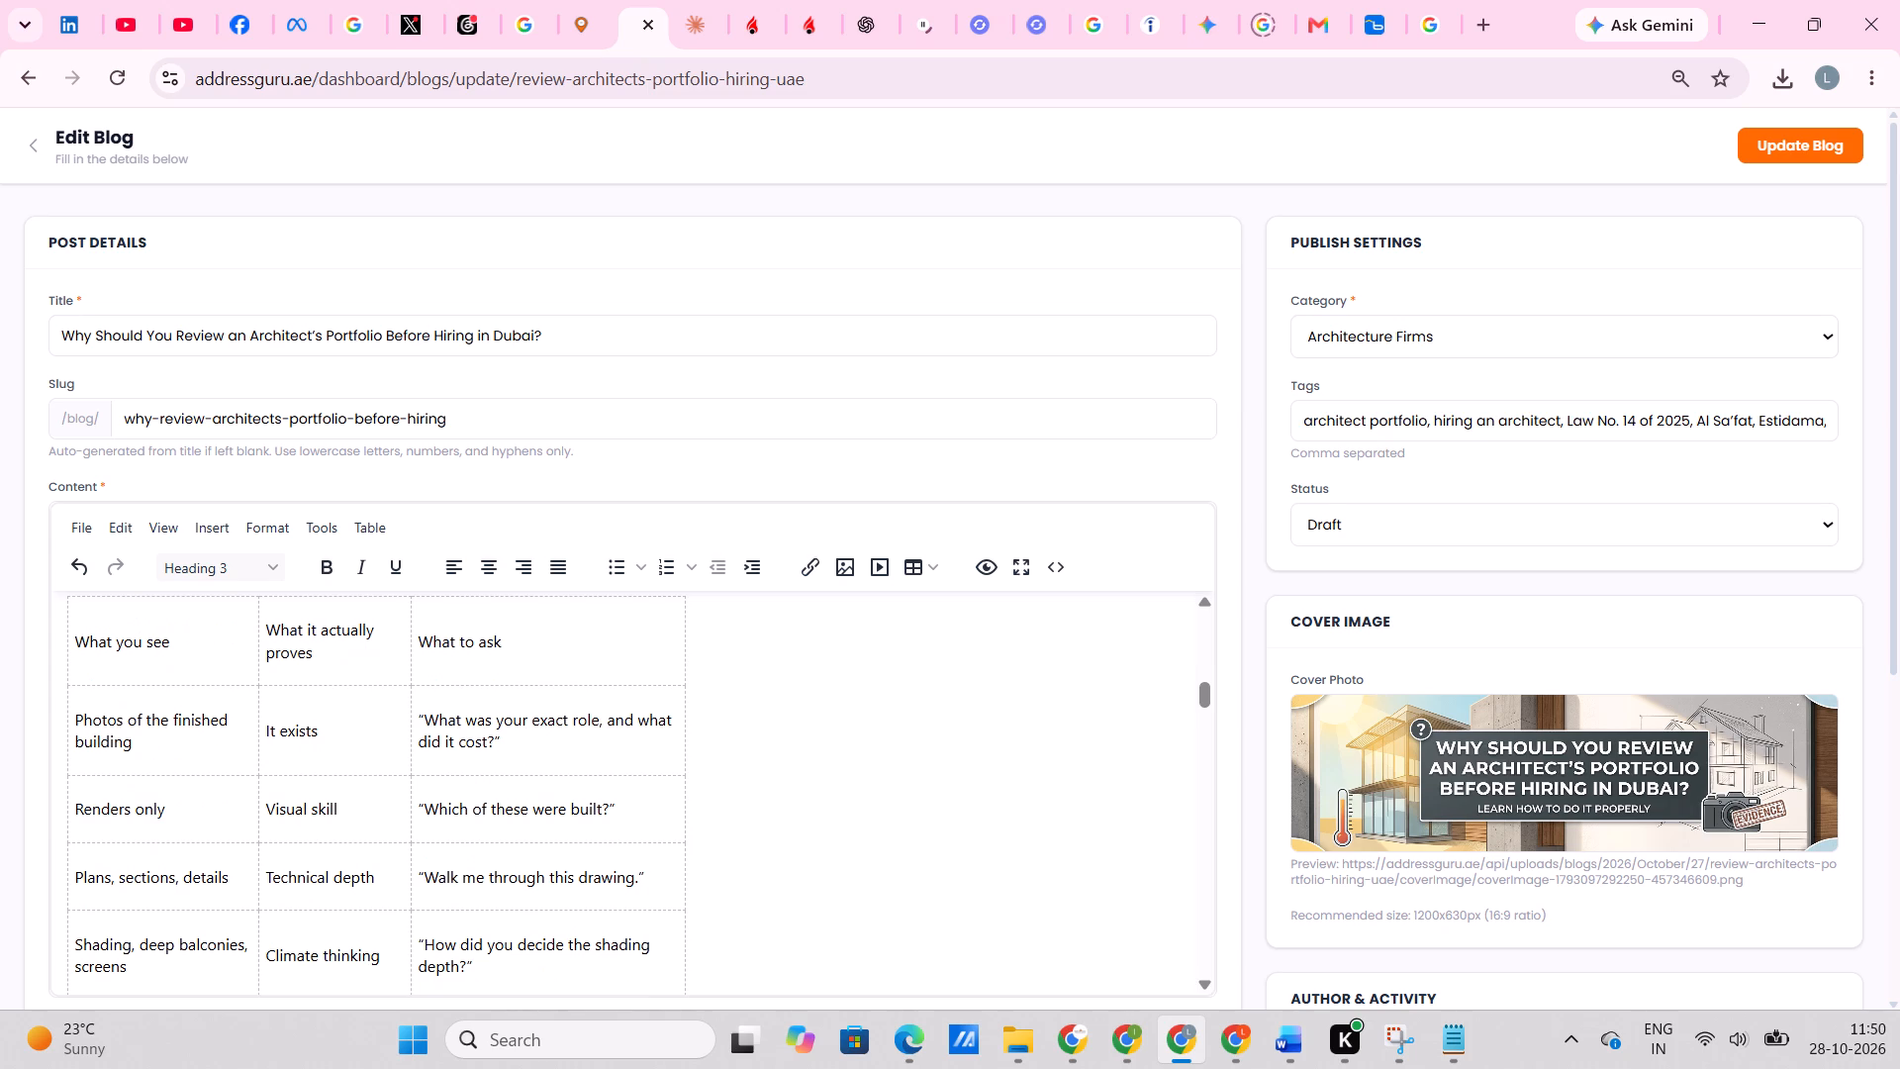
{"action": "left_click_drag", "start_coordinate": [685, 783], "coordinate": [850, 795]}
{"action": "scroll", "coordinate": [579, 804], "scroll_direction": "up", "scroll_amount": 2}
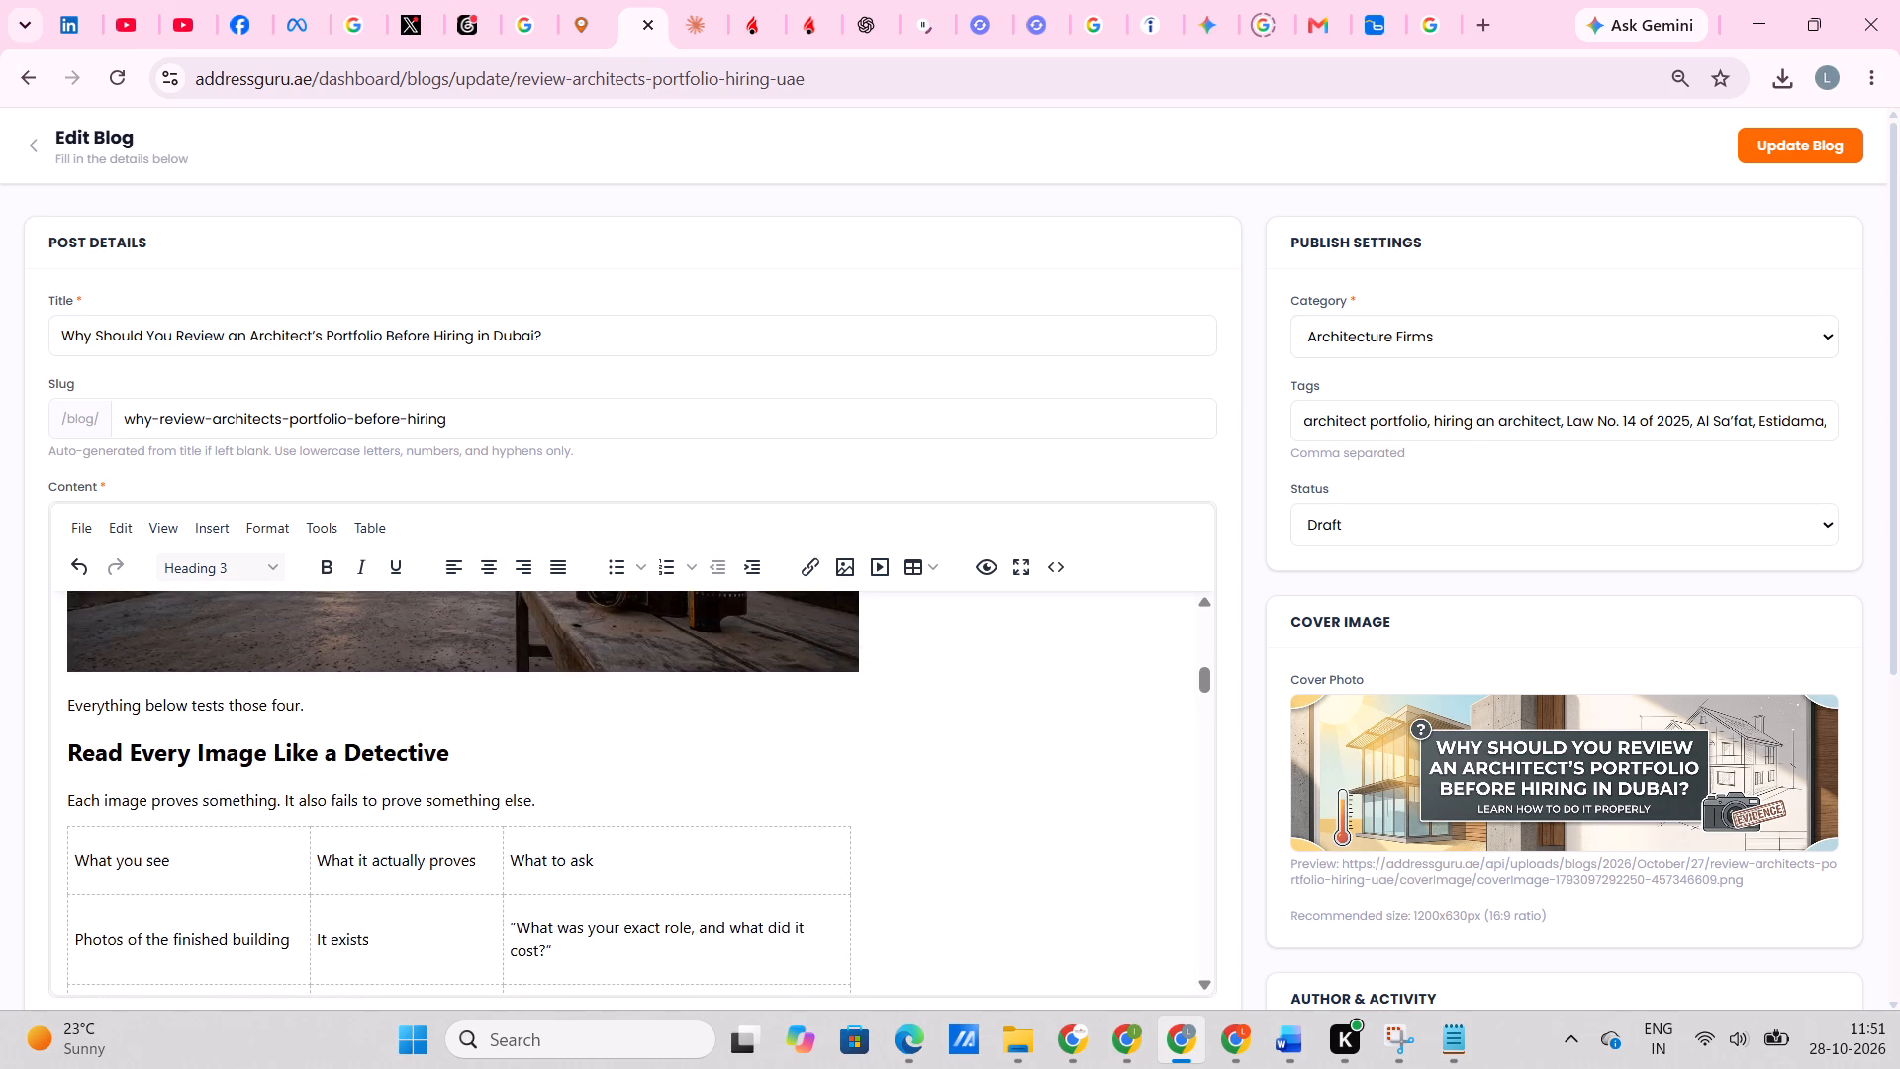
Make the table's header row bold, from "What you see" to "What to ask".
{"action": "scroll", "coordinate": [548, 794], "scroll_direction": "down", "scroll_amount": 2}
{"action": "left_click_drag", "start_coordinate": [197, 688], "coordinate": [613, 678]}
{"action": "key", "text": "ctrl+b"}
Bold the phrase "Renders don't prove delivery" at the start of the paragraph below the blueprint image.
{"action": "scroll", "coordinate": [755, 774], "scroll_direction": "down", "scroll_amount": 2}
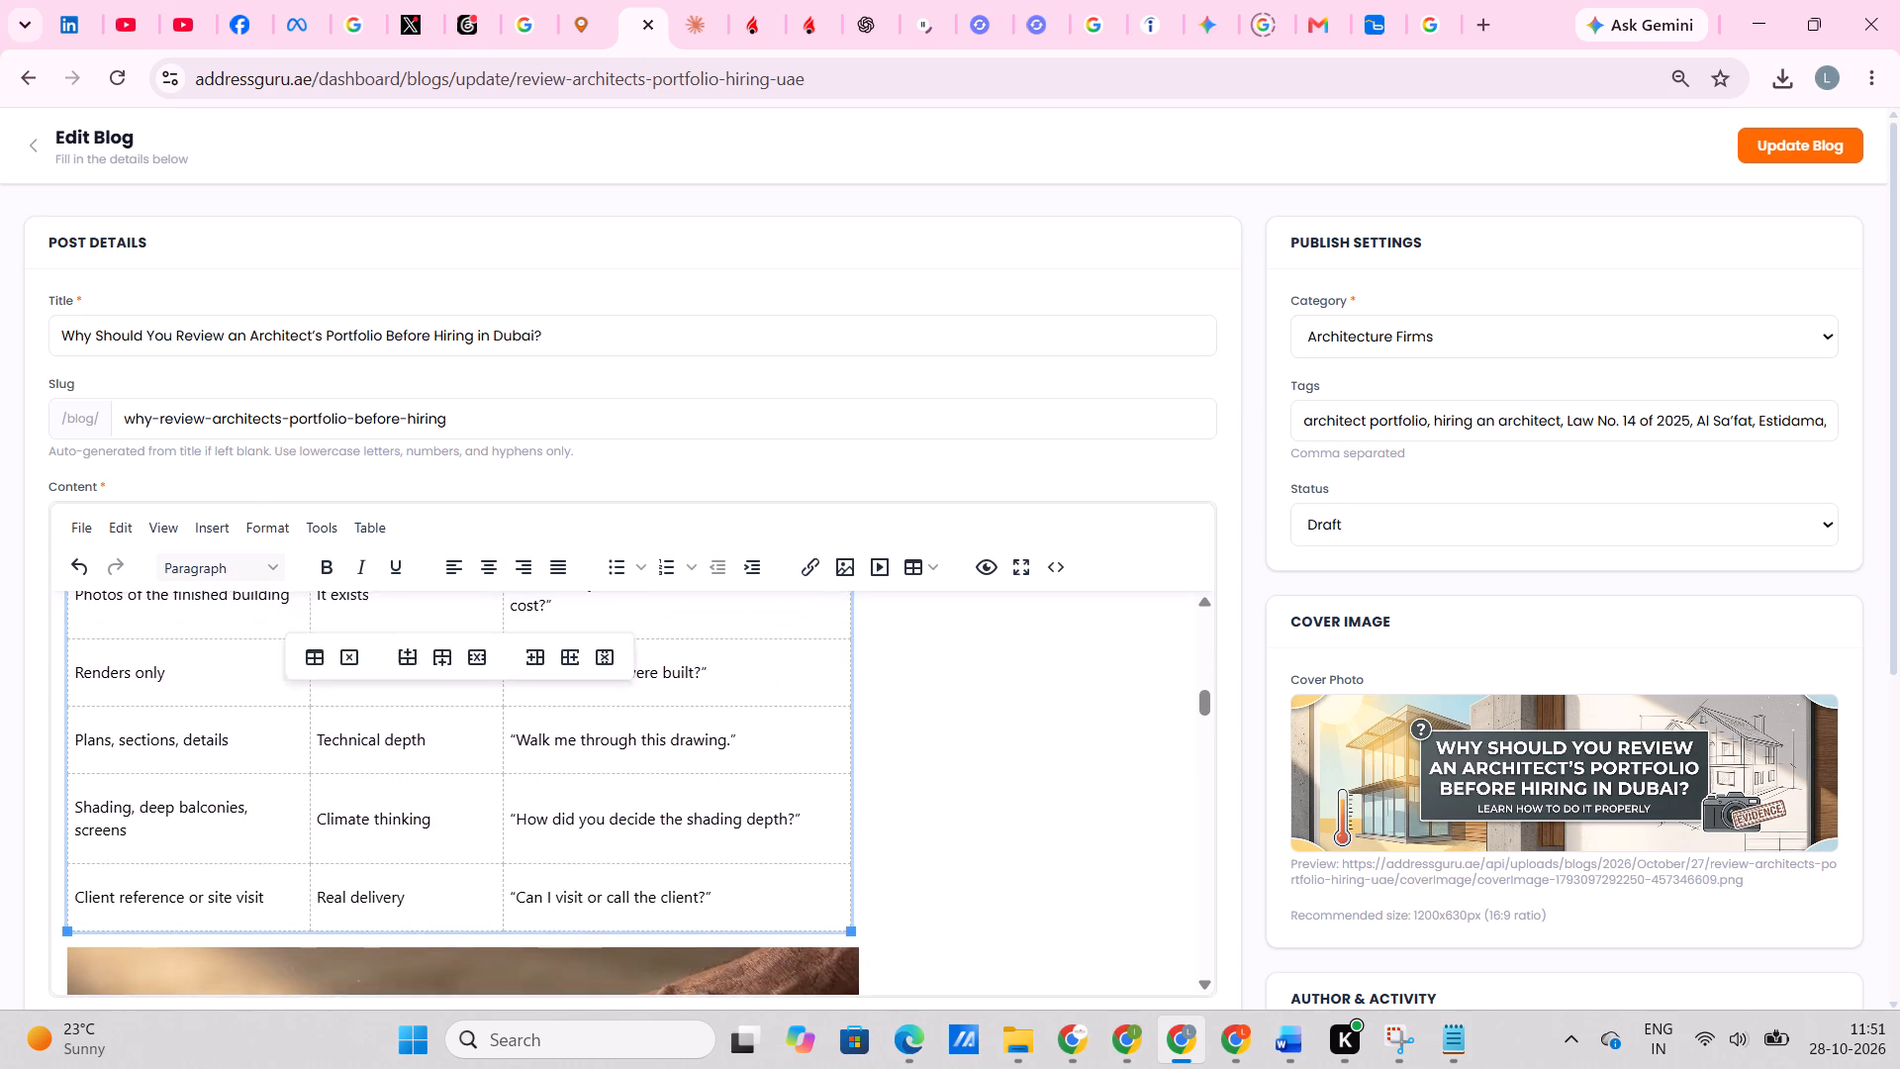
{"action": "scroll", "coordinate": [751, 783], "scroll_direction": "down", "scroll_amount": 1}
{"action": "scroll", "coordinate": [888, 803], "scroll_direction": "down", "scroll_amount": 3}
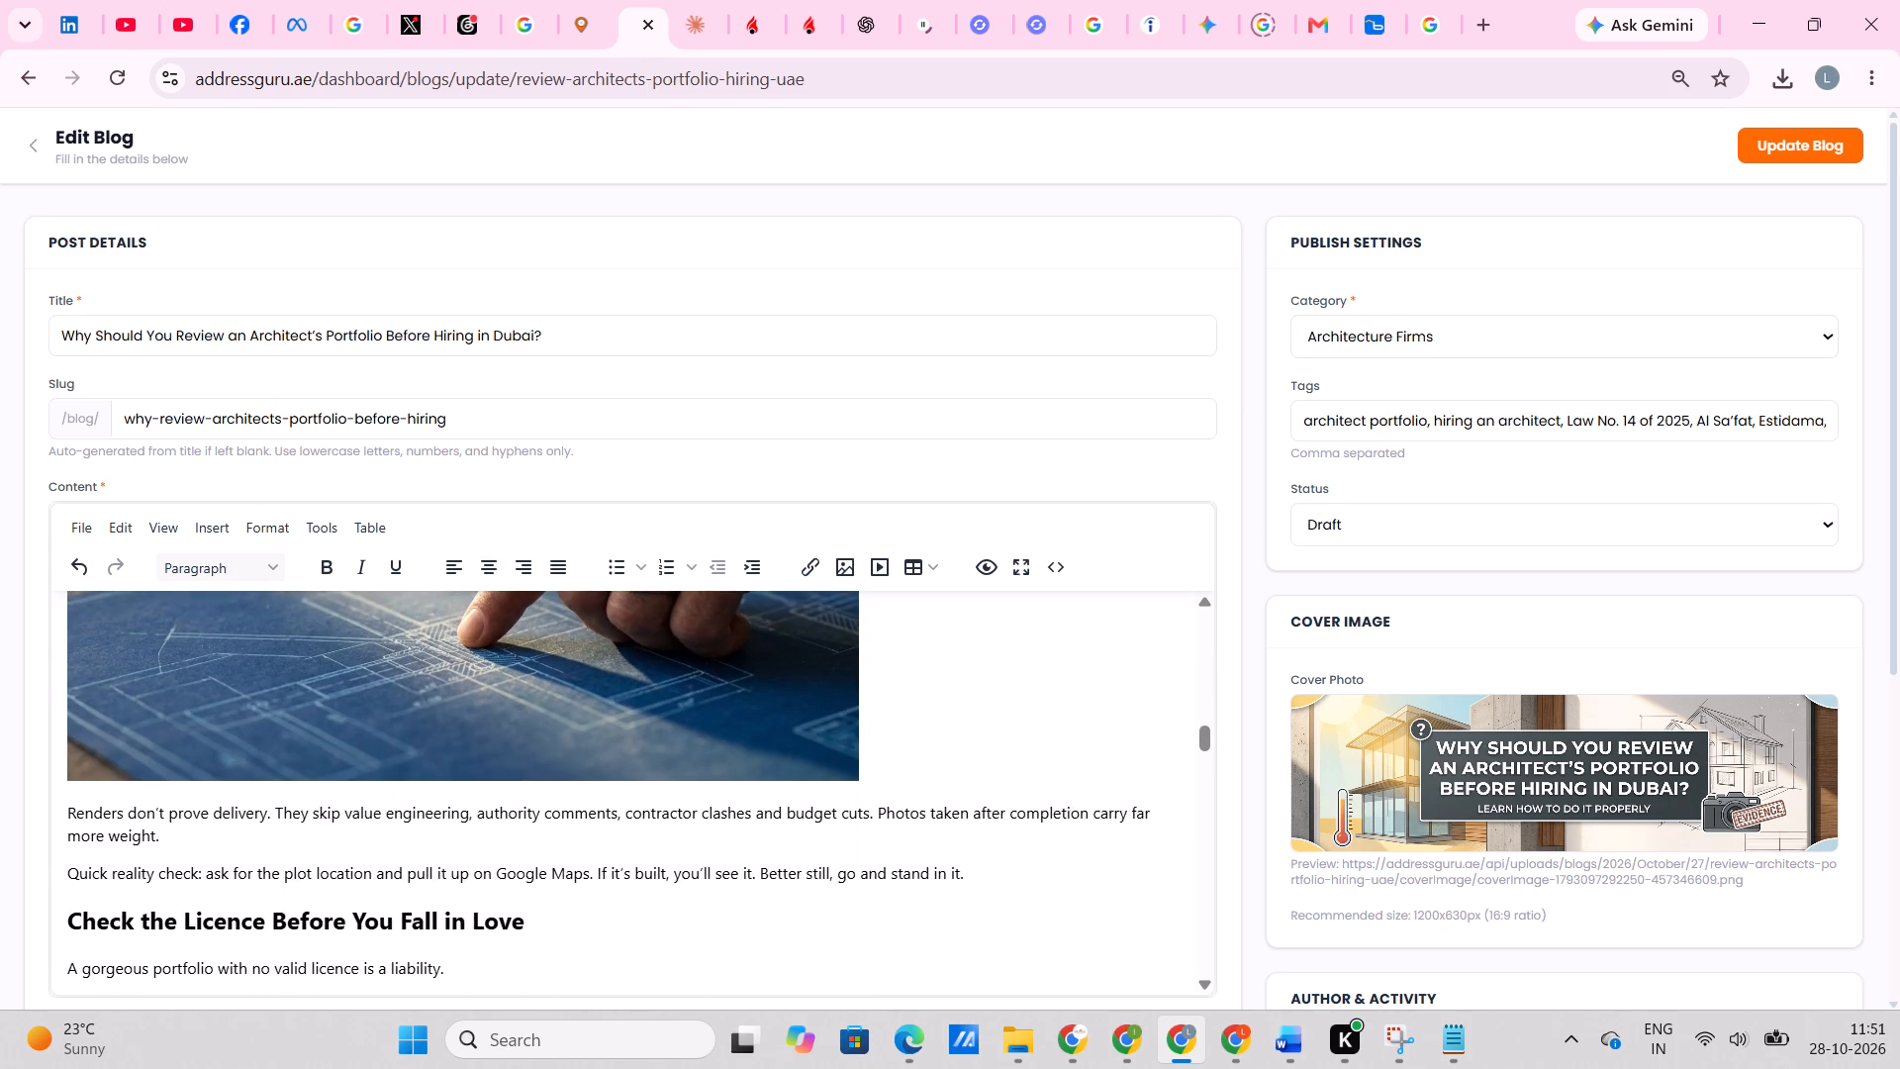
{"action": "scroll", "coordinate": [861, 812], "scroll_direction": "down", "scroll_amount": 1}
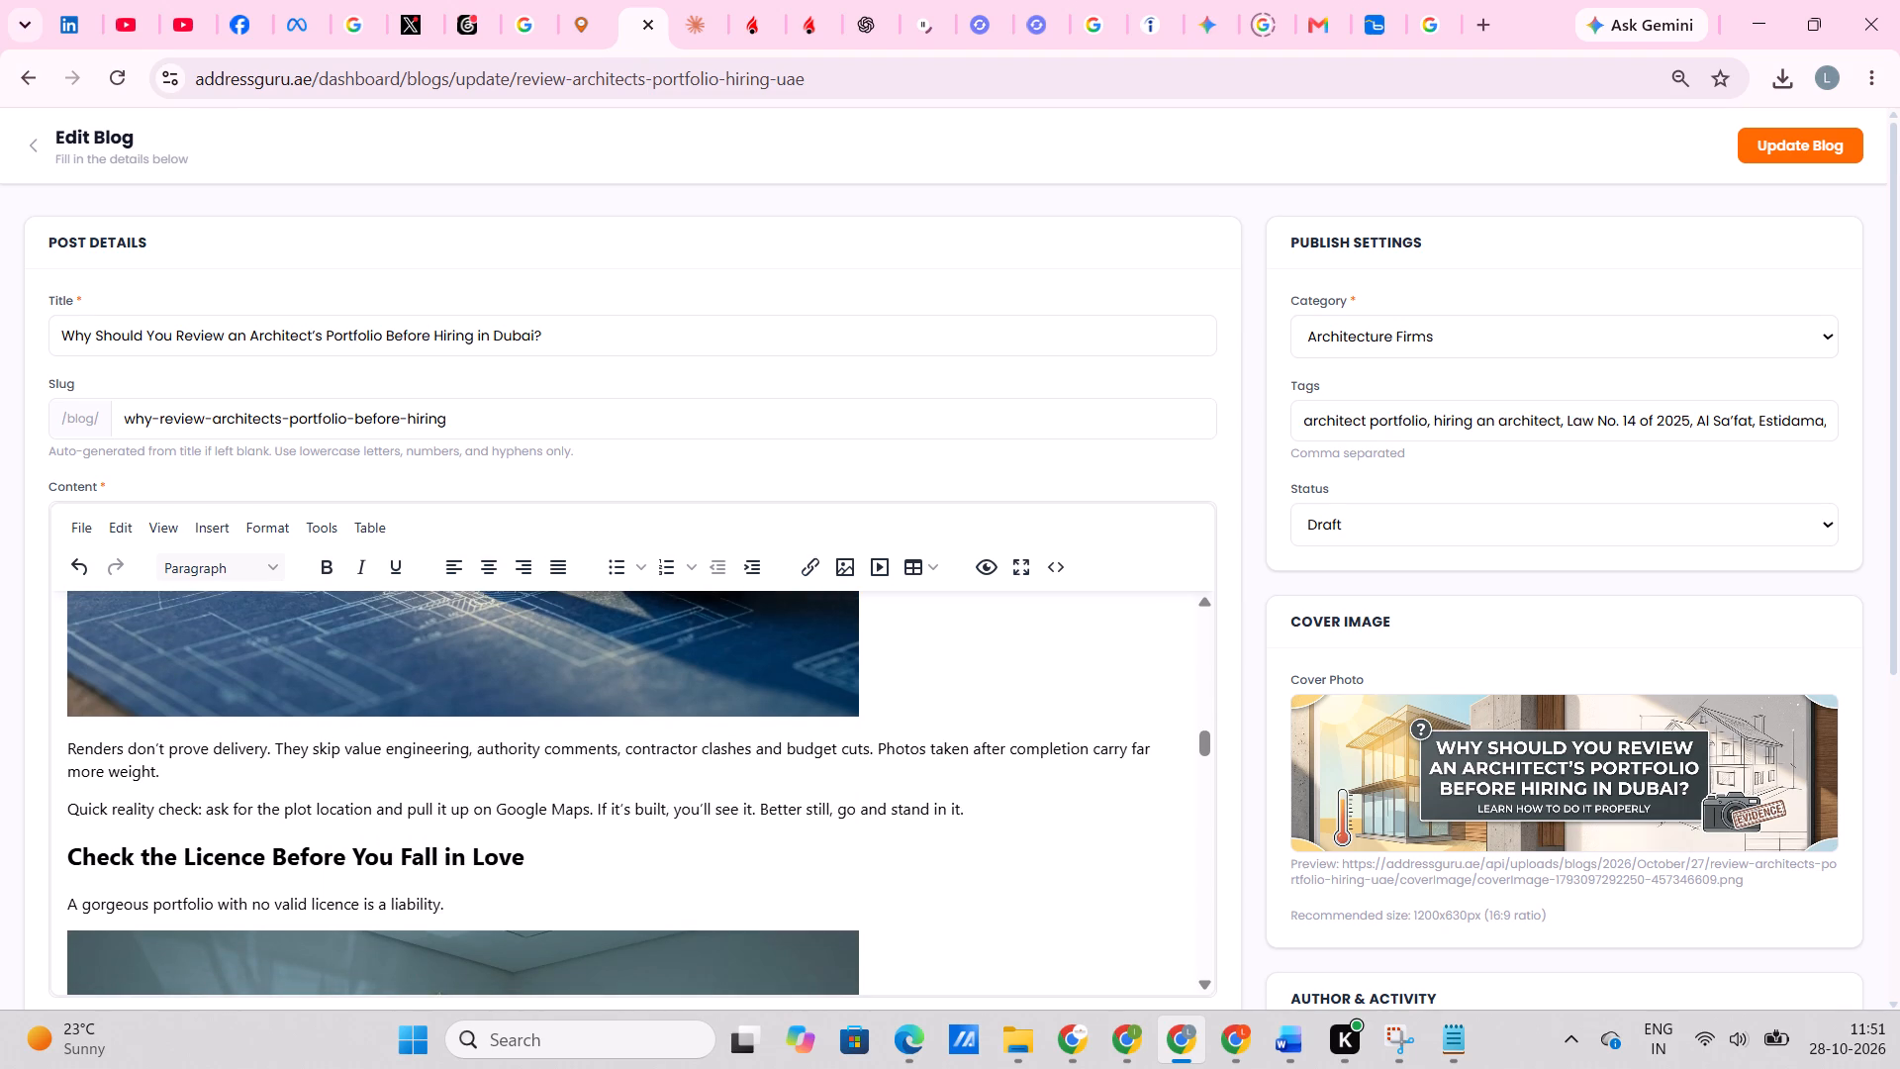
{"action": "left_click_drag", "start_coordinate": [267, 750], "coordinate": [85, 759]}
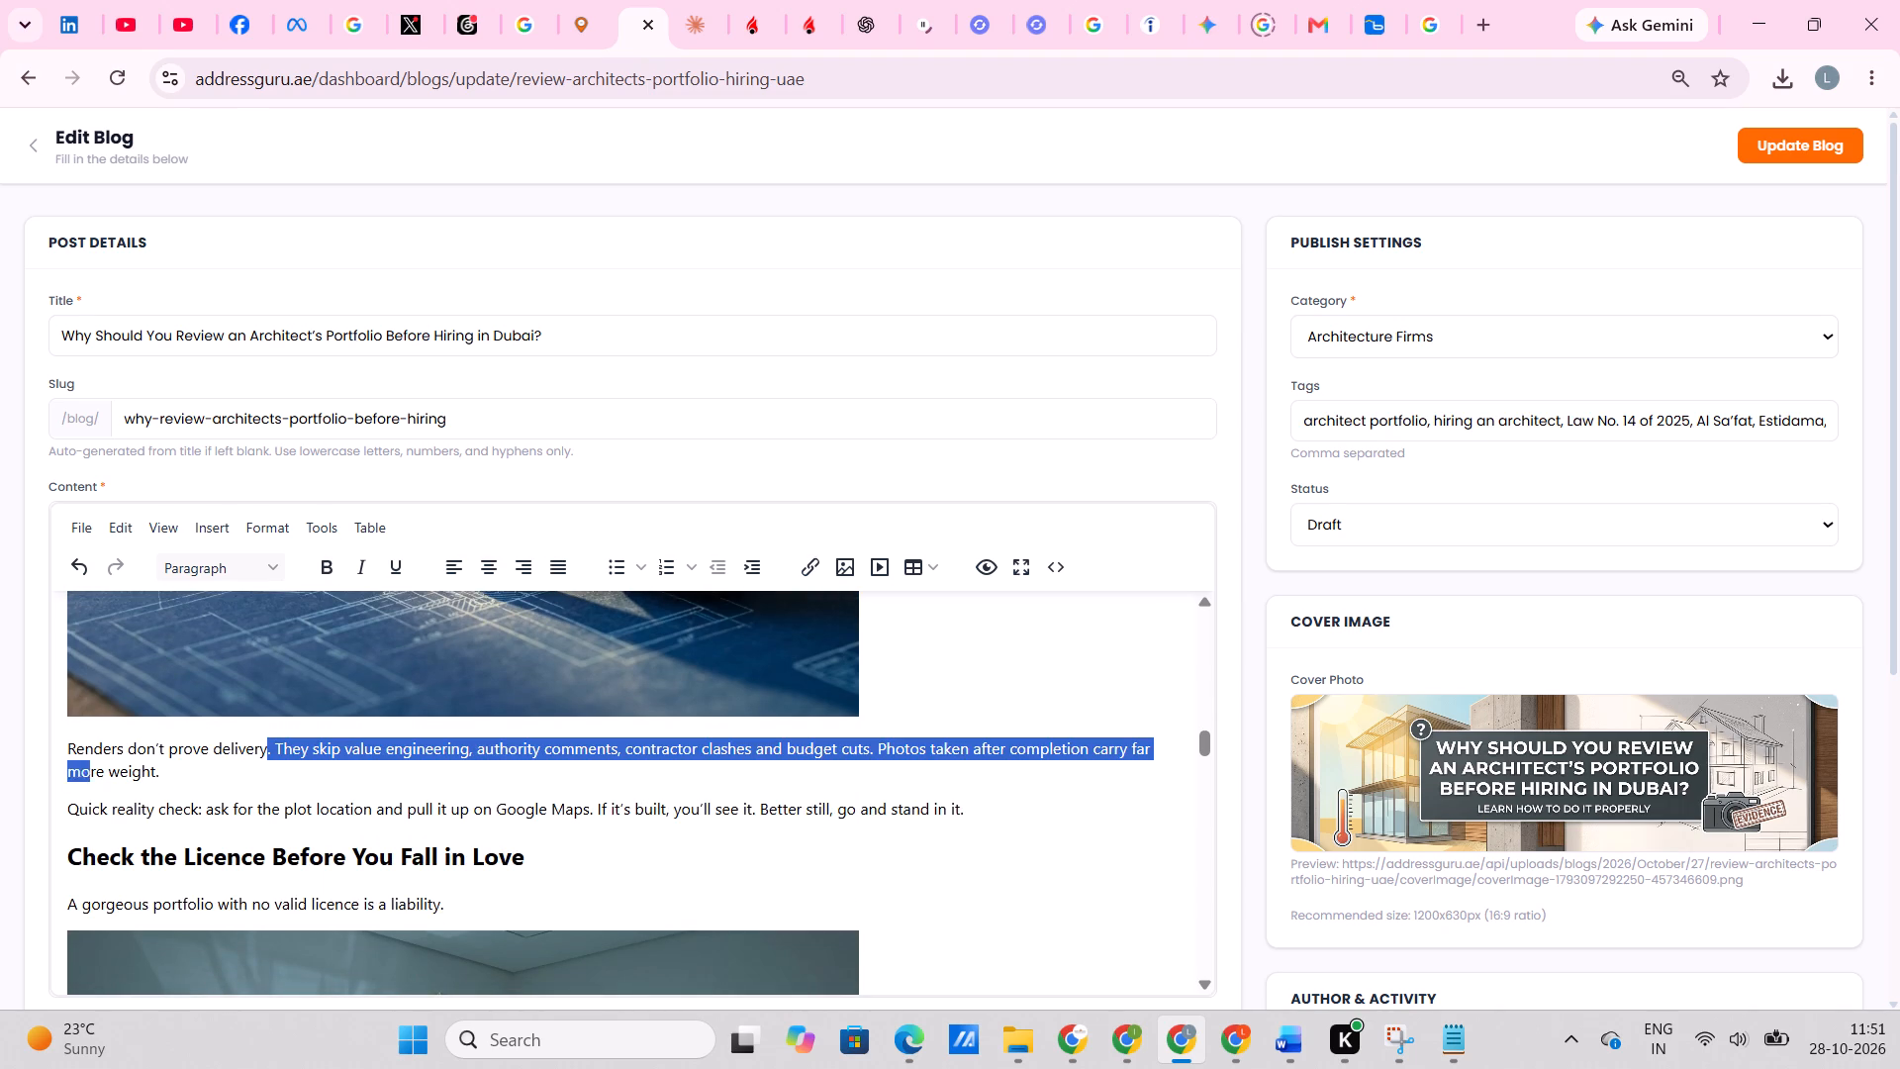
{"action": "left_click_drag", "start_coordinate": [85, 759], "coordinate": [59, 757]}
{"action": "key", "text": "ctrl+b"}
{"action": "left_click", "coordinate": [427, 777]}
Bold the lead-in "Quick reality check:" in the paragraph before "Check the Licence Before You Fall in Love".
{"action": "scroll", "coordinate": [429, 780], "scroll_direction": "down", "scroll_amount": 1}
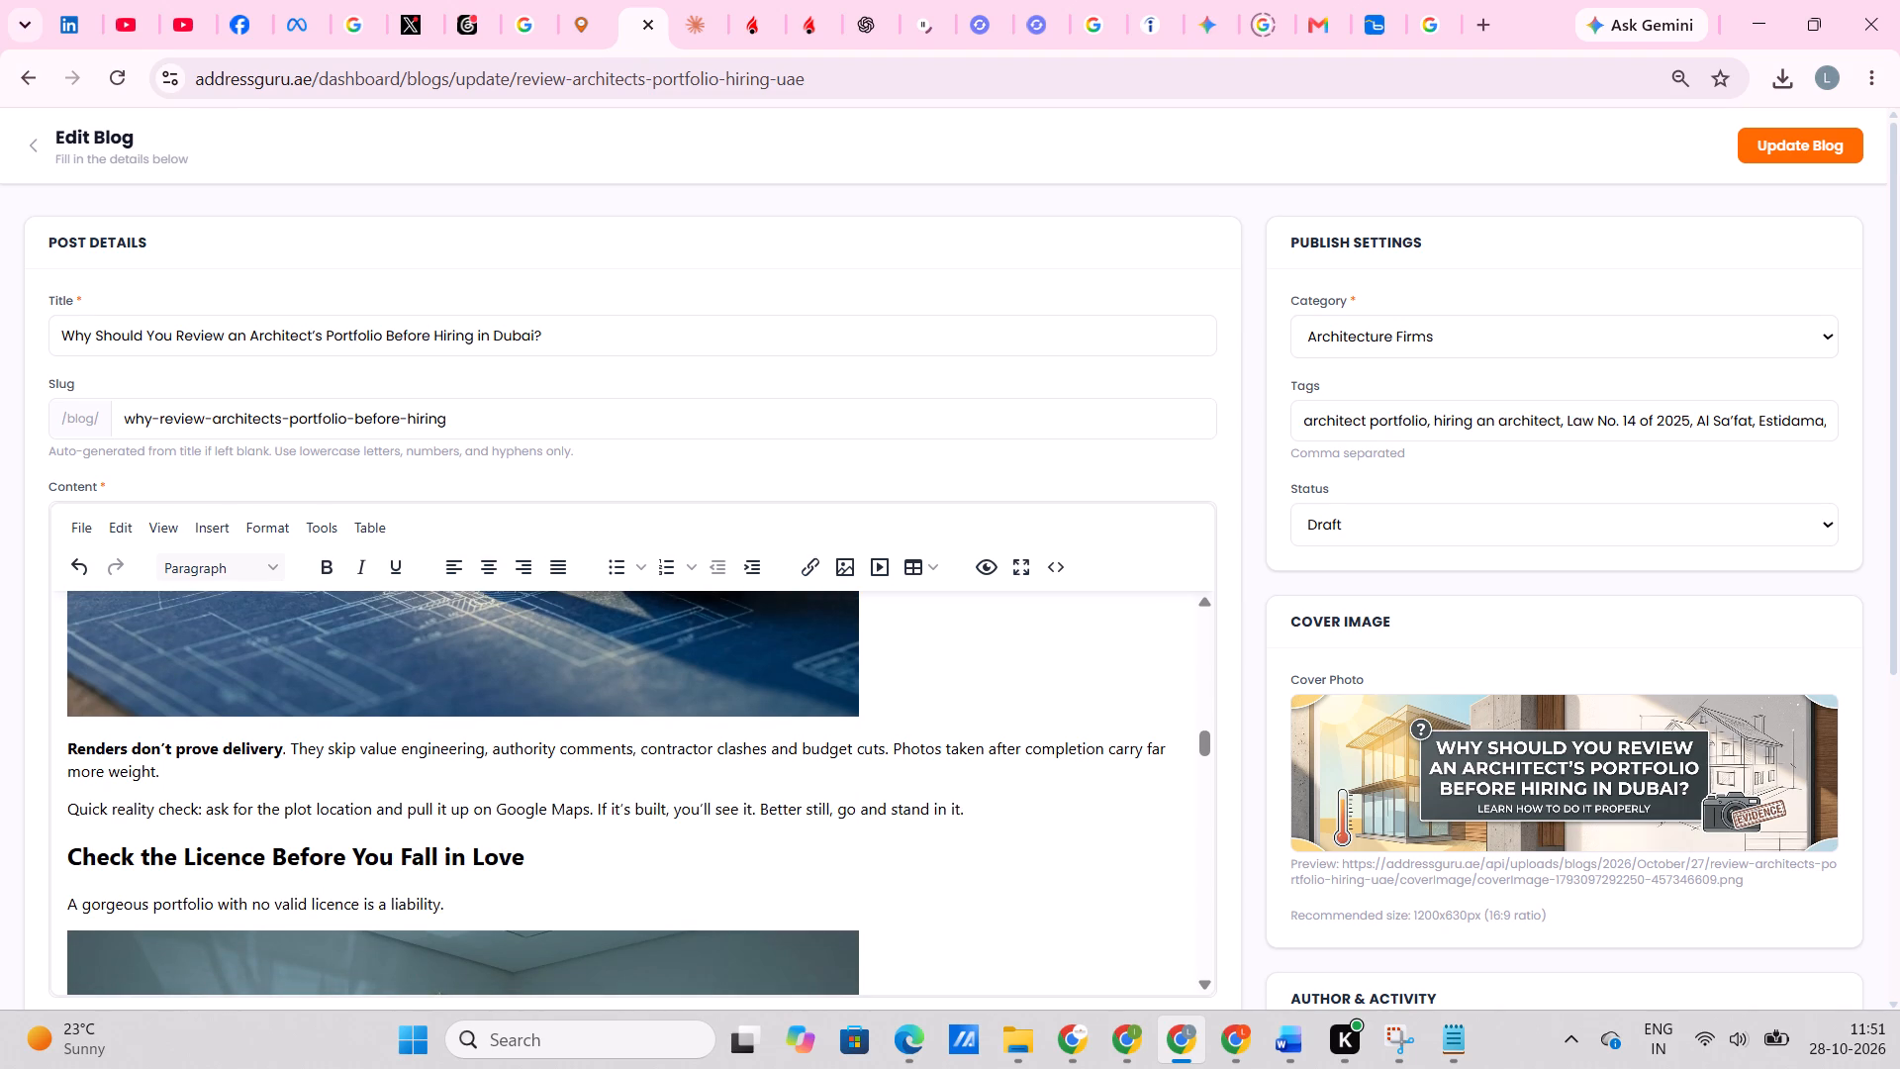
{"action": "scroll", "coordinate": [429, 780], "scroll_direction": "down", "scroll_amount": 1}
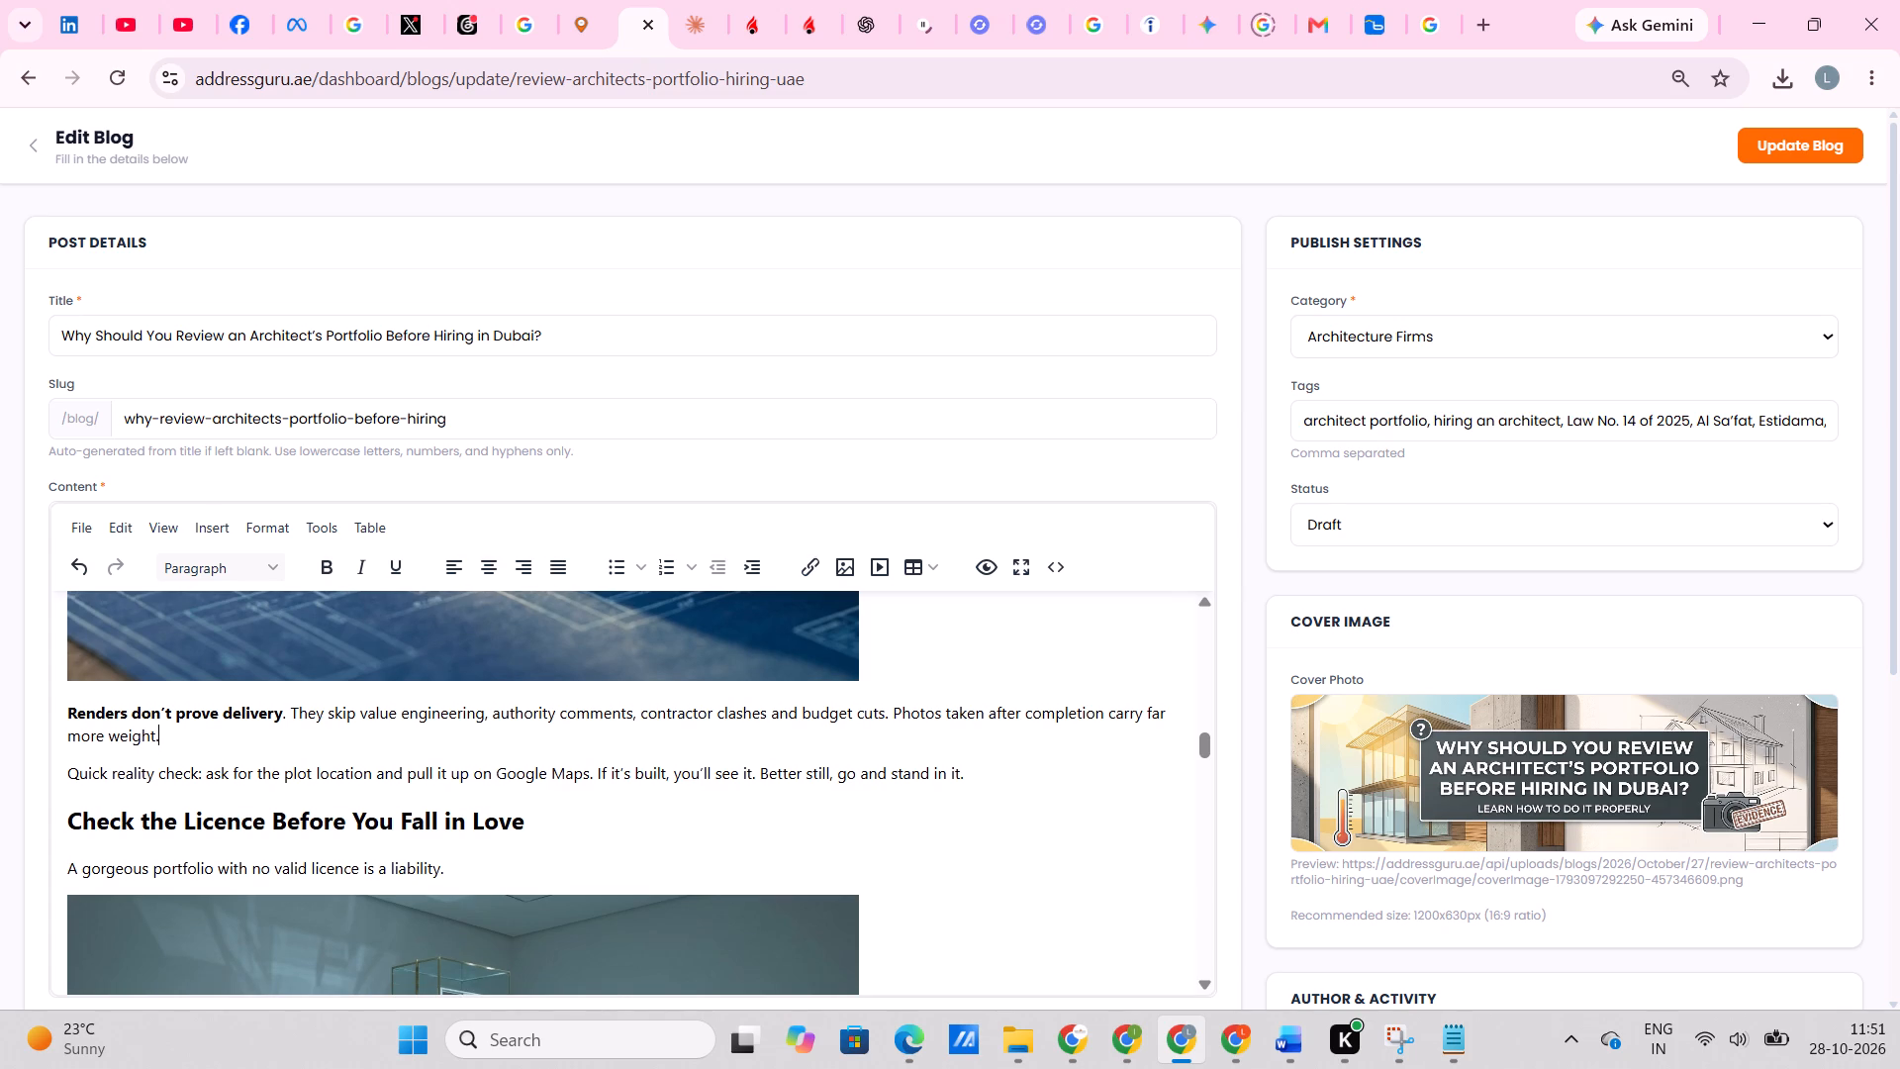
{"action": "left_click_drag", "start_coordinate": [205, 773], "coordinate": [58, 772]}
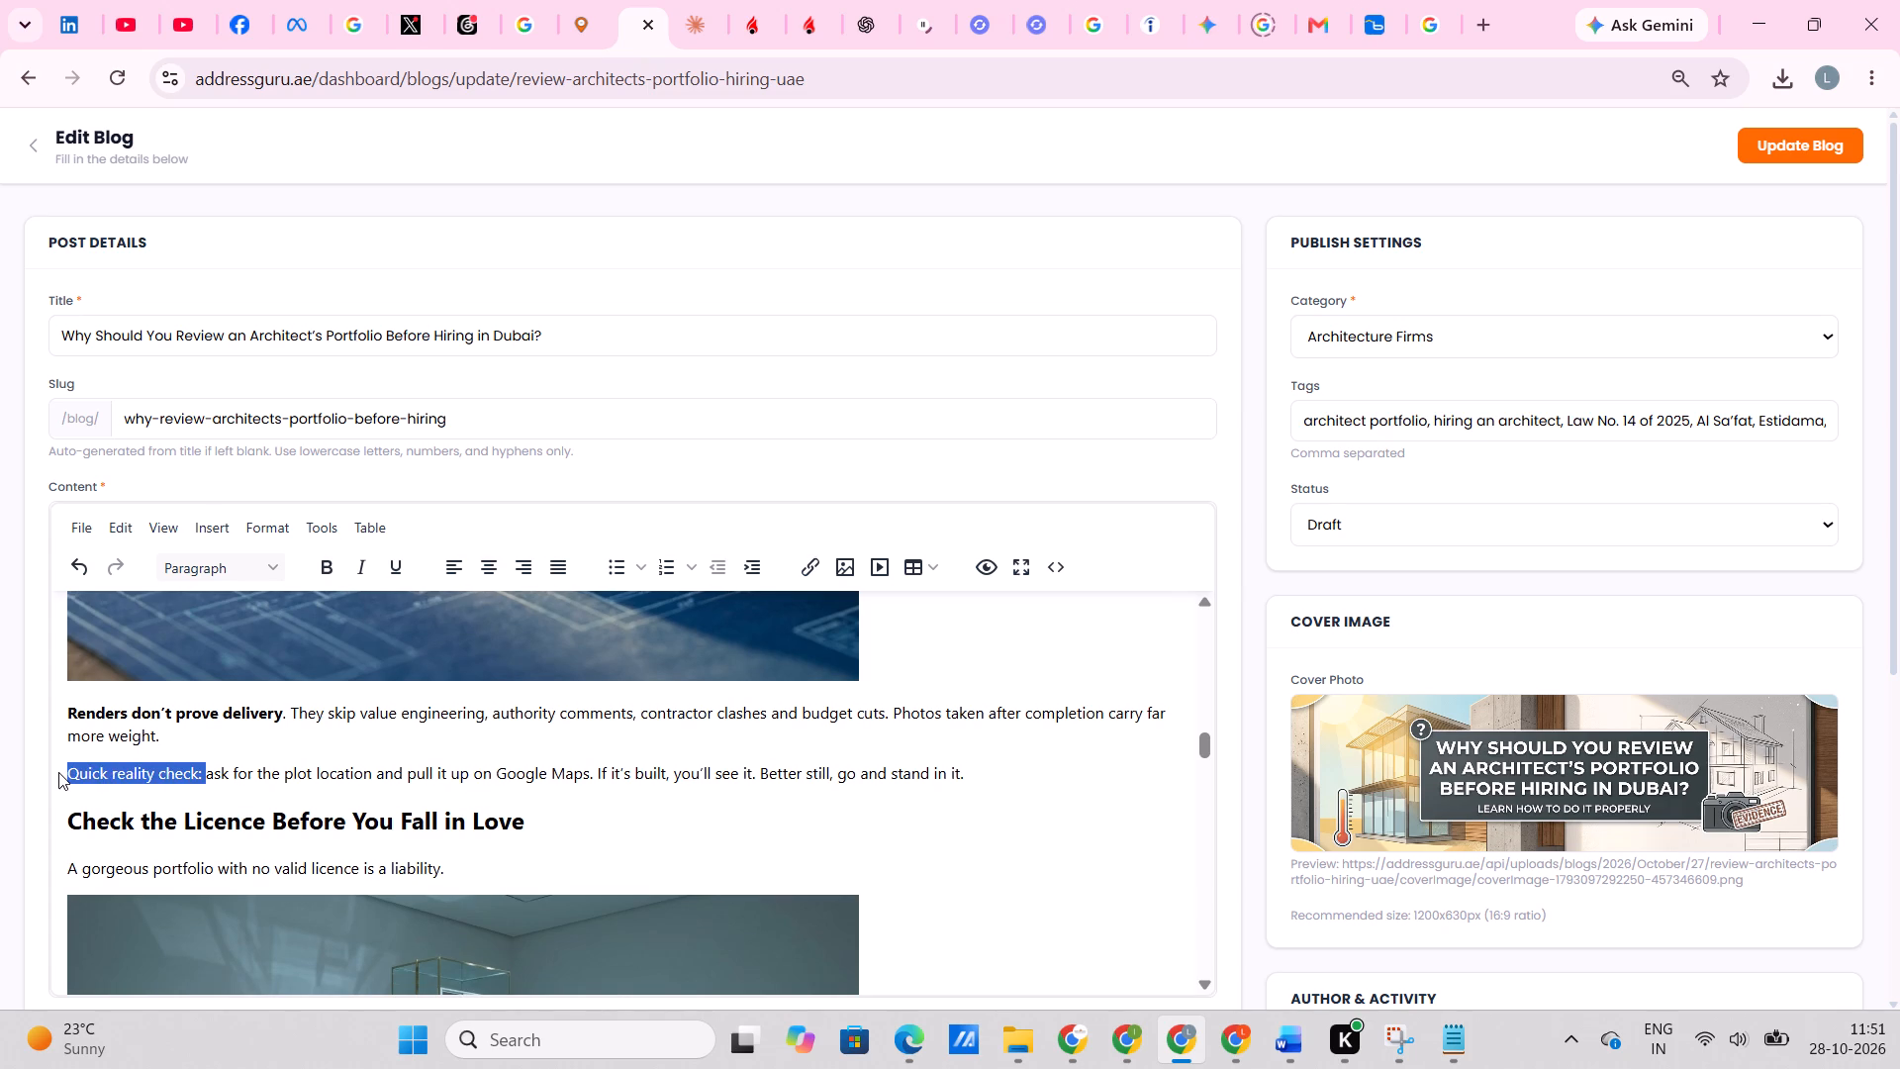
{"action": "left_click_drag", "start_coordinate": [58, 772], "coordinate": [58, 771]}
{"action": "key", "text": "ctrl+b"}
{"action": "left_click", "coordinate": [61, 771], "text": "ctrl"}
{"action": "left_click", "coordinate": [403, 775]}
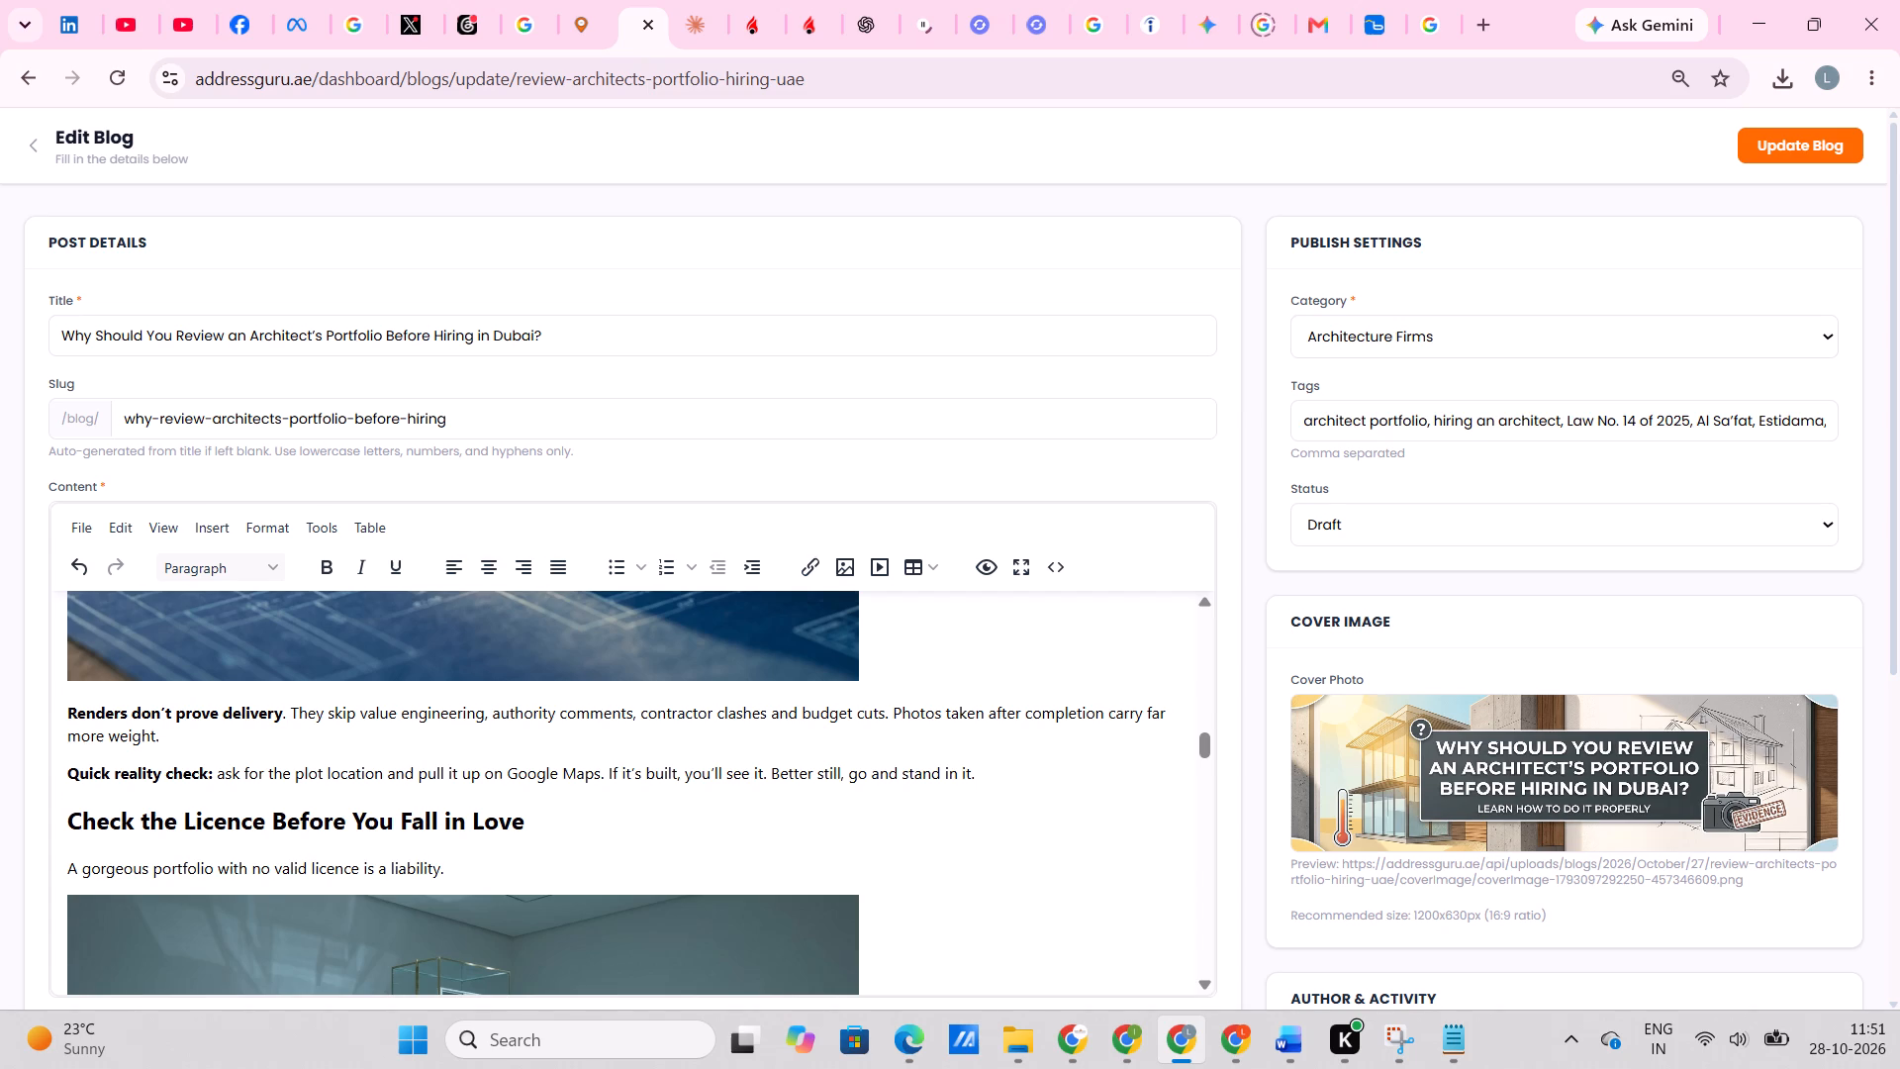
Format the line "Here's the check, step by step:" above the numbered licence checks as Heading 3.
{"action": "scroll", "coordinate": [390, 803], "scroll_direction": "down", "scroll_amount": 2}
{"action": "scroll", "coordinate": [386, 751], "scroll_direction": "up", "scroll_amount": 1}
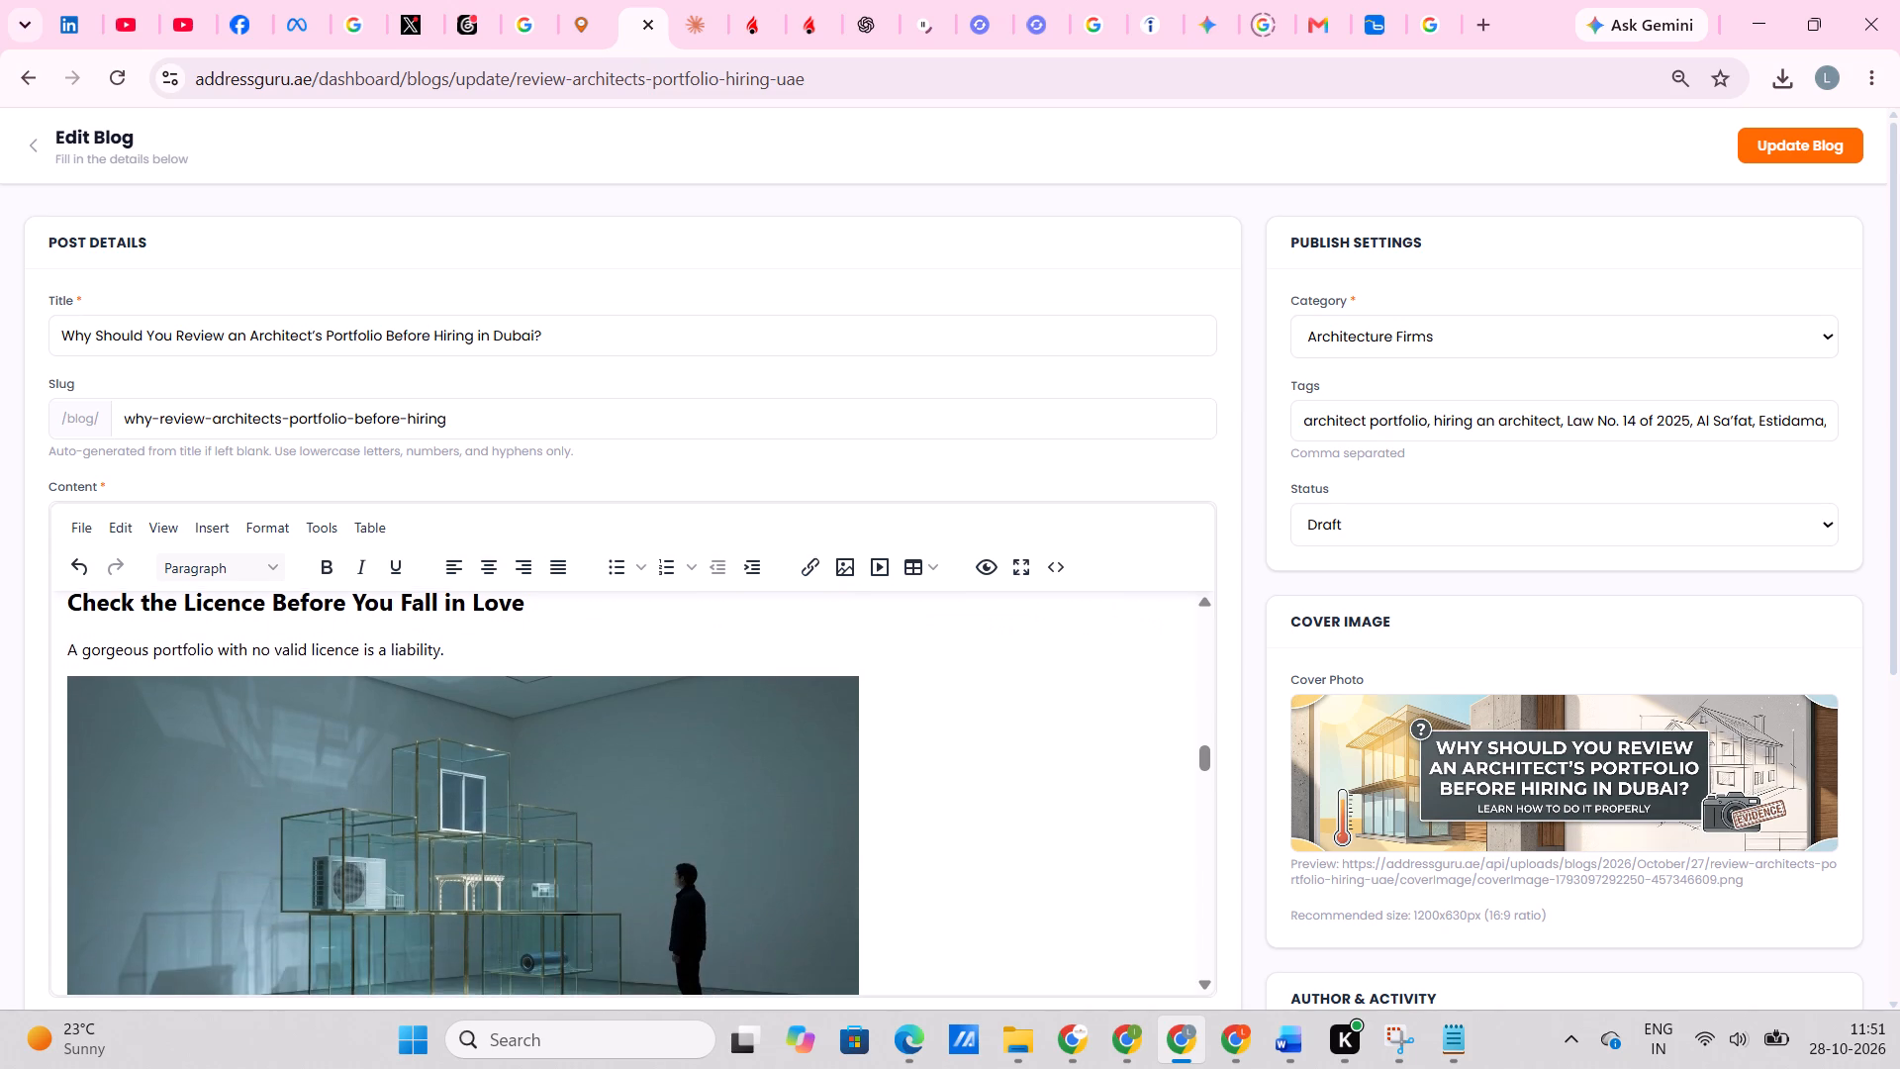
{"action": "scroll", "coordinate": [385, 753], "scroll_direction": "up", "scroll_amount": 1}
{"action": "scroll", "coordinate": [385, 756], "scroll_direction": "down", "scroll_amount": 4}
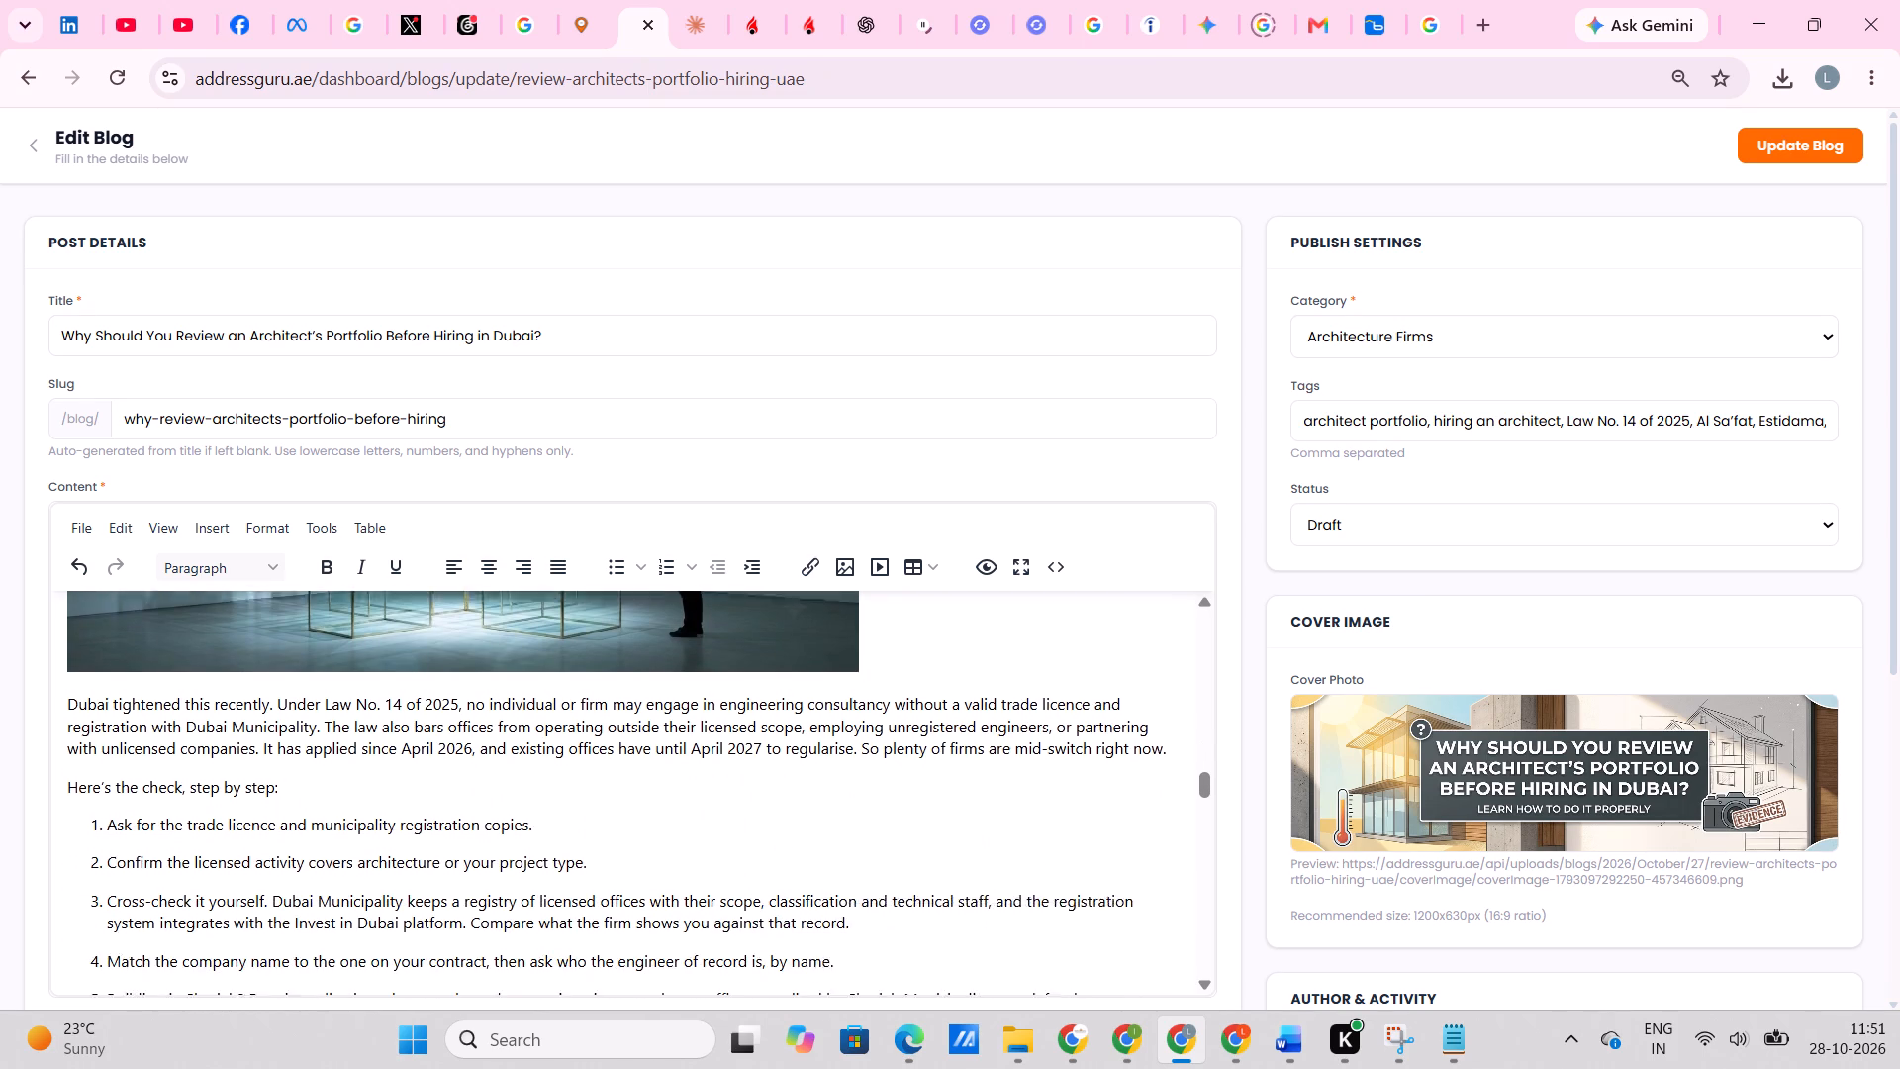
{"action": "scroll", "coordinate": [385, 761], "scroll_direction": "down", "scroll_amount": 1}
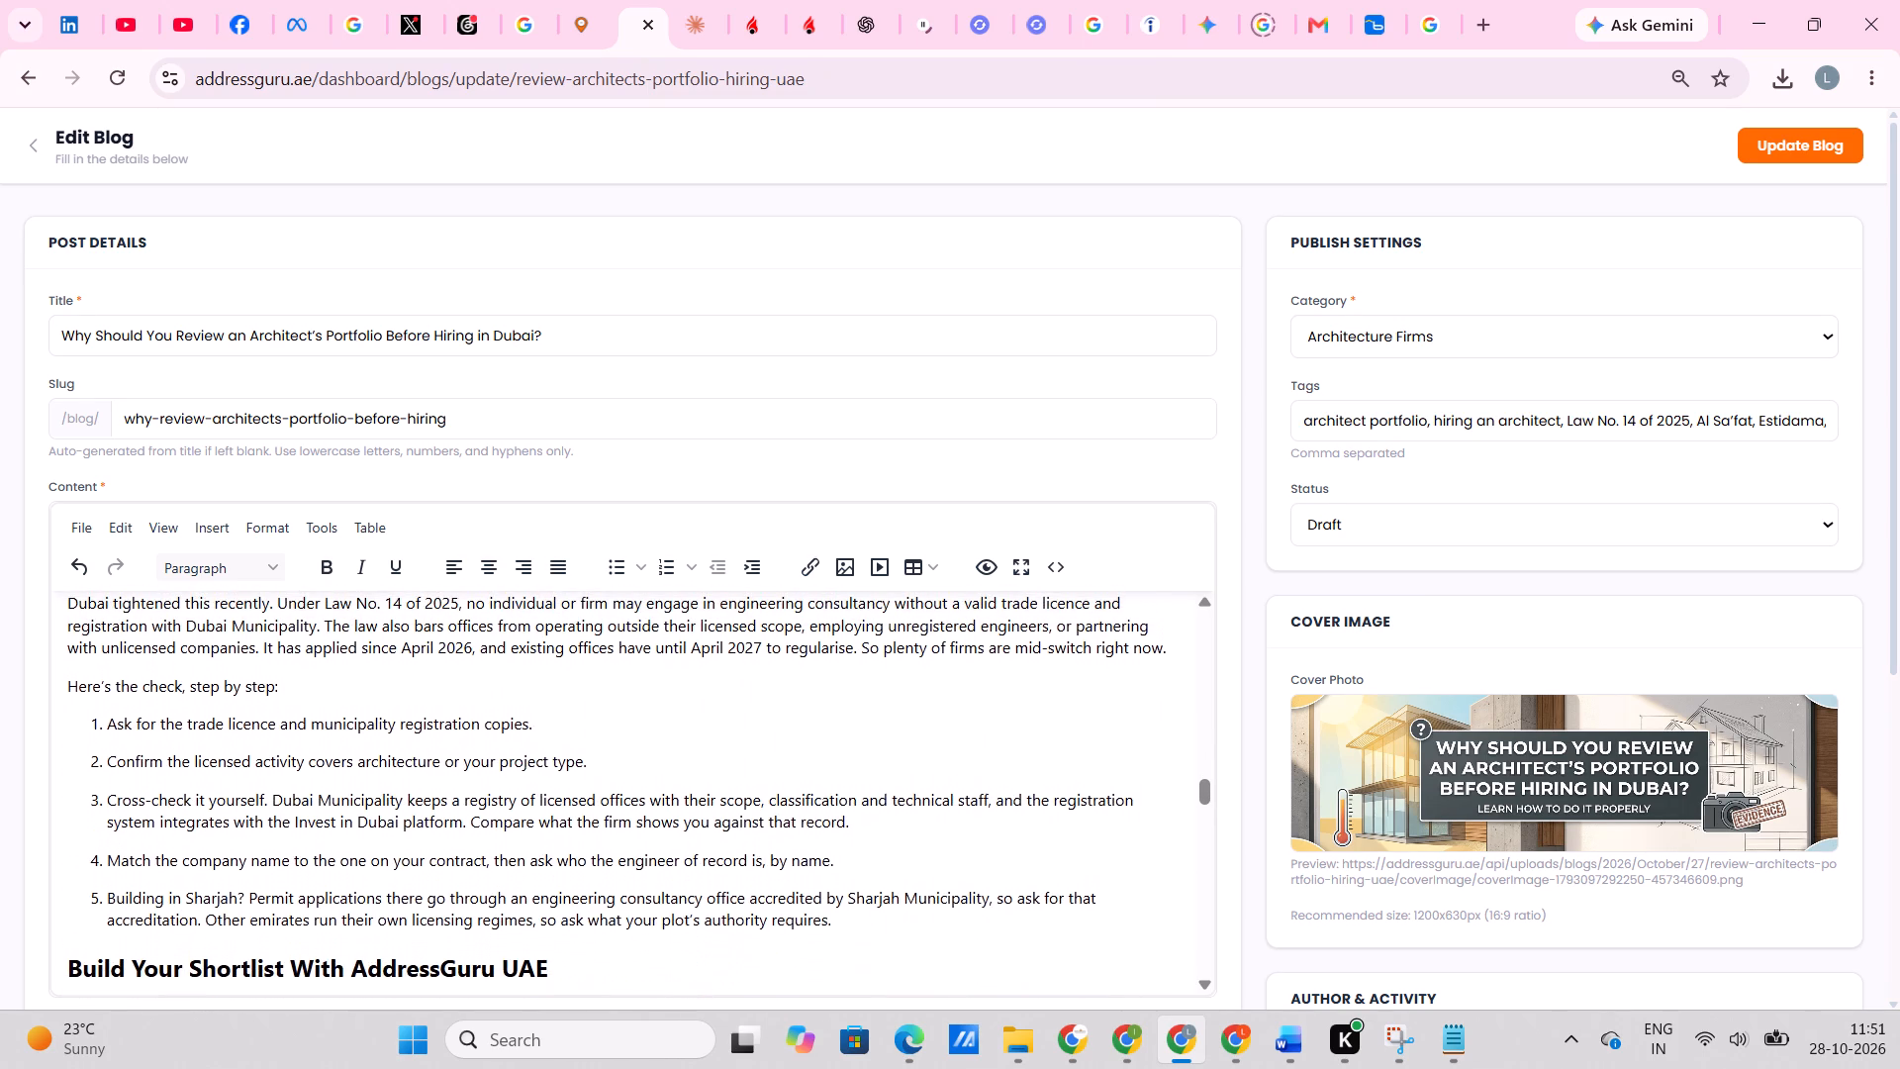
{"action": "left_click", "coordinate": [247, 775]}
{"action": "left_click", "coordinate": [241, 574]}
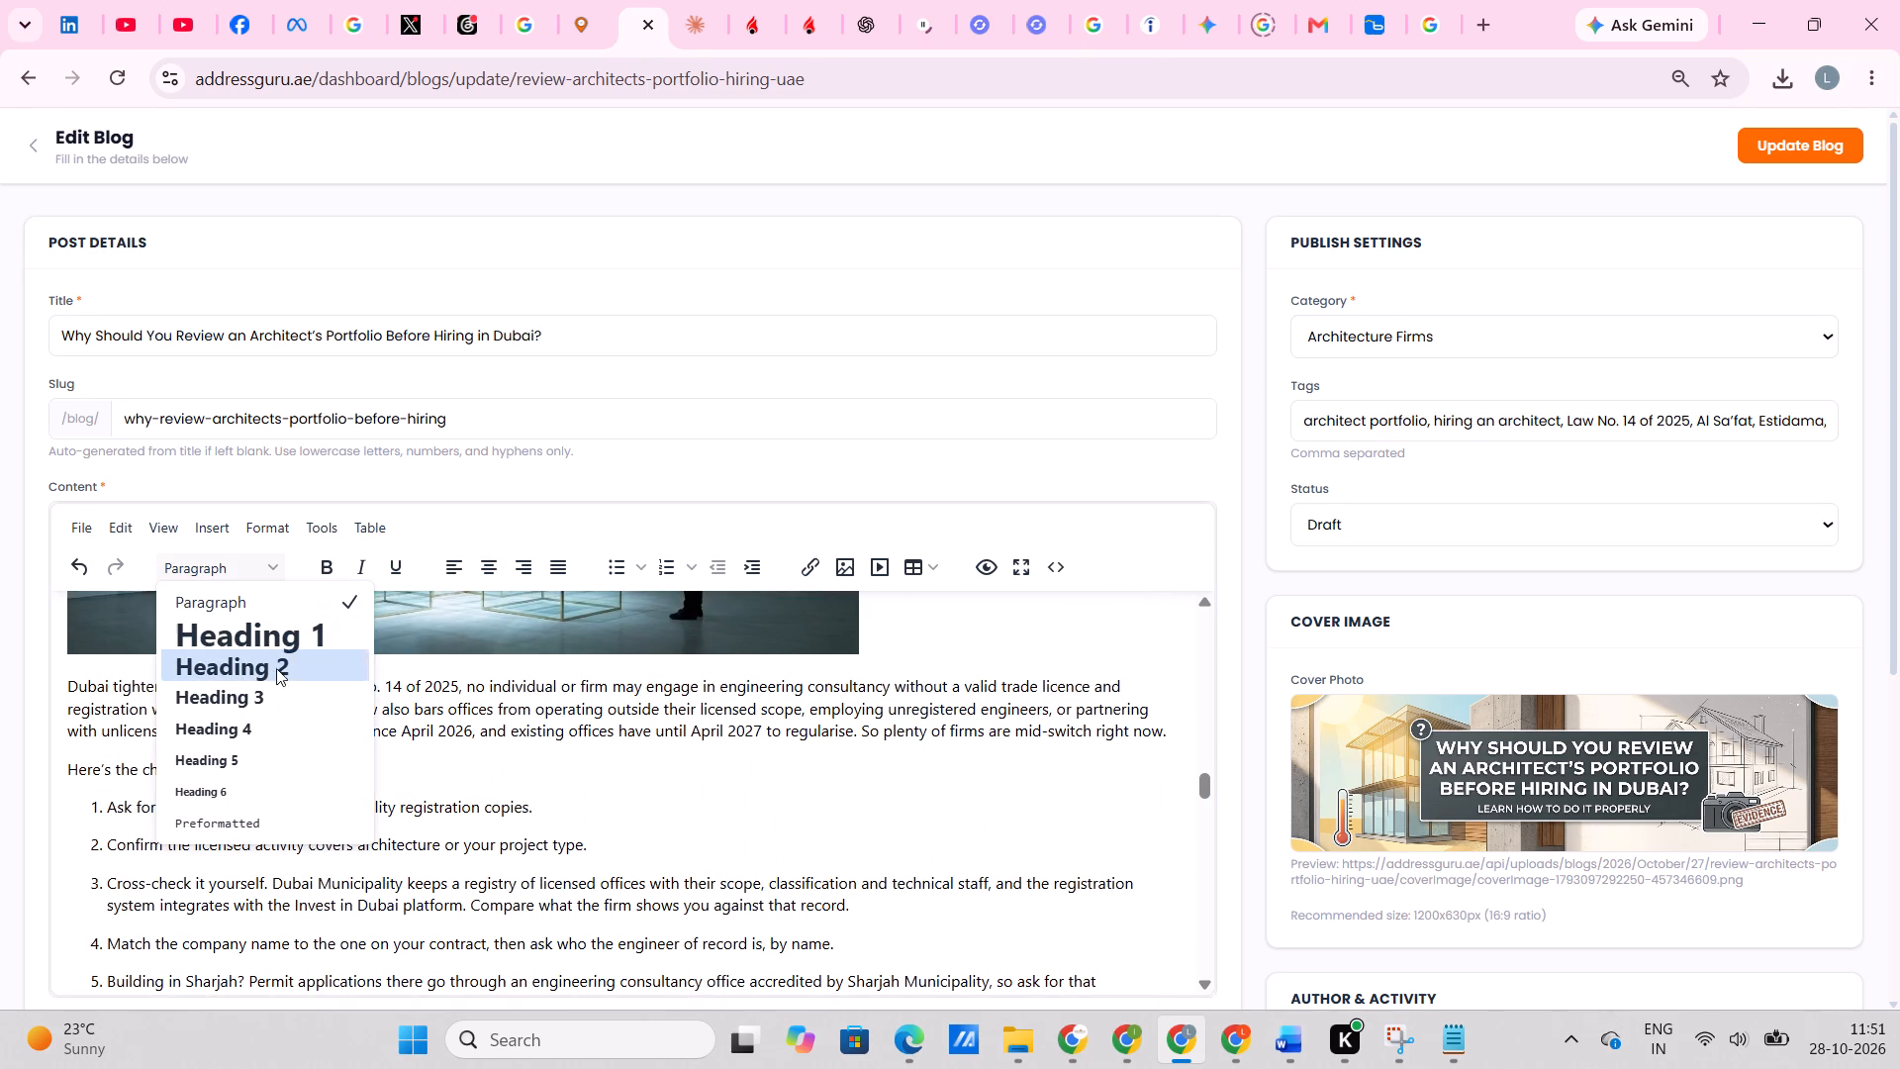
{"action": "left_click", "coordinate": [279, 688]}
Move the paragraph starting "Dubai tightened this recently" from below the image to directly after "A gorgeous portfolio with no valid licence is a liability.".
{"action": "scroll", "coordinate": [377, 741], "scroll_direction": "up", "scroll_amount": 1}
{"action": "triple_click", "coordinate": [420, 779]}
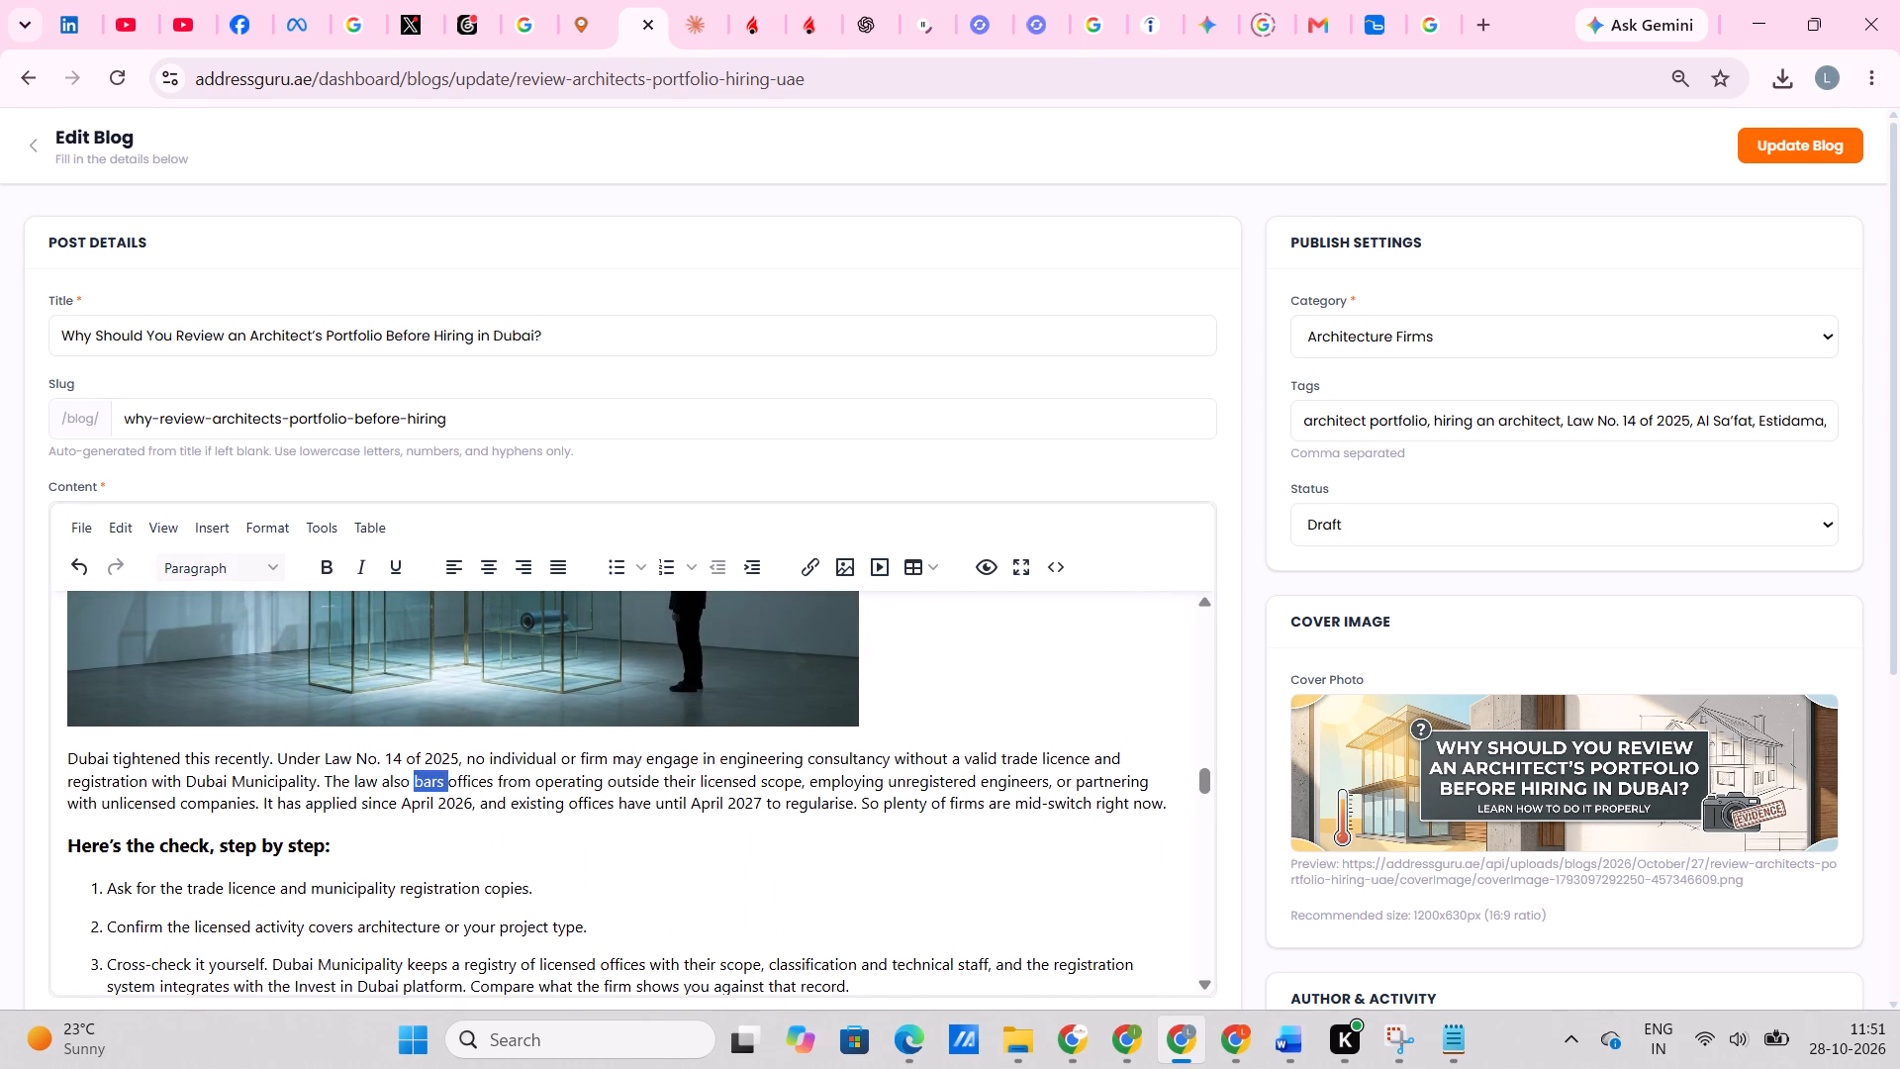
{"action": "left_click", "coordinate": [420, 779]}
{"action": "key", "text": "ctrl+c"}
{"action": "key", "text": "BackSpace"}
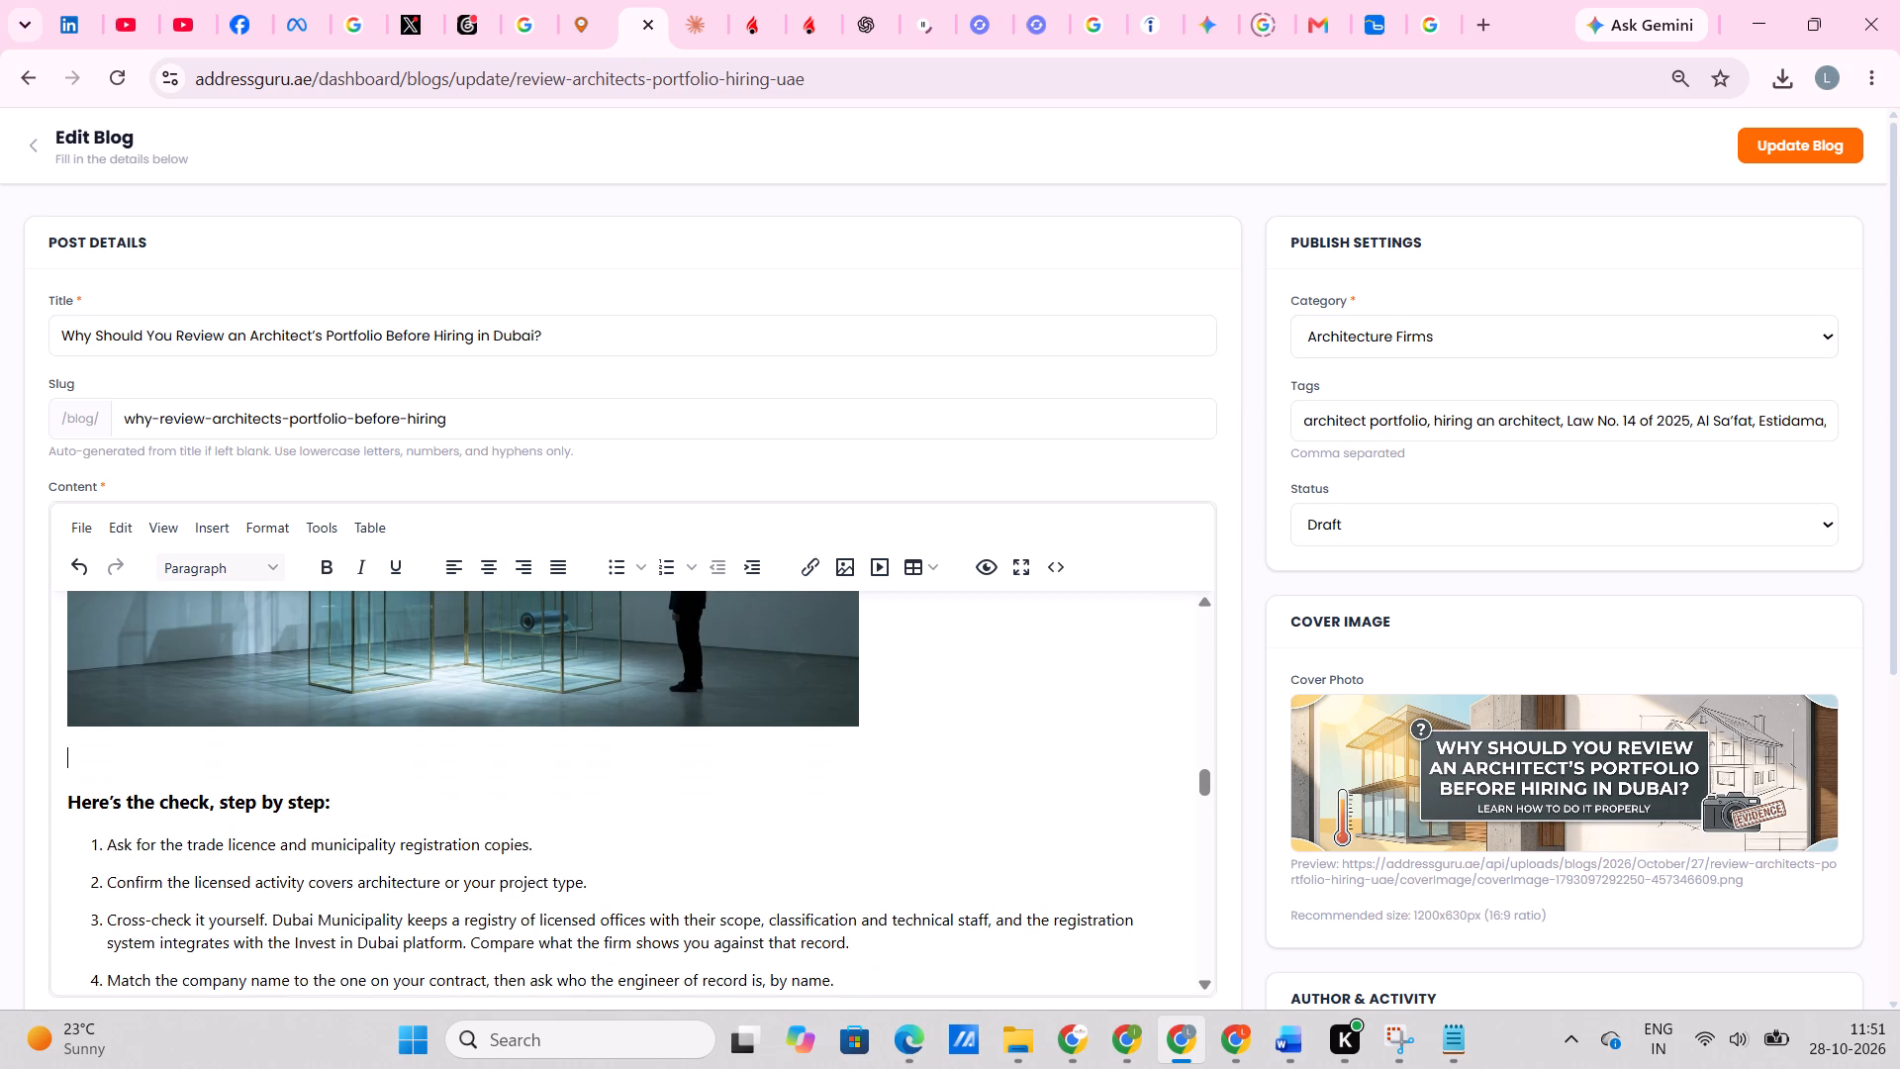
{"action": "key", "text": "Down"}
{"action": "key", "text": "BackSpace"}
{"action": "scroll", "coordinate": [479, 764], "scroll_direction": "up", "scroll_amount": 4}
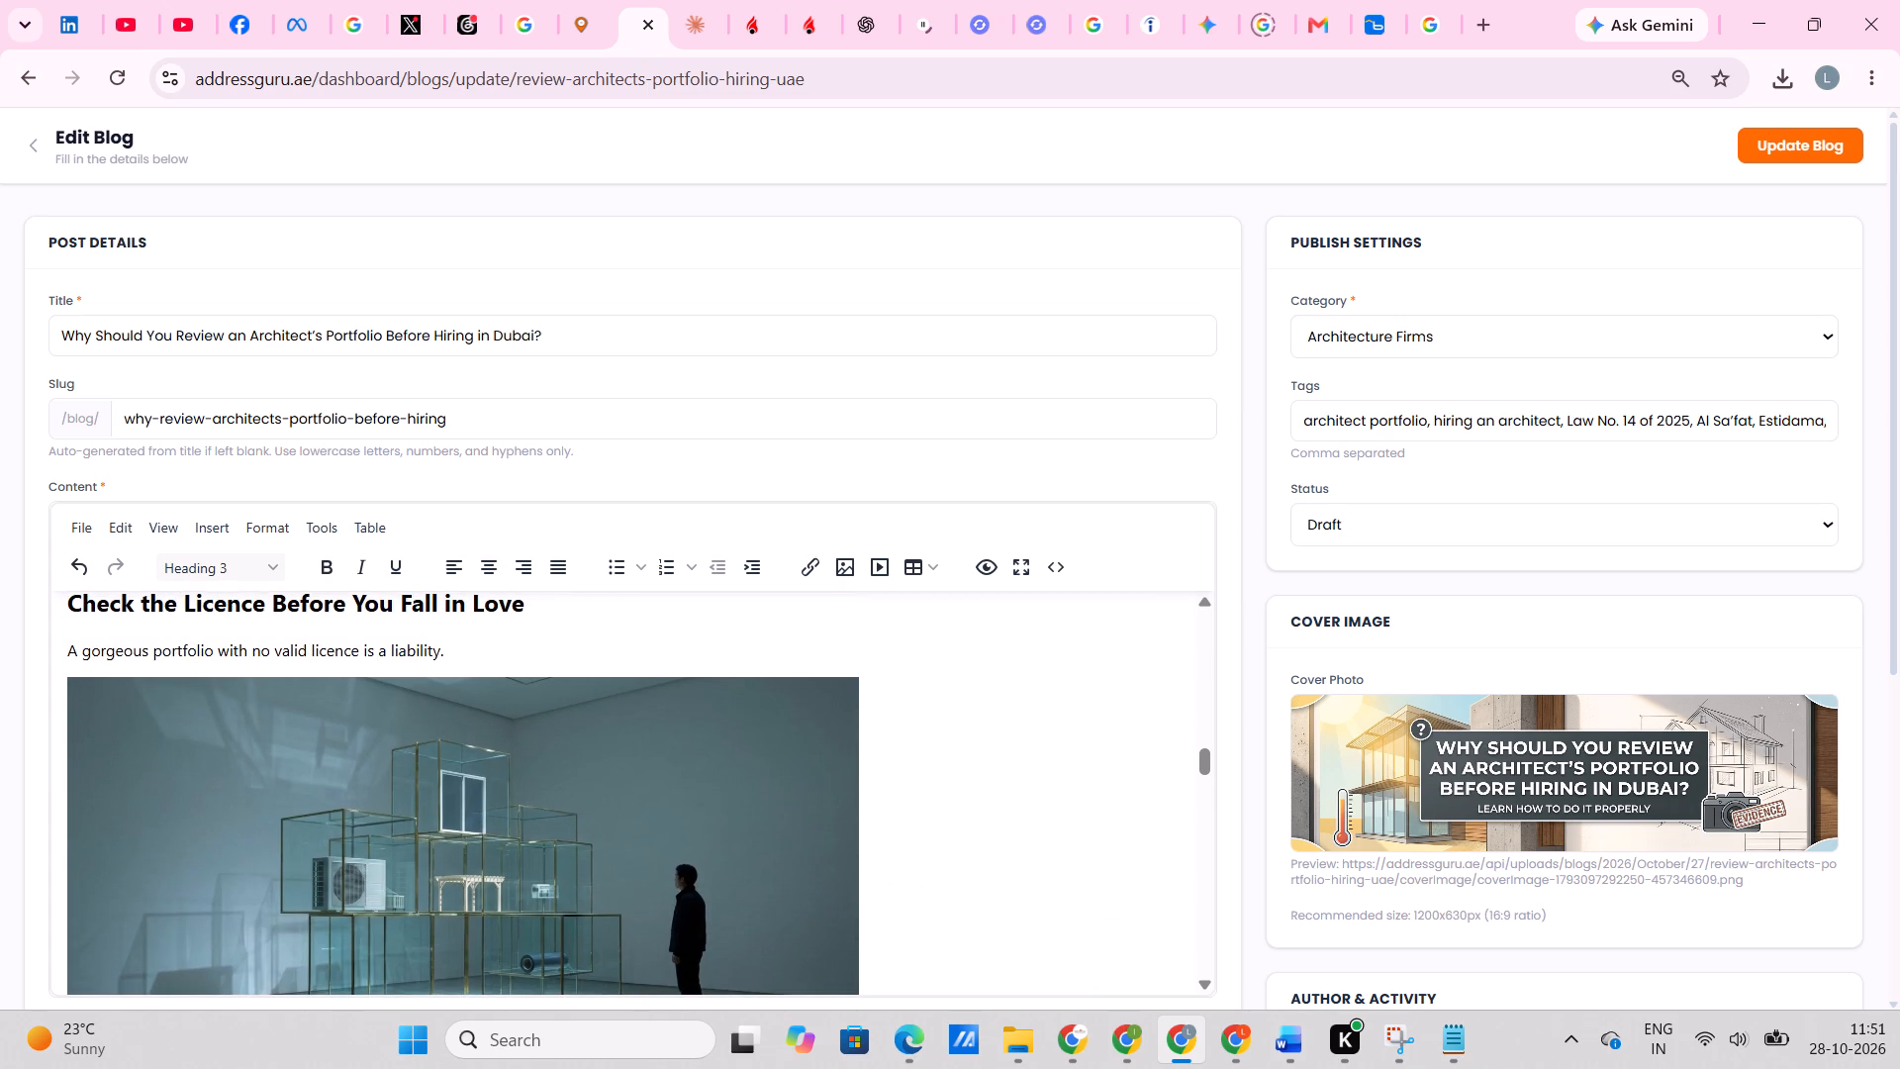
{"action": "double_click", "coordinate": [525, 645]}
{"action": "key", "text": "space"}
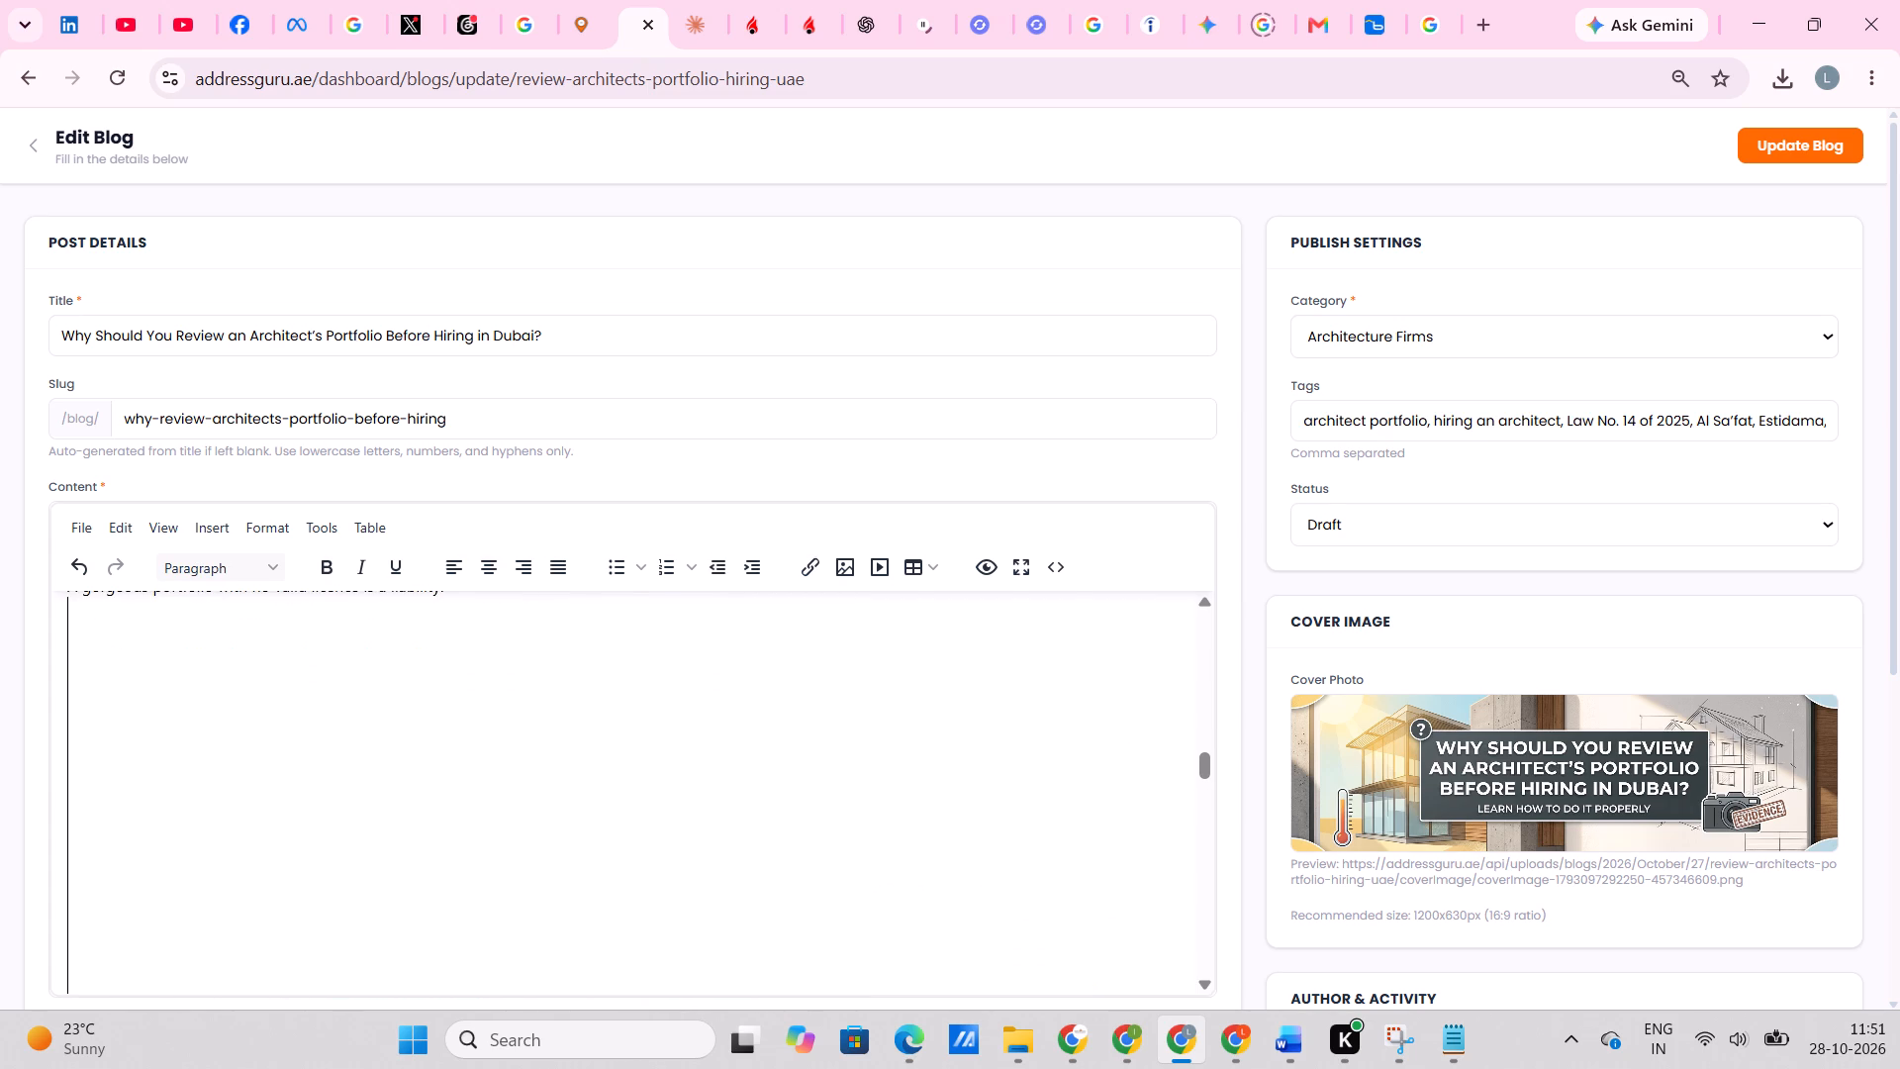
{"action": "key", "text": "ctrl+v"}
{"action": "scroll", "coordinate": [530, 633], "scroll_direction": "up", "scroll_amount": 1}
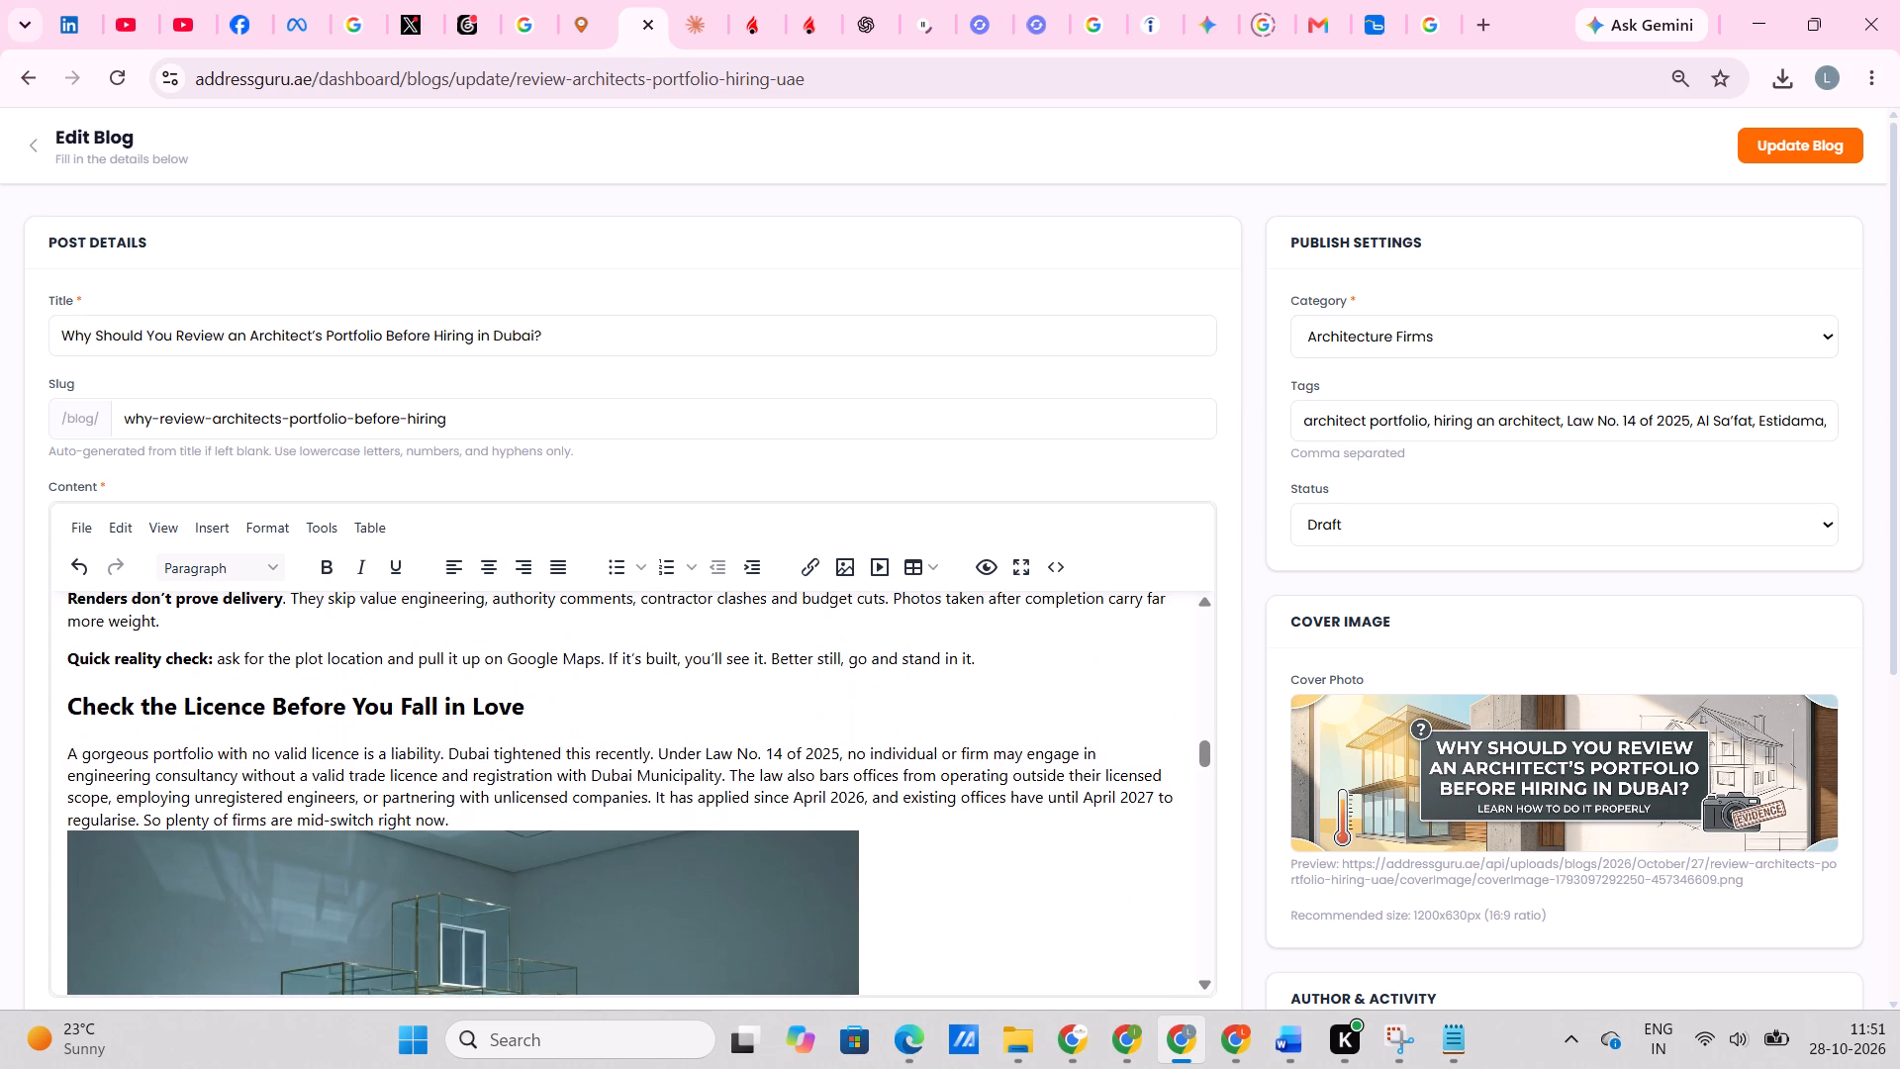
{"action": "scroll", "coordinate": [523, 679], "scroll_direction": "up", "scroll_amount": 1}
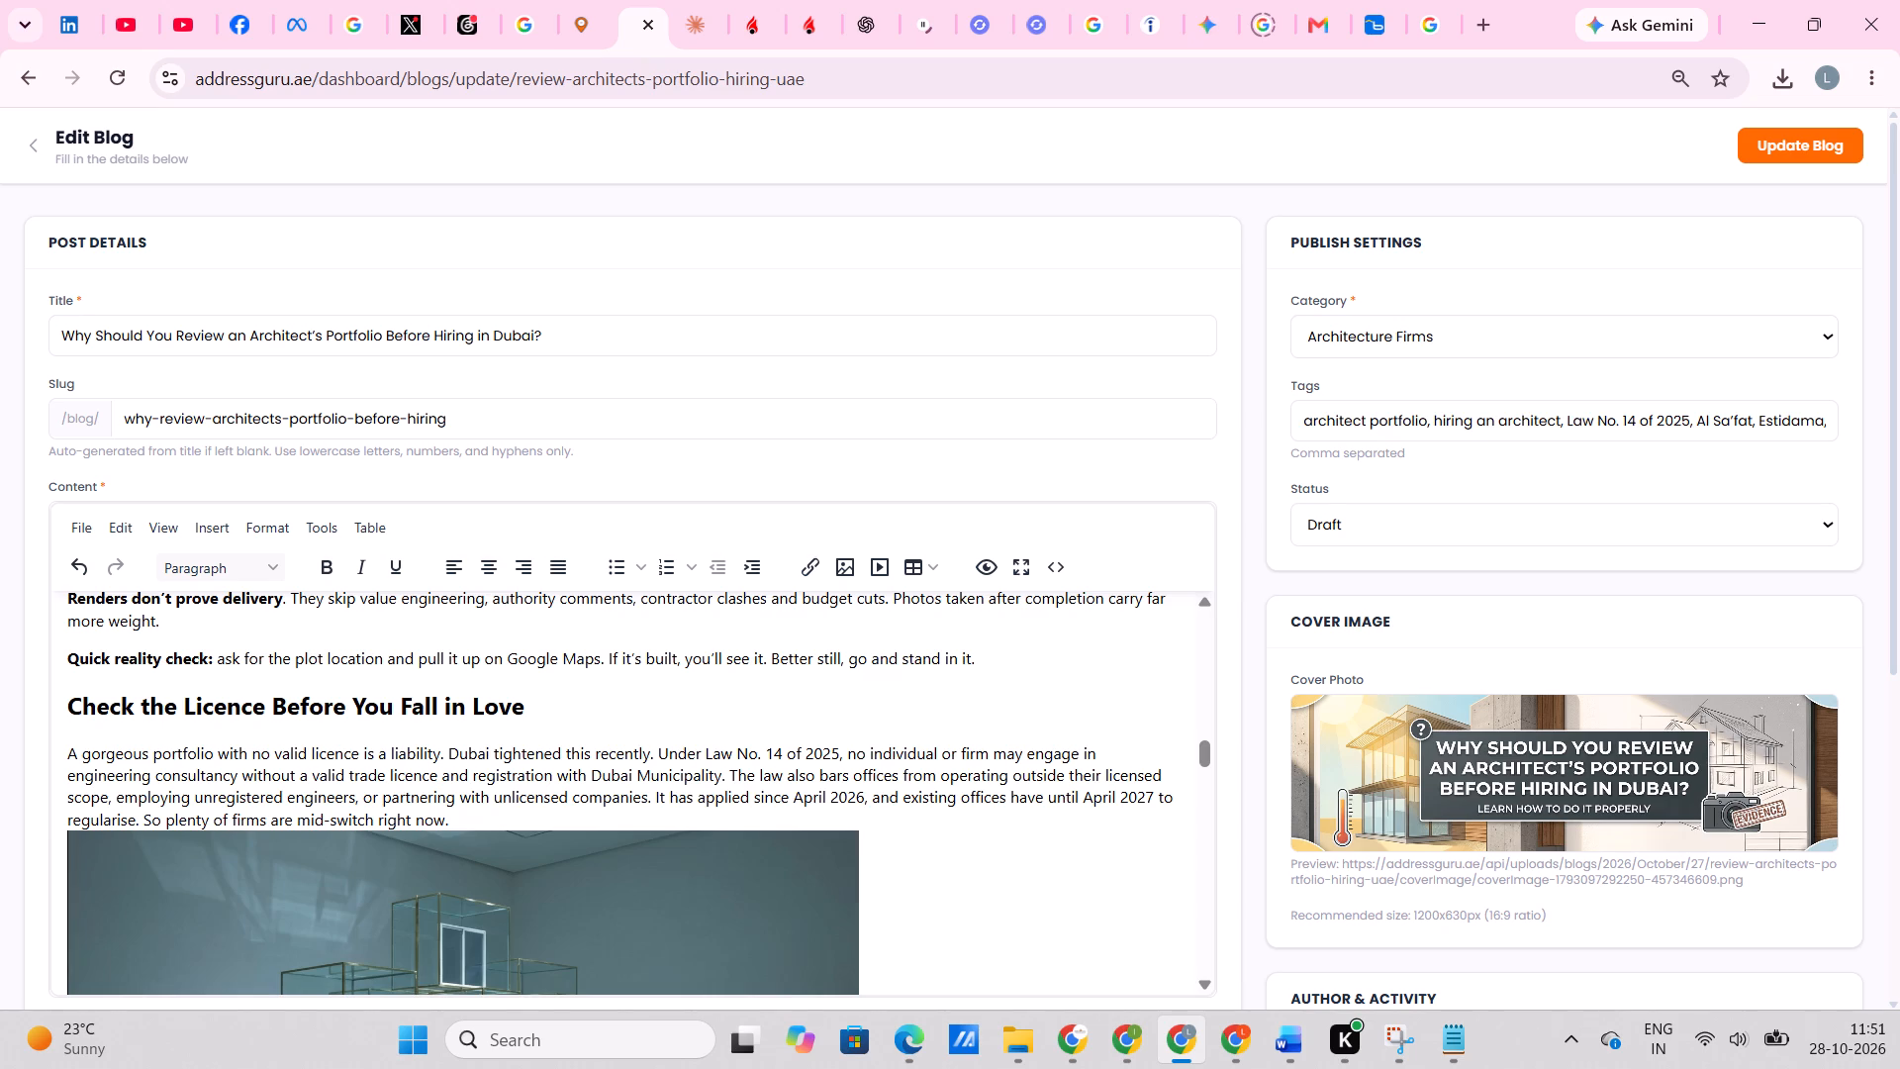
Start a new paragraph at "The law also bars offices" and put the glass-cube image below it on its own line.
{"action": "left_click", "coordinate": [725, 774]}
{"action": "key", "text": "Right"}
{"action": "key", "text": "BackSpace"}
{"action": "key", "text": "Return"}
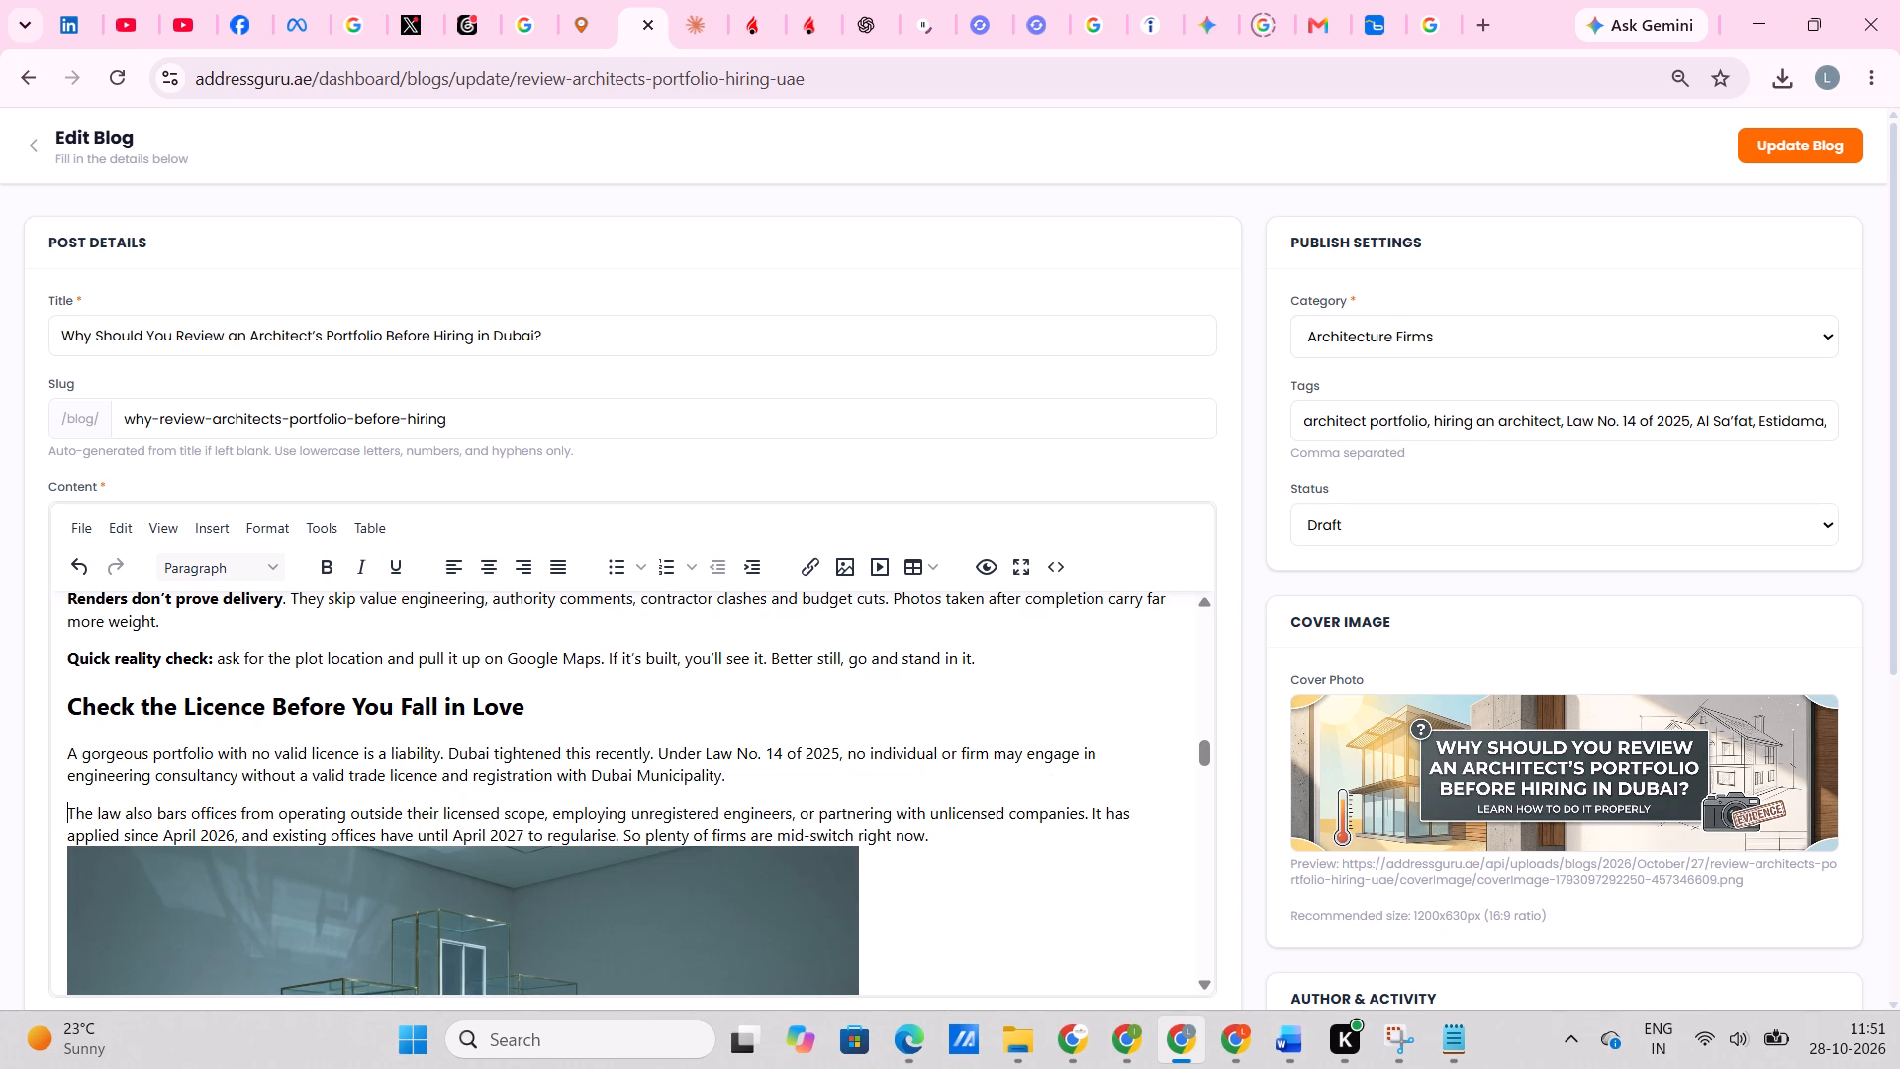
{"action": "left_click", "coordinate": [955, 832]}
{"action": "key", "text": "Return"}
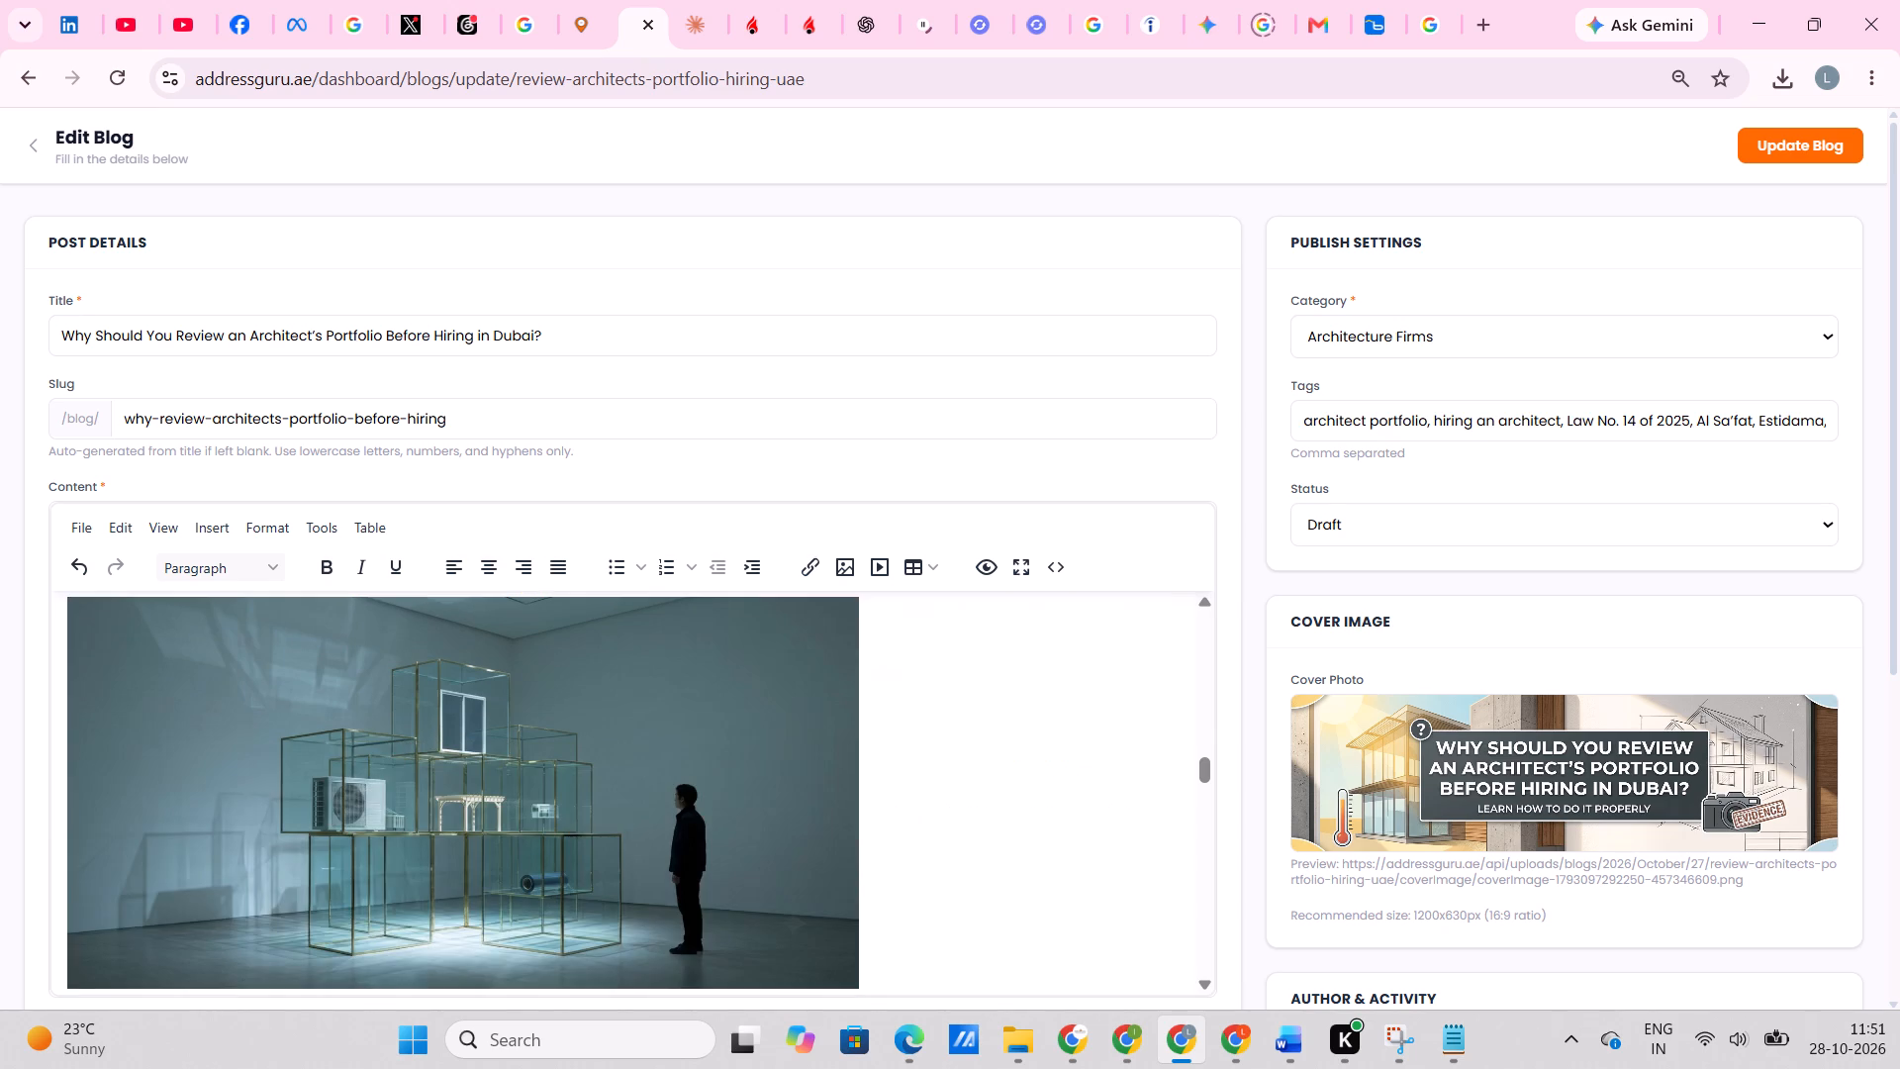
Bold "portfolio with no valid licence is a liability." in the first paragraph under "Check the Licence Before You Fall in Love".
{"action": "scroll", "coordinate": [952, 867], "scroll_direction": "up", "scroll_amount": 2}
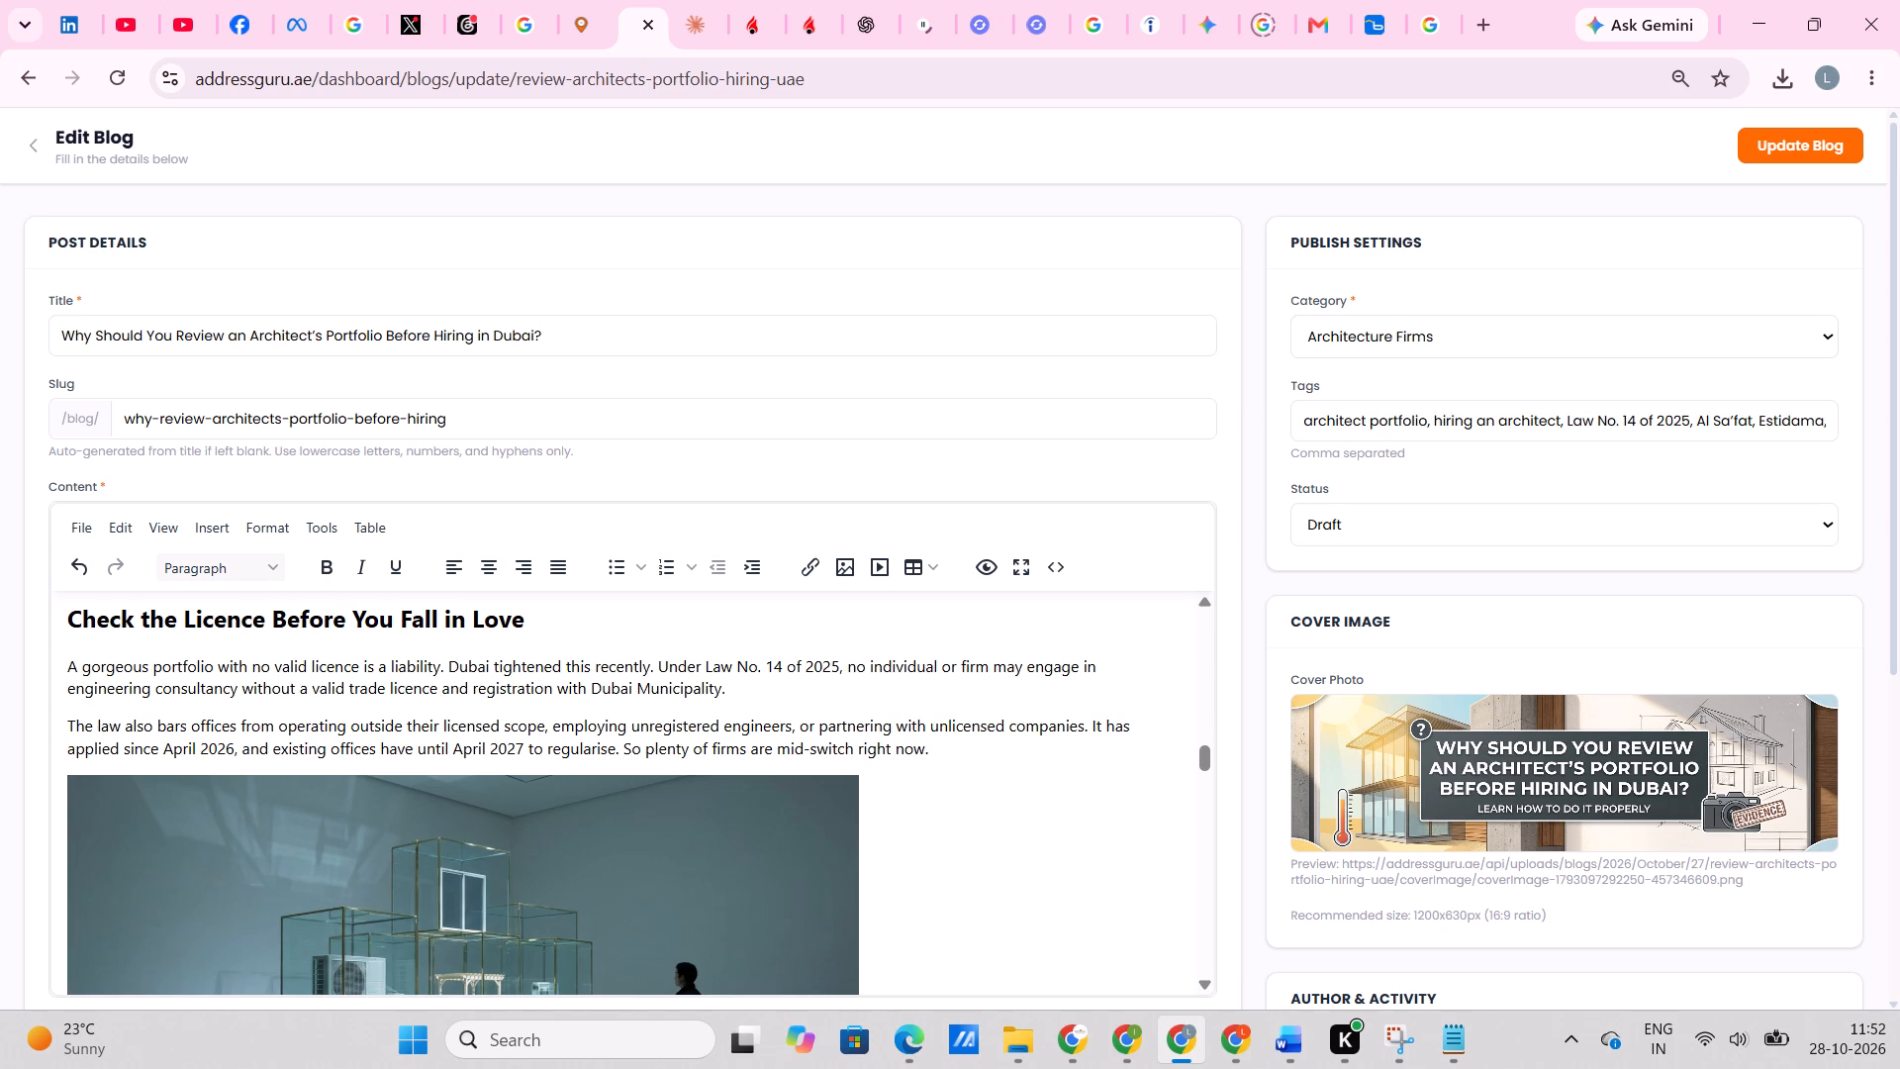
{"action": "left_click_drag", "start_coordinate": [448, 668], "coordinate": [576, 659]}
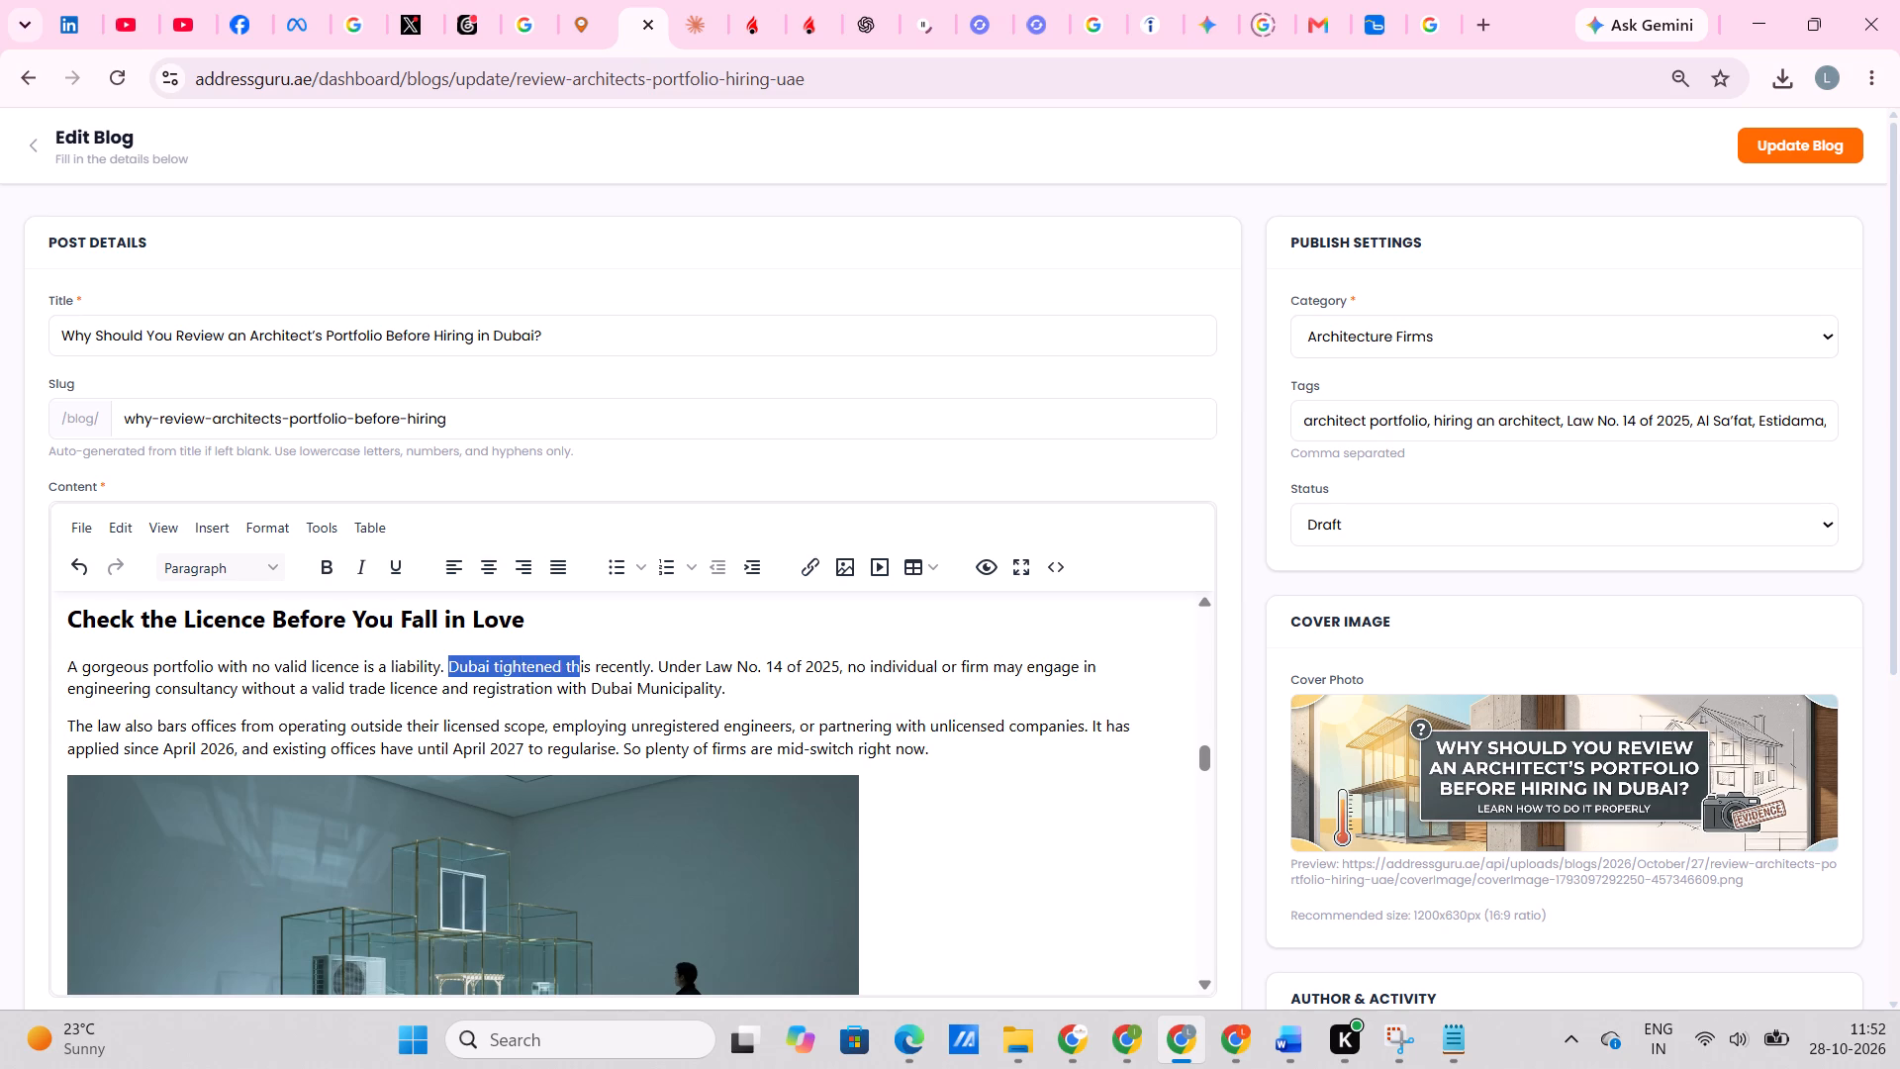
{"action": "left_click", "coordinate": [225, 674]}
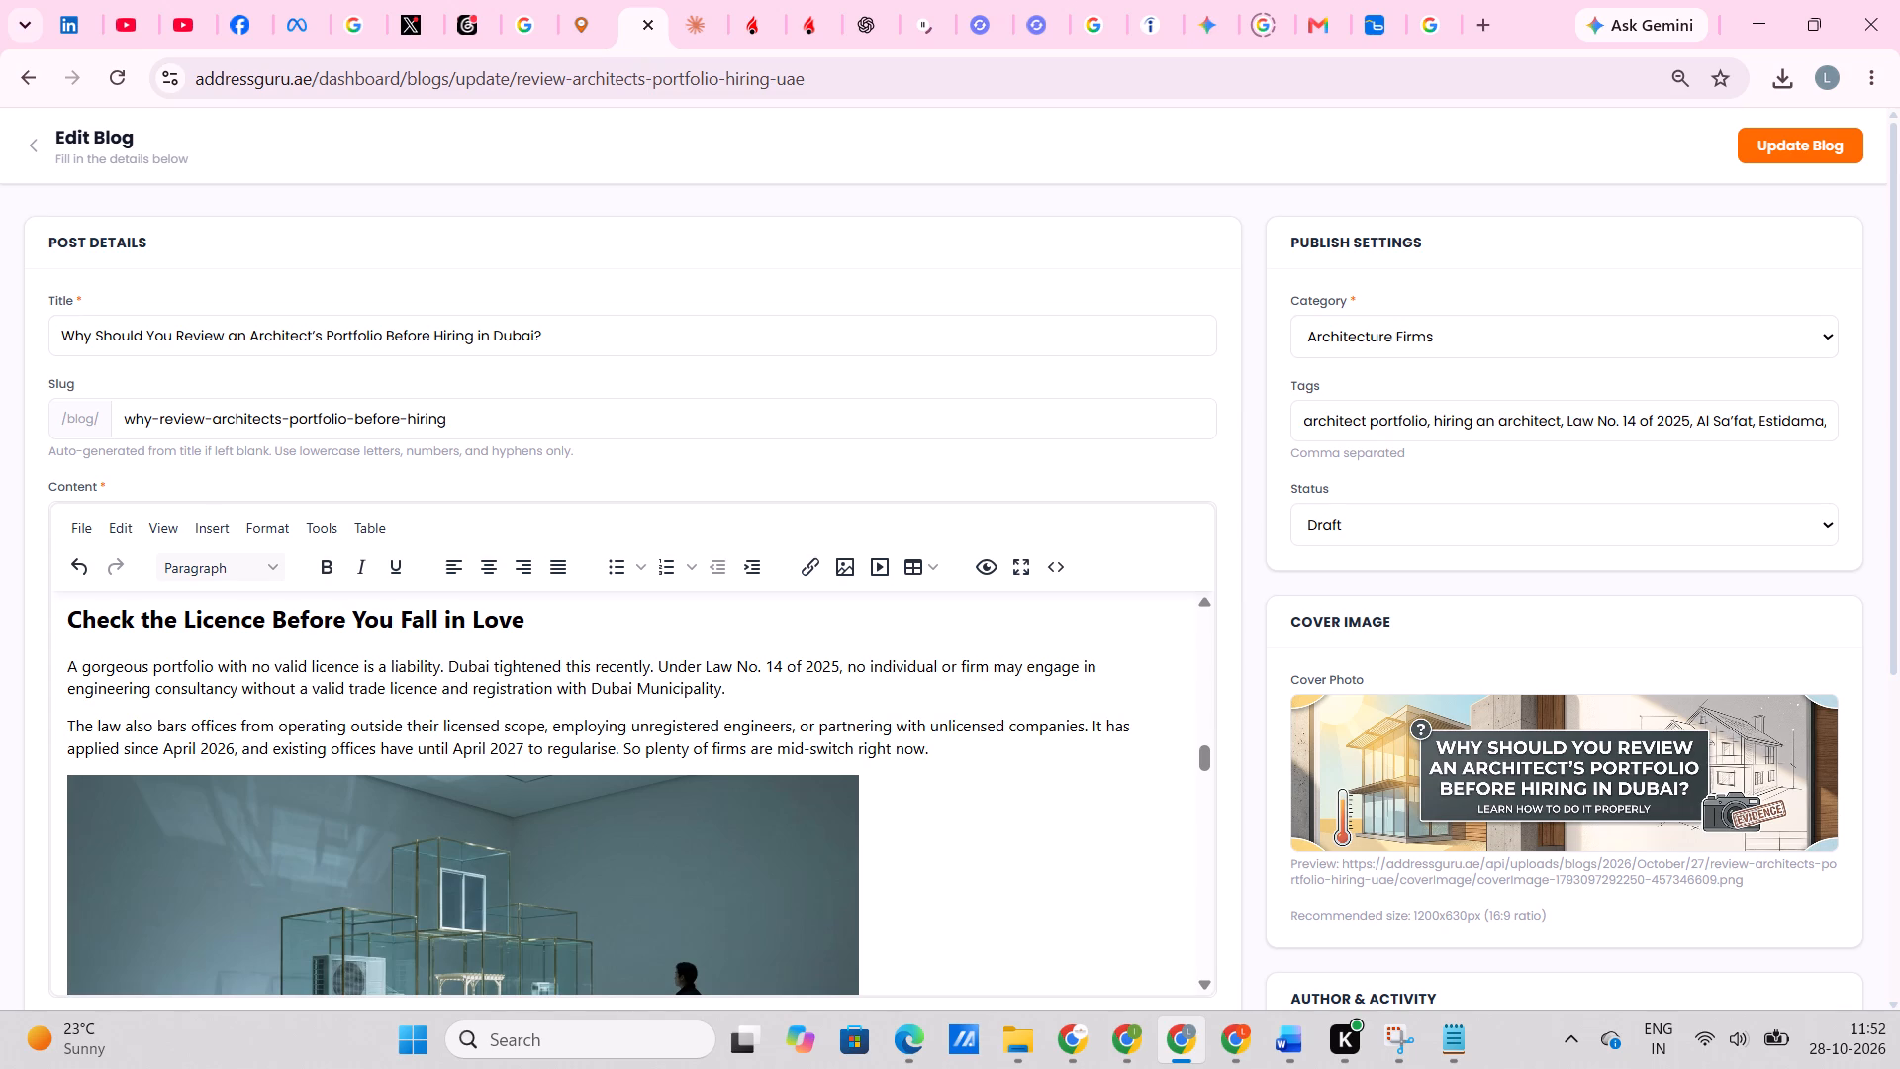
{"action": "left_click_drag", "start_coordinate": [442, 668], "coordinate": [421, 666]}
{"action": "left_click_drag", "start_coordinate": [421, 666], "coordinate": [156, 674]}
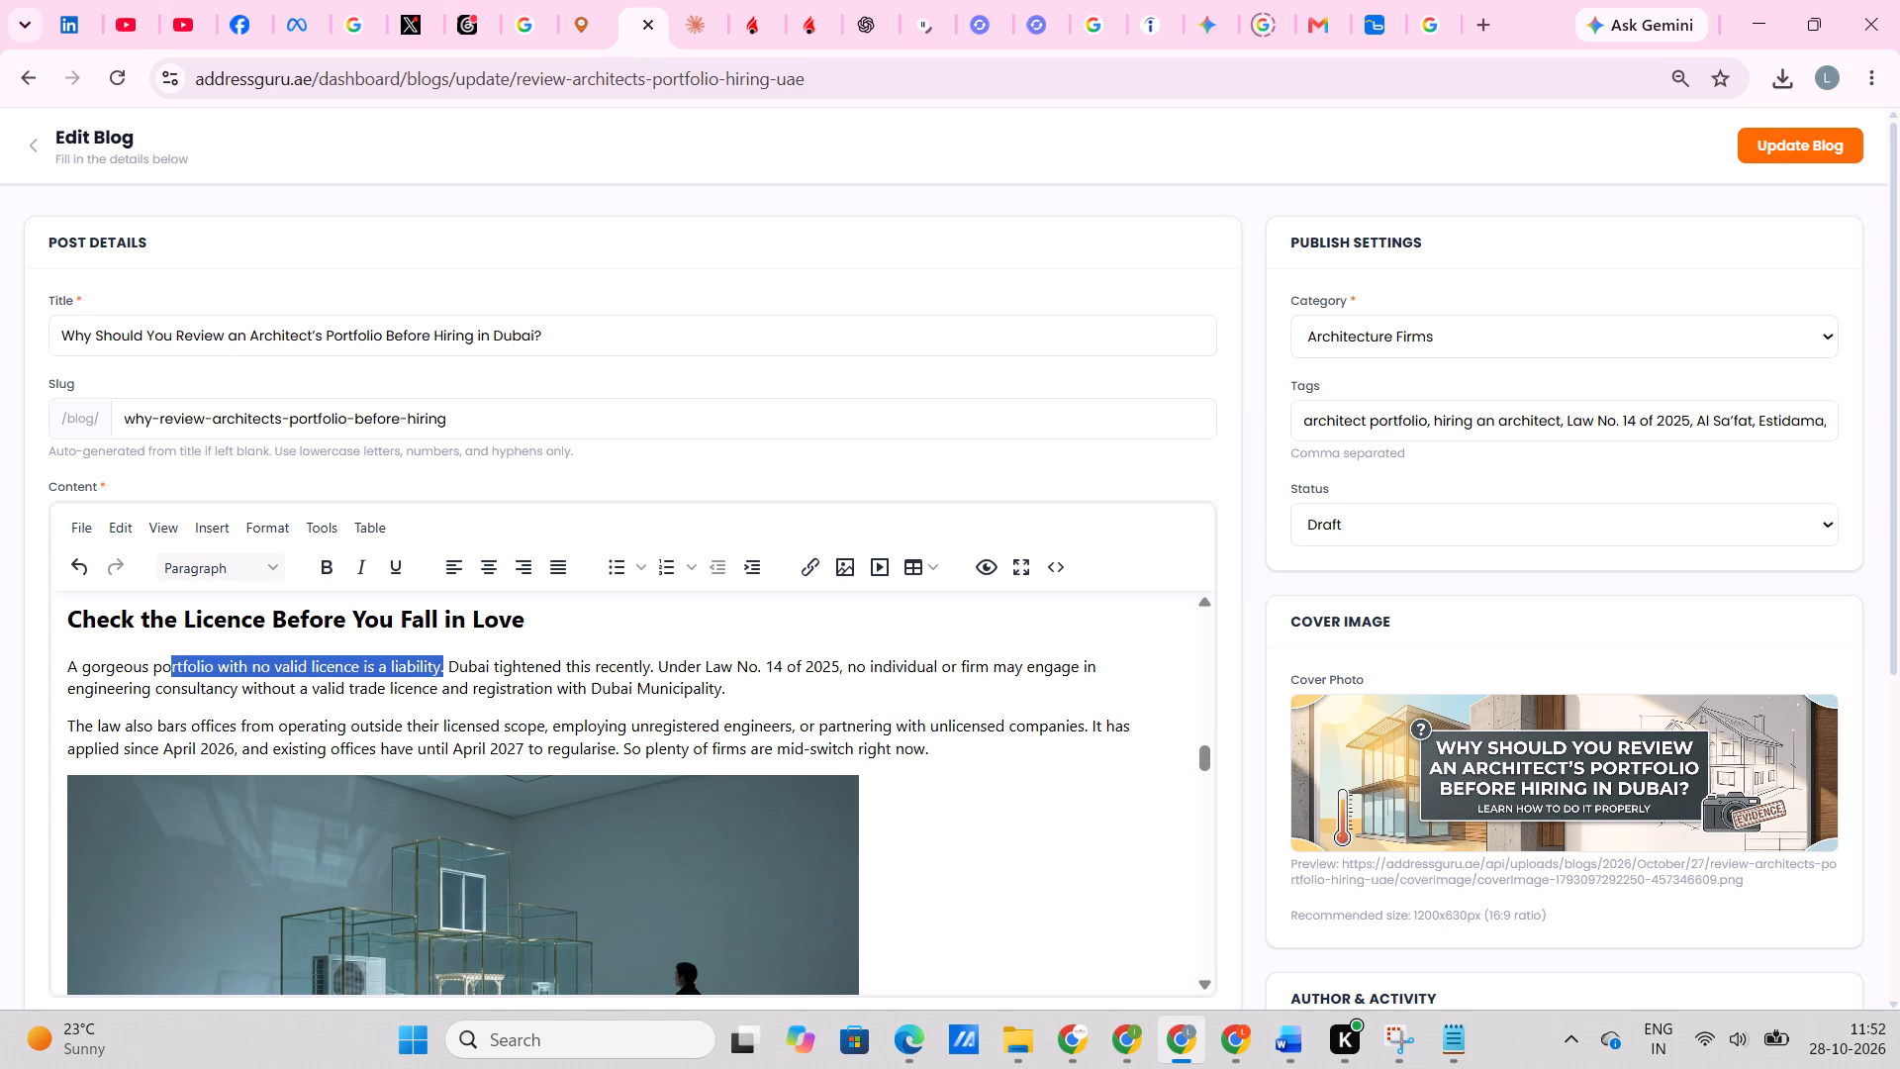
{"action": "left_click_drag", "start_coordinate": [156, 674], "coordinate": [153, 674]}
{"action": "key", "text": "ctrl+b"}
{"action": "left_click", "coordinate": [345, 678]}
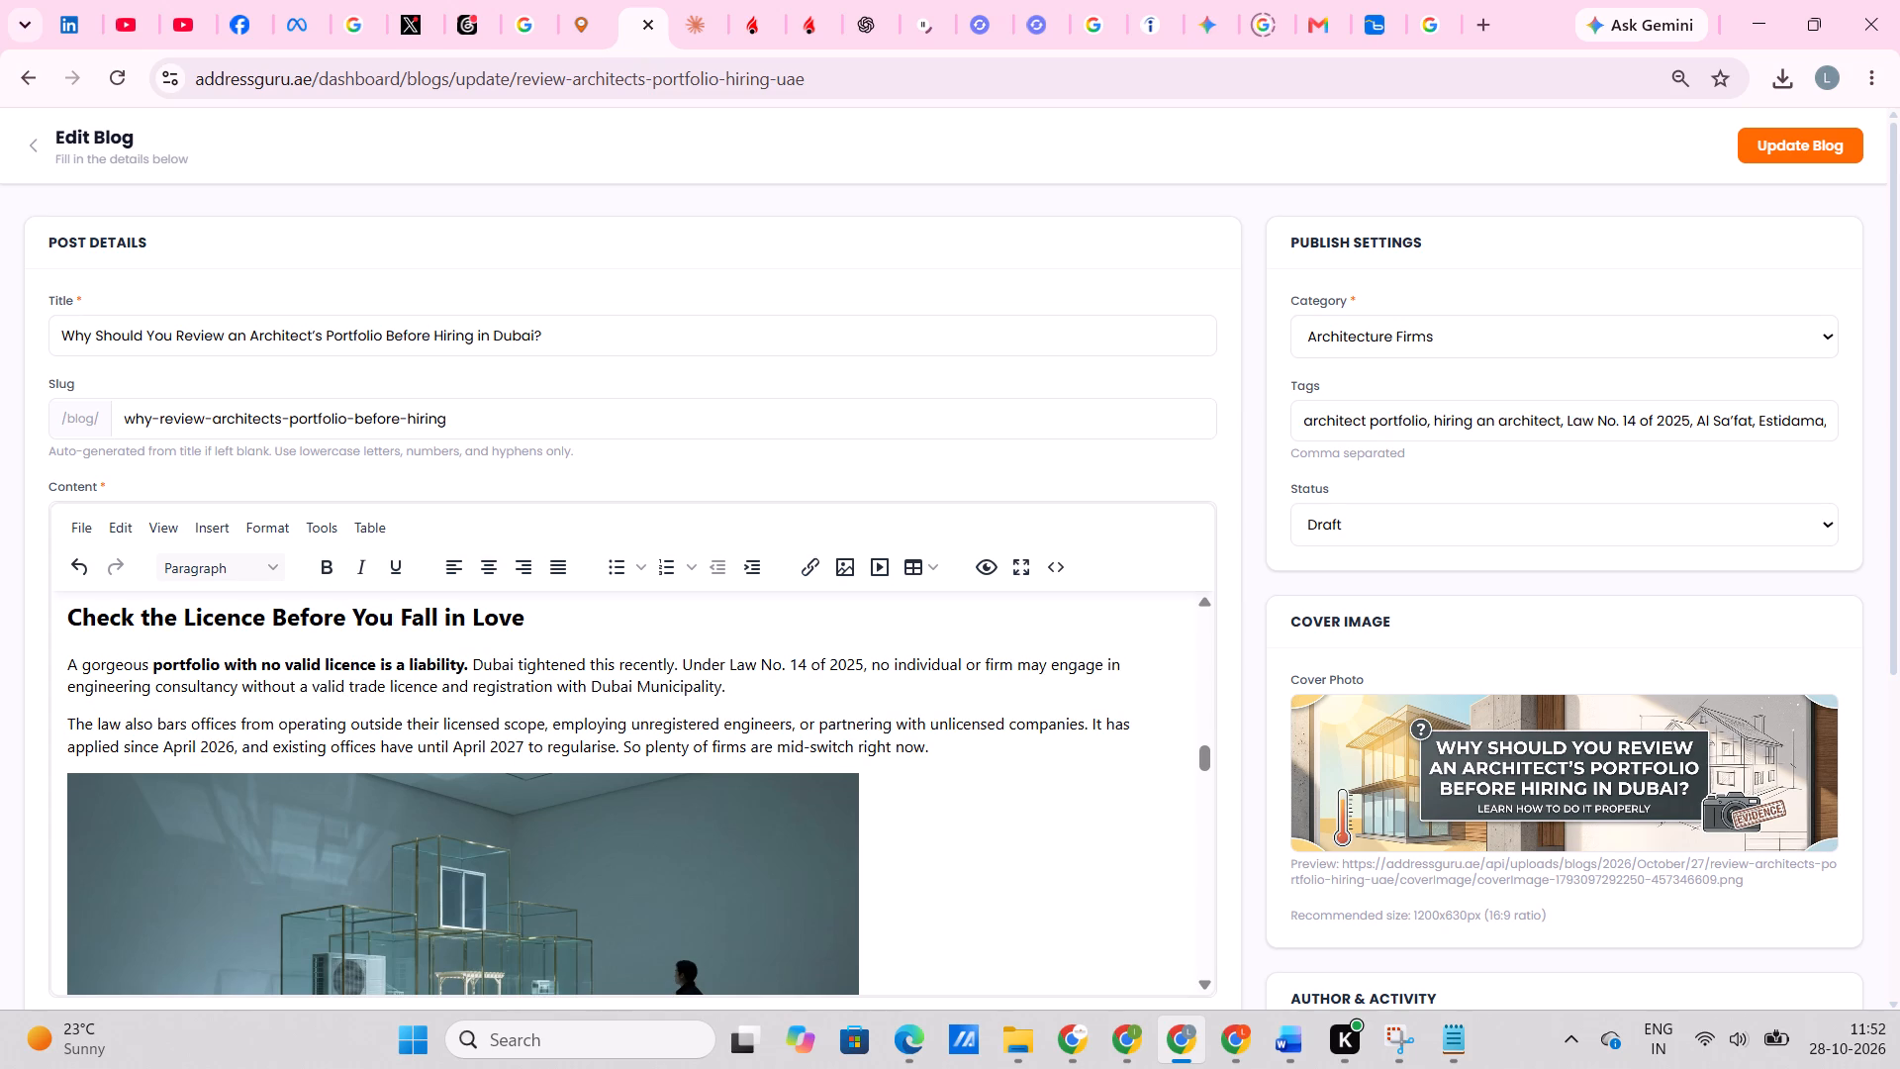
Bold "trade licence and municipality registration" in the first numbered item under "Here's the check, step by step:".
{"action": "scroll", "coordinate": [750, 722], "scroll_direction": "down", "scroll_amount": 1}
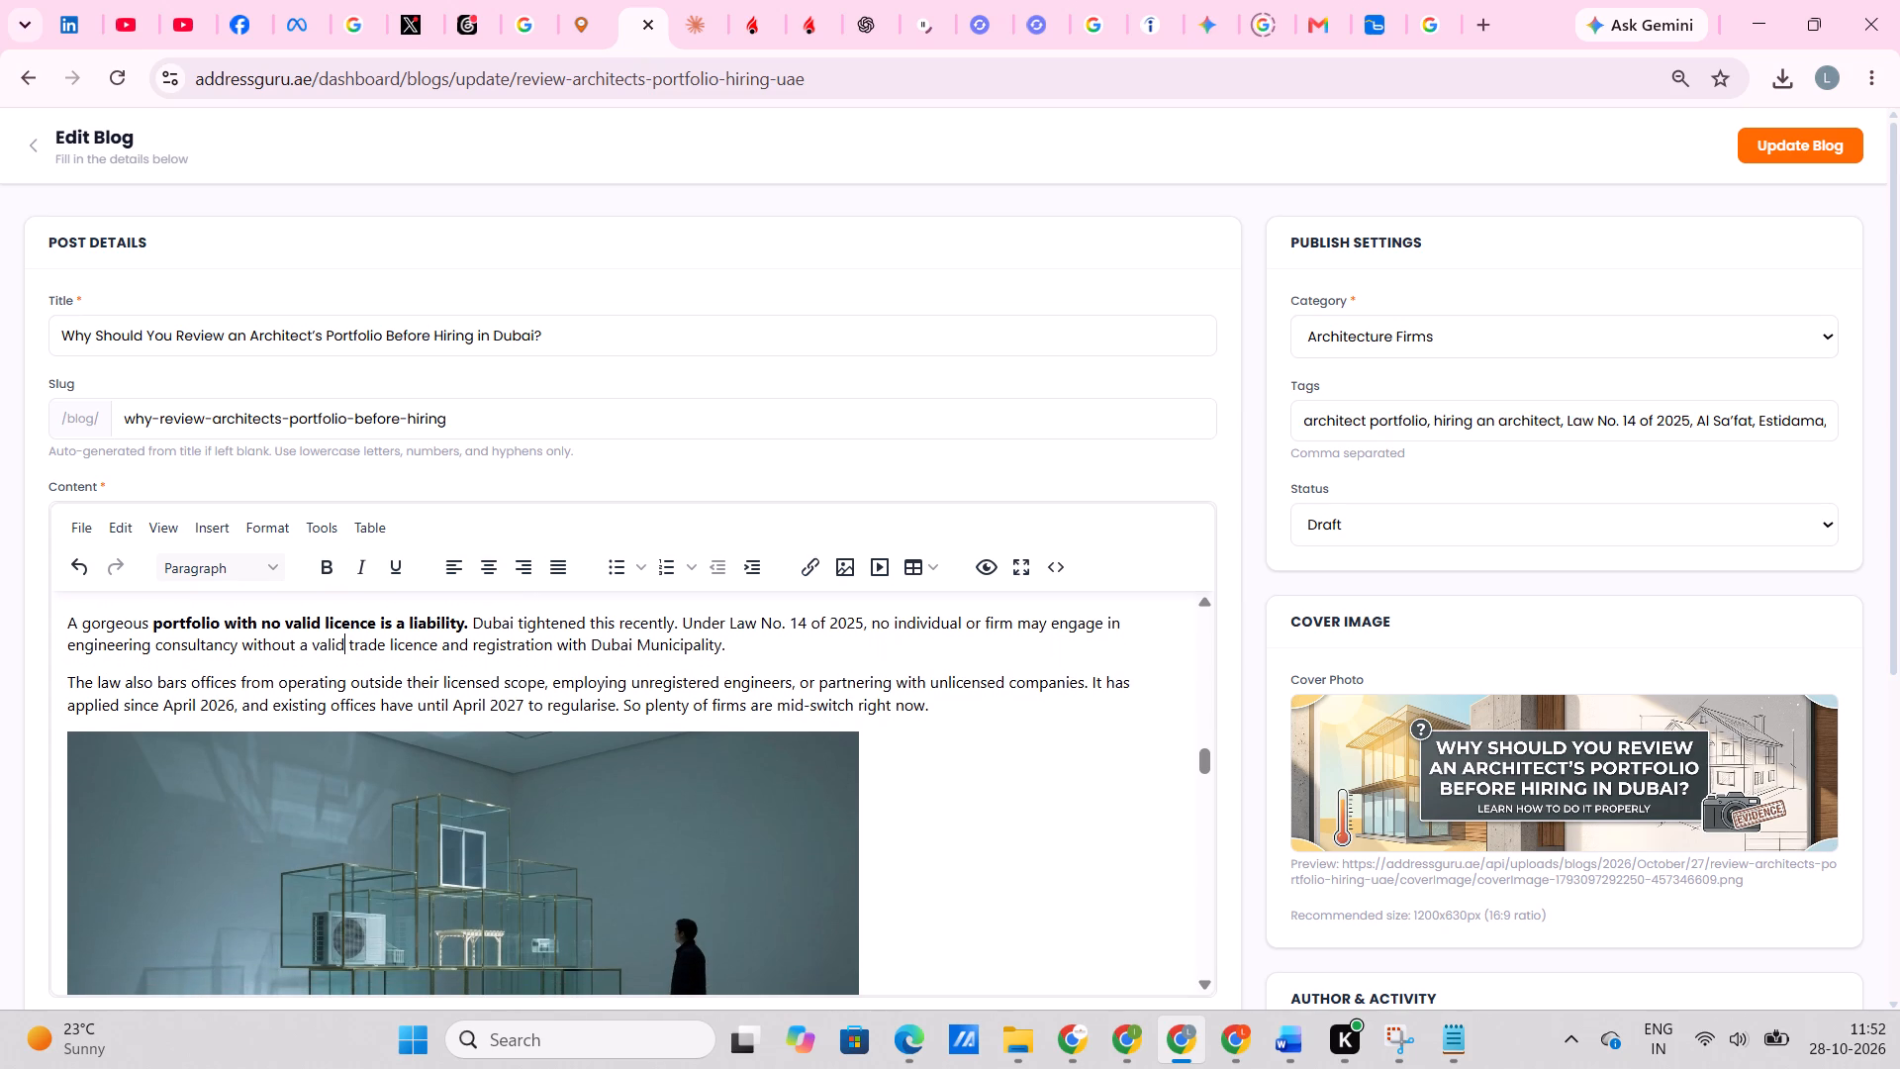
{"action": "scroll", "coordinate": [750, 722], "scroll_direction": "down", "scroll_amount": 5}
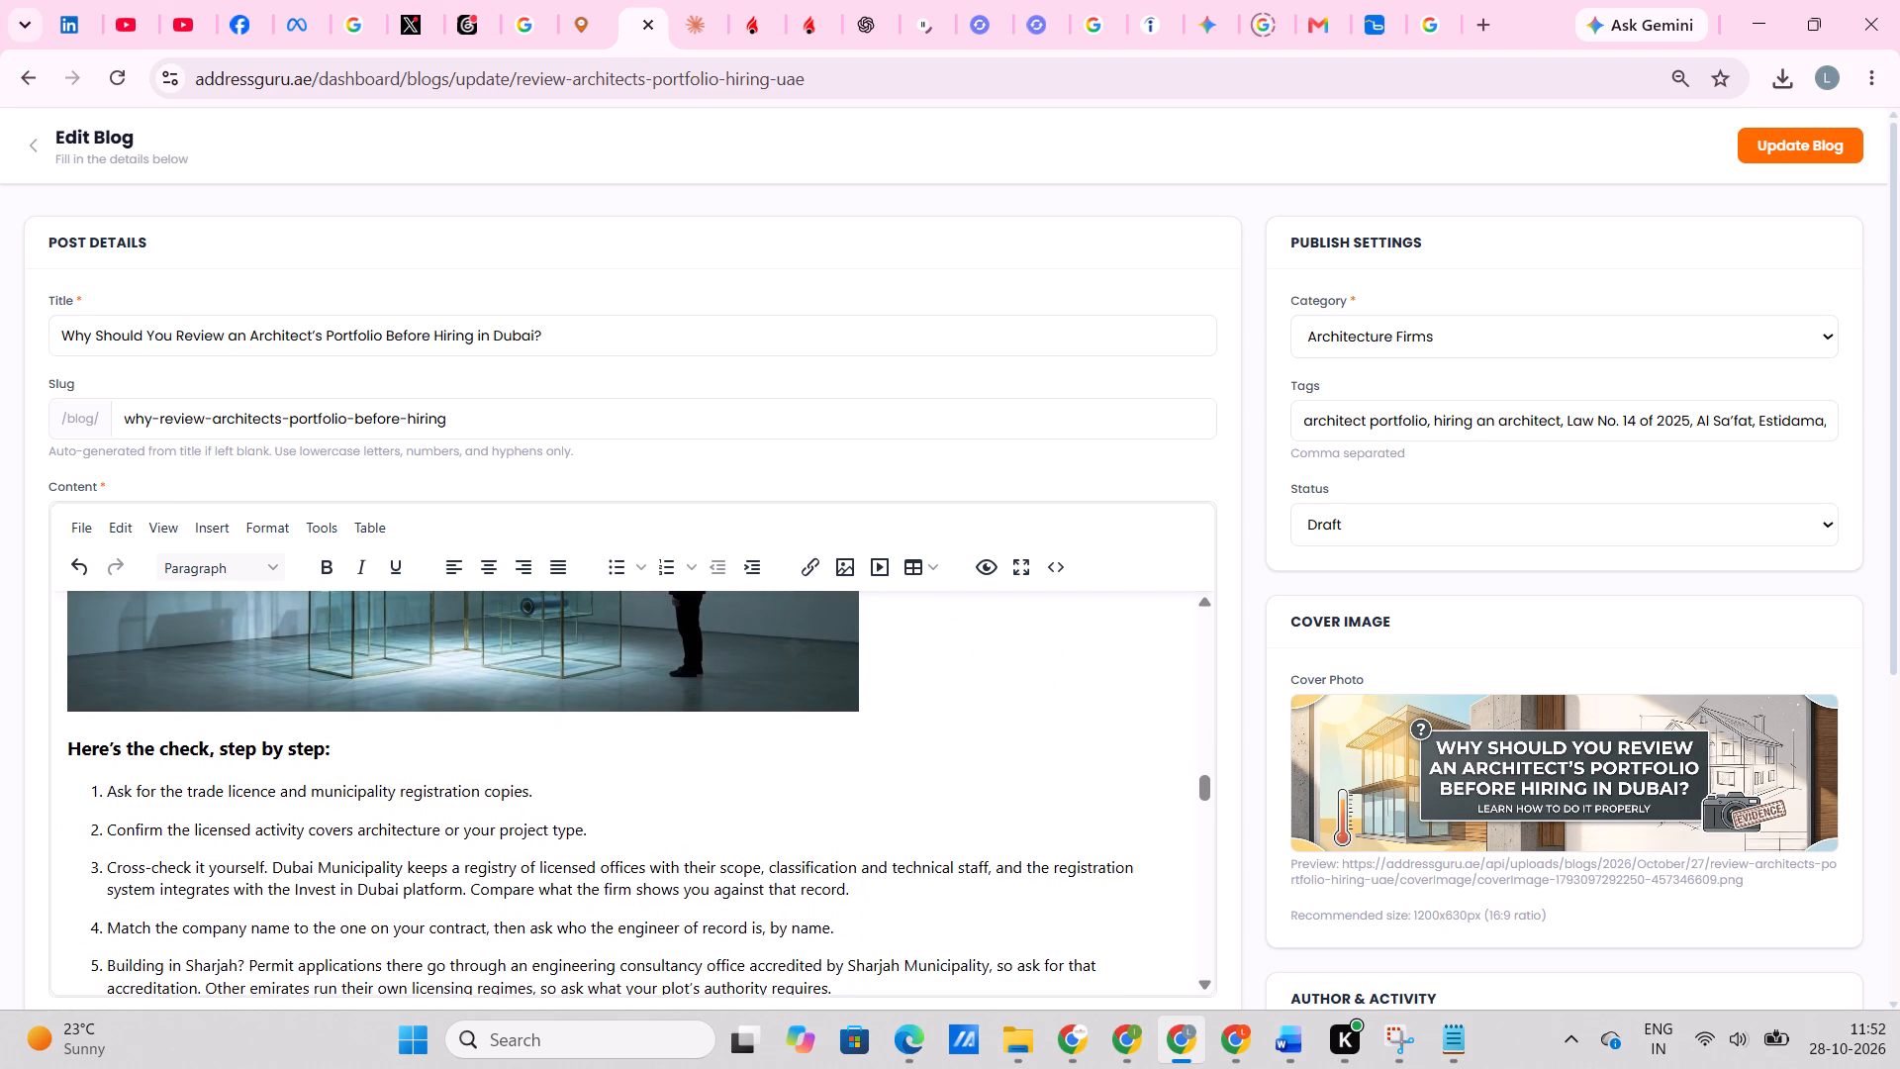
{"action": "scroll", "coordinate": [751, 728], "scroll_direction": "down", "scroll_amount": 1}
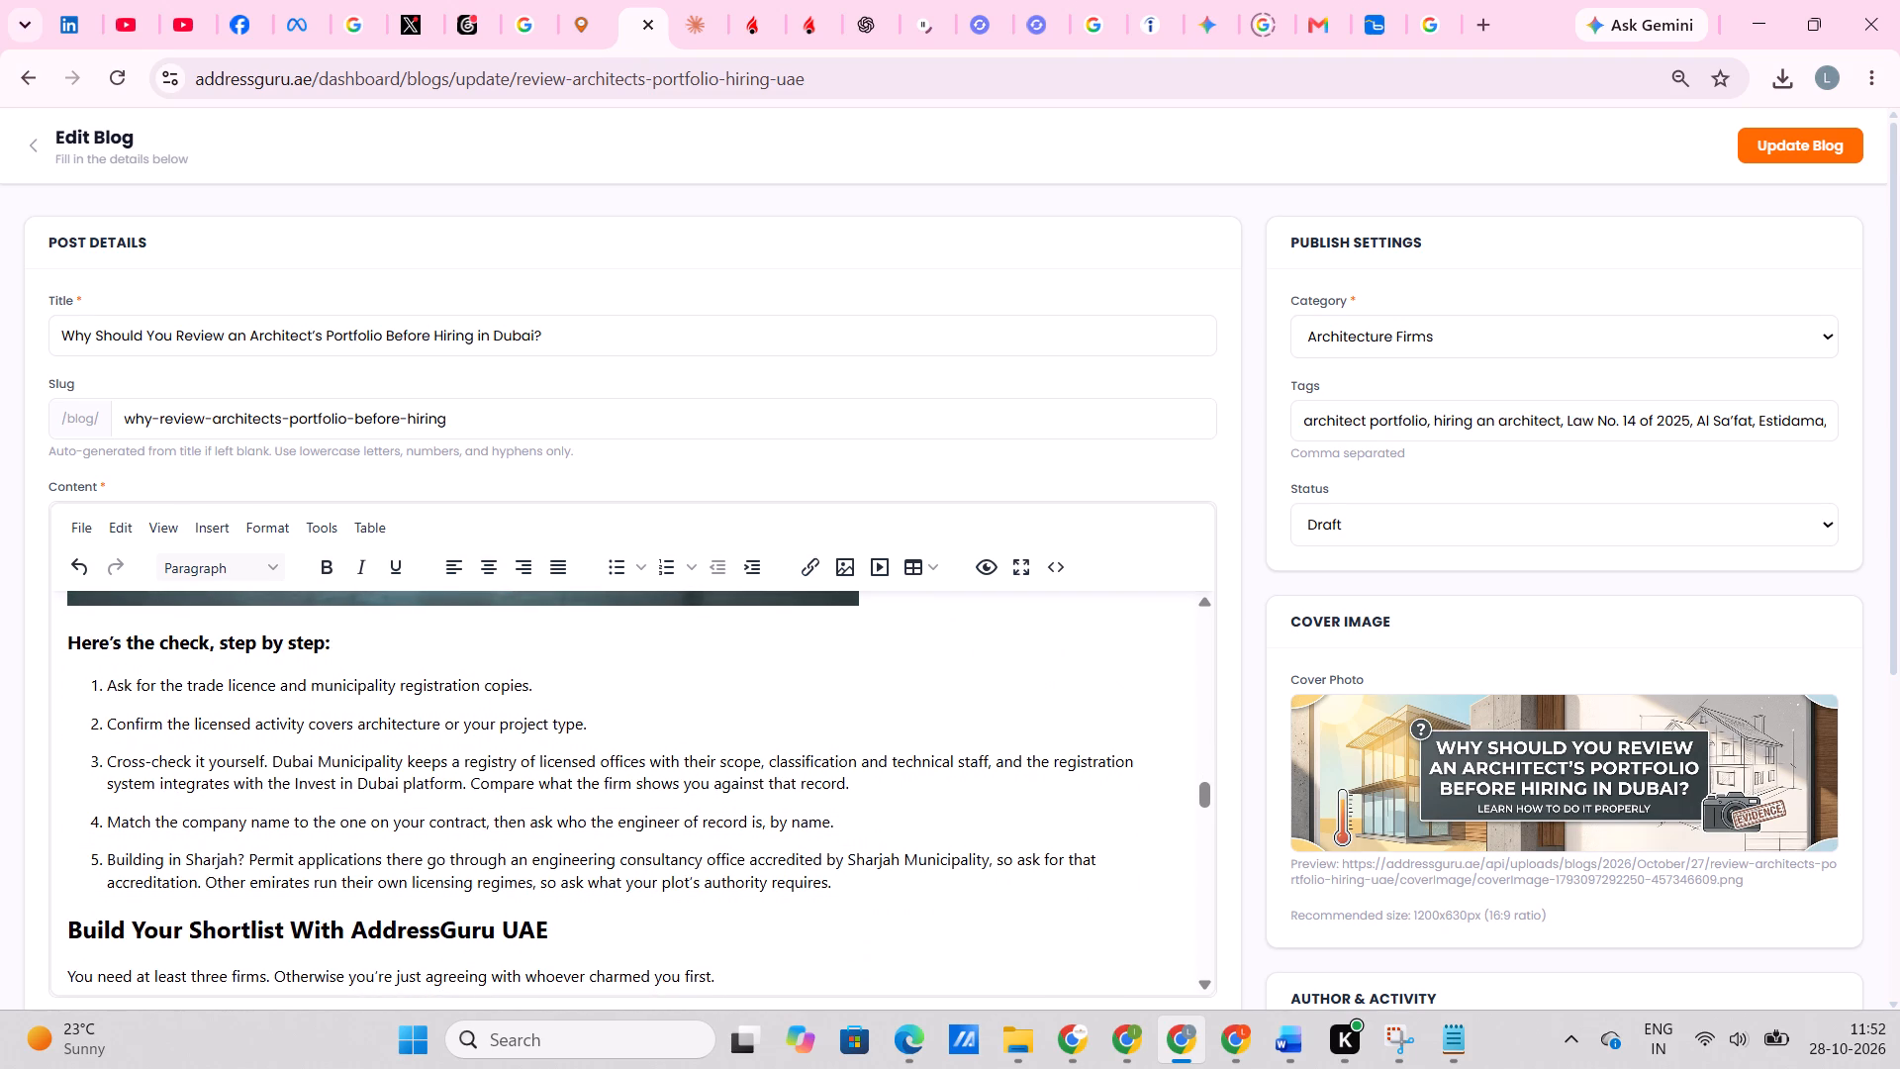
{"action": "left_click_drag", "start_coordinate": [177, 682], "coordinate": [392, 684]}
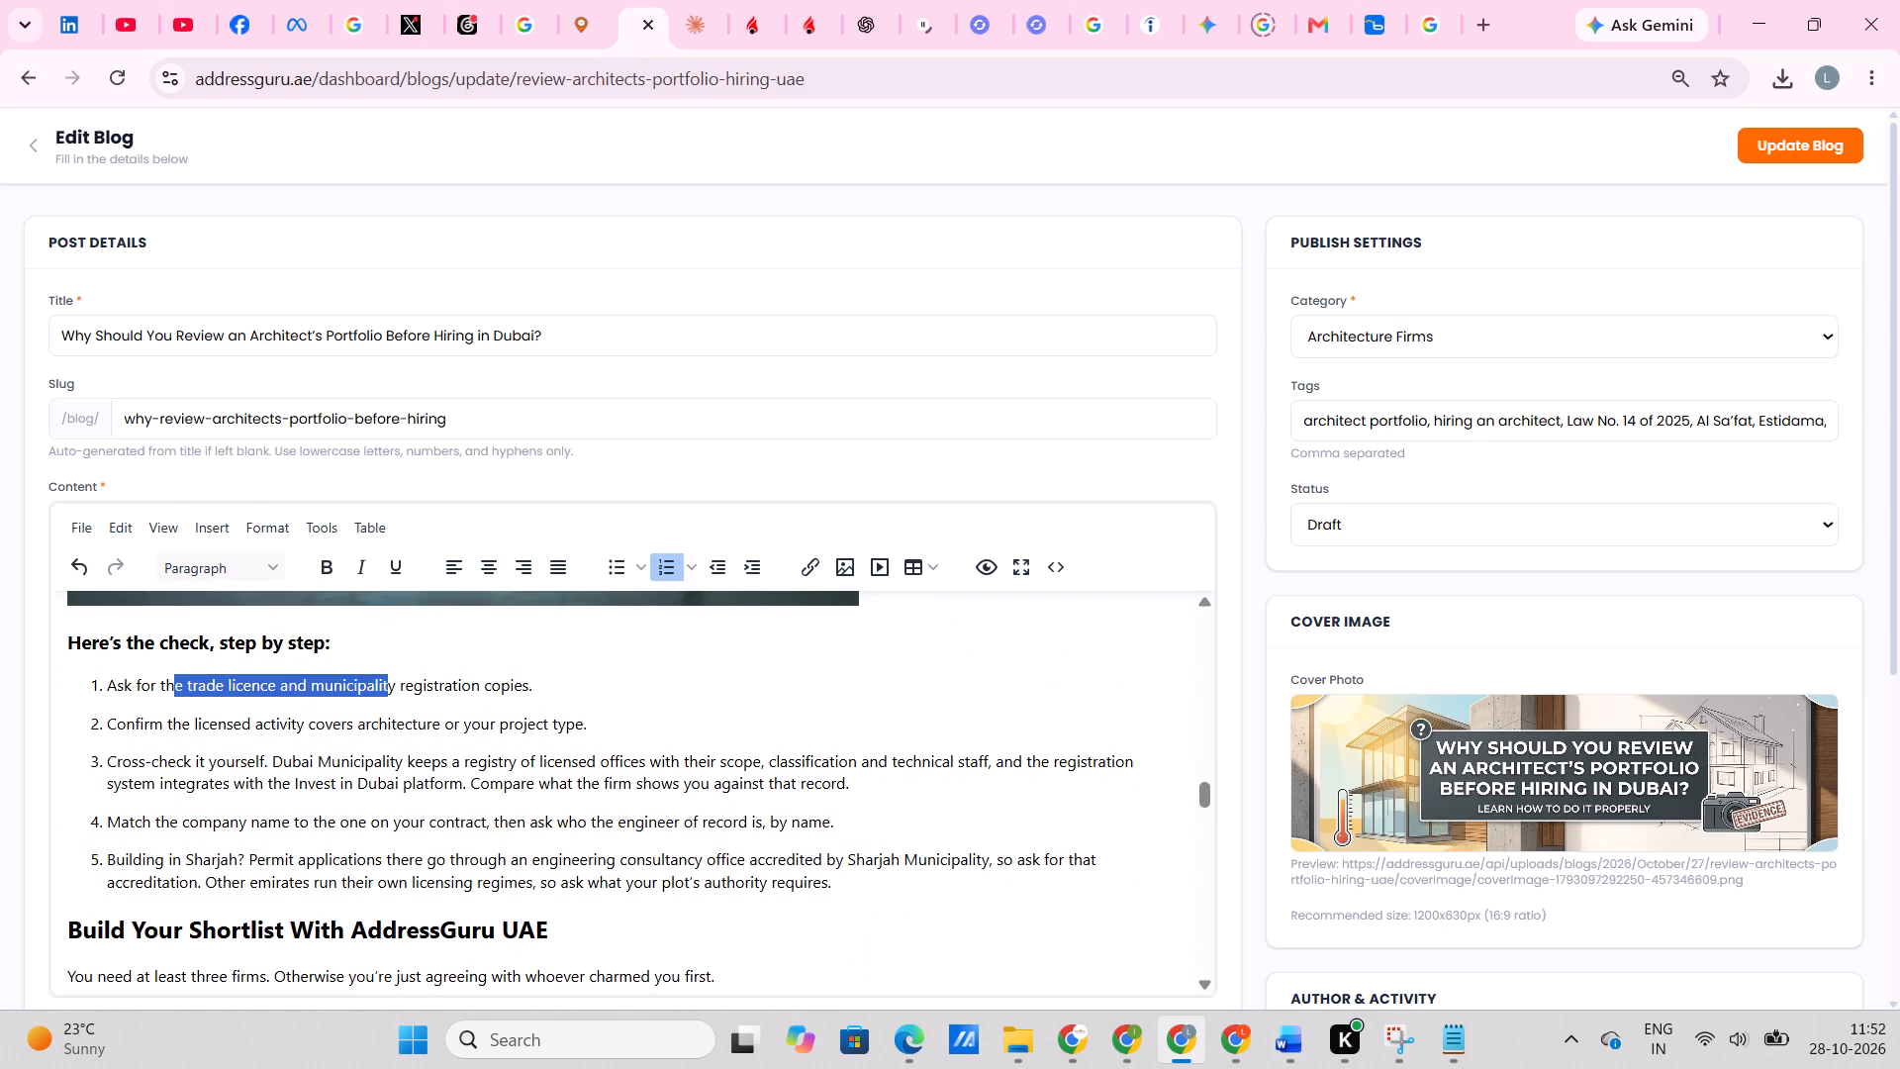
{"action": "left_click_drag", "start_coordinate": [392, 684], "coordinate": [477, 681]}
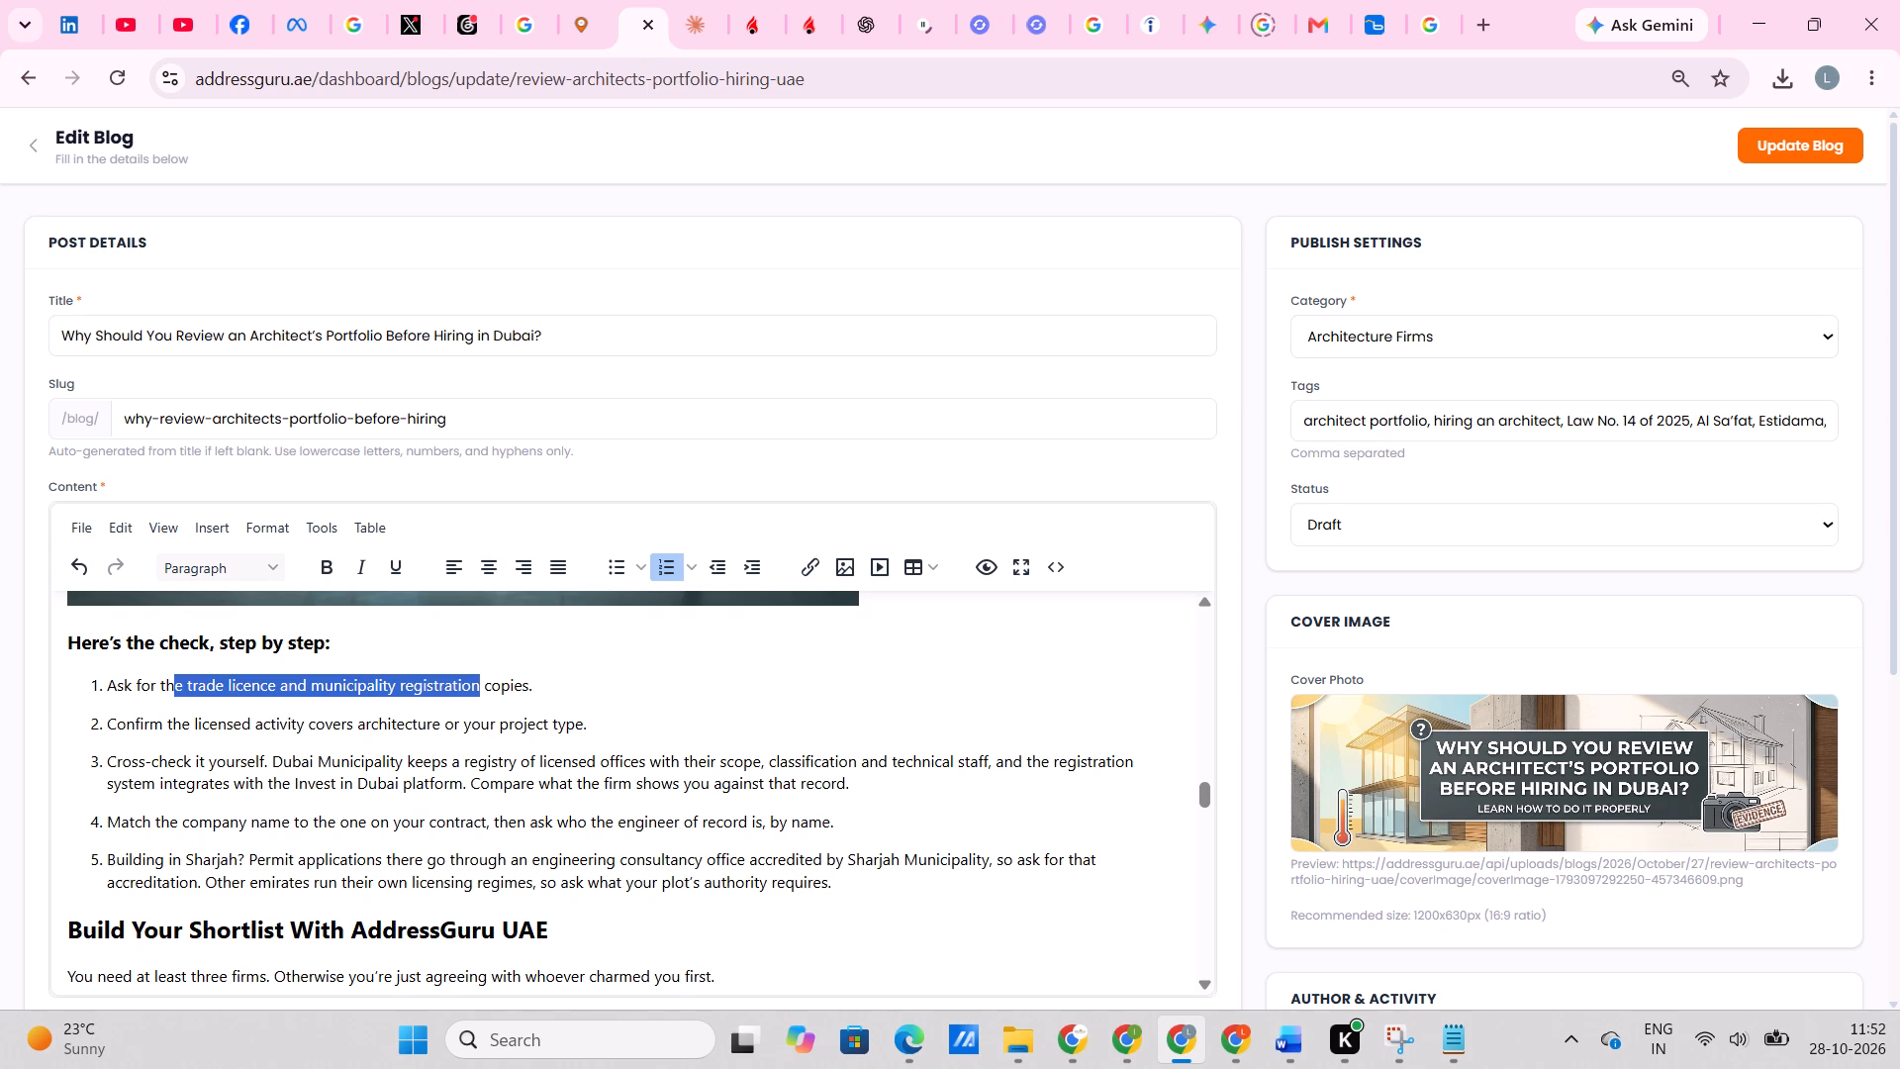
{"action": "left_click_drag", "start_coordinate": [477, 681], "coordinate": [478, 681]}
{"action": "left_click", "coordinate": [482, 682]}
{"action": "left_click_drag", "start_coordinate": [482, 682], "coordinate": [196, 686]}
{"action": "left_click_drag", "start_coordinate": [196, 686], "coordinate": [186, 678]}
{"action": "key", "text": "ctrl+b"}
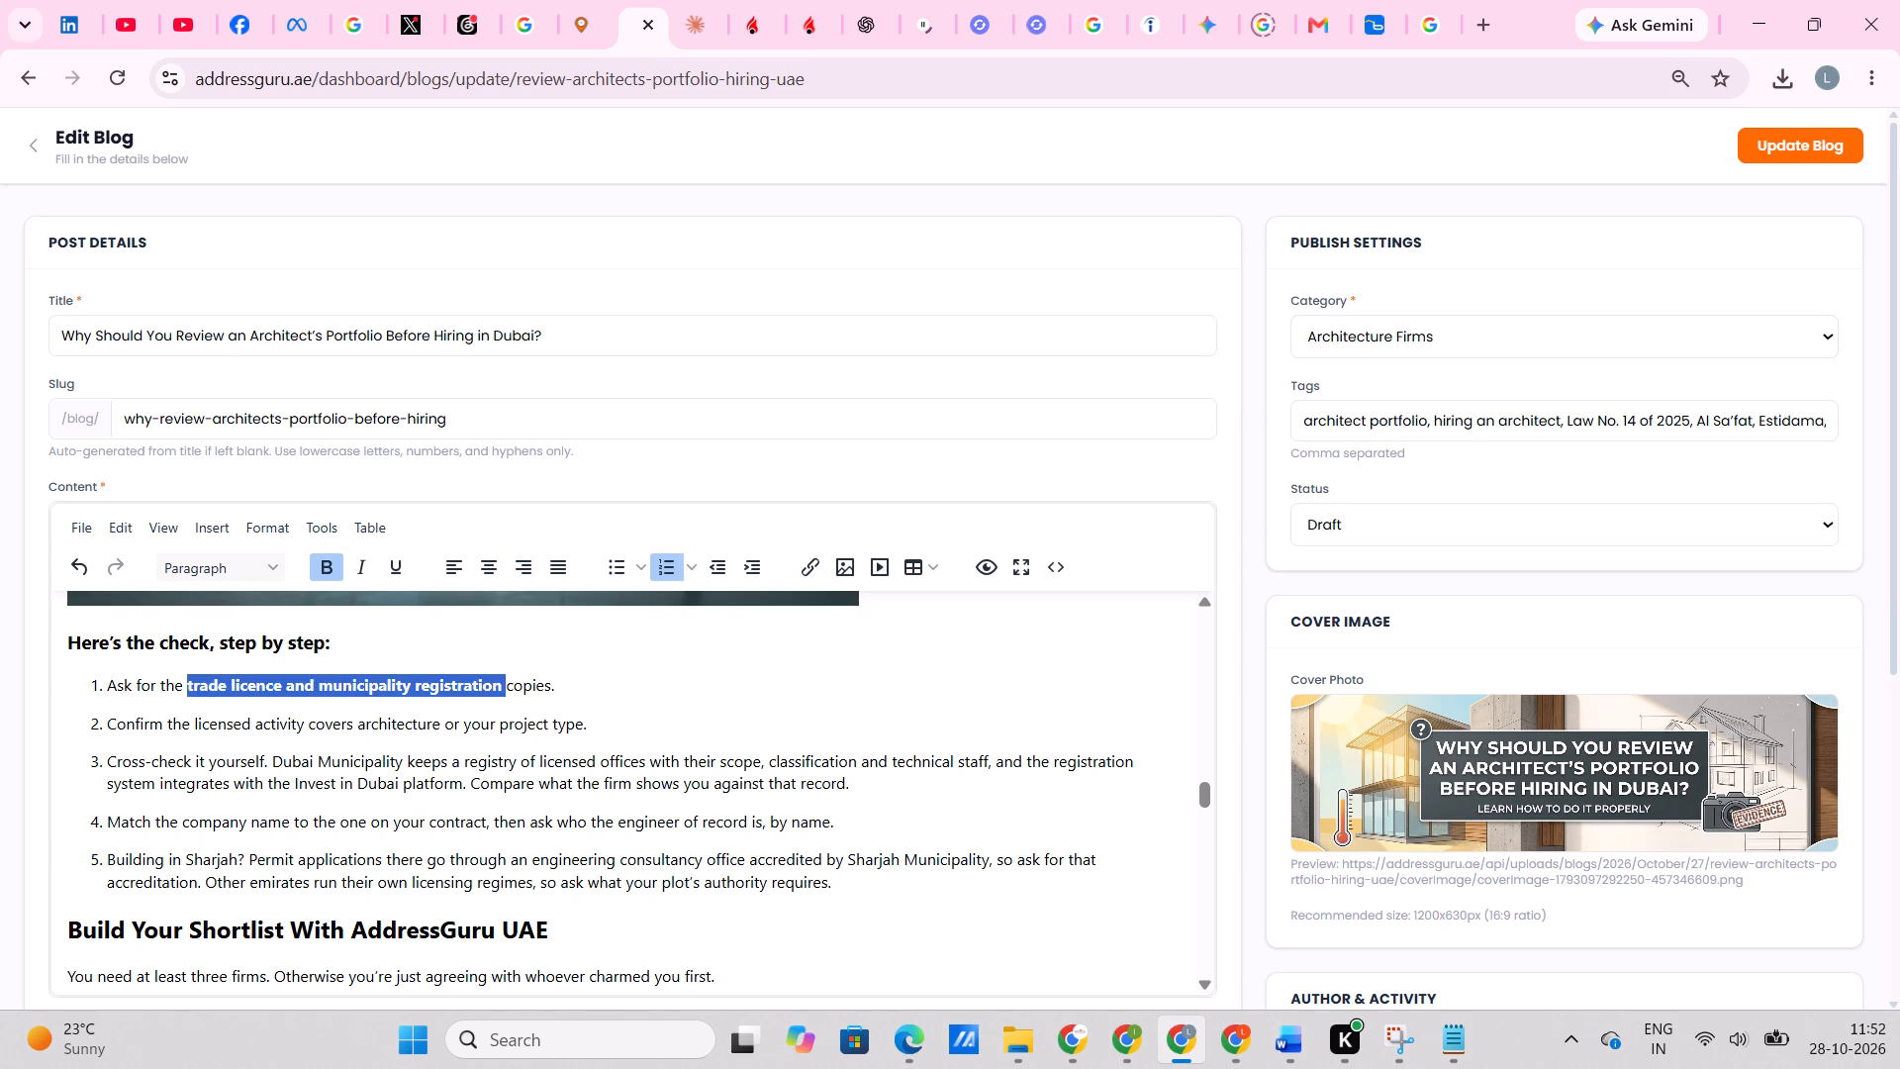
{"action": "left_click", "coordinate": [201, 716]}
{"action": "left_click", "coordinate": [199, 717]}
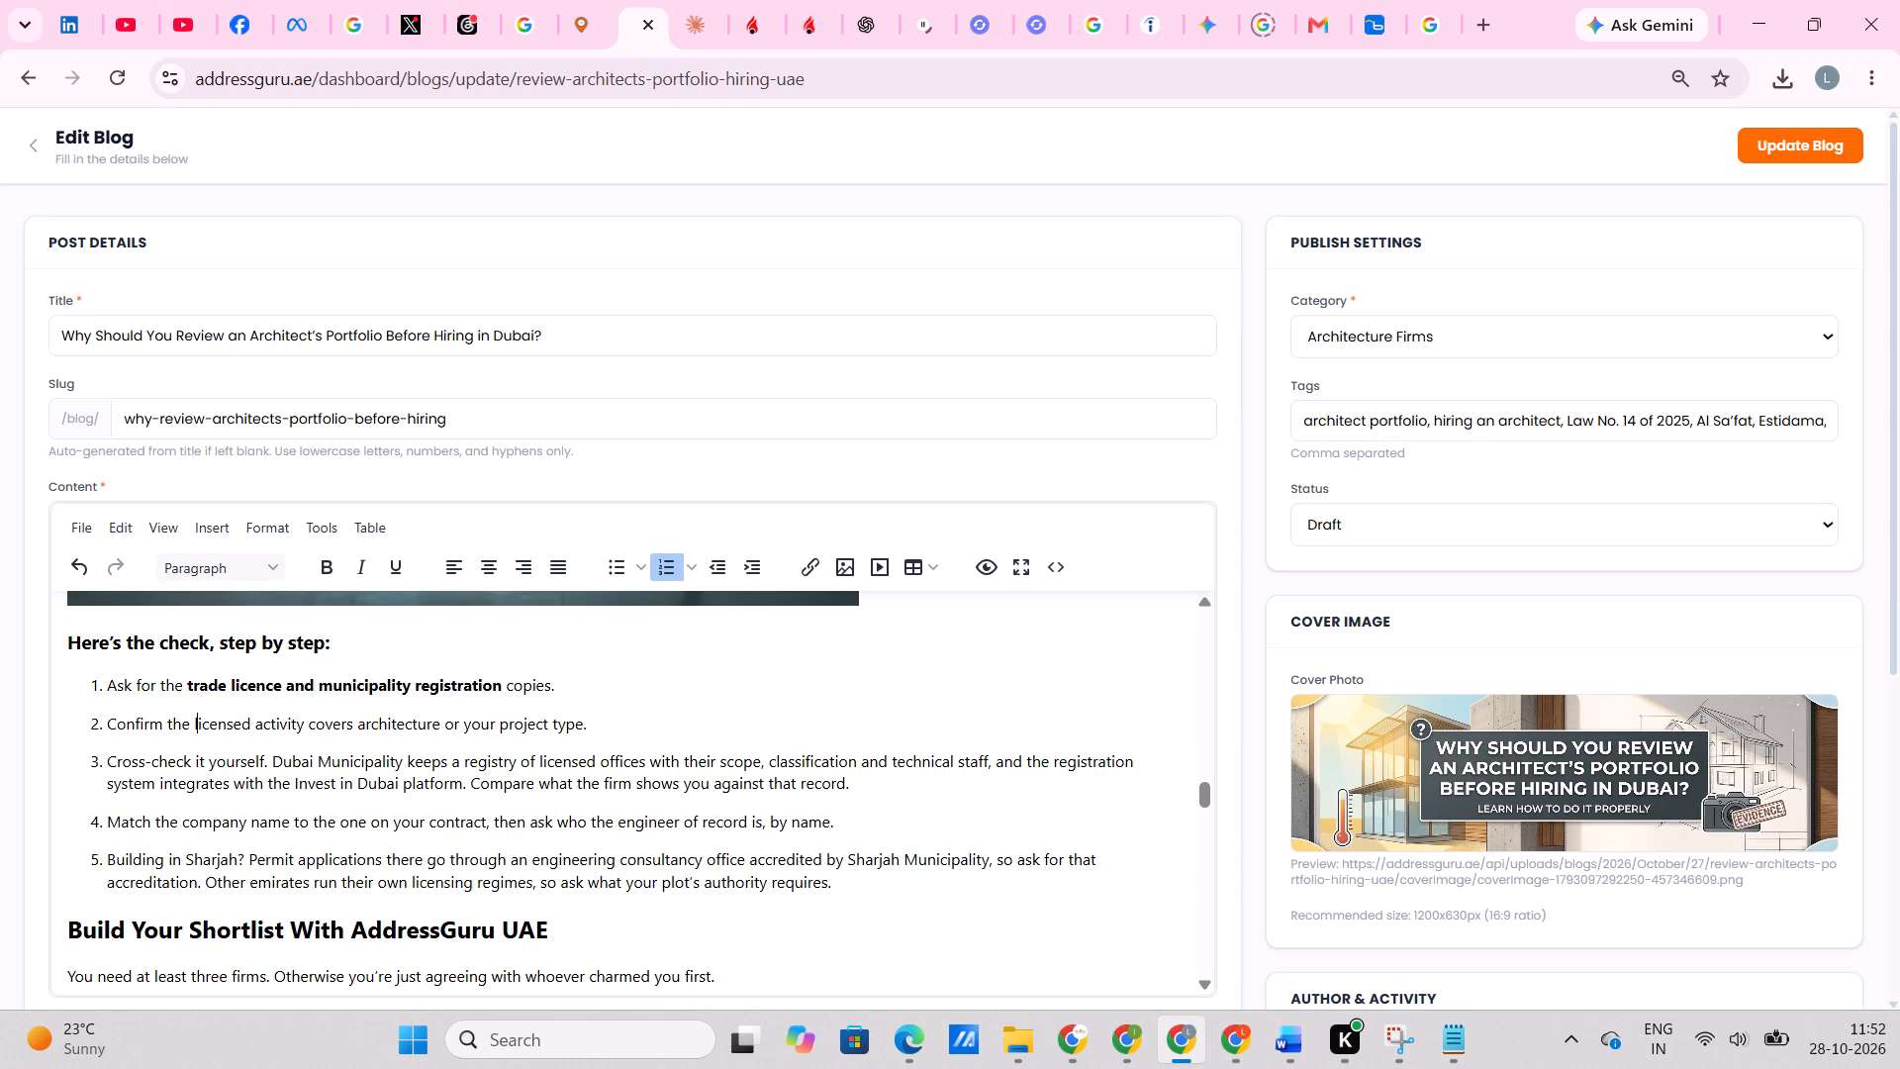
Bold the word "Match" at the start of the fourth numbered licence check.
{"action": "triple_click", "coordinate": [127, 821]}
{"action": "double_click", "coordinate": [130, 821]}
{"action": "key", "text": "ctrl+b"}
{"action": "left_click", "coordinate": [253, 835]}
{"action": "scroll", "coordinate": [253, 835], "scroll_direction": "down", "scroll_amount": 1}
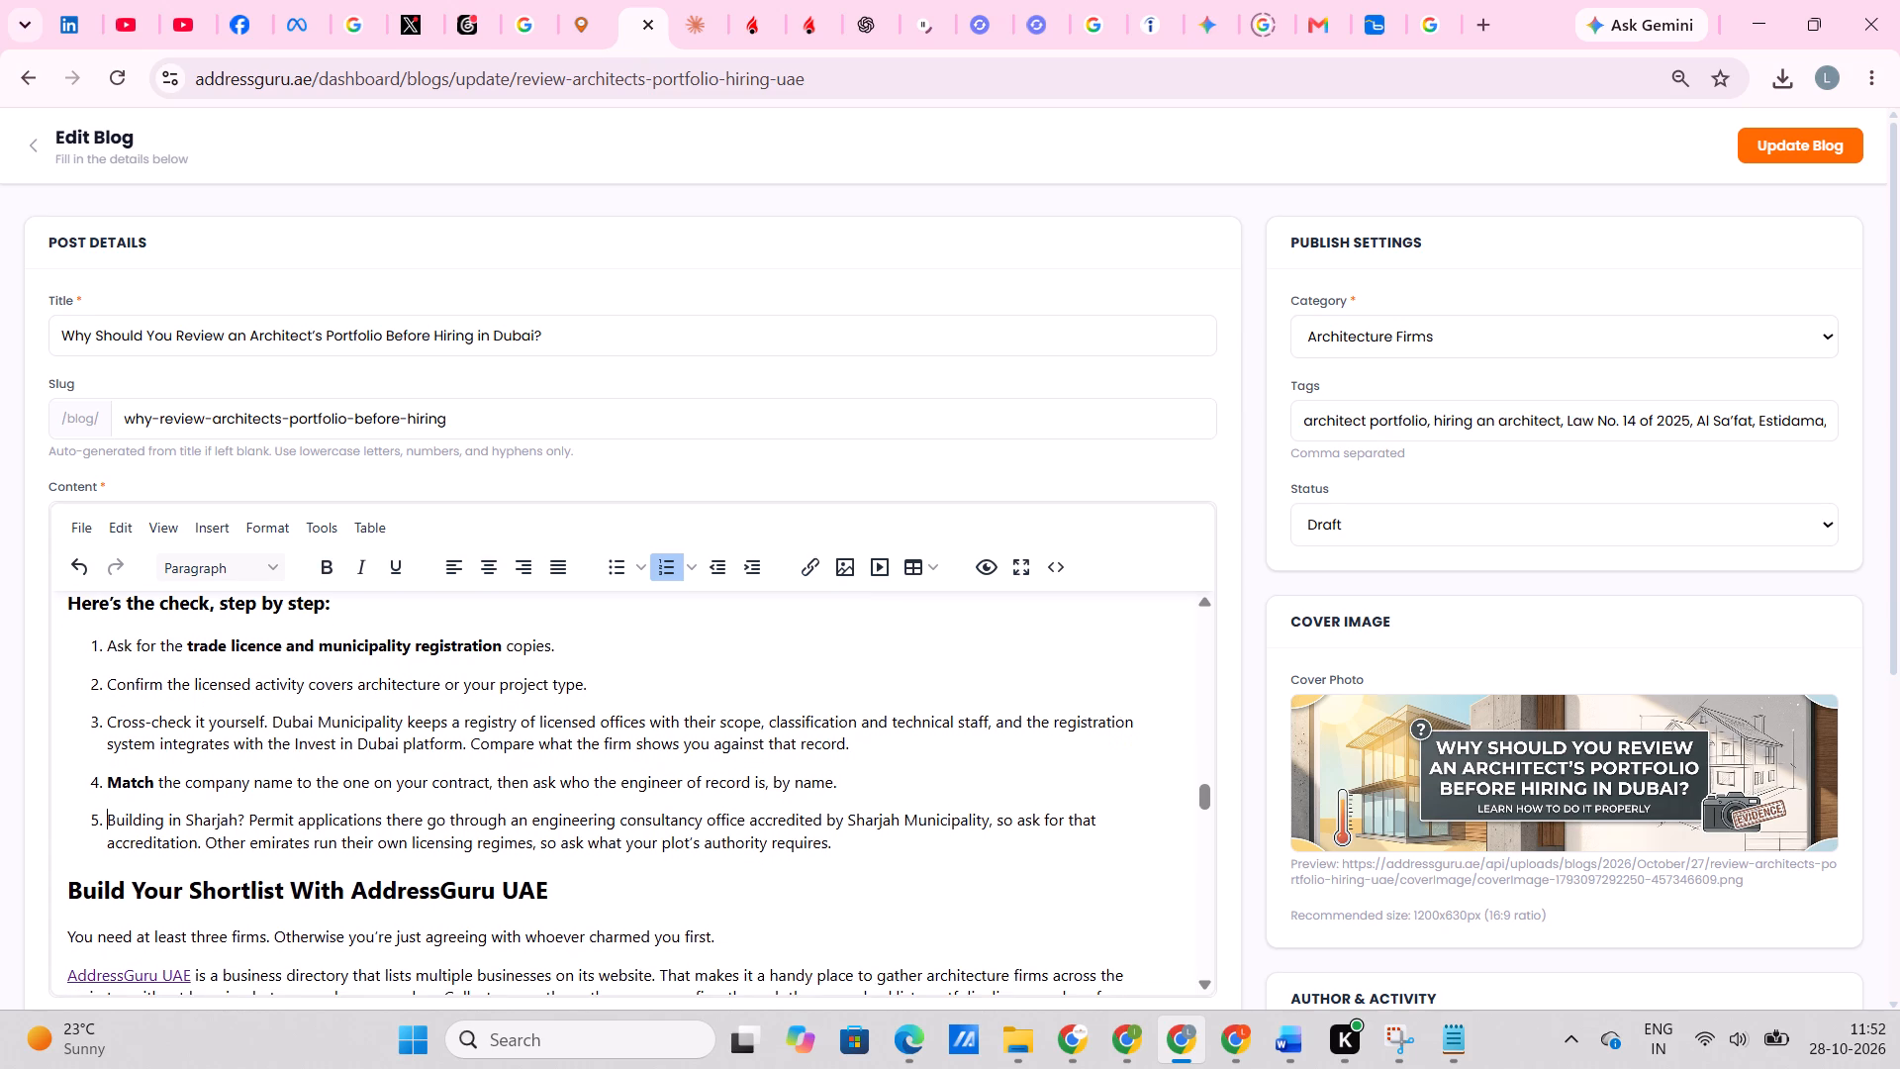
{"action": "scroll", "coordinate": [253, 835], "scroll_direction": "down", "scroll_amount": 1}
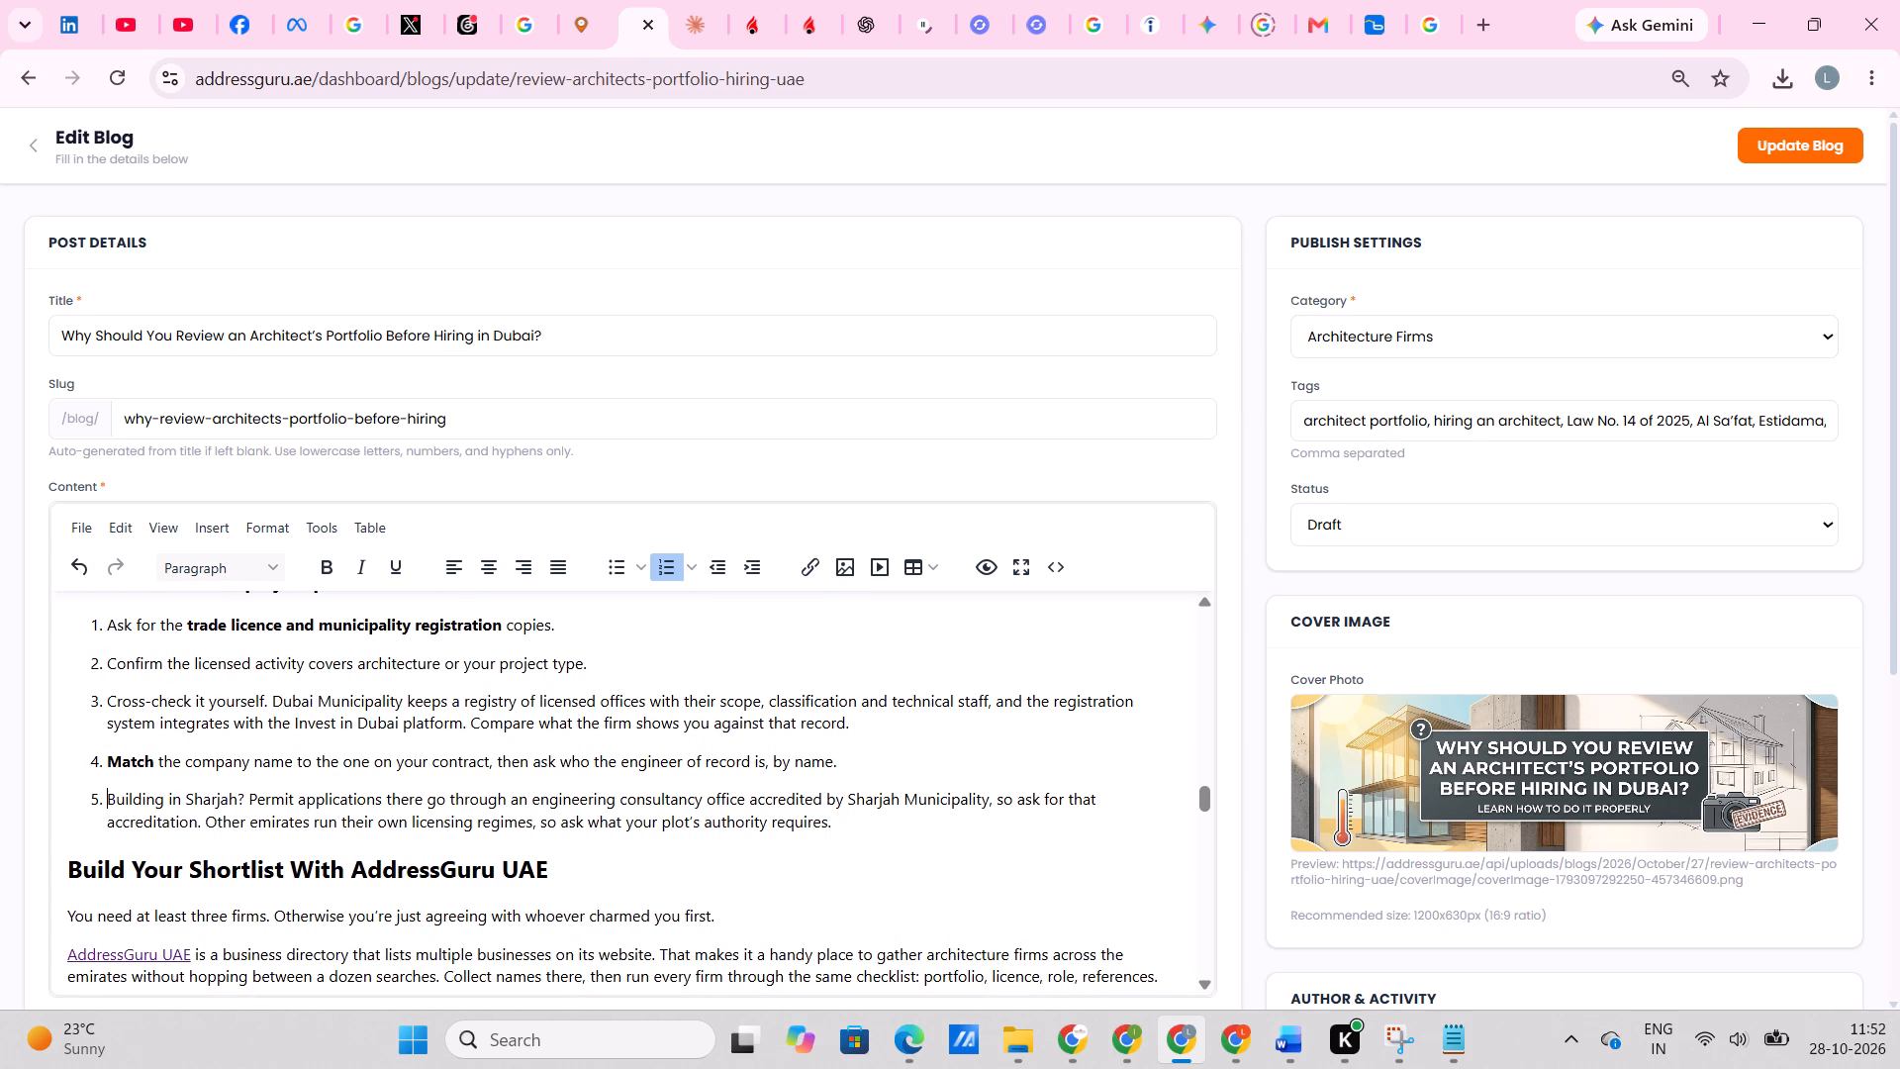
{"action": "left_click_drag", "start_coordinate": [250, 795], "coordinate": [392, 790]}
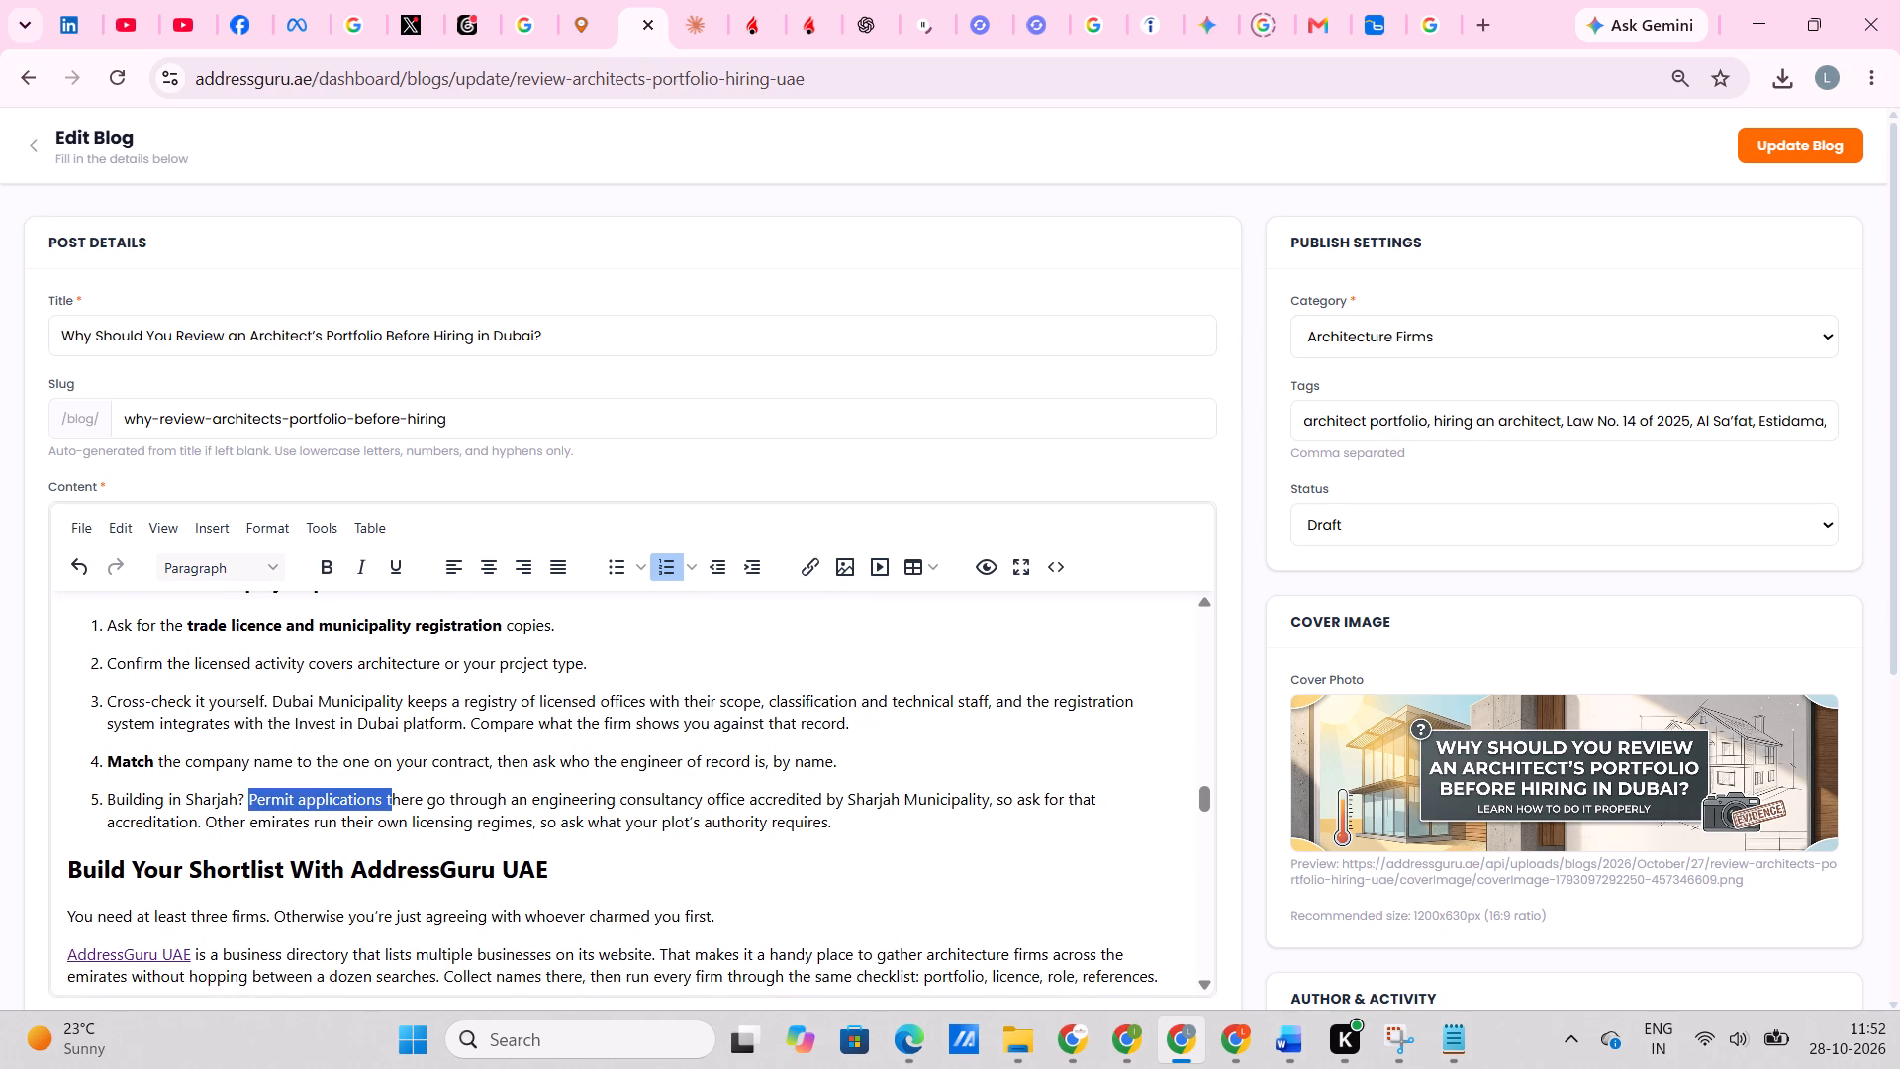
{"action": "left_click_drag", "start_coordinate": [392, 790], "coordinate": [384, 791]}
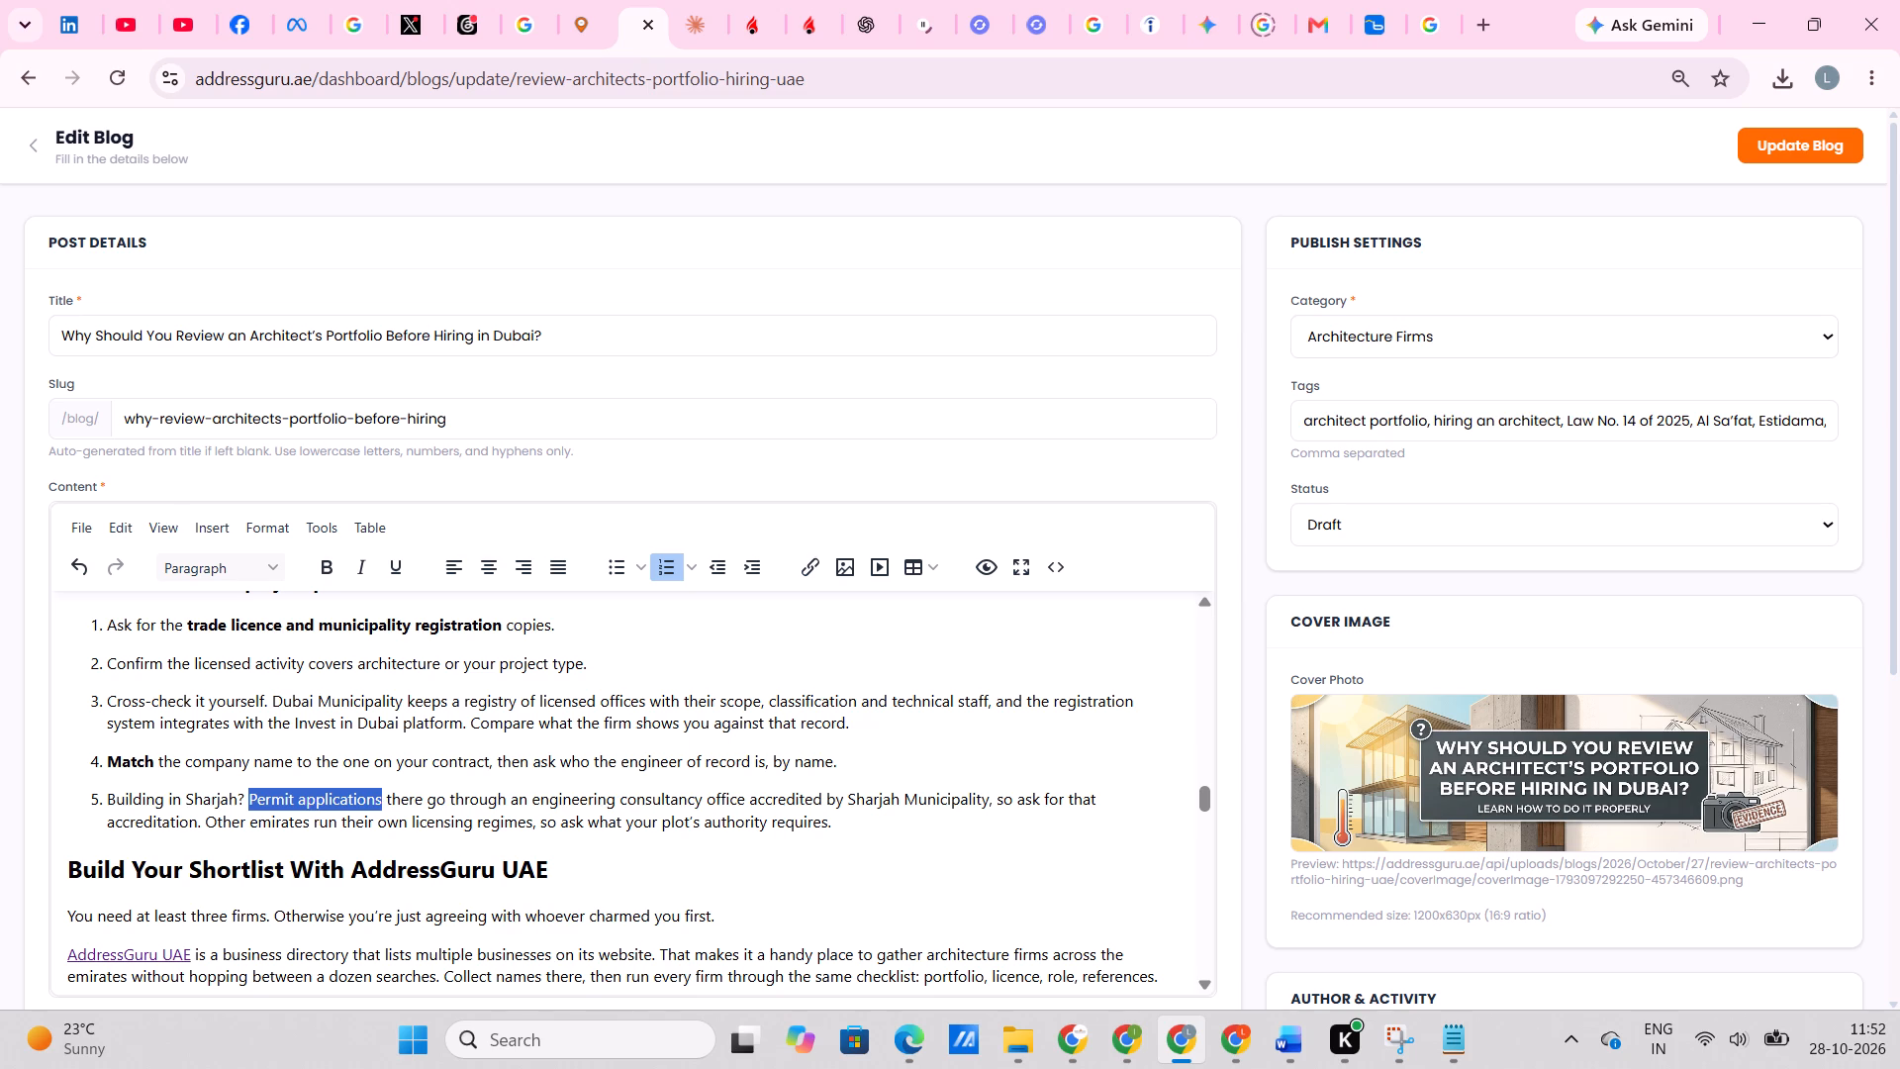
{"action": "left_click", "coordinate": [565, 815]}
Bold "lists multiple businesses" in the AddressGuru UAE paragraph under "Build Your Shortlist With AddressGuru UAE".
{"action": "scroll", "coordinate": [565, 815], "scroll_direction": "down", "scroll_amount": 1}
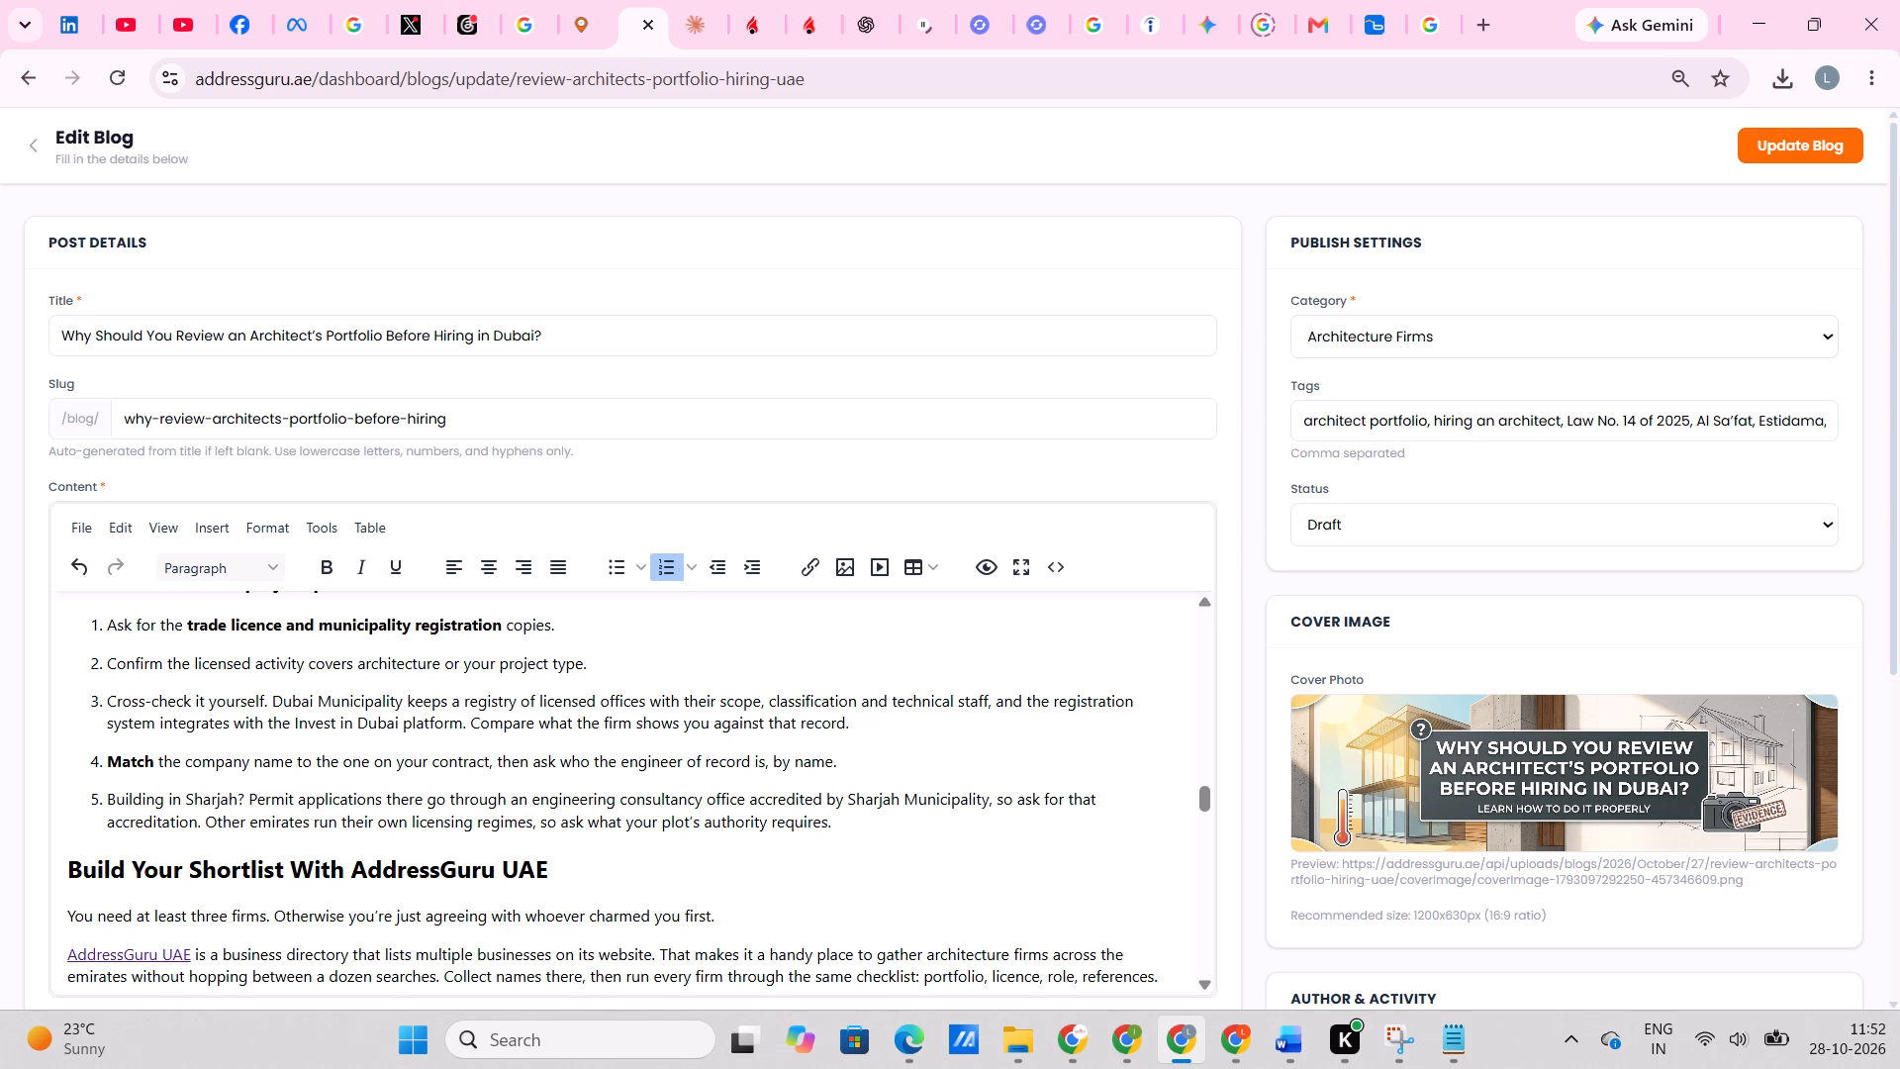
{"action": "scroll", "coordinate": [565, 815], "scroll_direction": "down", "scroll_amount": 1}
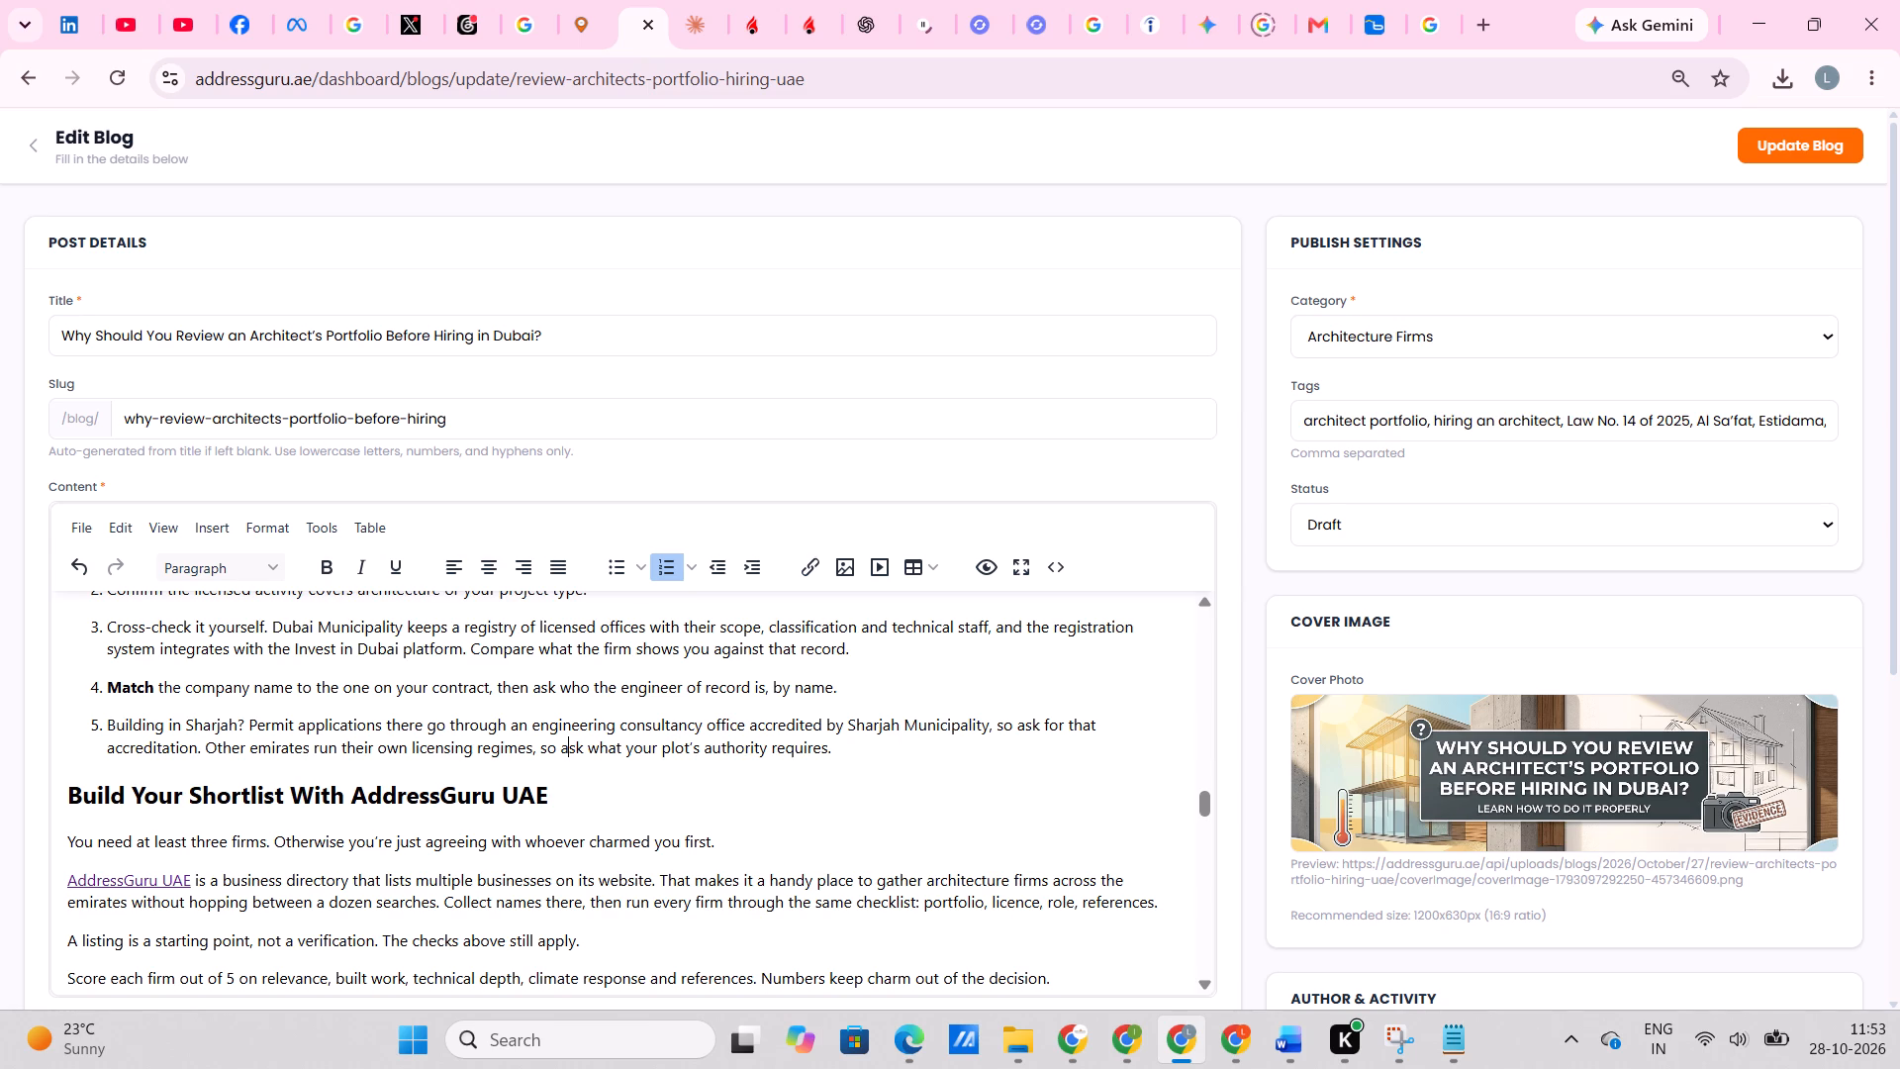
{"action": "scroll", "coordinate": [717, 735], "scroll_direction": "down", "scroll_amount": 1}
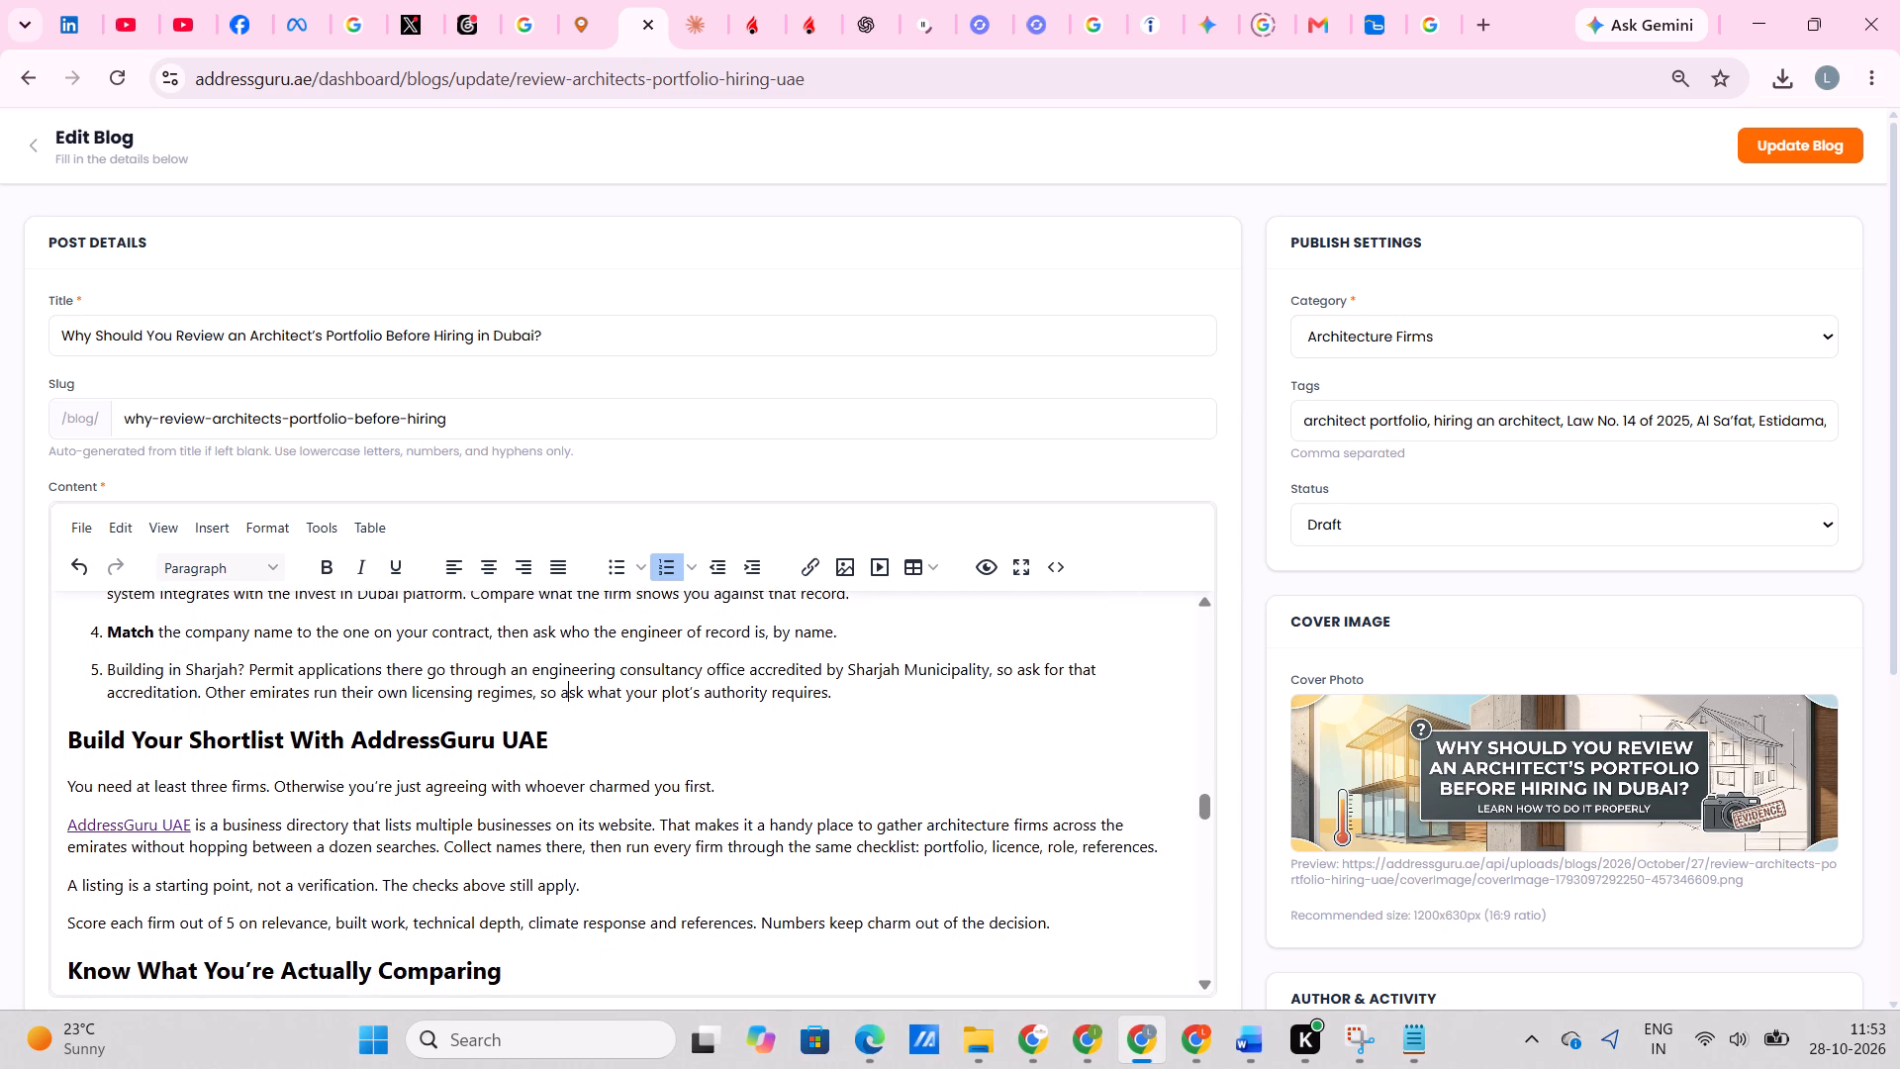
{"action": "left_click", "coordinate": [426, 747]}
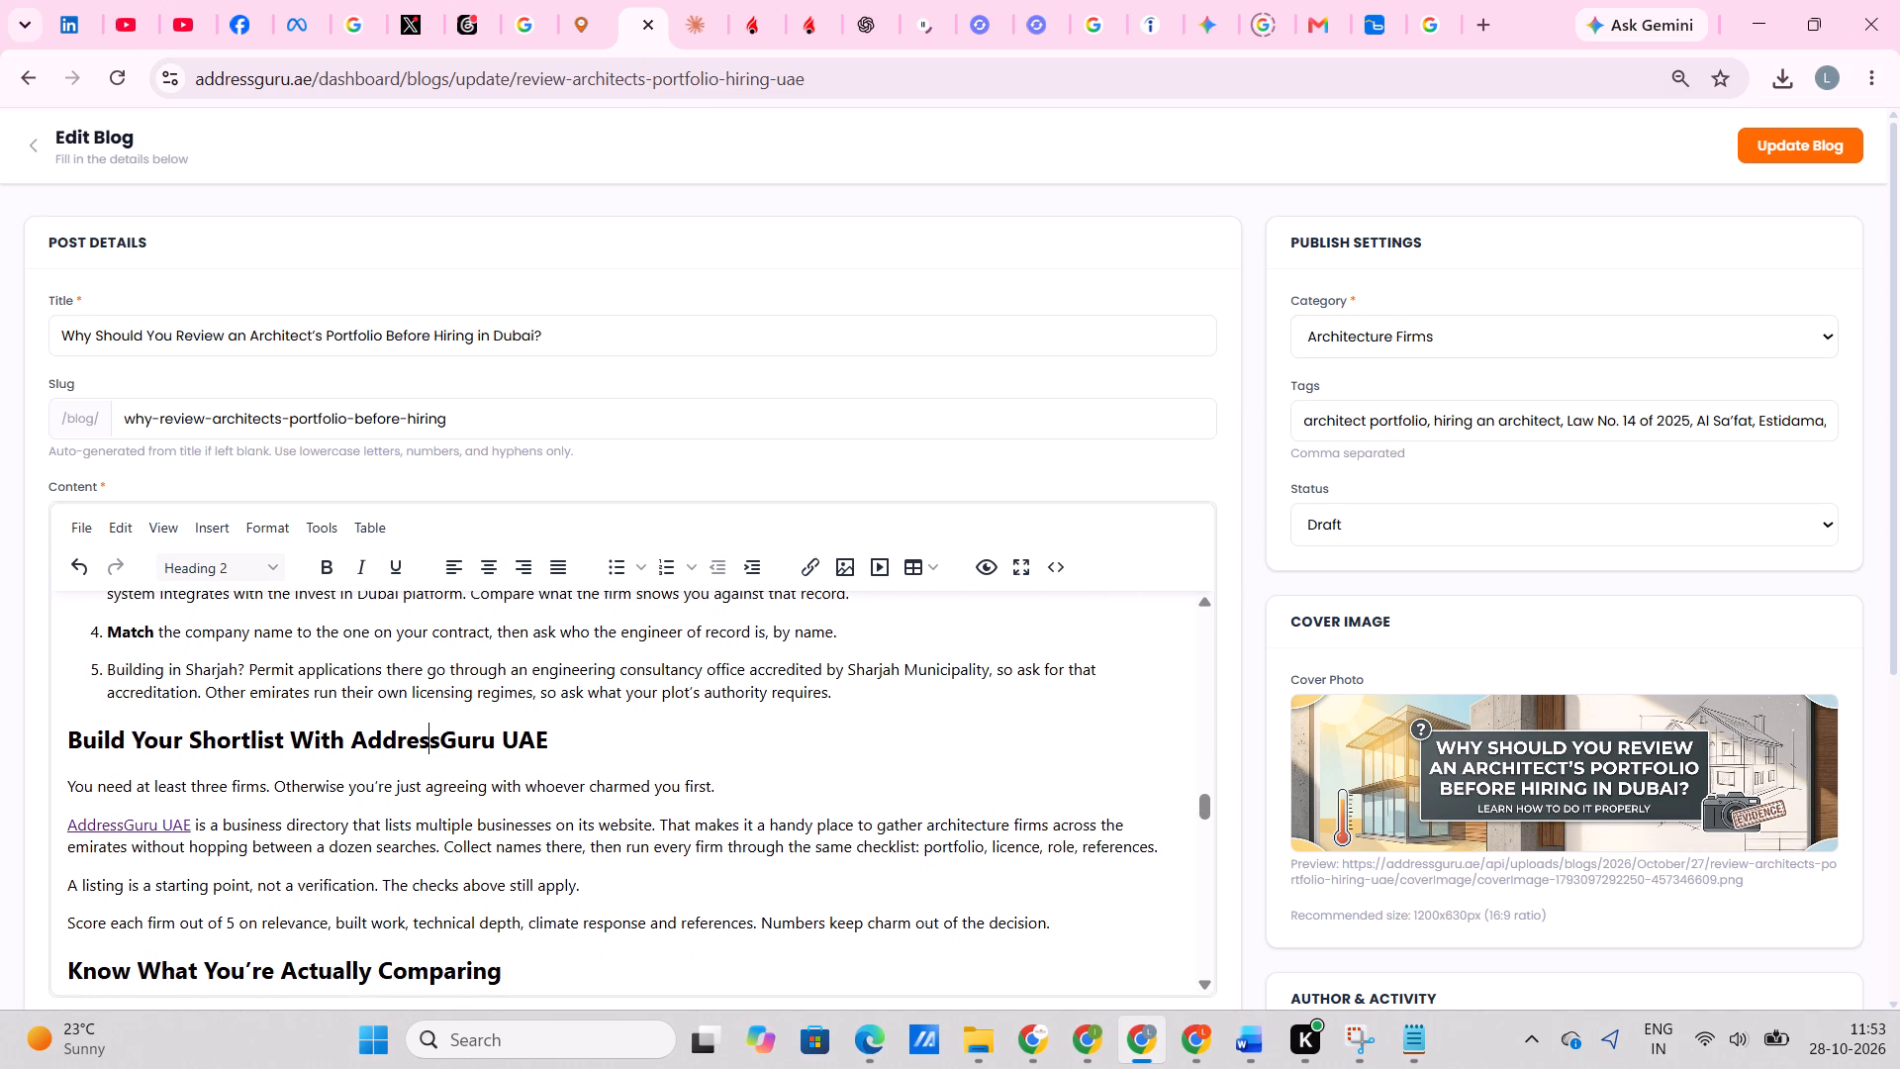
{"action": "scroll", "coordinate": [680, 778], "scroll_direction": "down", "scroll_amount": 1}
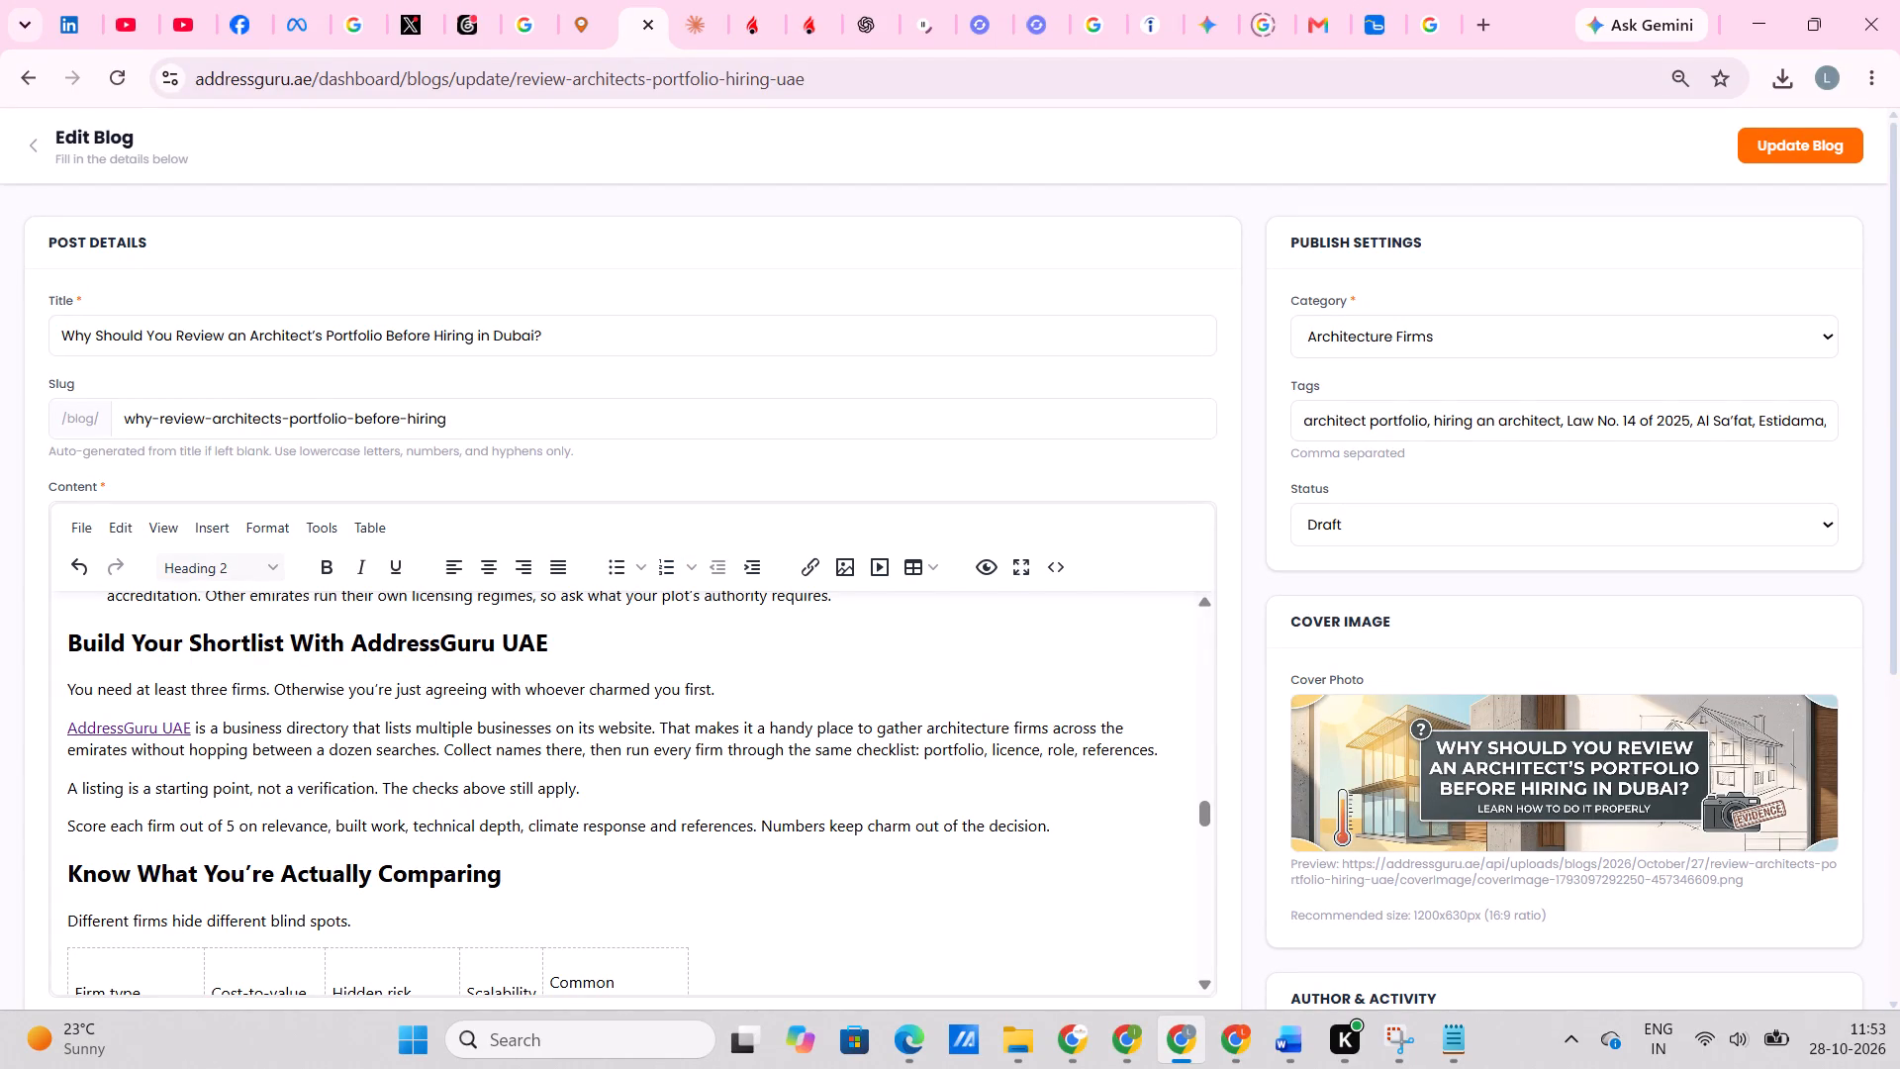
{"action": "left_click_drag", "start_coordinate": [379, 728], "coordinate": [665, 713]}
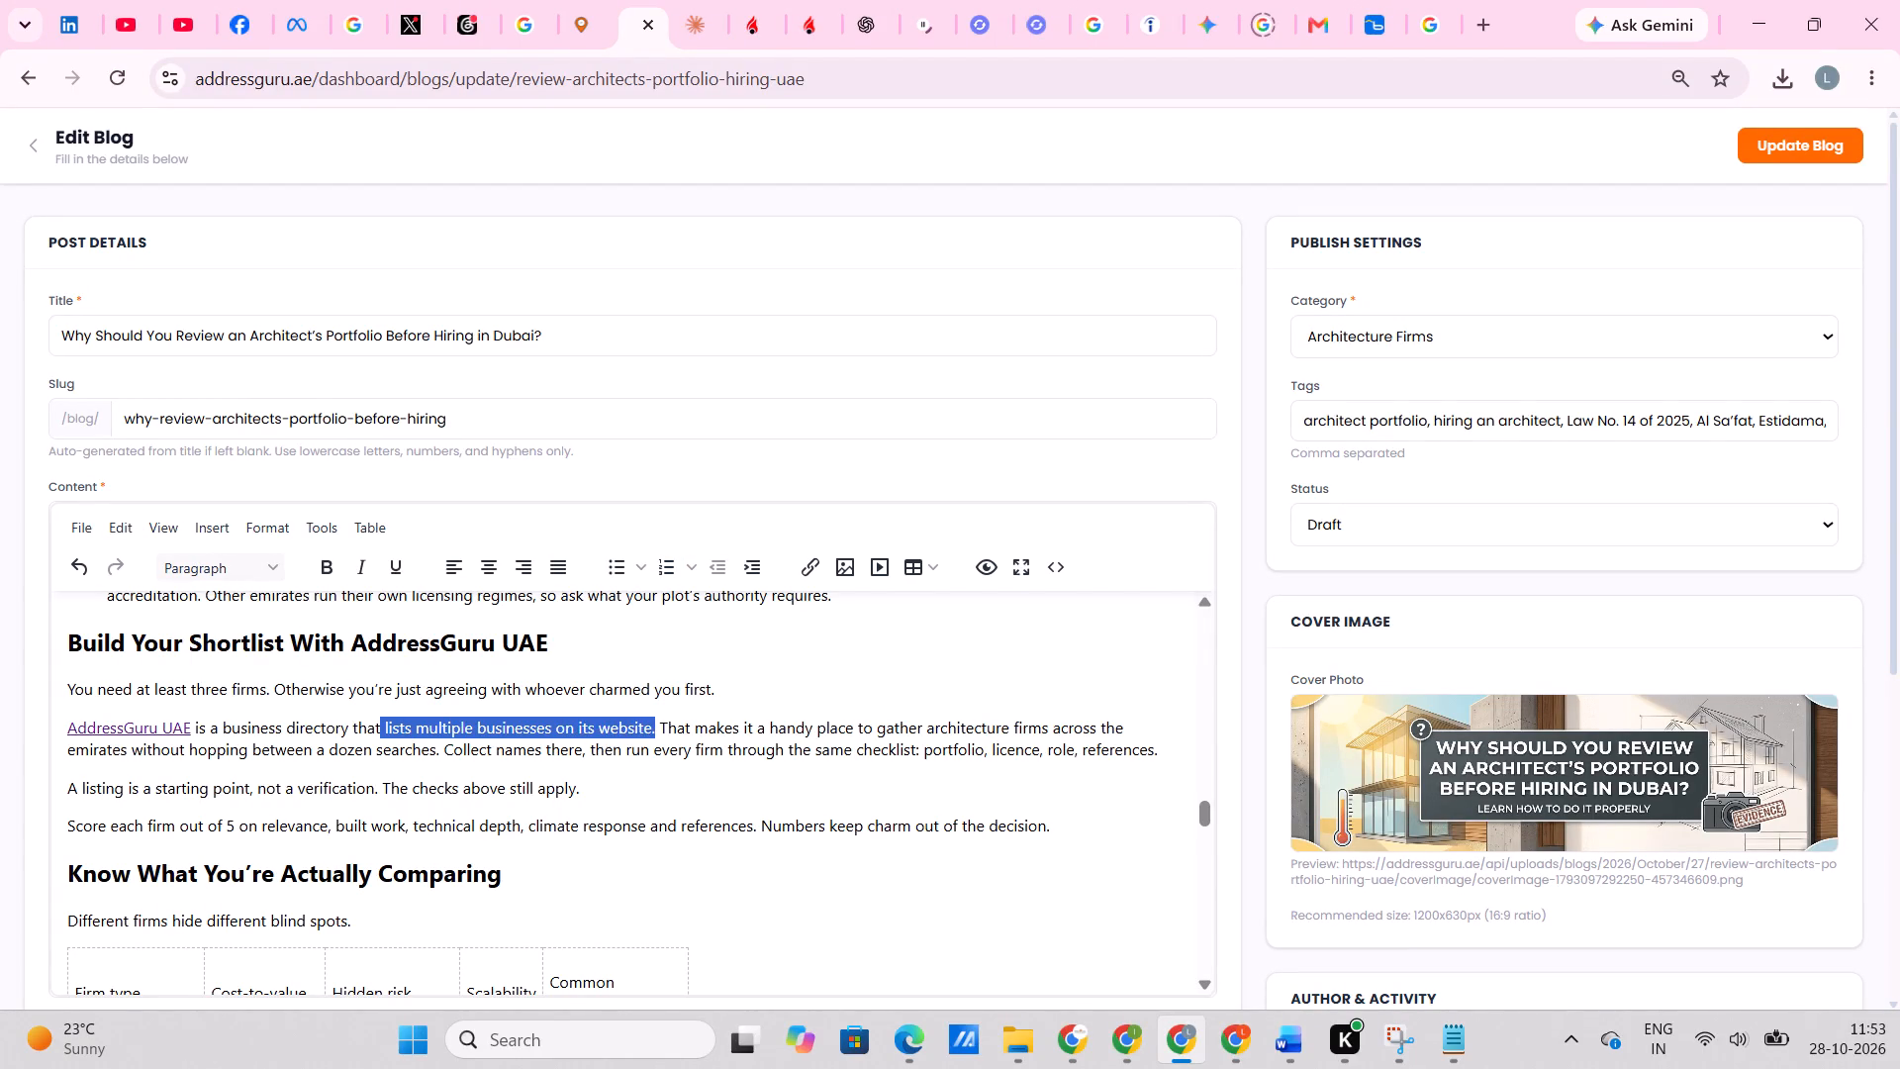
{"action": "left_click_drag", "start_coordinate": [665, 713], "coordinate": [557, 724]}
{"action": "key", "text": "ctrl+b"}
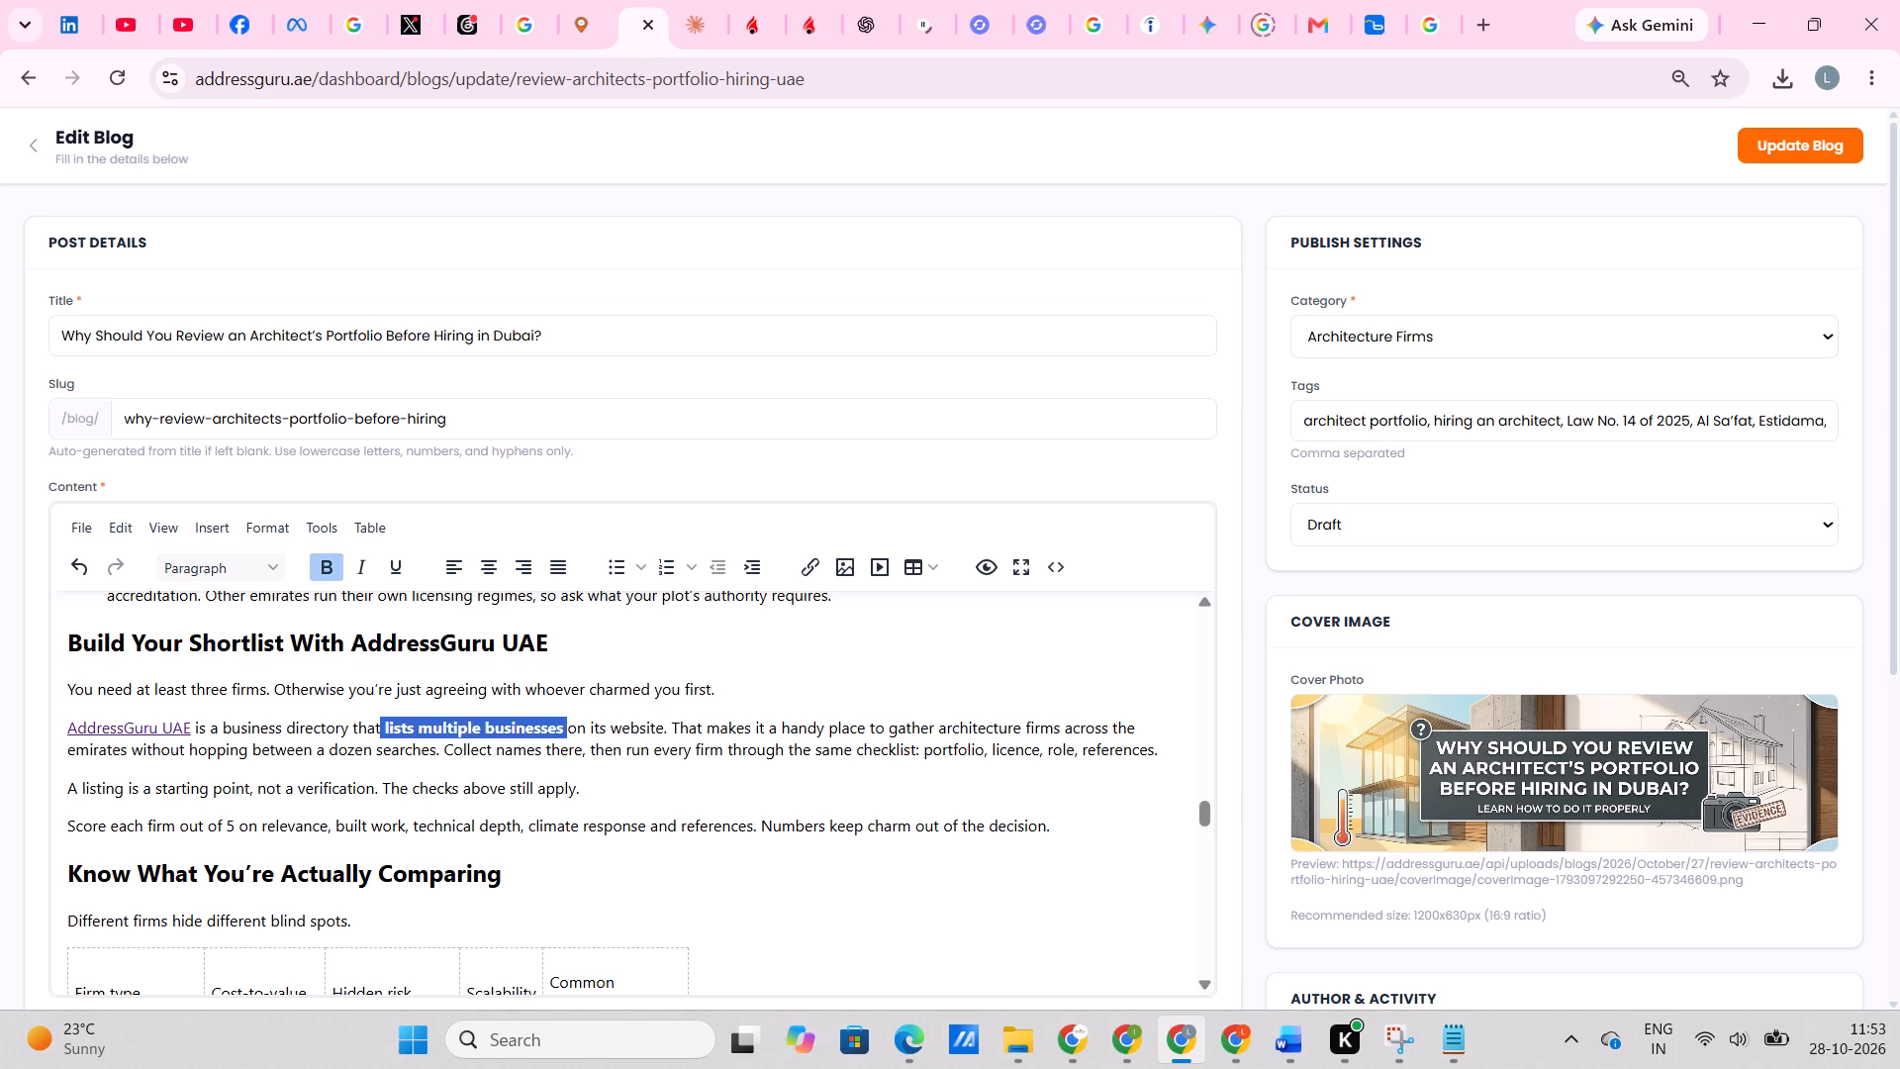
Widen the firm comparison table under the heading "Know What You're Actually Comparing".
{"action": "left_click_drag", "start_coordinate": [557, 724], "coordinate": [558, 725]}
{"action": "left_click", "coordinate": [697, 737]}
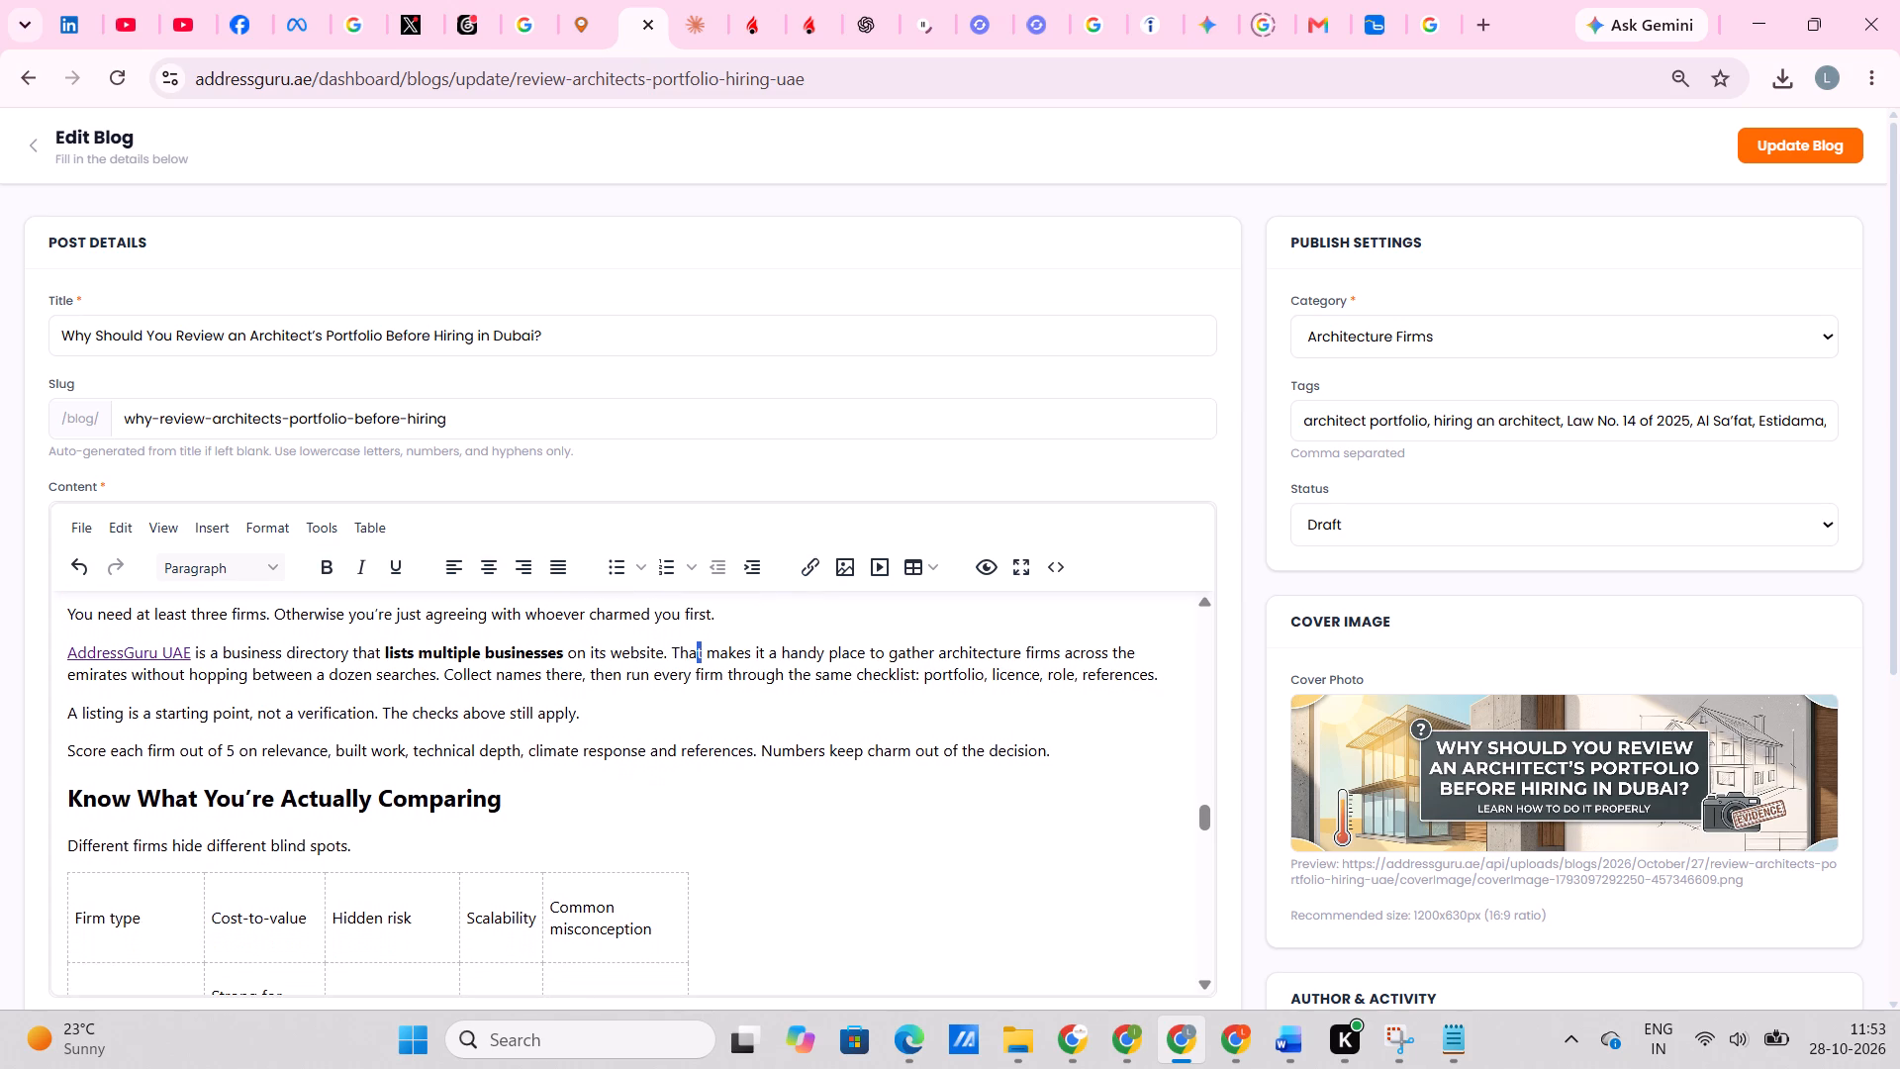
{"action": "scroll", "coordinate": [638, 787], "scroll_direction": "down", "scroll_amount": 1}
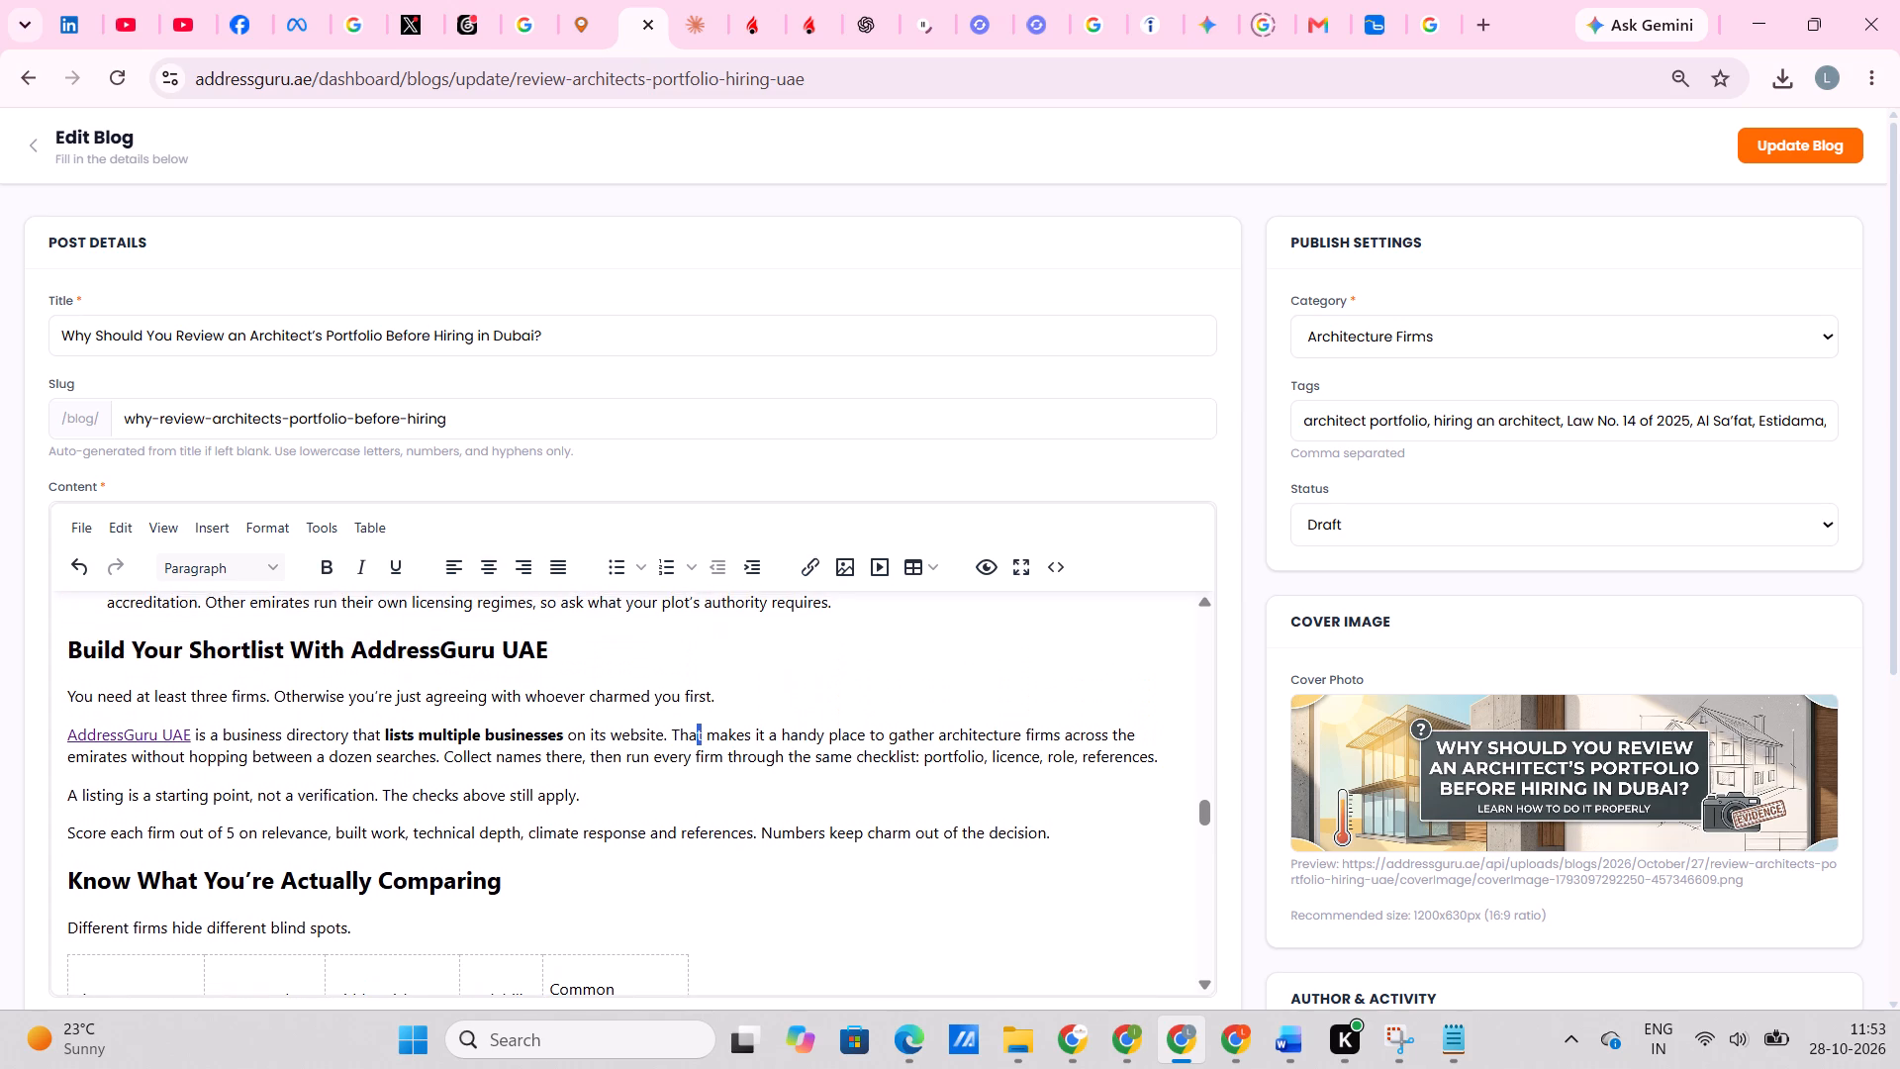
{"action": "scroll", "coordinate": [638, 787], "scroll_direction": "down", "scroll_amount": 3}
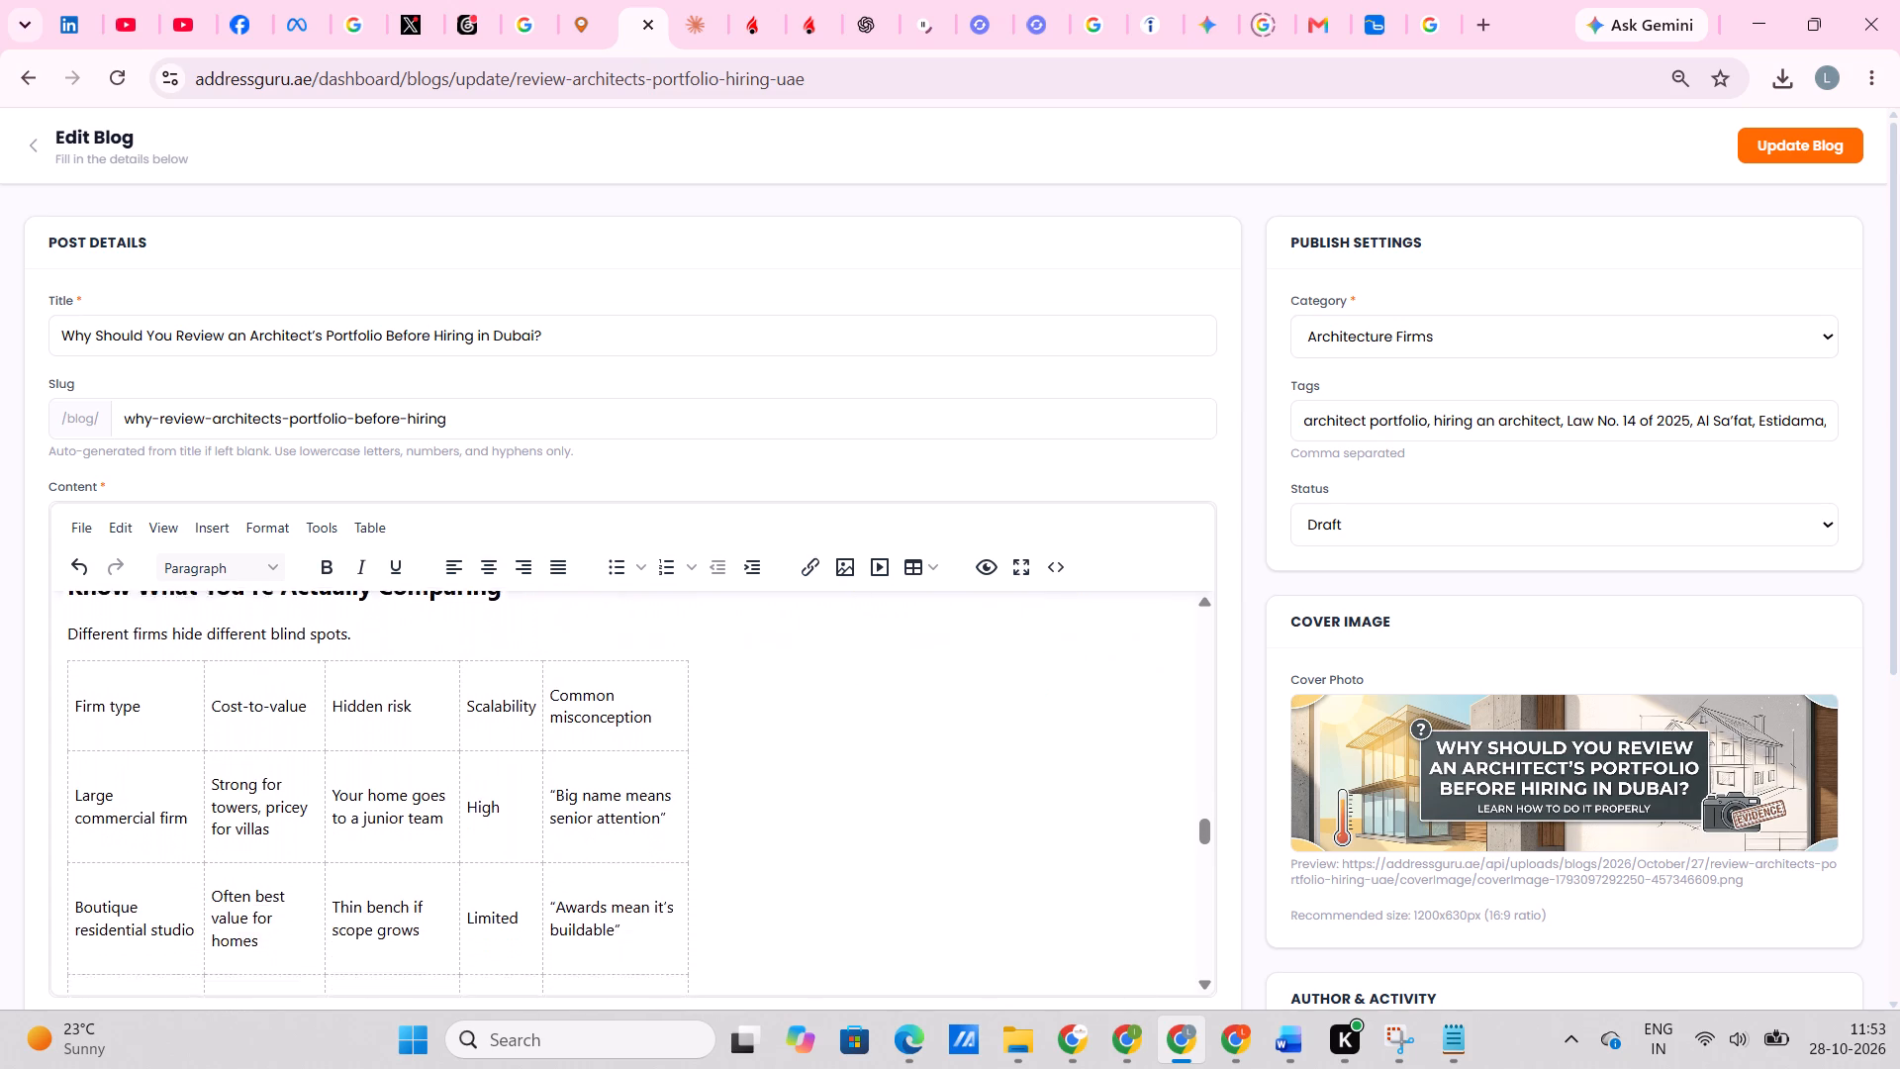
{"action": "scroll", "coordinate": [616, 789], "scroll_direction": "down", "scroll_amount": 1}
{"action": "left_click_drag", "start_coordinate": [685, 815], "coordinate": [829, 798]}
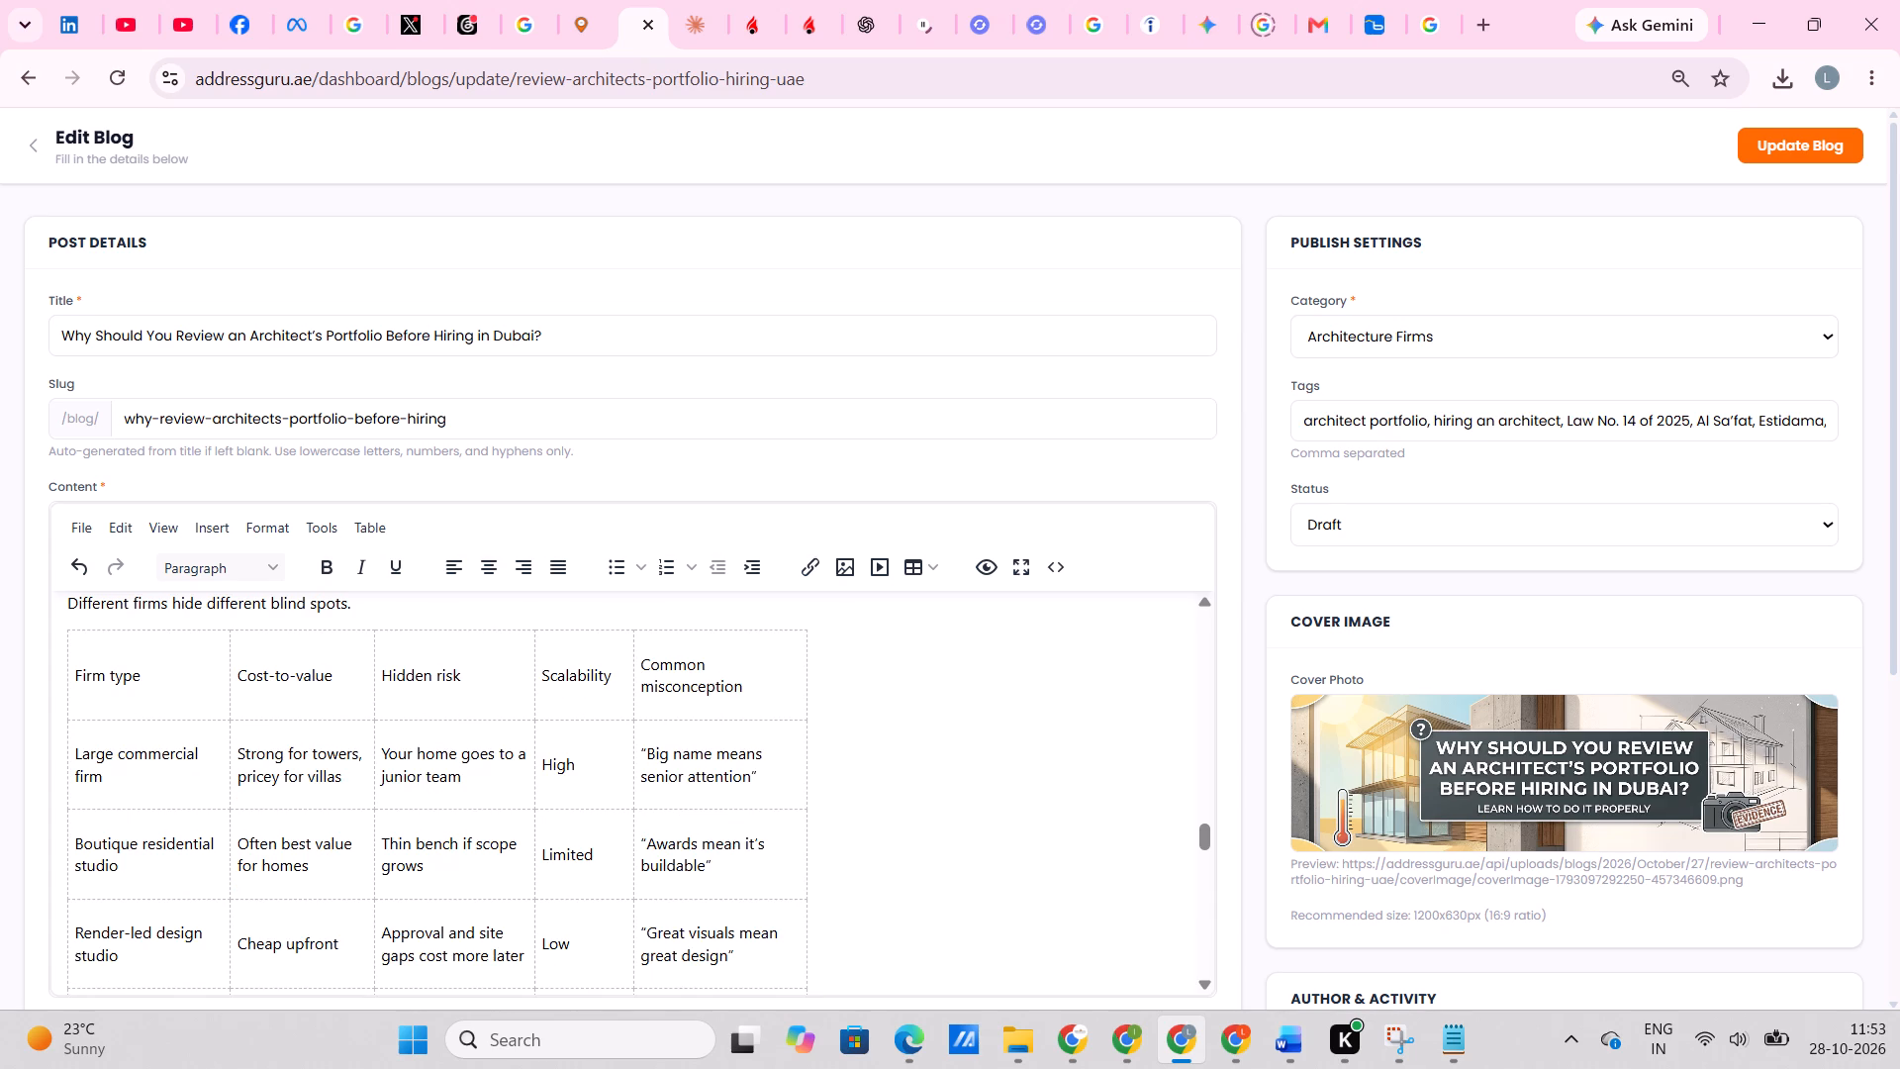
Bold the firm comparison table's header row, from "Firm type" through "Common misconception".
{"action": "left_click_drag", "start_coordinate": [143, 675], "coordinate": [717, 680]}
{"action": "key", "text": "ctrl+b"}
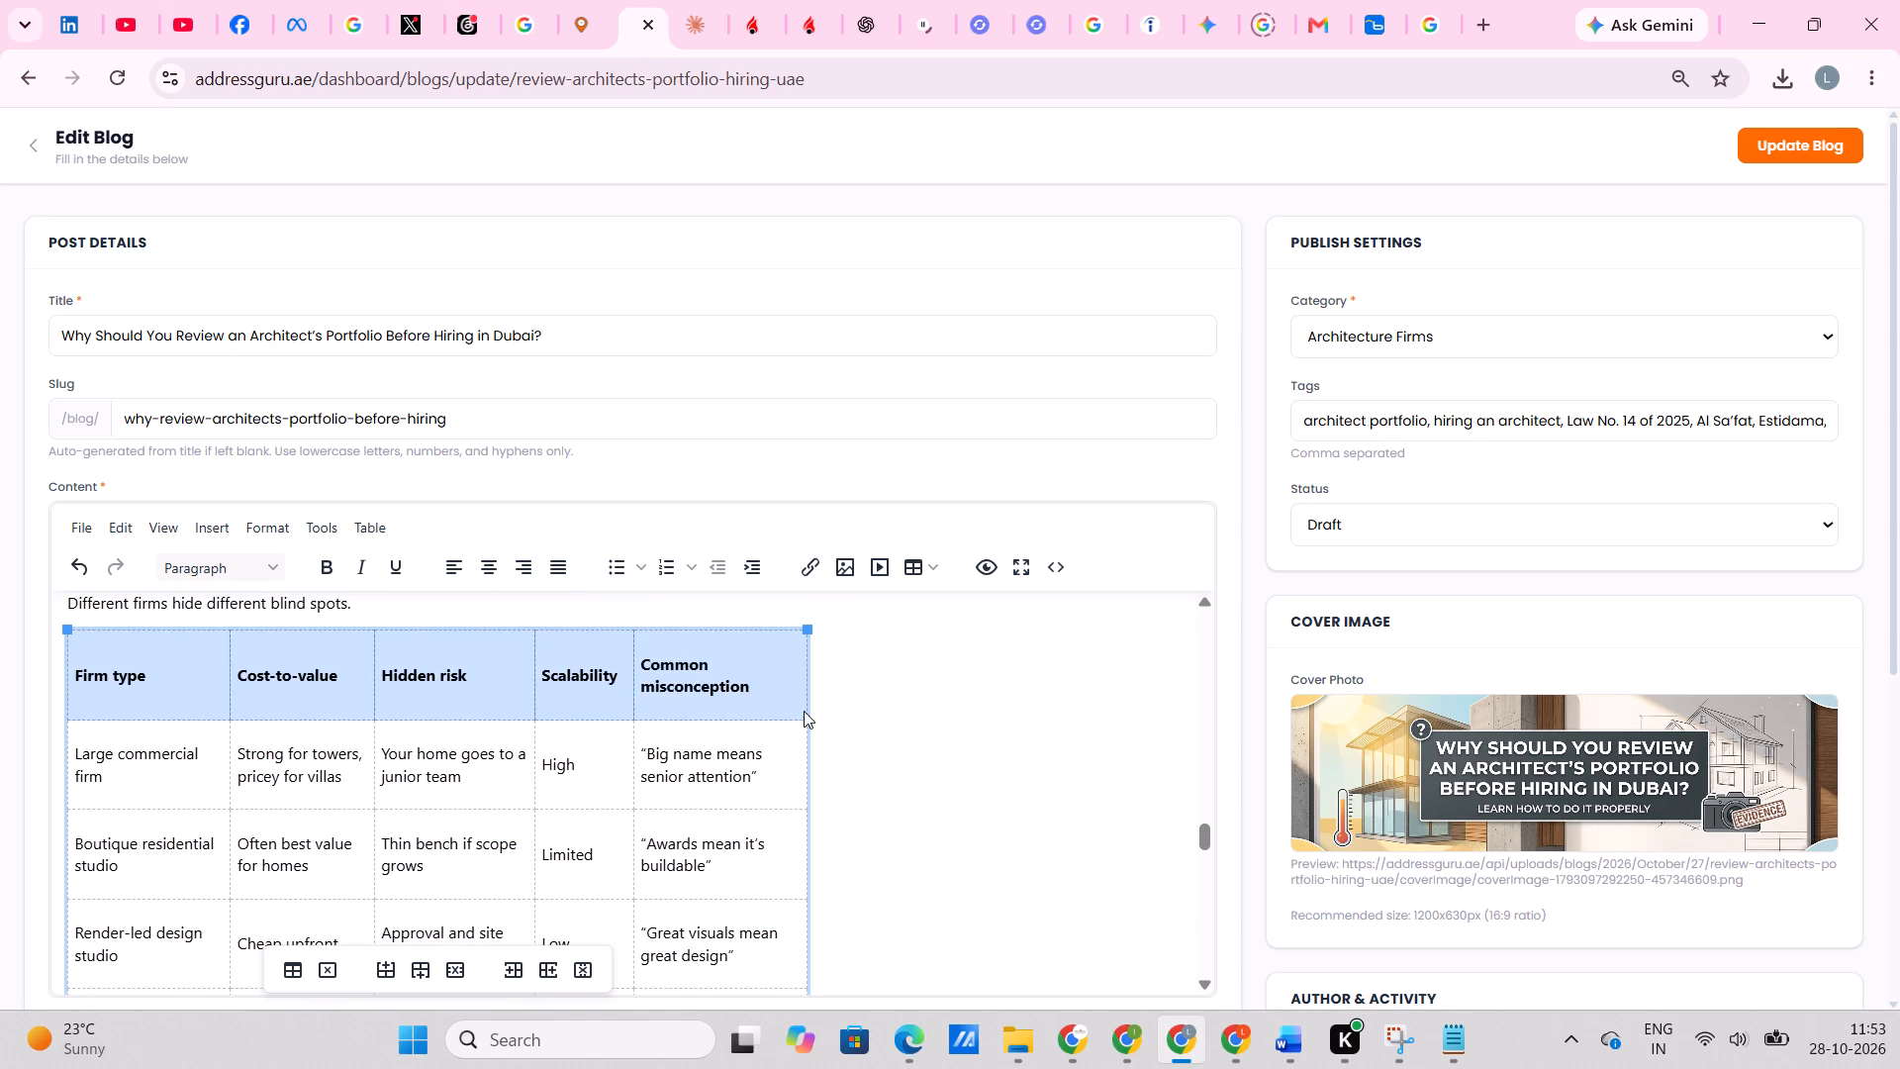
{"action": "left_click", "coordinate": [678, 754]}
Remove the opening and closing quotation marks from all four entries in the firm comparison table's "Common misconception" column.
{"action": "scroll", "coordinate": [716, 762], "scroll_direction": "down", "scroll_amount": 1}
{"action": "left_click", "coordinate": [763, 713]}
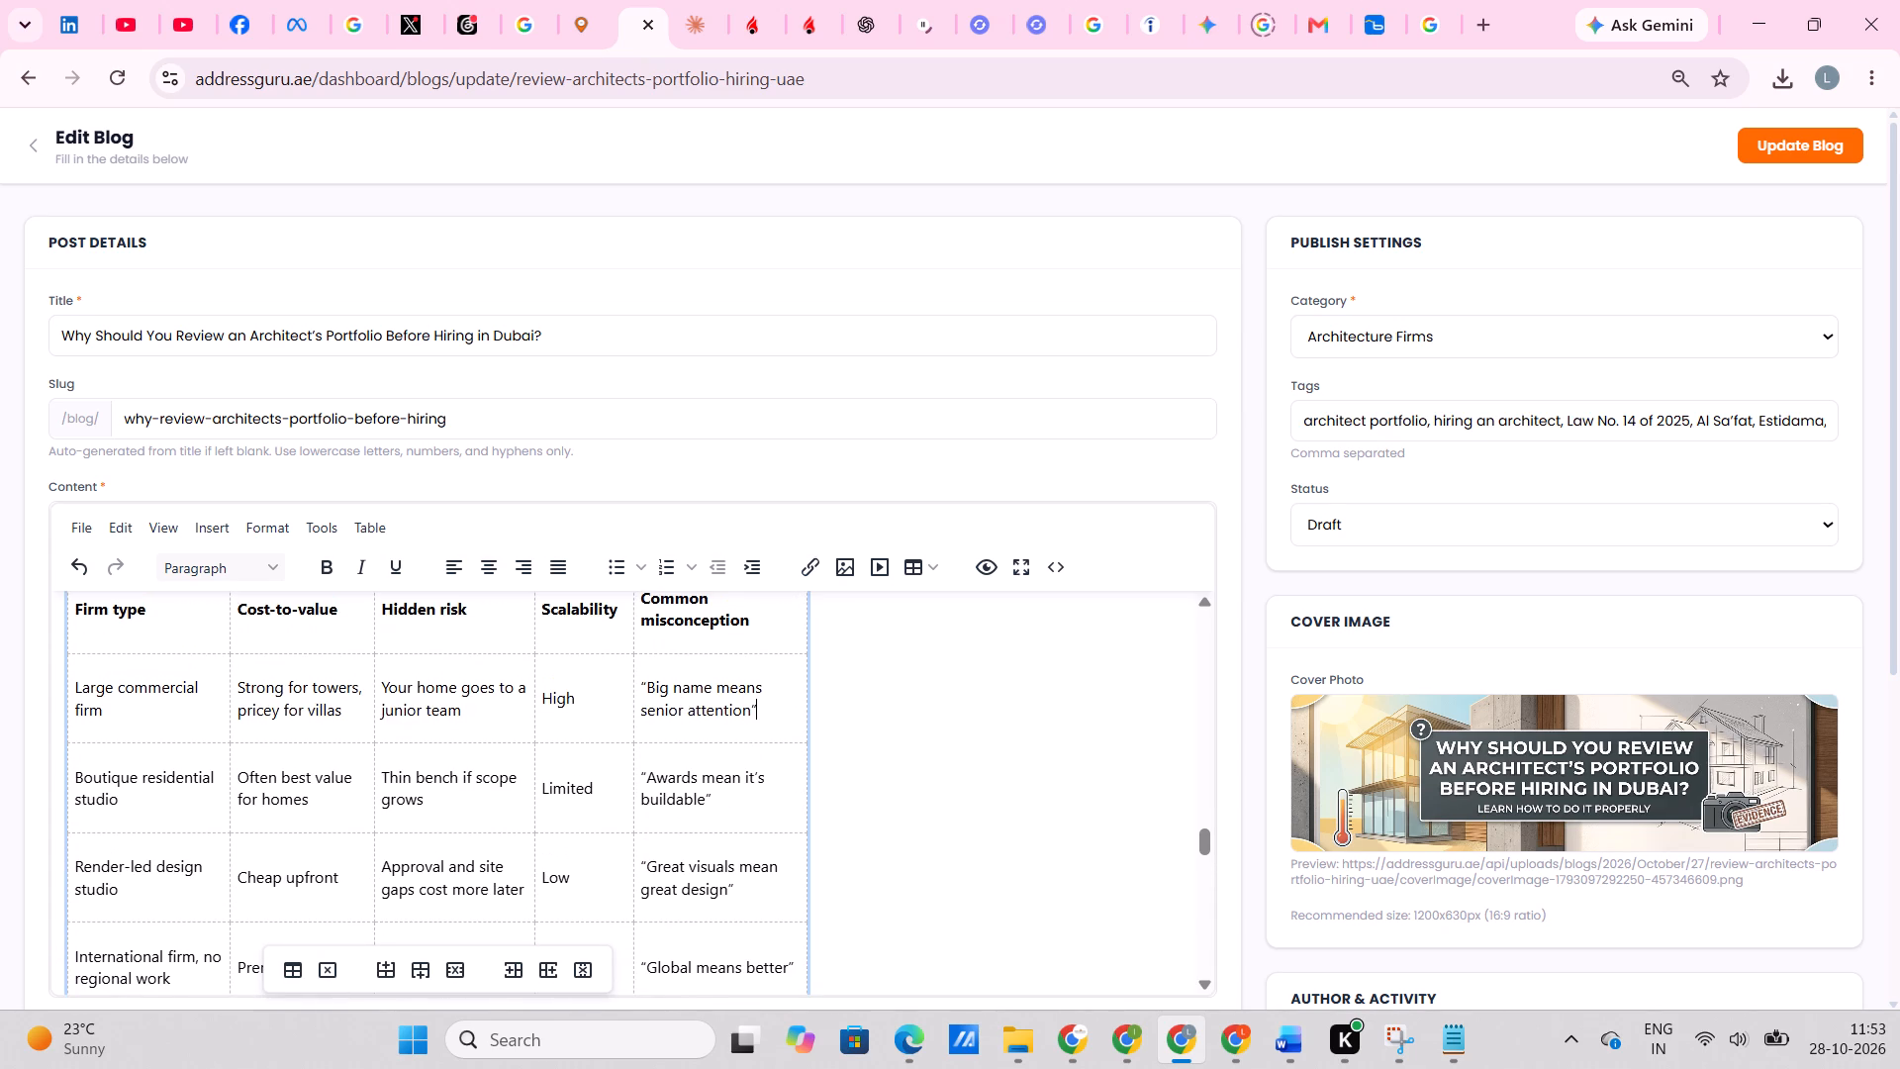
{"action": "key", "text": "BackSpace"}
{"action": "left_click", "coordinate": [648, 684]}
{"action": "key", "text": "BackSpace"}
{"action": "left_click", "coordinate": [738, 813]}
{"action": "key", "text": "BackSpace"}
{"action": "left_click", "coordinate": [648, 777]}
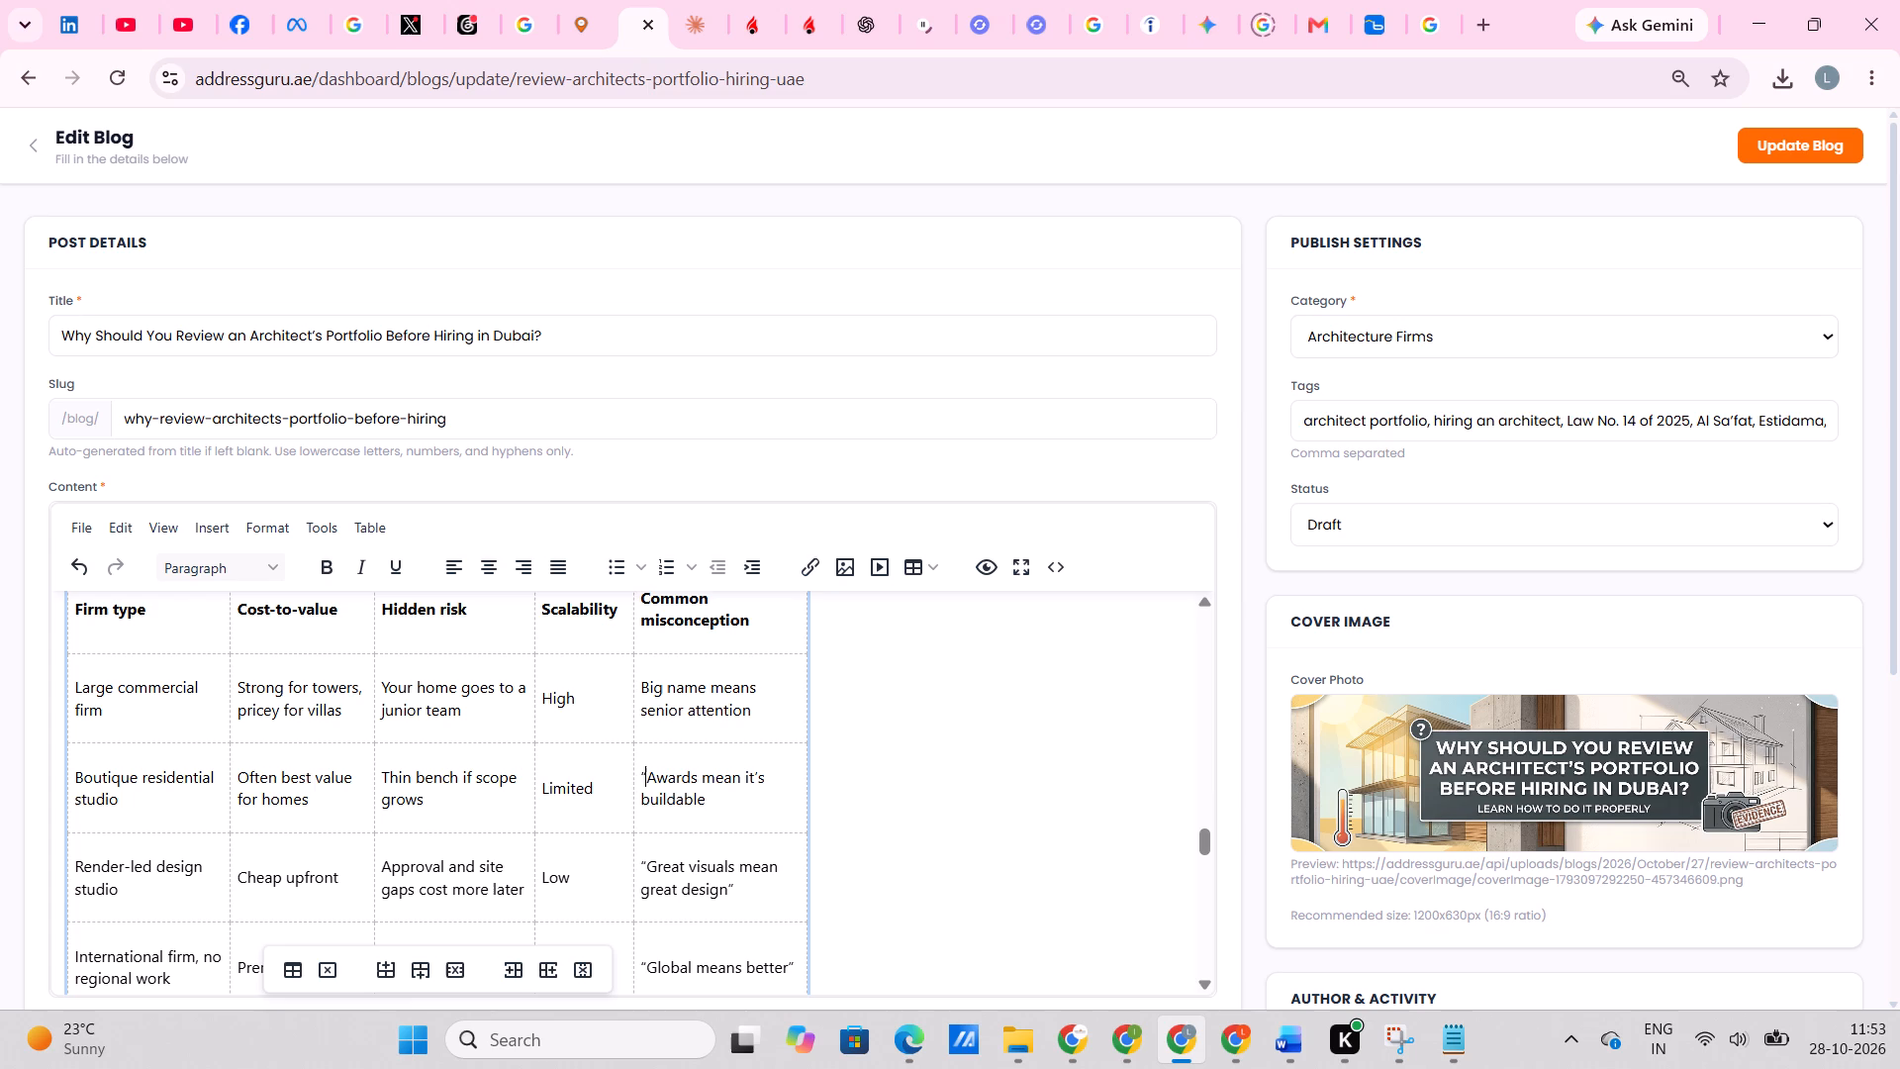
{"action": "key", "text": "BackSpace"}
{"action": "left_click", "coordinate": [750, 884]}
{"action": "key", "text": "BackSpace"}
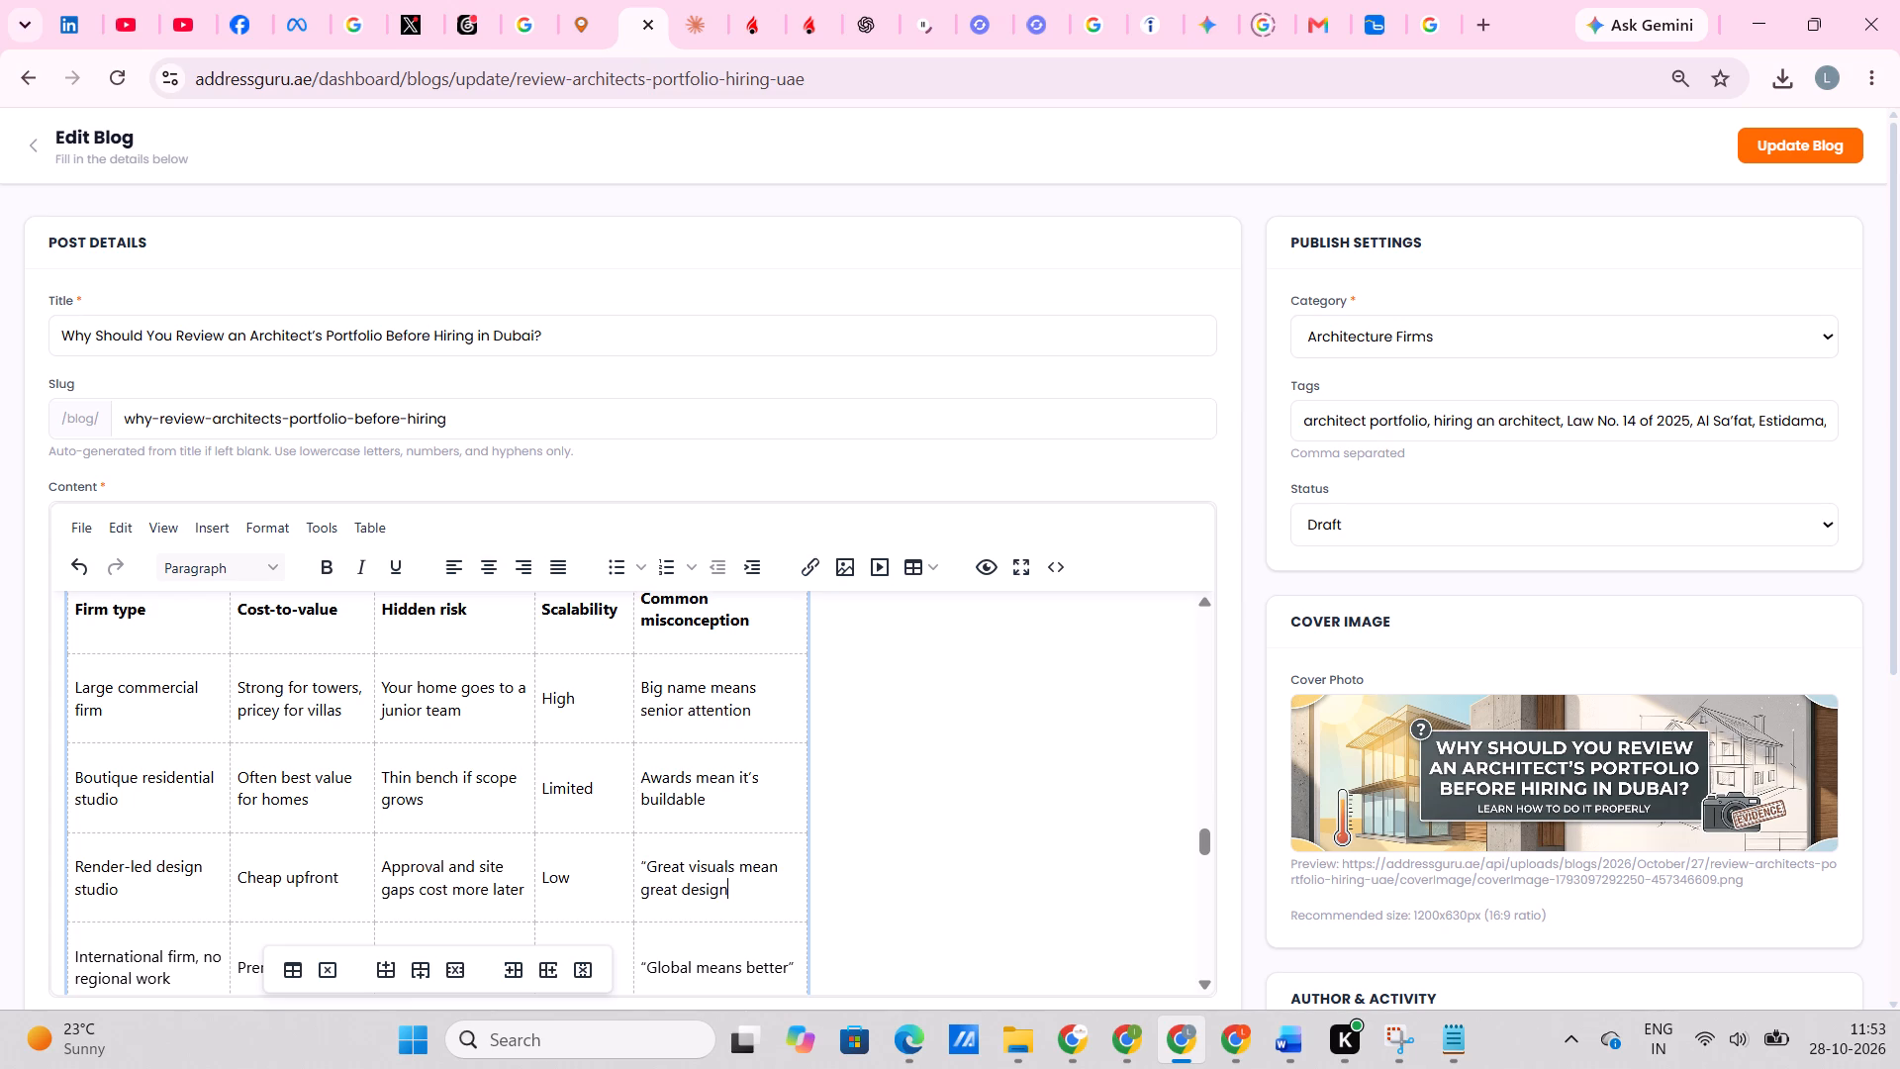
{"action": "left_click", "coordinate": [648, 856]}
{"action": "key", "text": "BackSpace"}
{"action": "scroll", "coordinate": [705, 863], "scroll_direction": "down", "scroll_amount": 1}
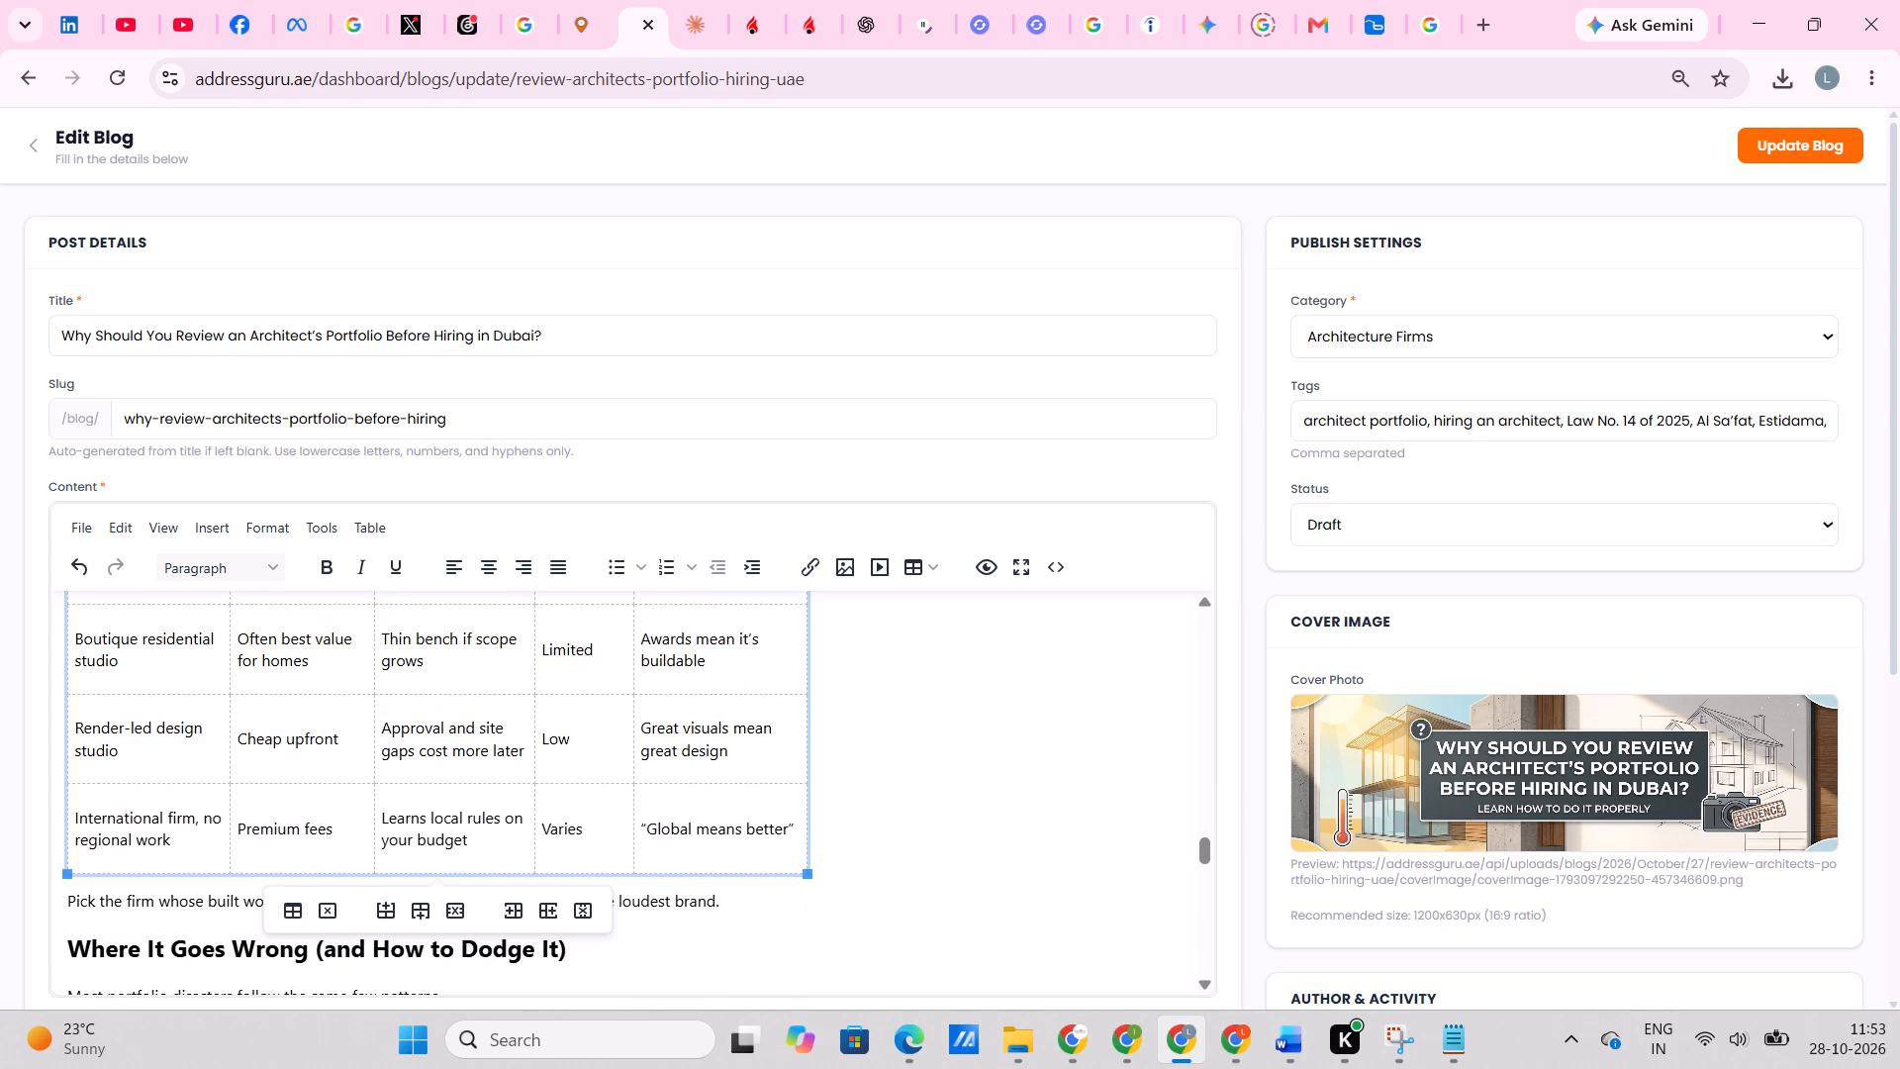
{"action": "left_click", "coordinate": [795, 826]}
{"action": "key", "text": "BackSpace"}
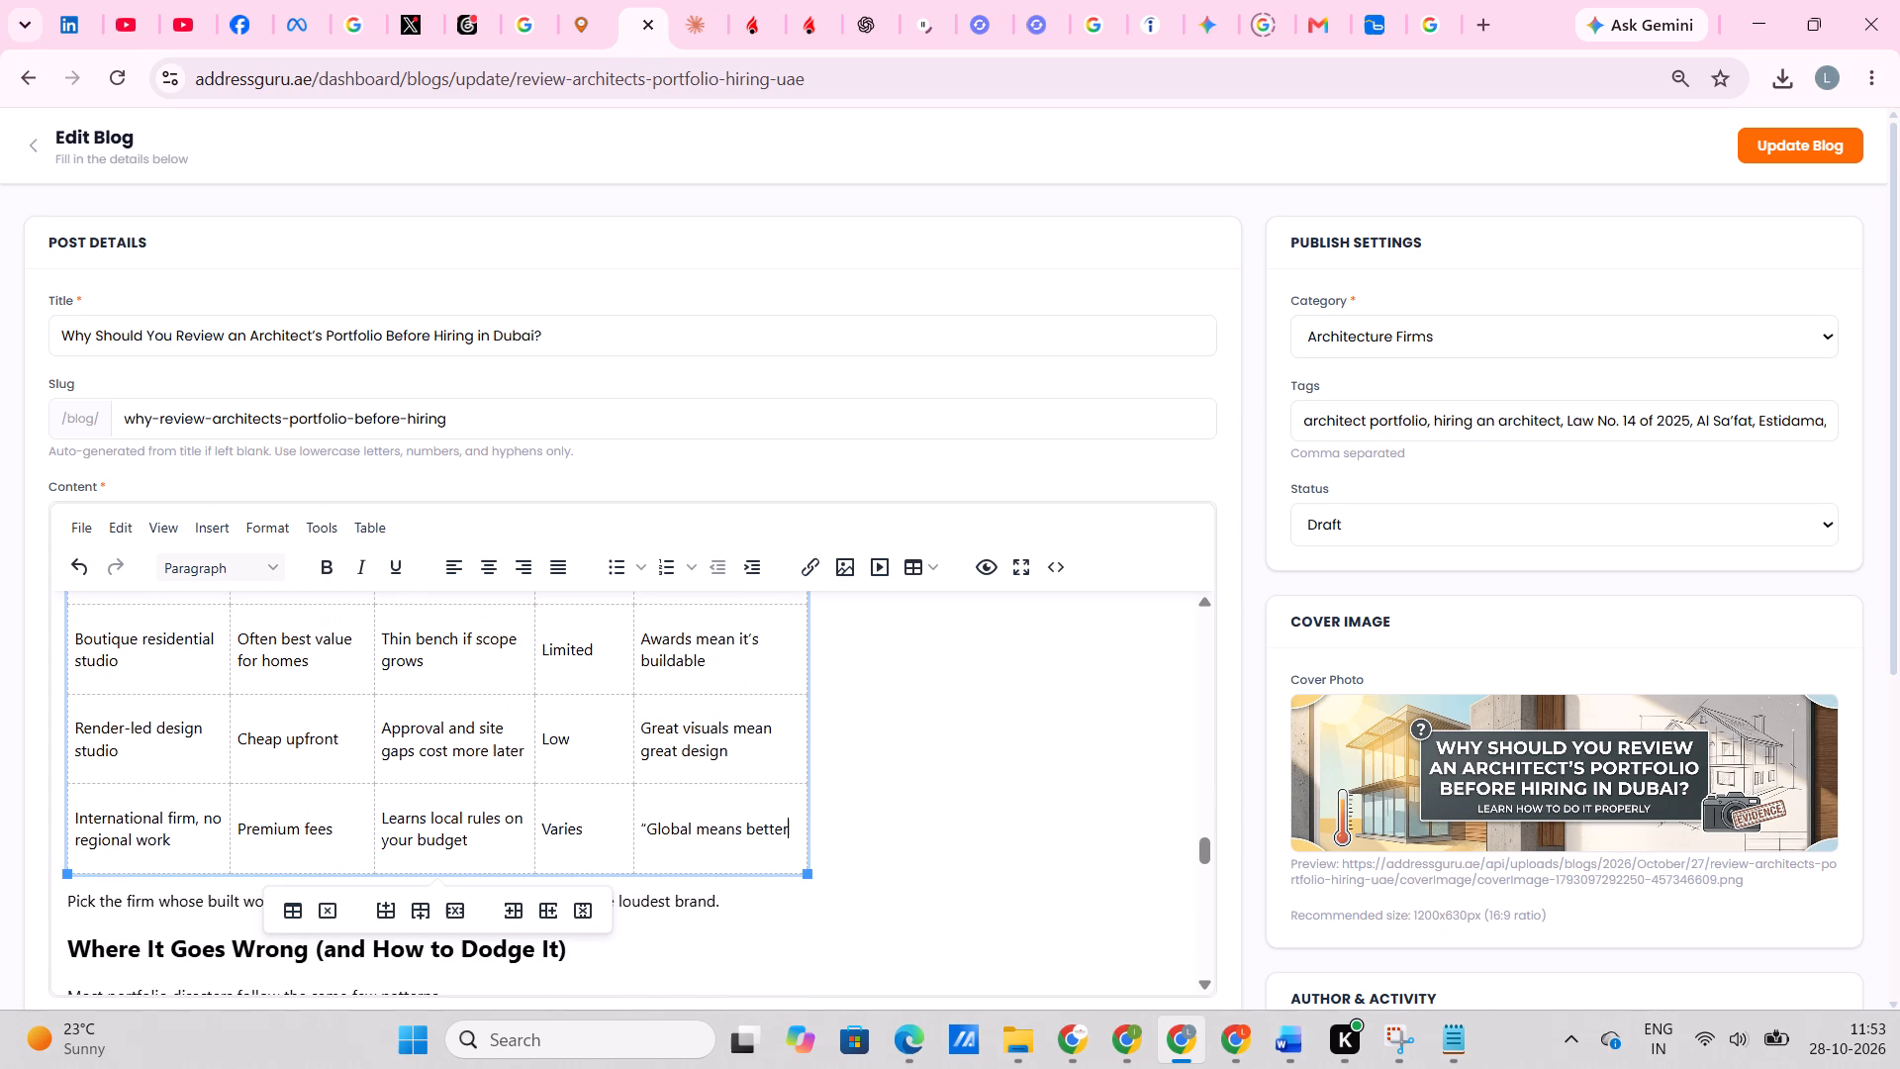
{"action": "left_click", "coordinate": [650, 823]}
{"action": "key", "text": "BackSpace"}
{"action": "scroll", "coordinate": [501, 773], "scroll_direction": "up", "scroll_amount": 1}
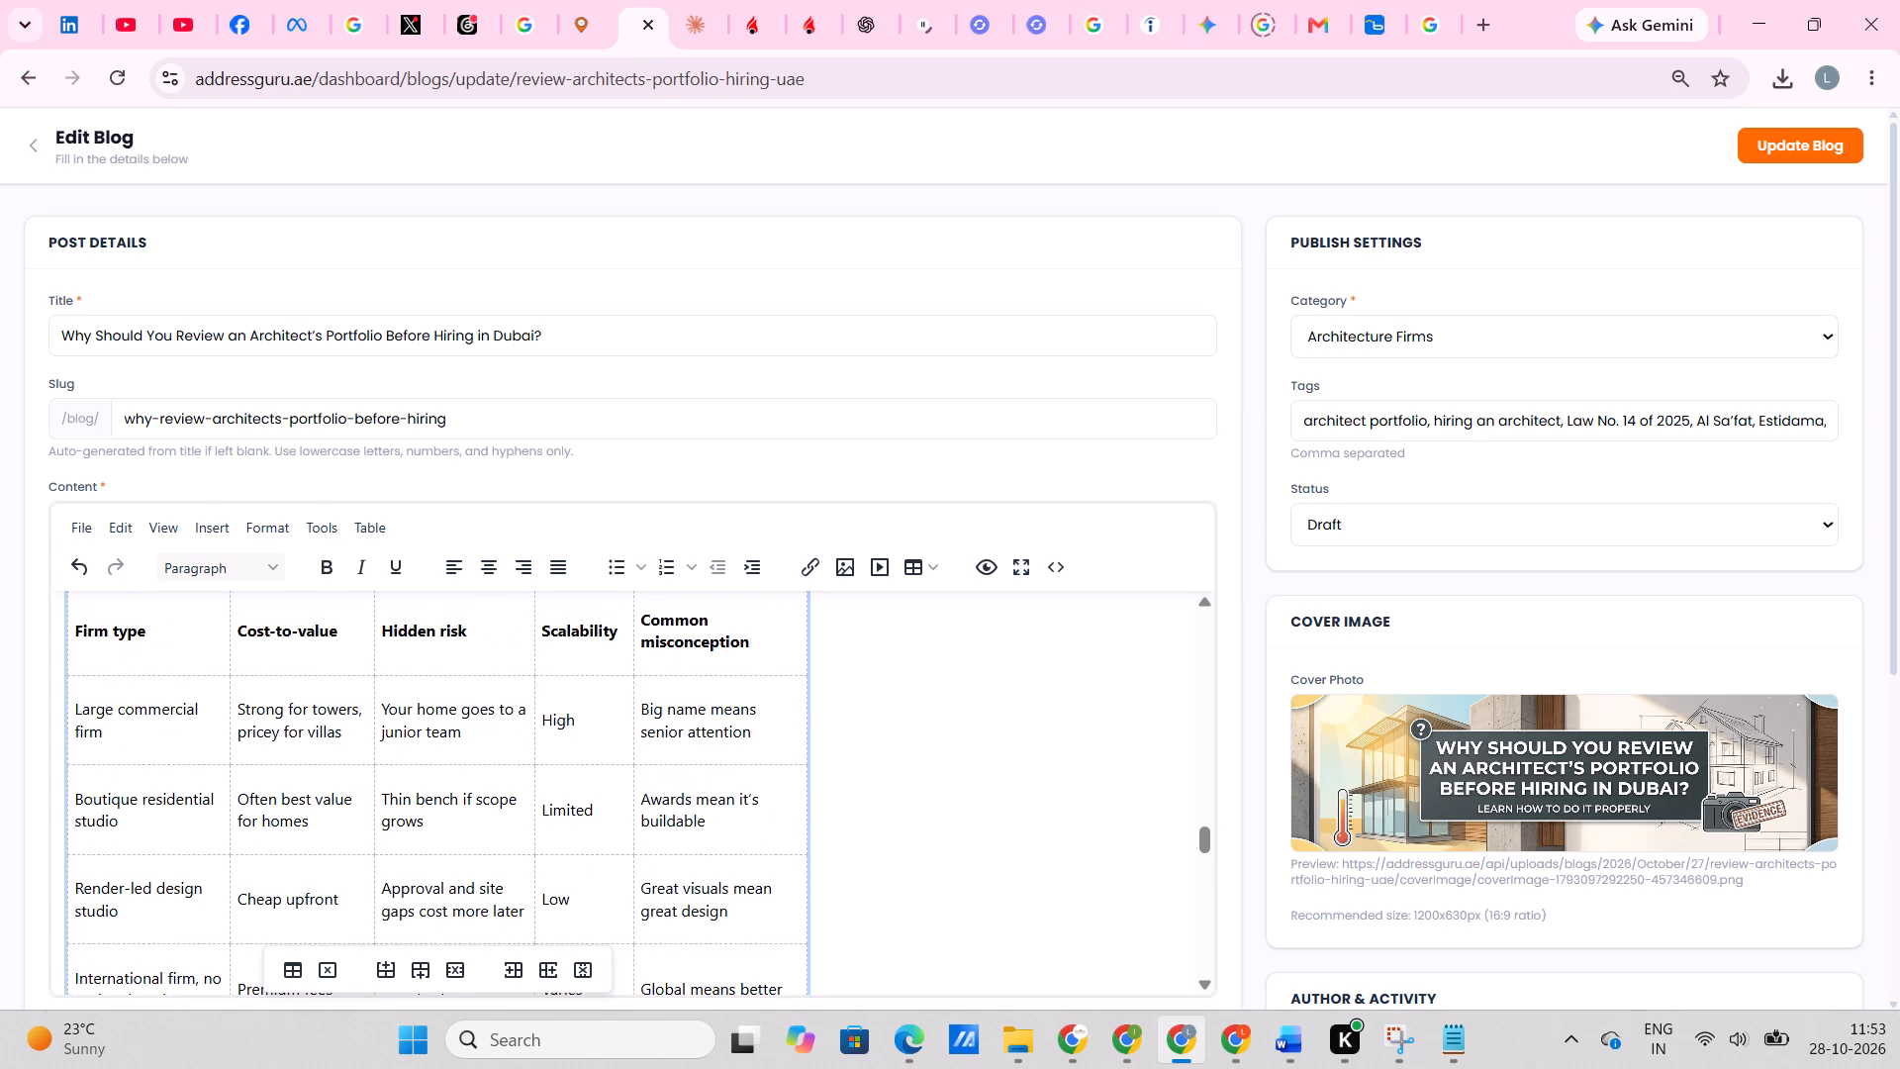
Bold the header row "What goes wrong", "Why it happens" and "Workaround" in the table under "Where It Goes Wrong (and How to Dodge It)".
{"action": "scroll", "coordinate": [501, 773], "scroll_direction": "down", "scroll_amount": 3}
{"action": "left_click", "coordinate": [557, 804]}
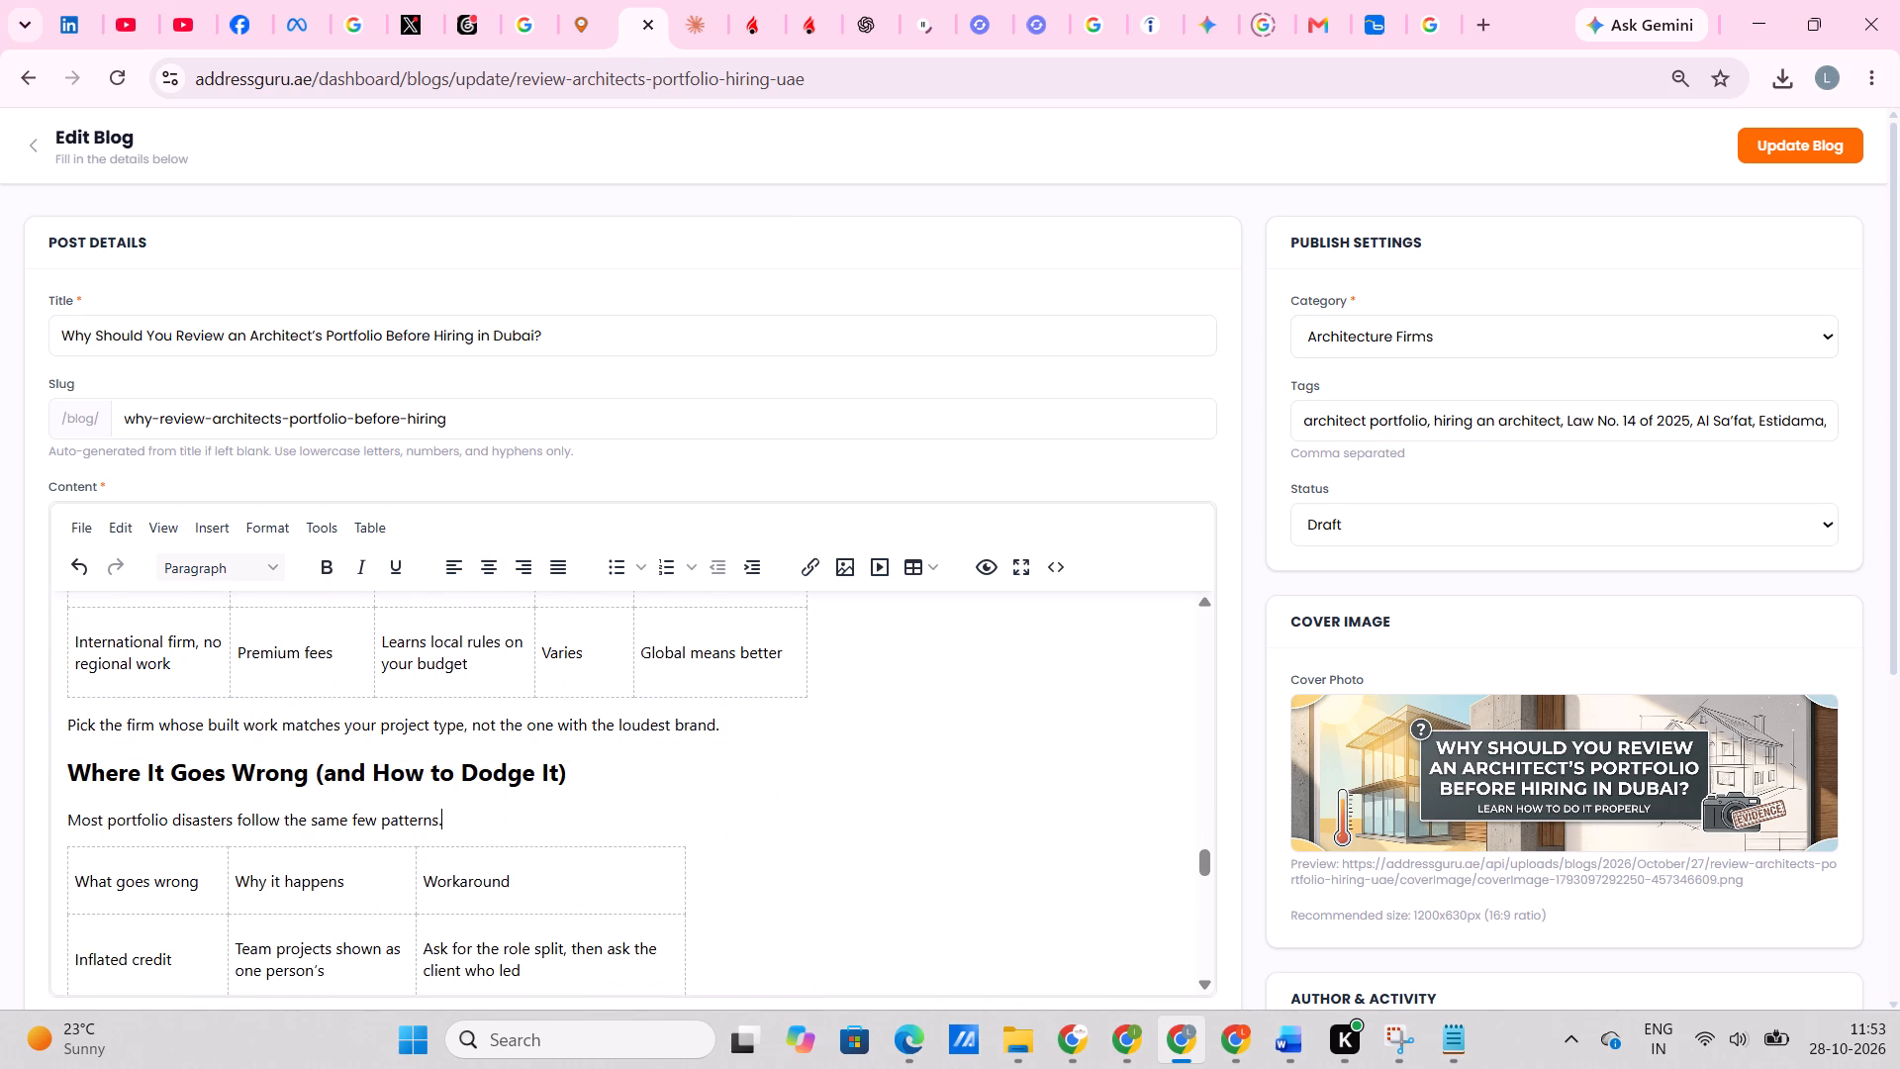
{"action": "left_click_drag", "start_coordinate": [207, 881], "coordinate": [565, 891]}
{"action": "key", "text": "ctrl+b"}
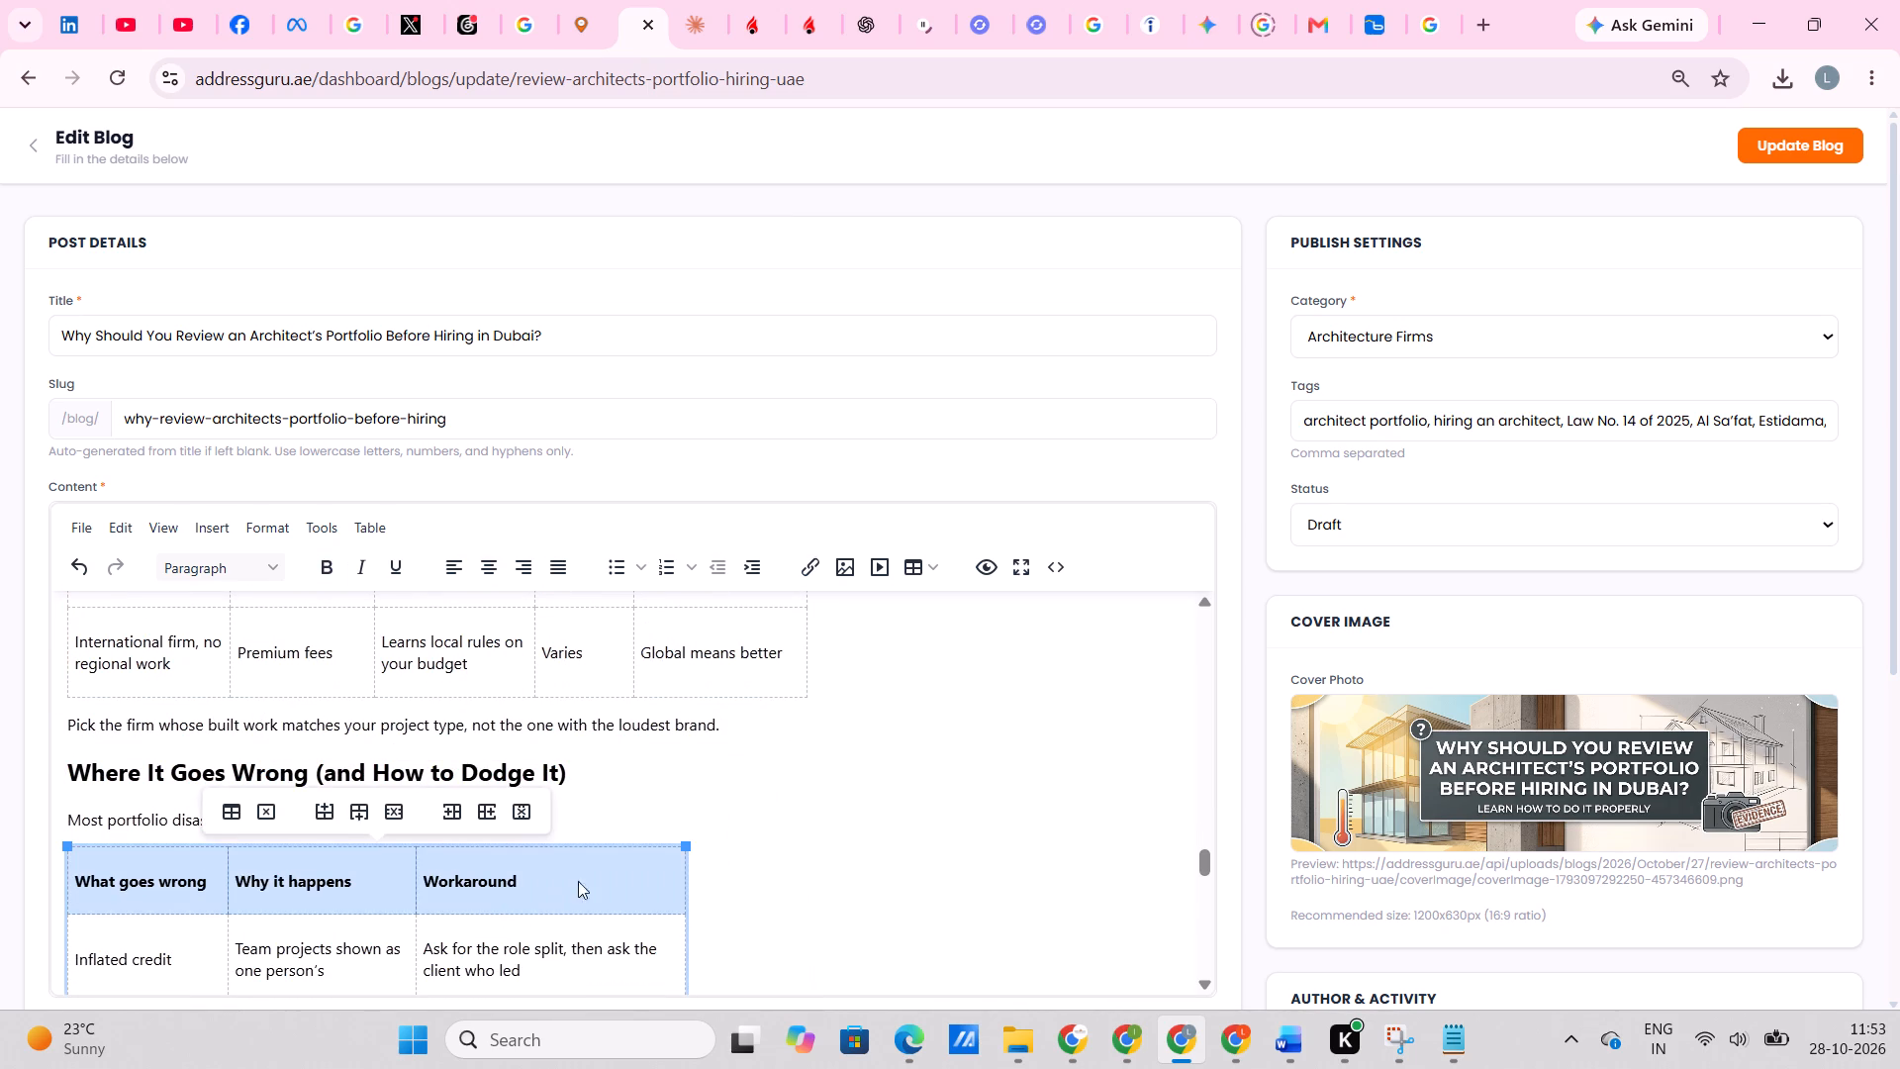
{"action": "left_click", "coordinate": [673, 776]}
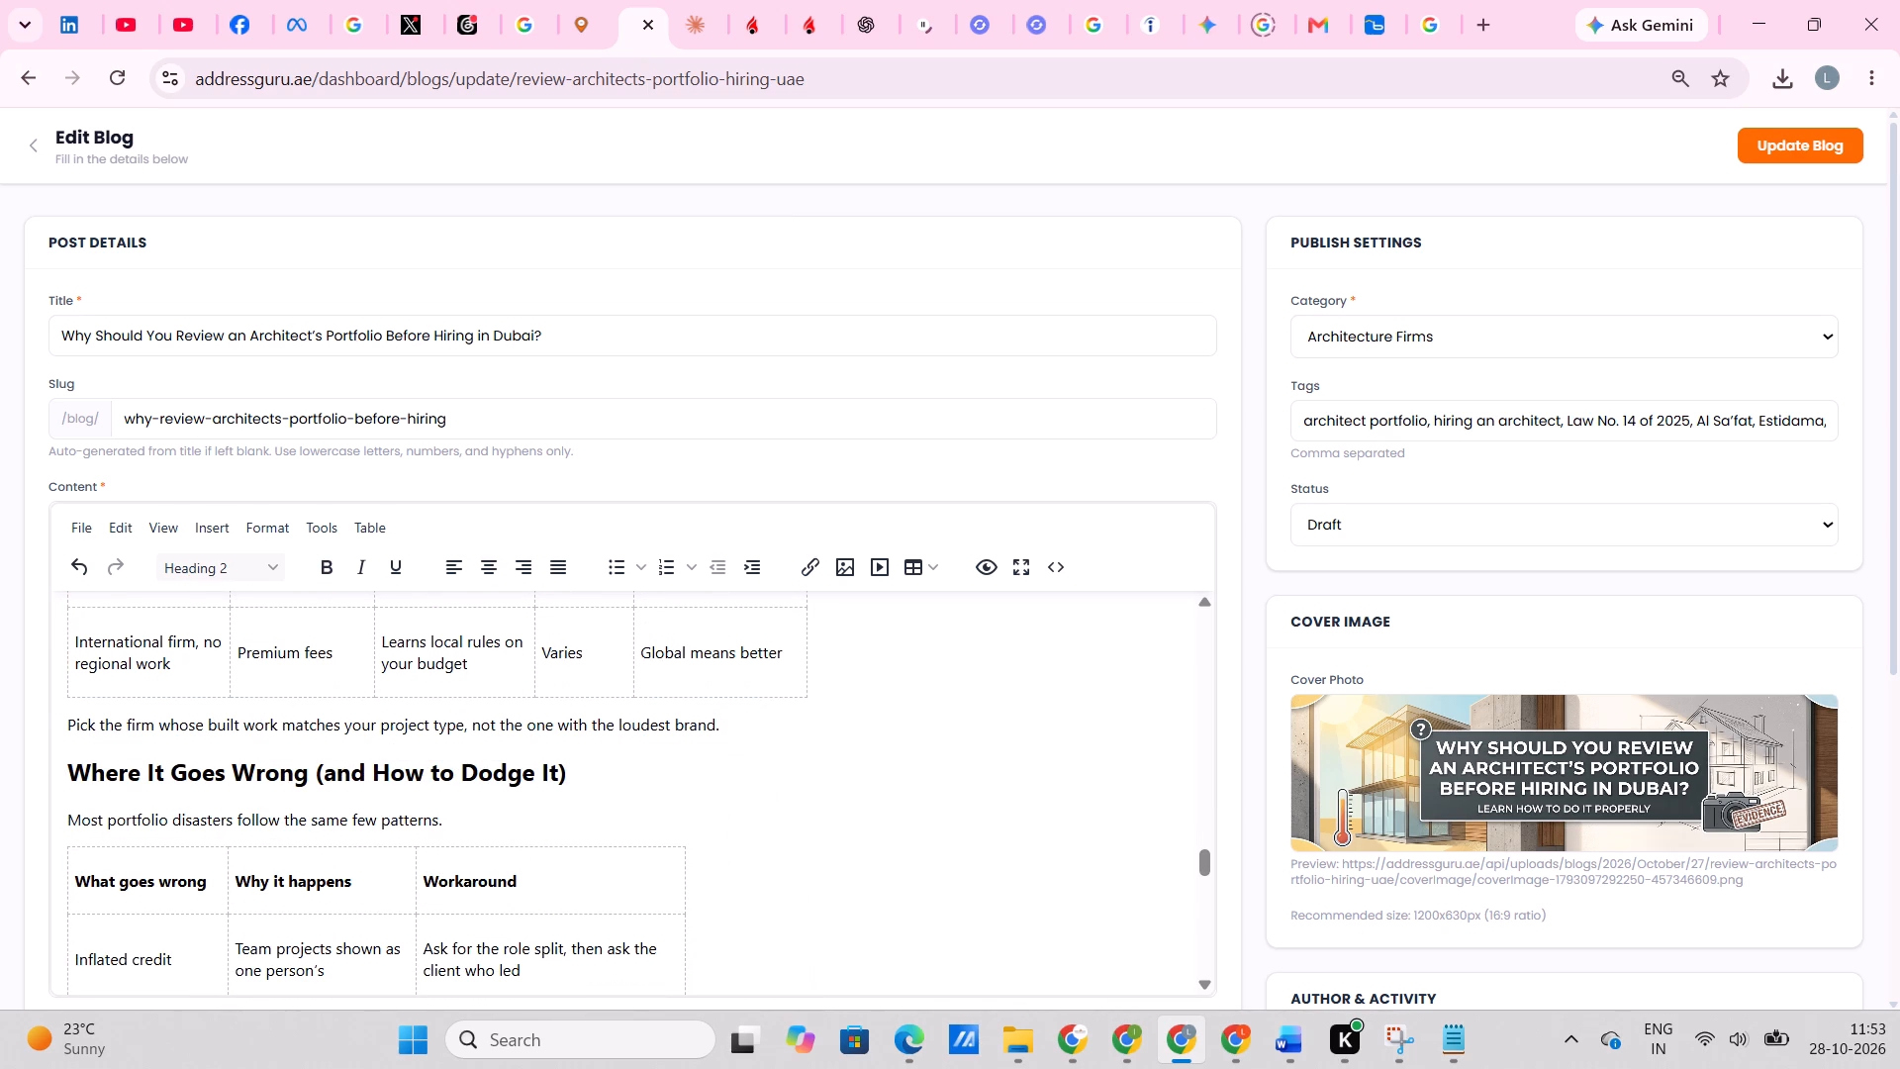
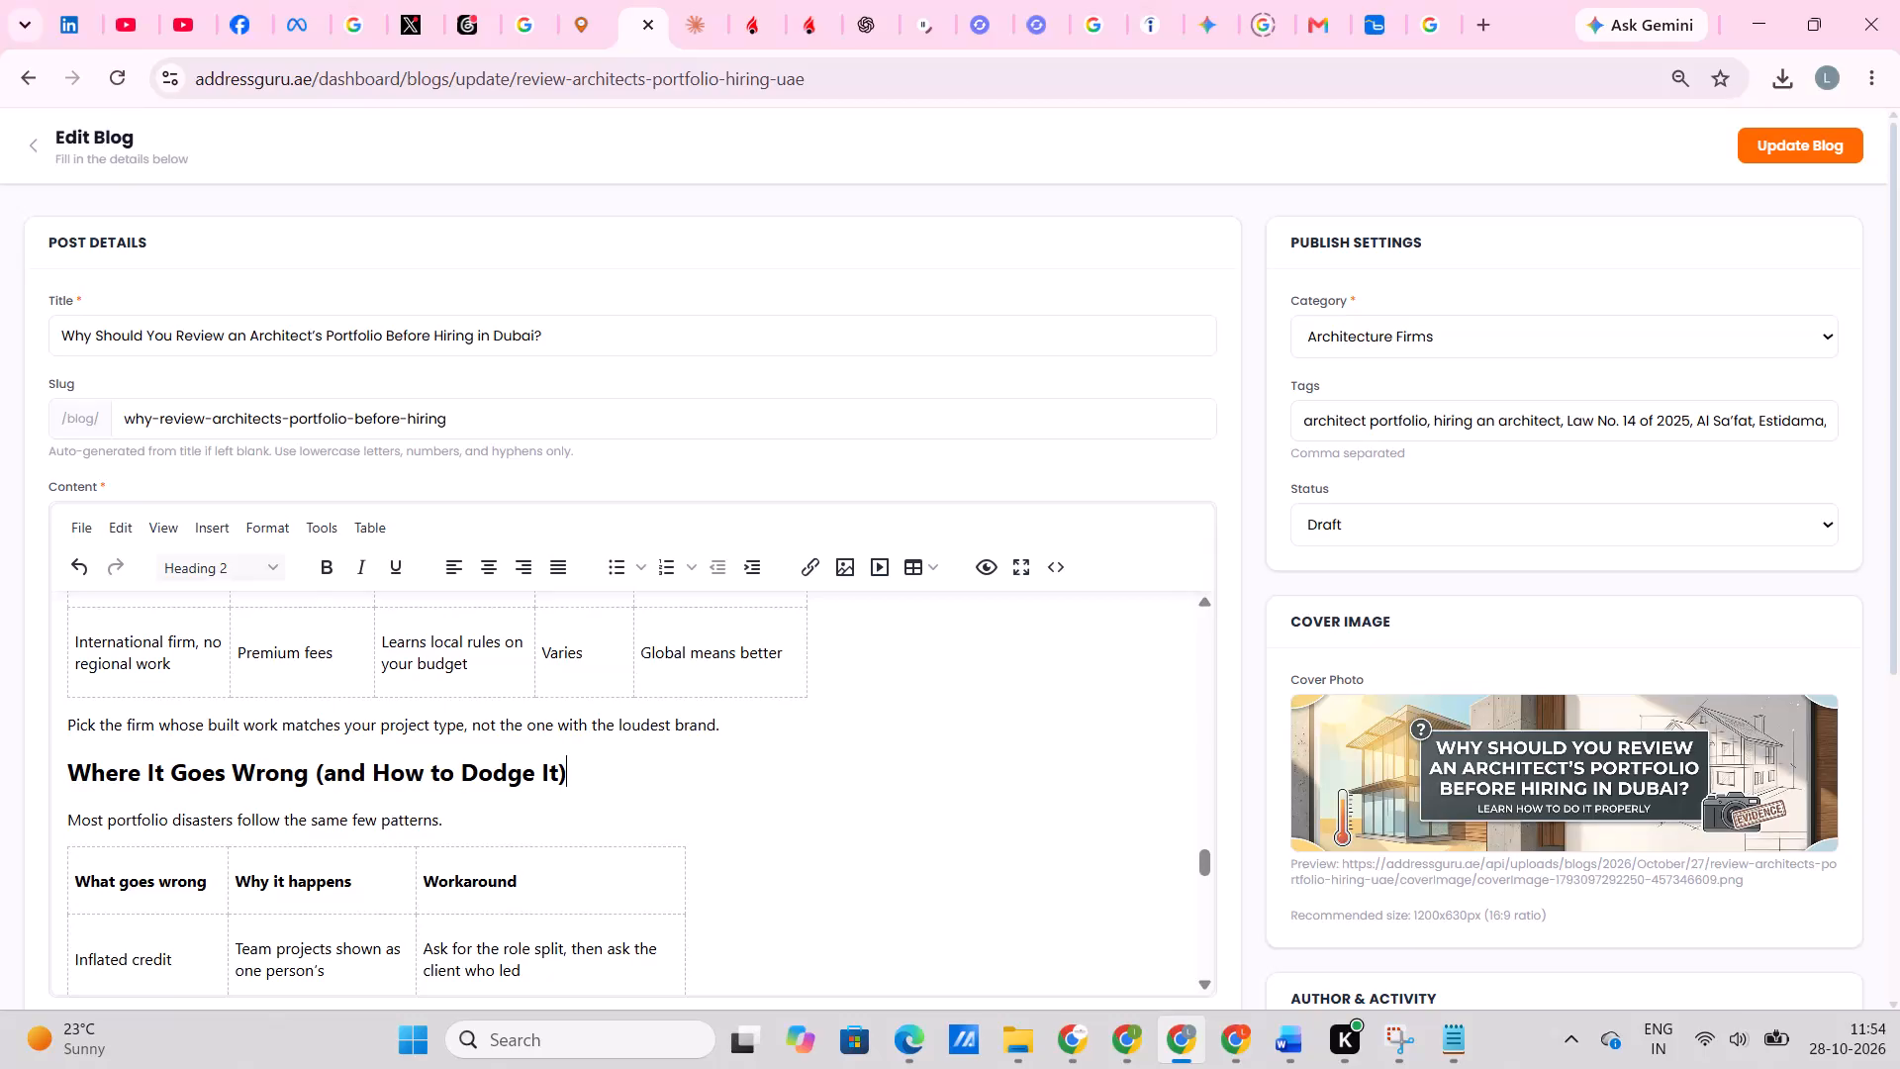
Widen the table with the "What goes wrong" column under the heading "Where It Goes Wrong (and How to Dodge It)".
{"action": "scroll", "coordinate": [809, 756], "scroll_direction": "down", "scroll_amount": 2}
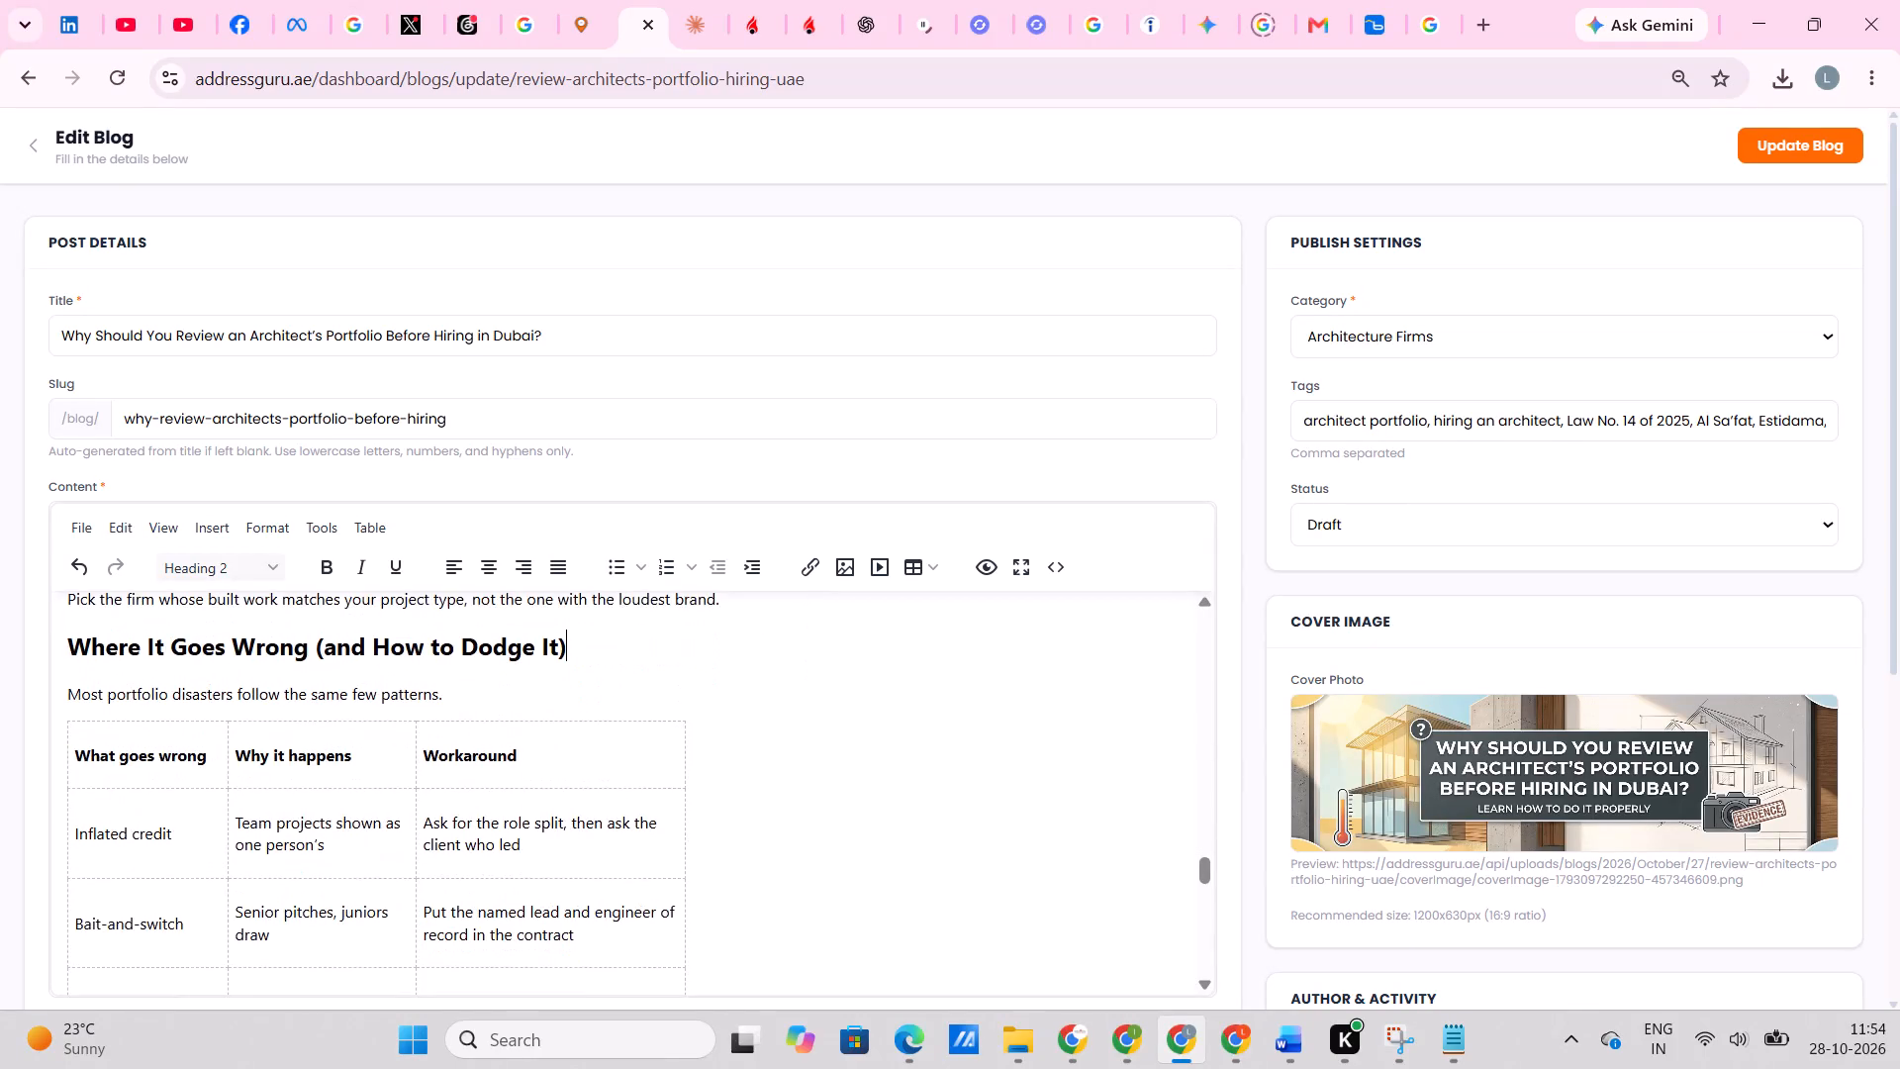
{"action": "scroll", "coordinate": [771, 772], "scroll_direction": "down", "scroll_amount": 1}
{"action": "left_click", "coordinate": [680, 760]}
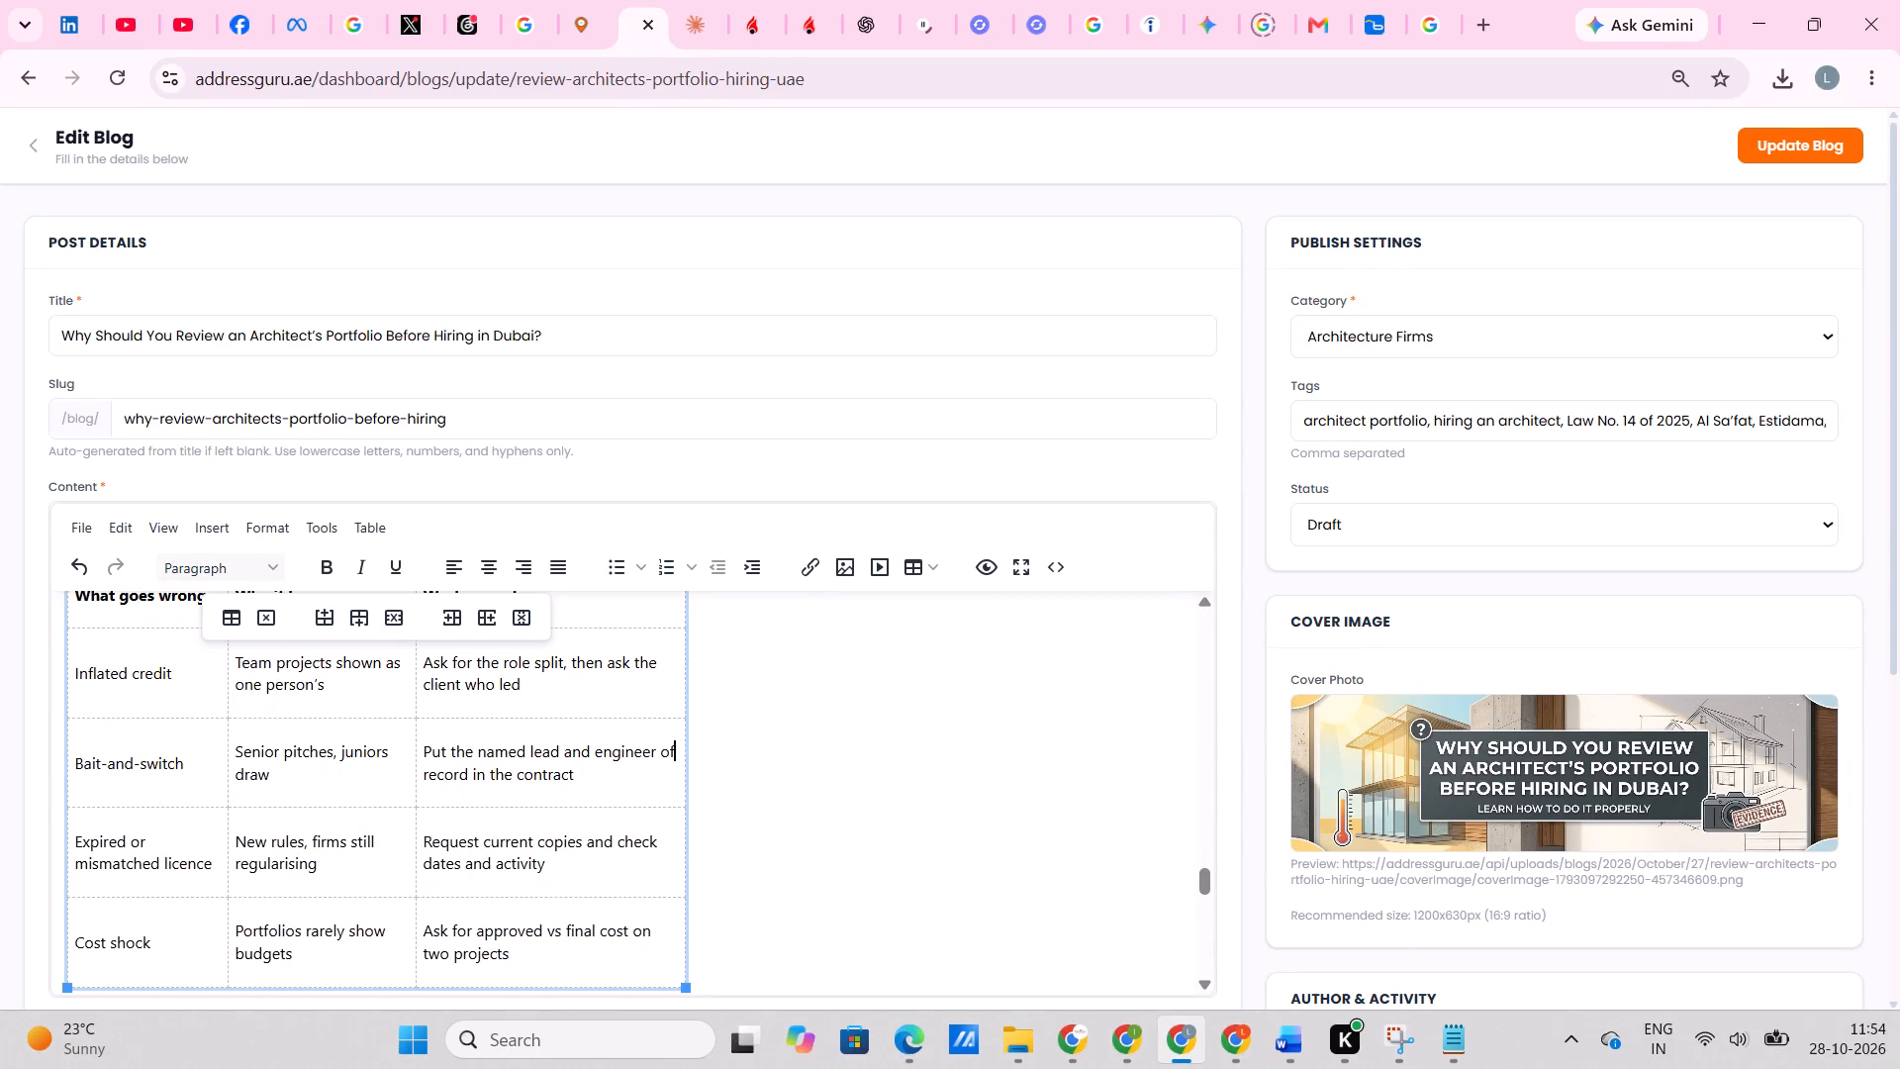
{"action": "left_click_drag", "start_coordinate": [685, 759], "coordinate": [822, 758]}
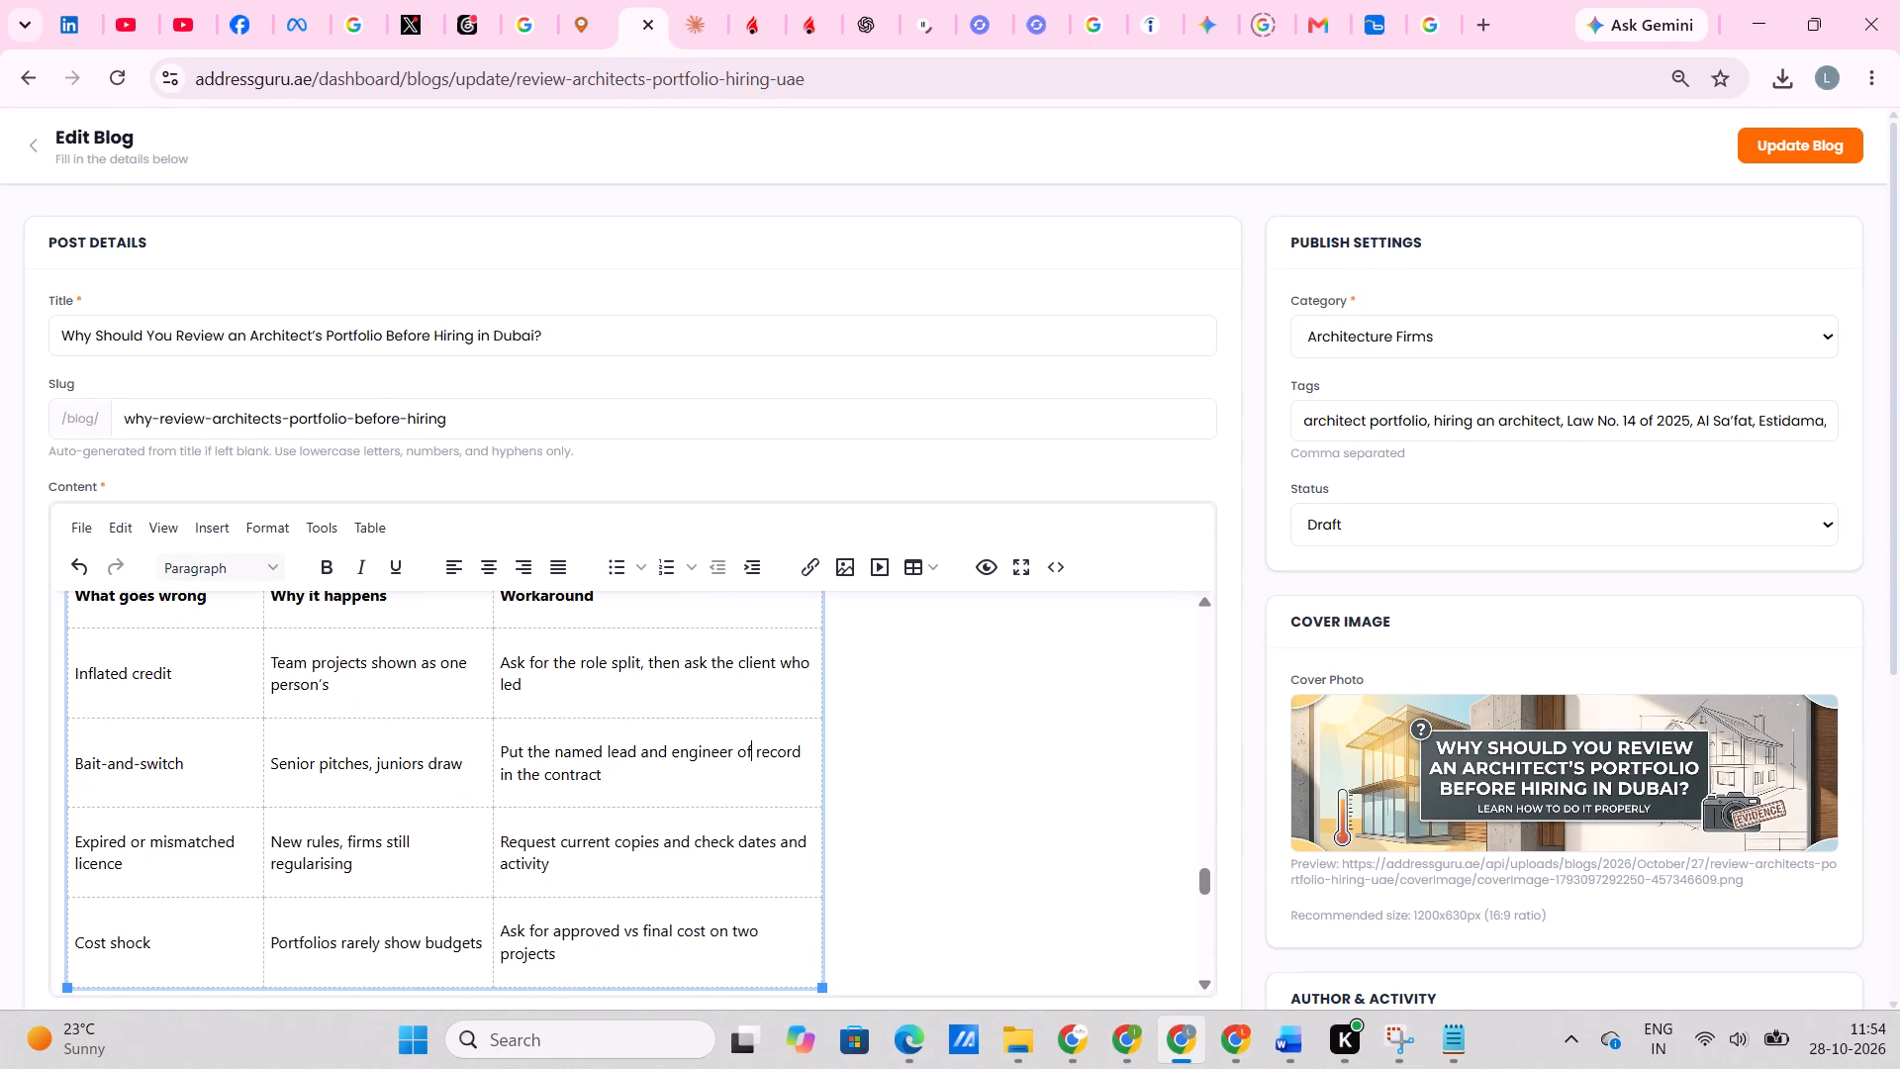
Review the draft's tables, lists and images from "Here's the check, step by step" through the "Six Questions to Ask in the Meeting" section.
{"action": "scroll", "coordinate": [781, 777], "scroll_direction": "down", "scroll_amount": 3}
{"action": "left_click", "coordinate": [779, 729]}
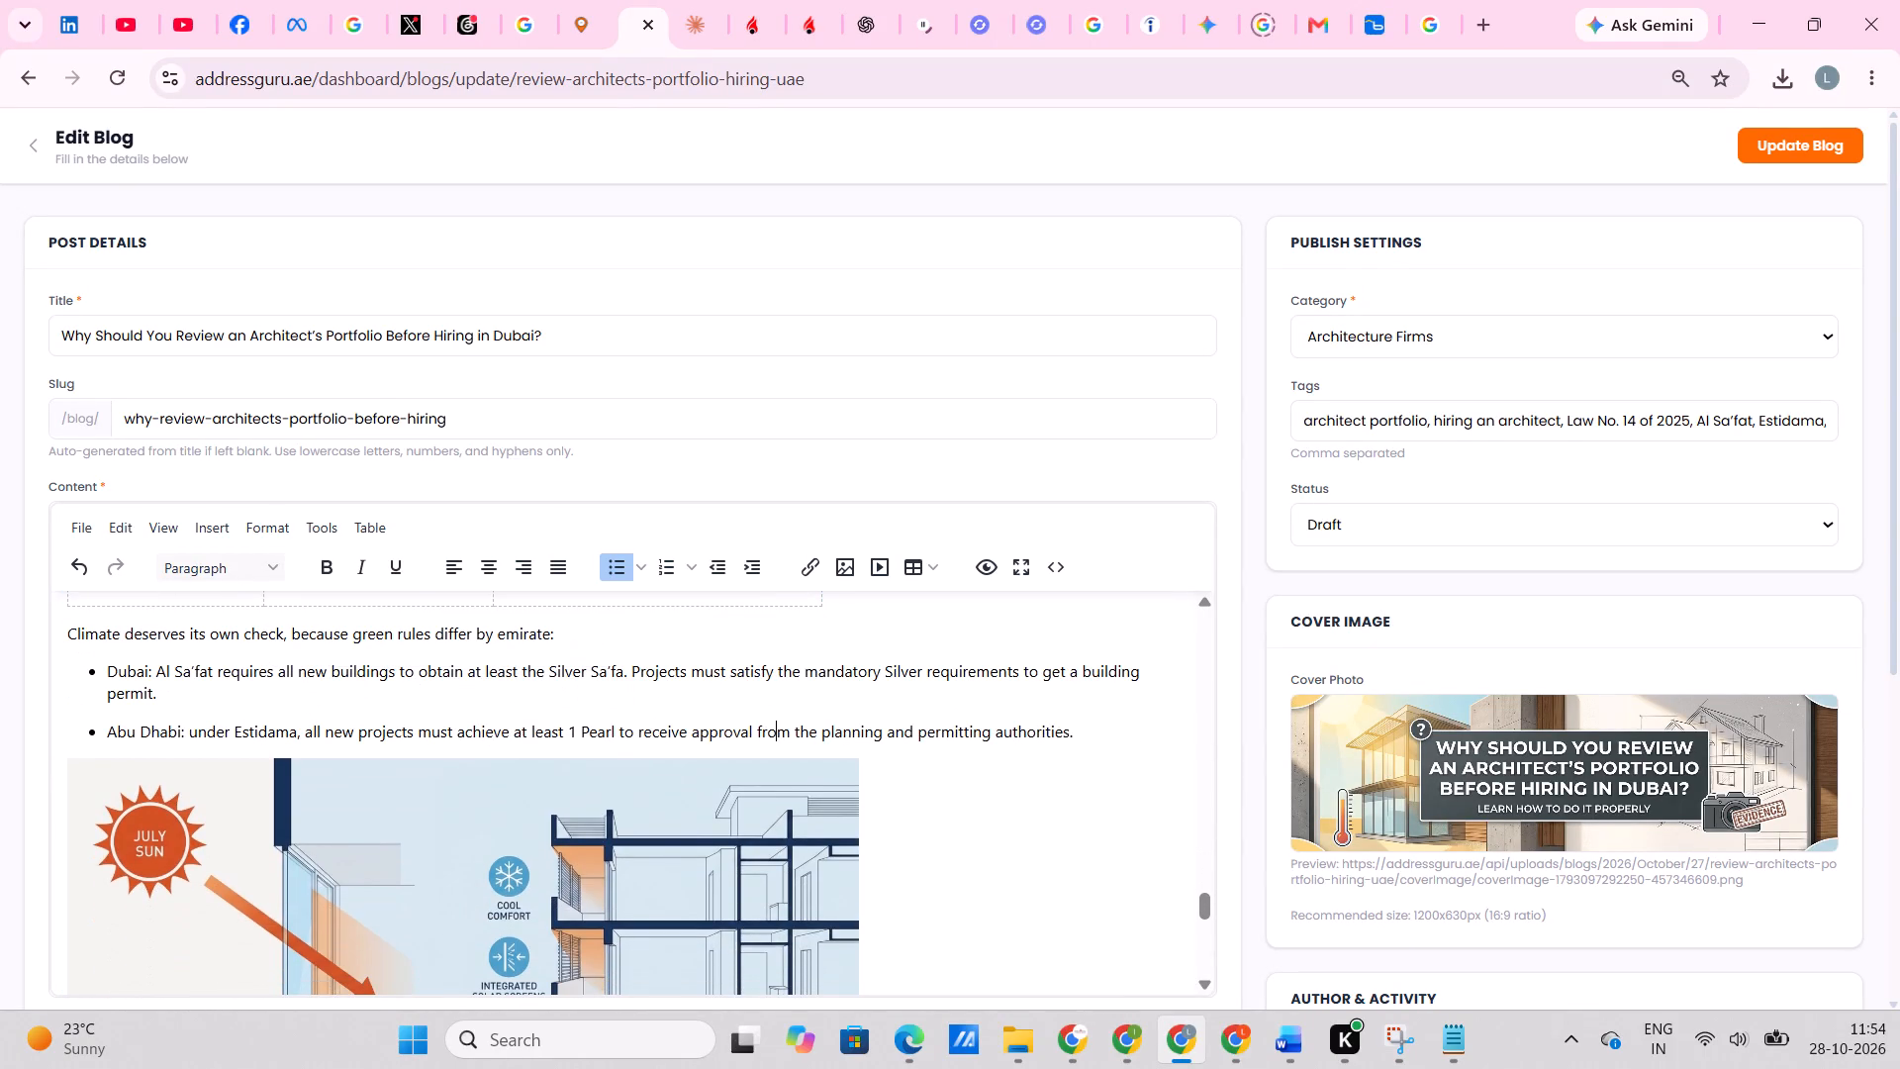
{"action": "scroll", "coordinate": [775, 729], "scroll_direction": "up", "scroll_amount": 8}
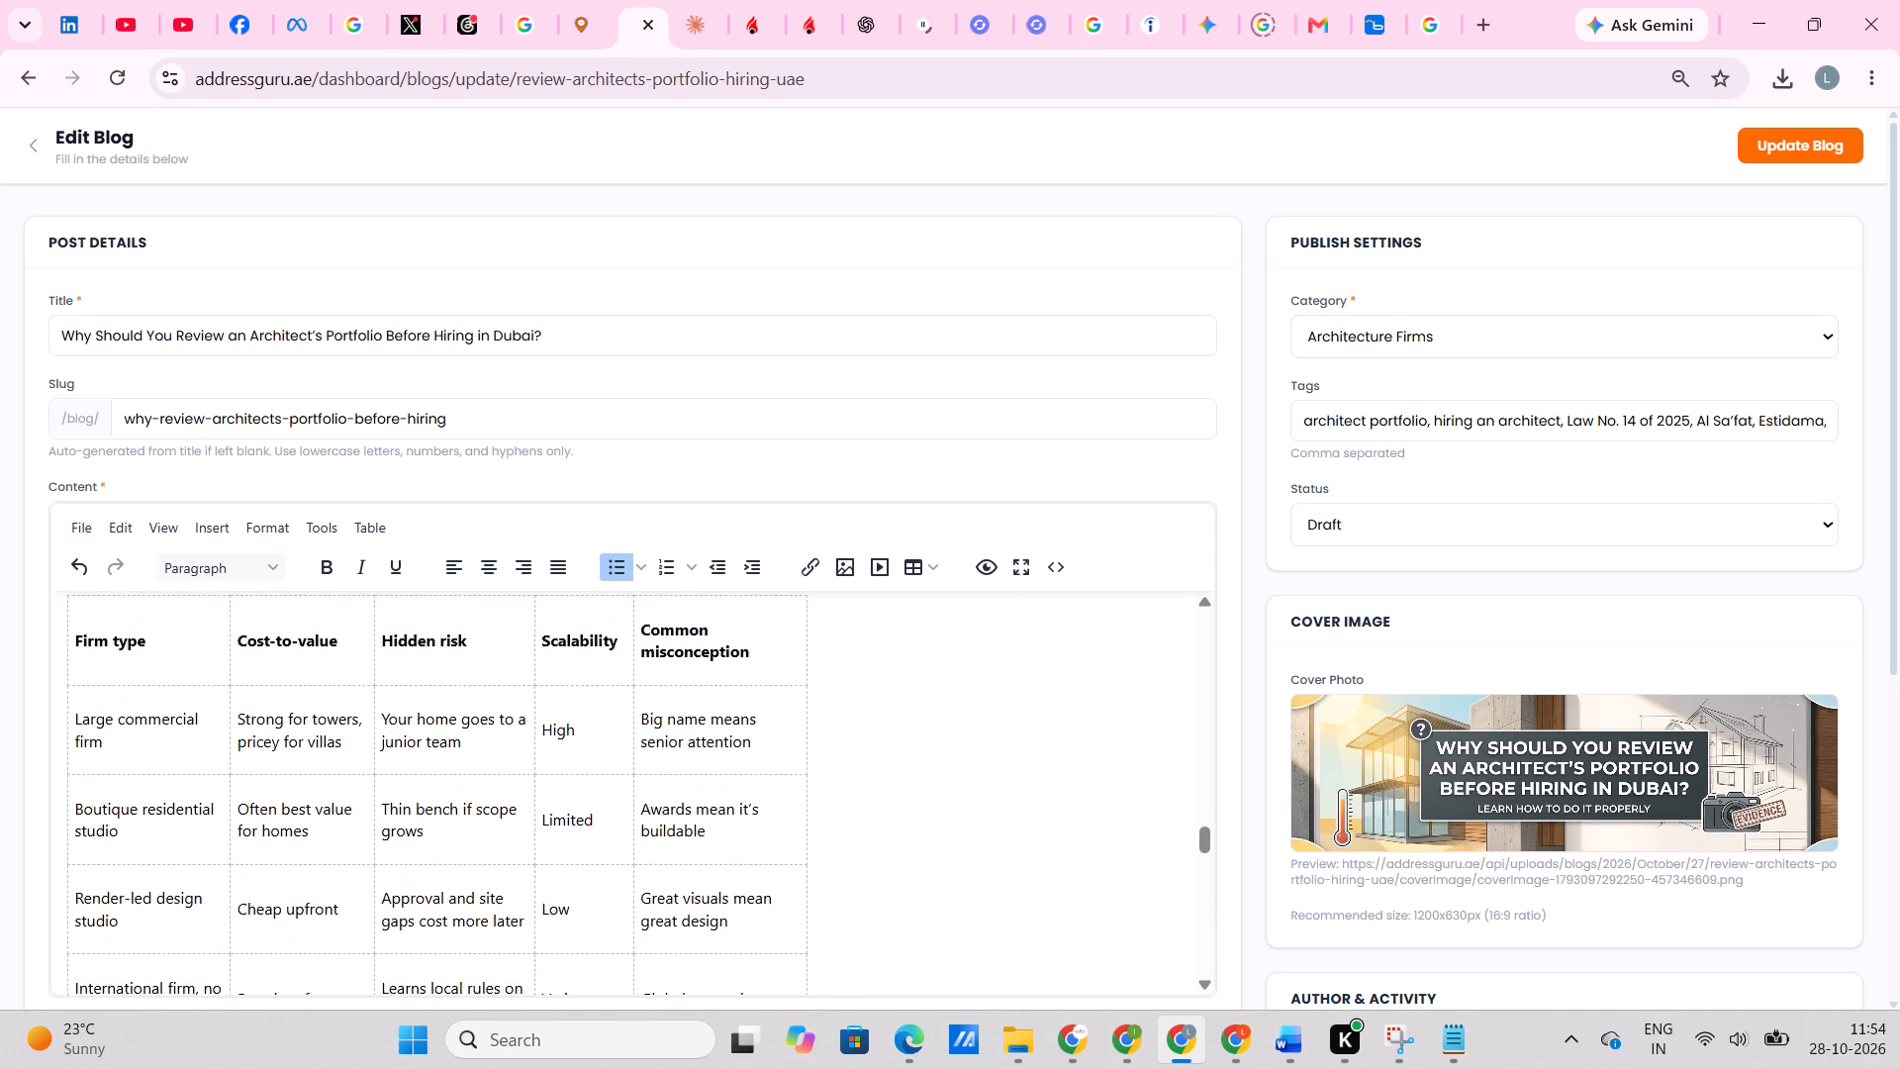
{"action": "scroll", "coordinate": [775, 729], "scroll_direction": "up", "scroll_amount": 4}
{"action": "scroll", "coordinate": [771, 728], "scroll_direction": "down", "scroll_amount": 3}
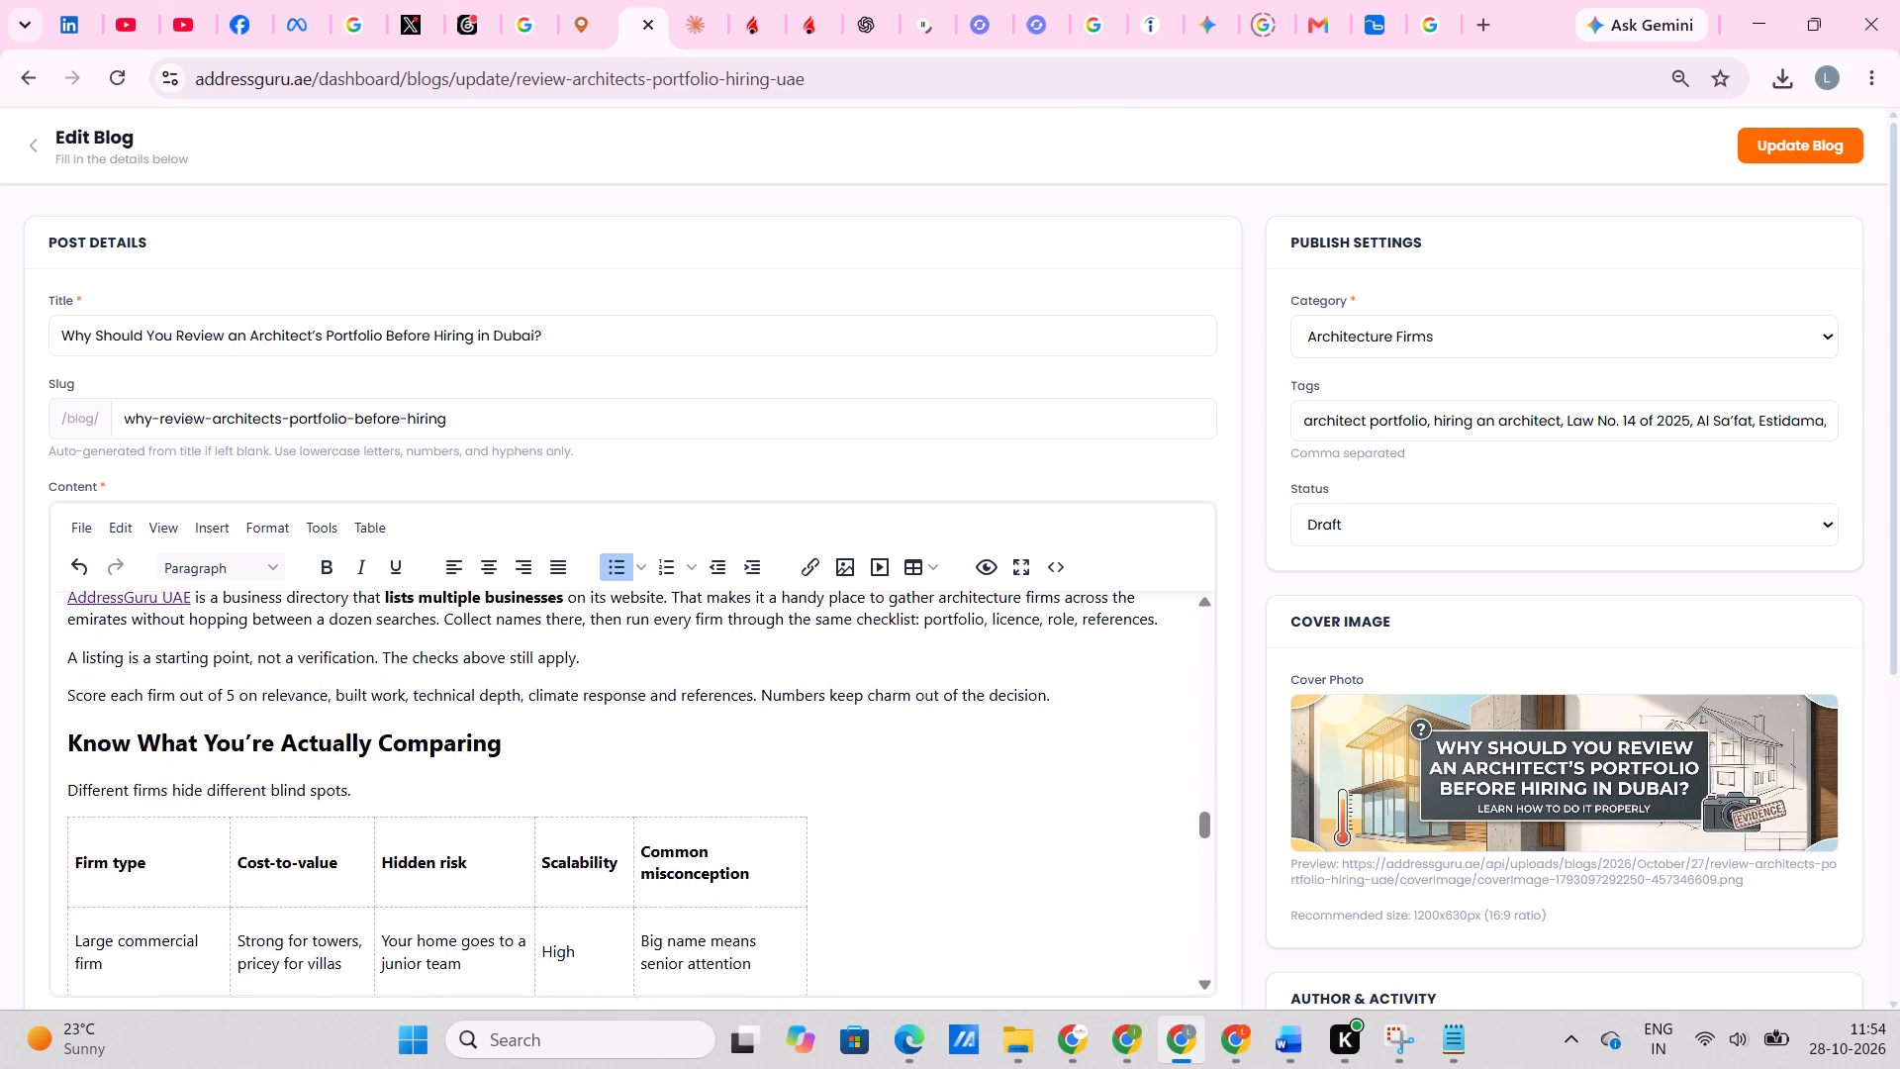
{"action": "scroll", "coordinate": [771, 728], "scroll_direction": "down", "scroll_amount": 6}
{"action": "scroll", "coordinate": [771, 728], "scroll_direction": "up", "scroll_amount": 2}
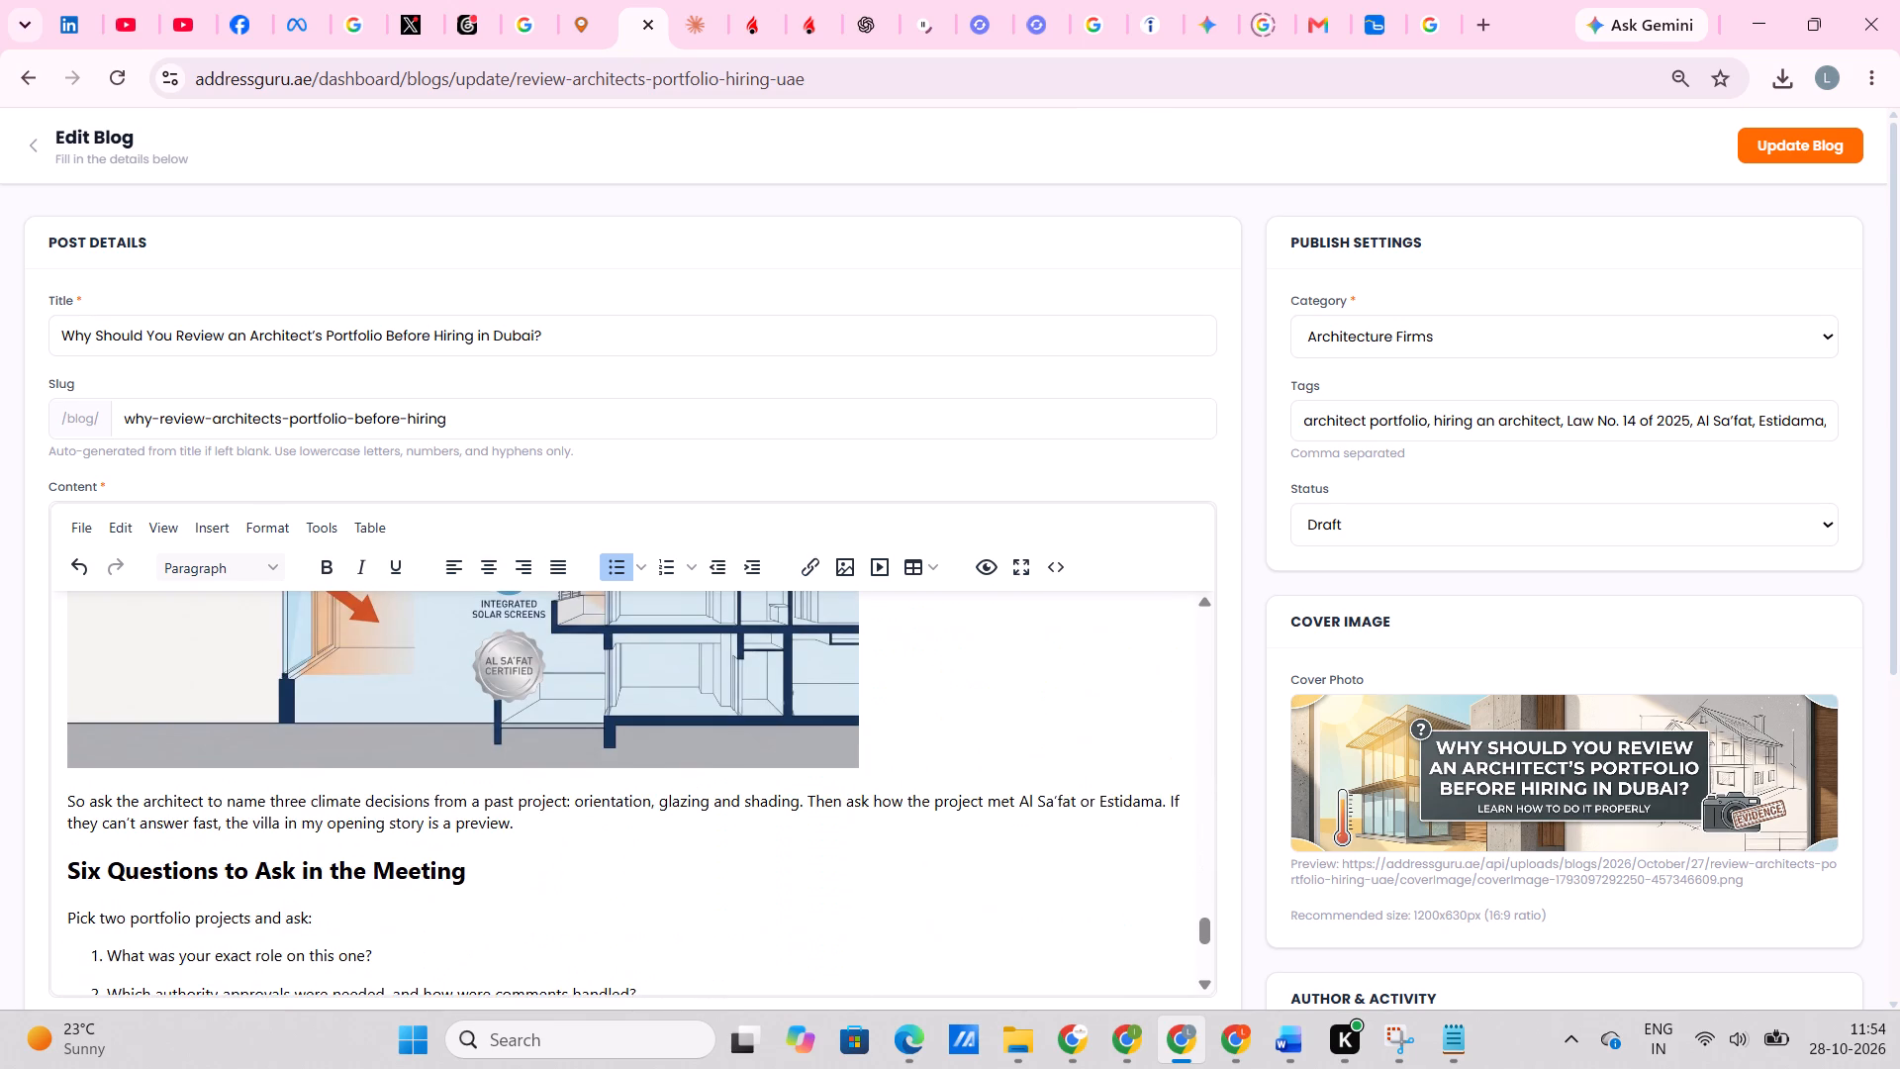
{"action": "scroll", "coordinate": [771, 728], "scroll_direction": "up", "scroll_amount": 3}
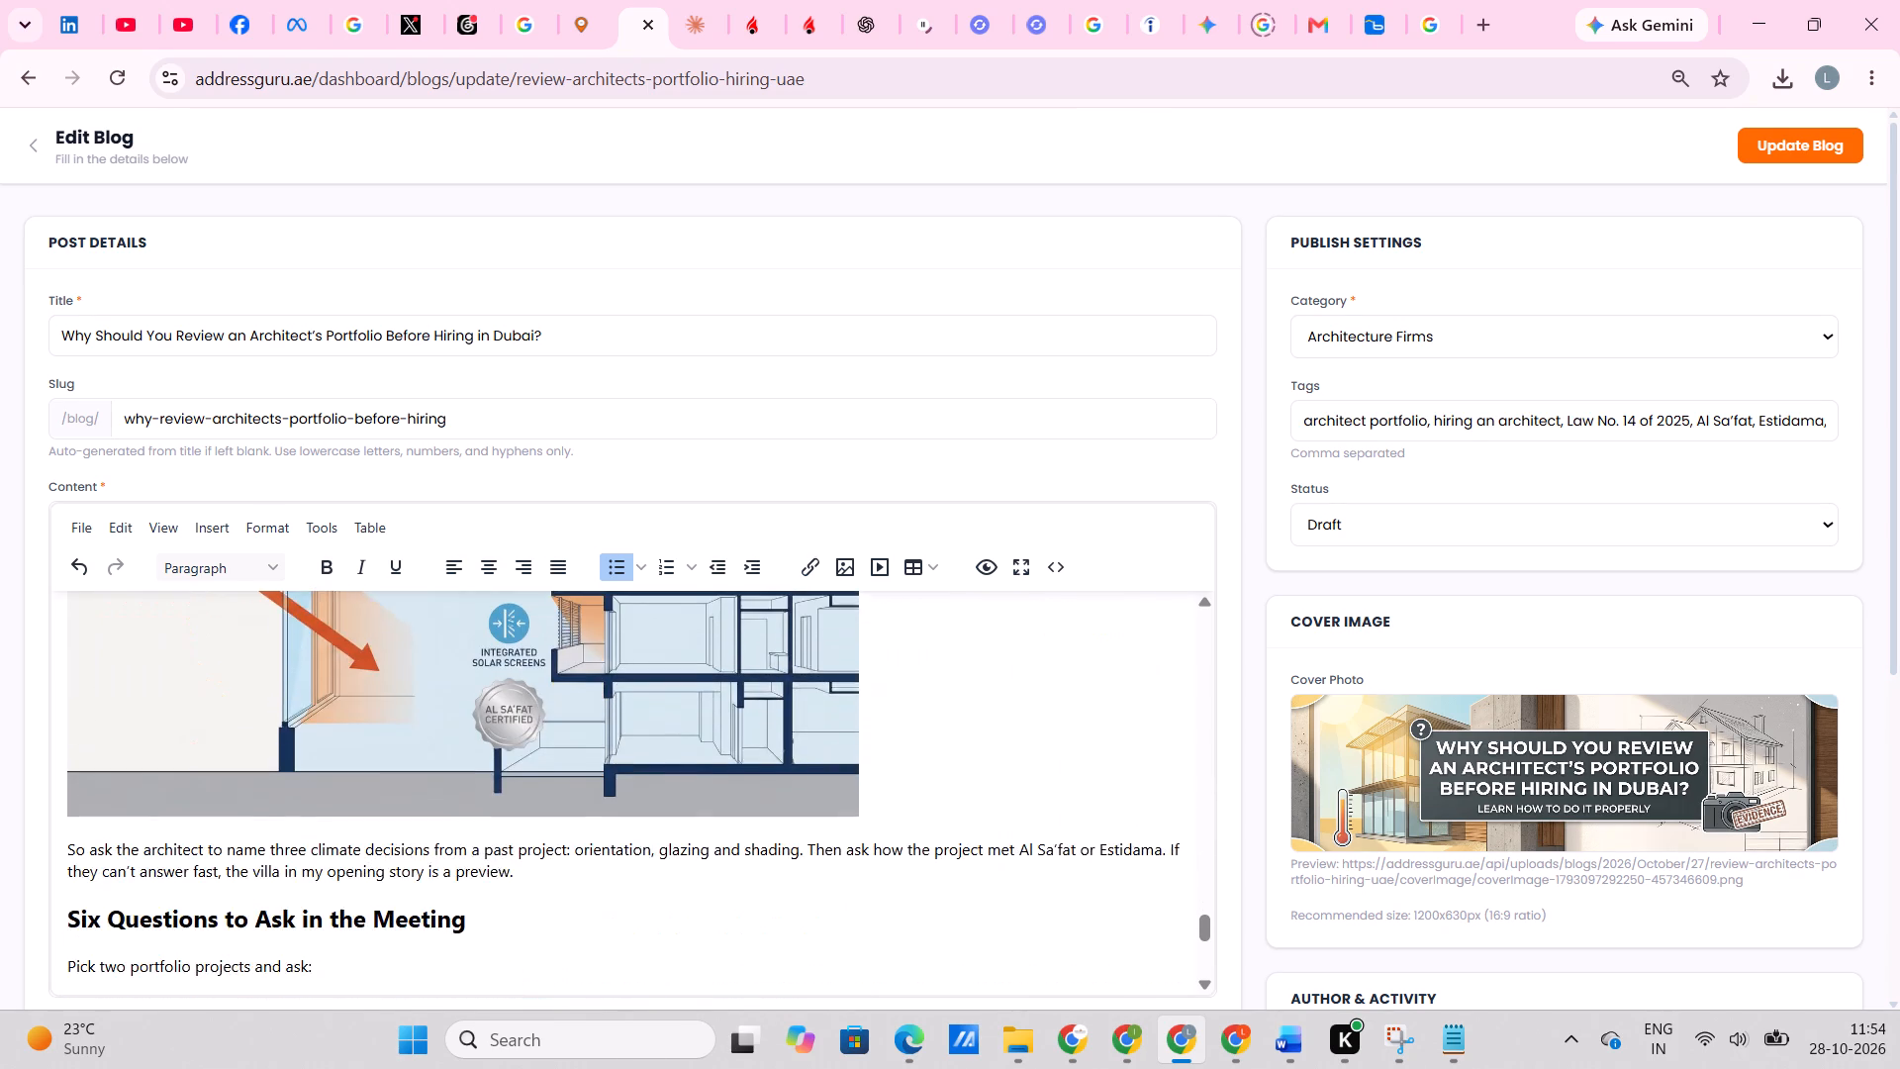
{"action": "scroll", "coordinate": [771, 728], "scroll_direction": "up", "scroll_amount": 5}
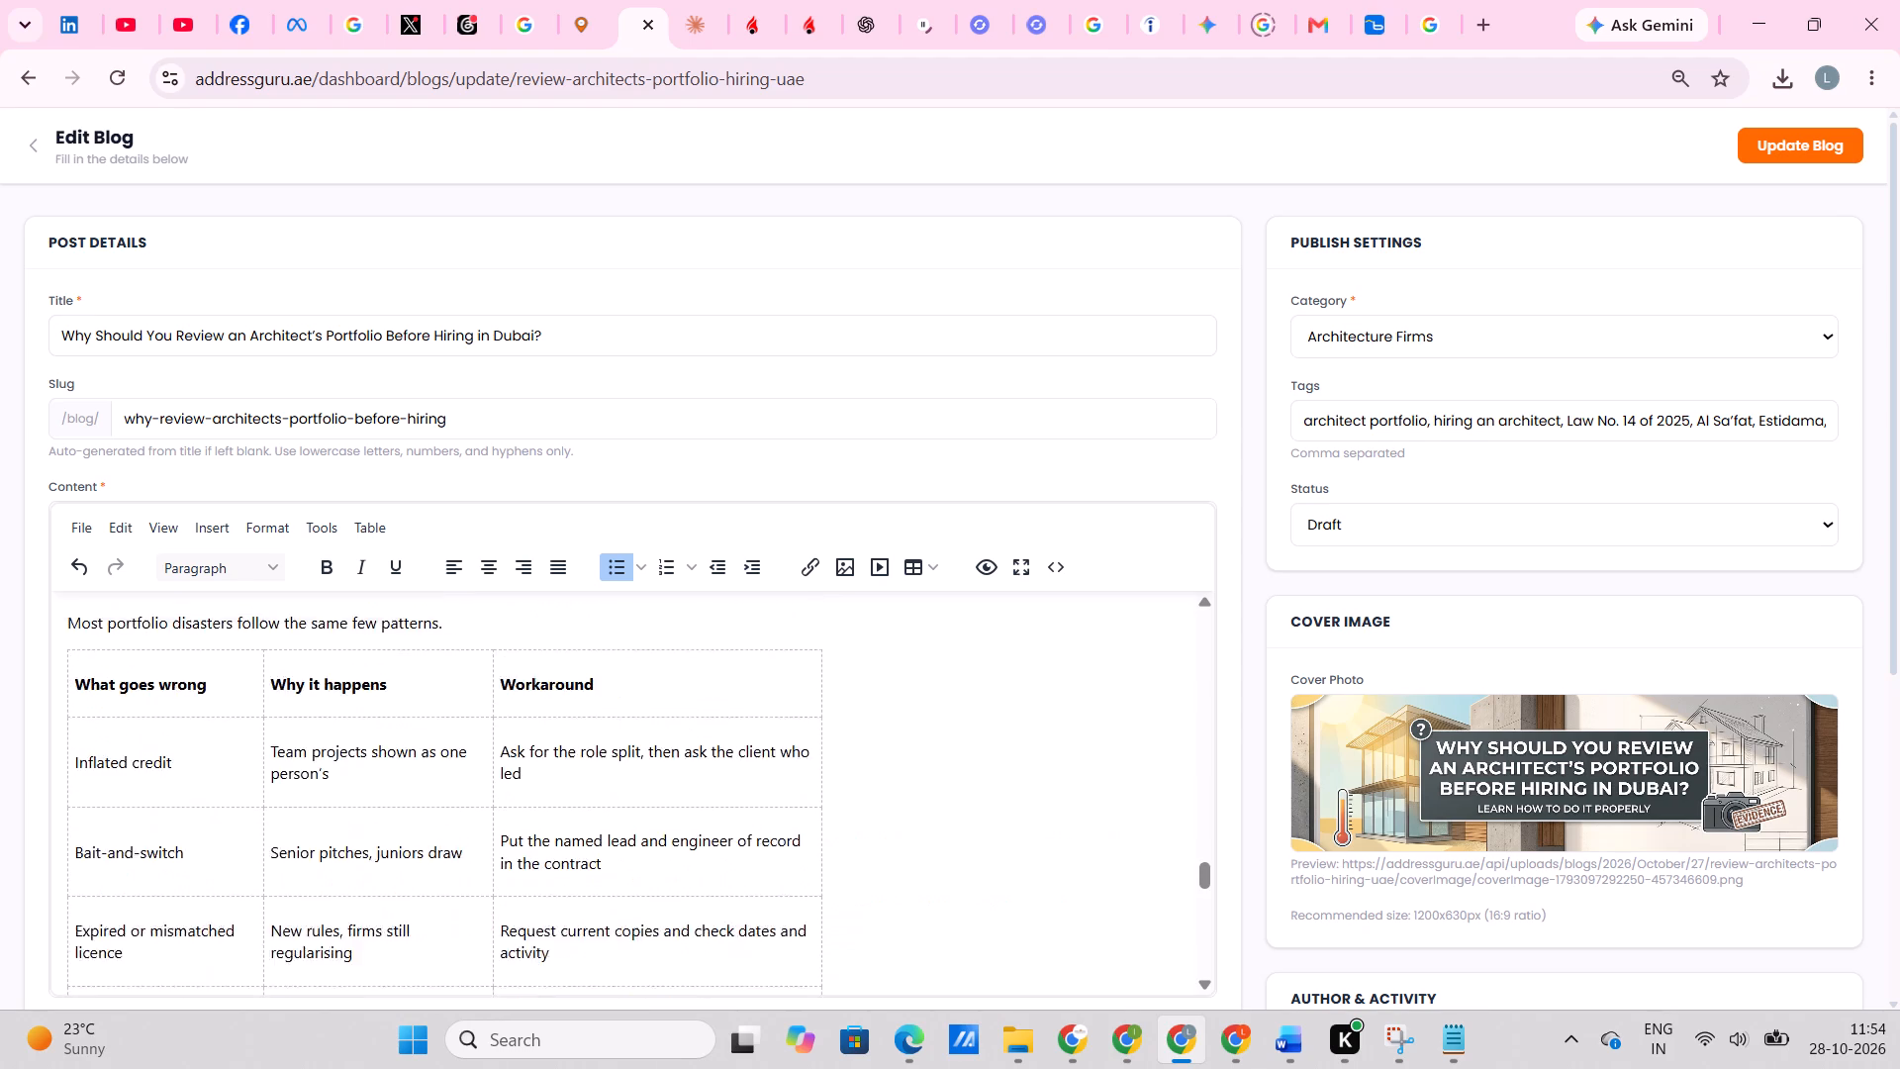
{"action": "scroll", "coordinate": [771, 728], "scroll_direction": "up", "scroll_amount": 5}
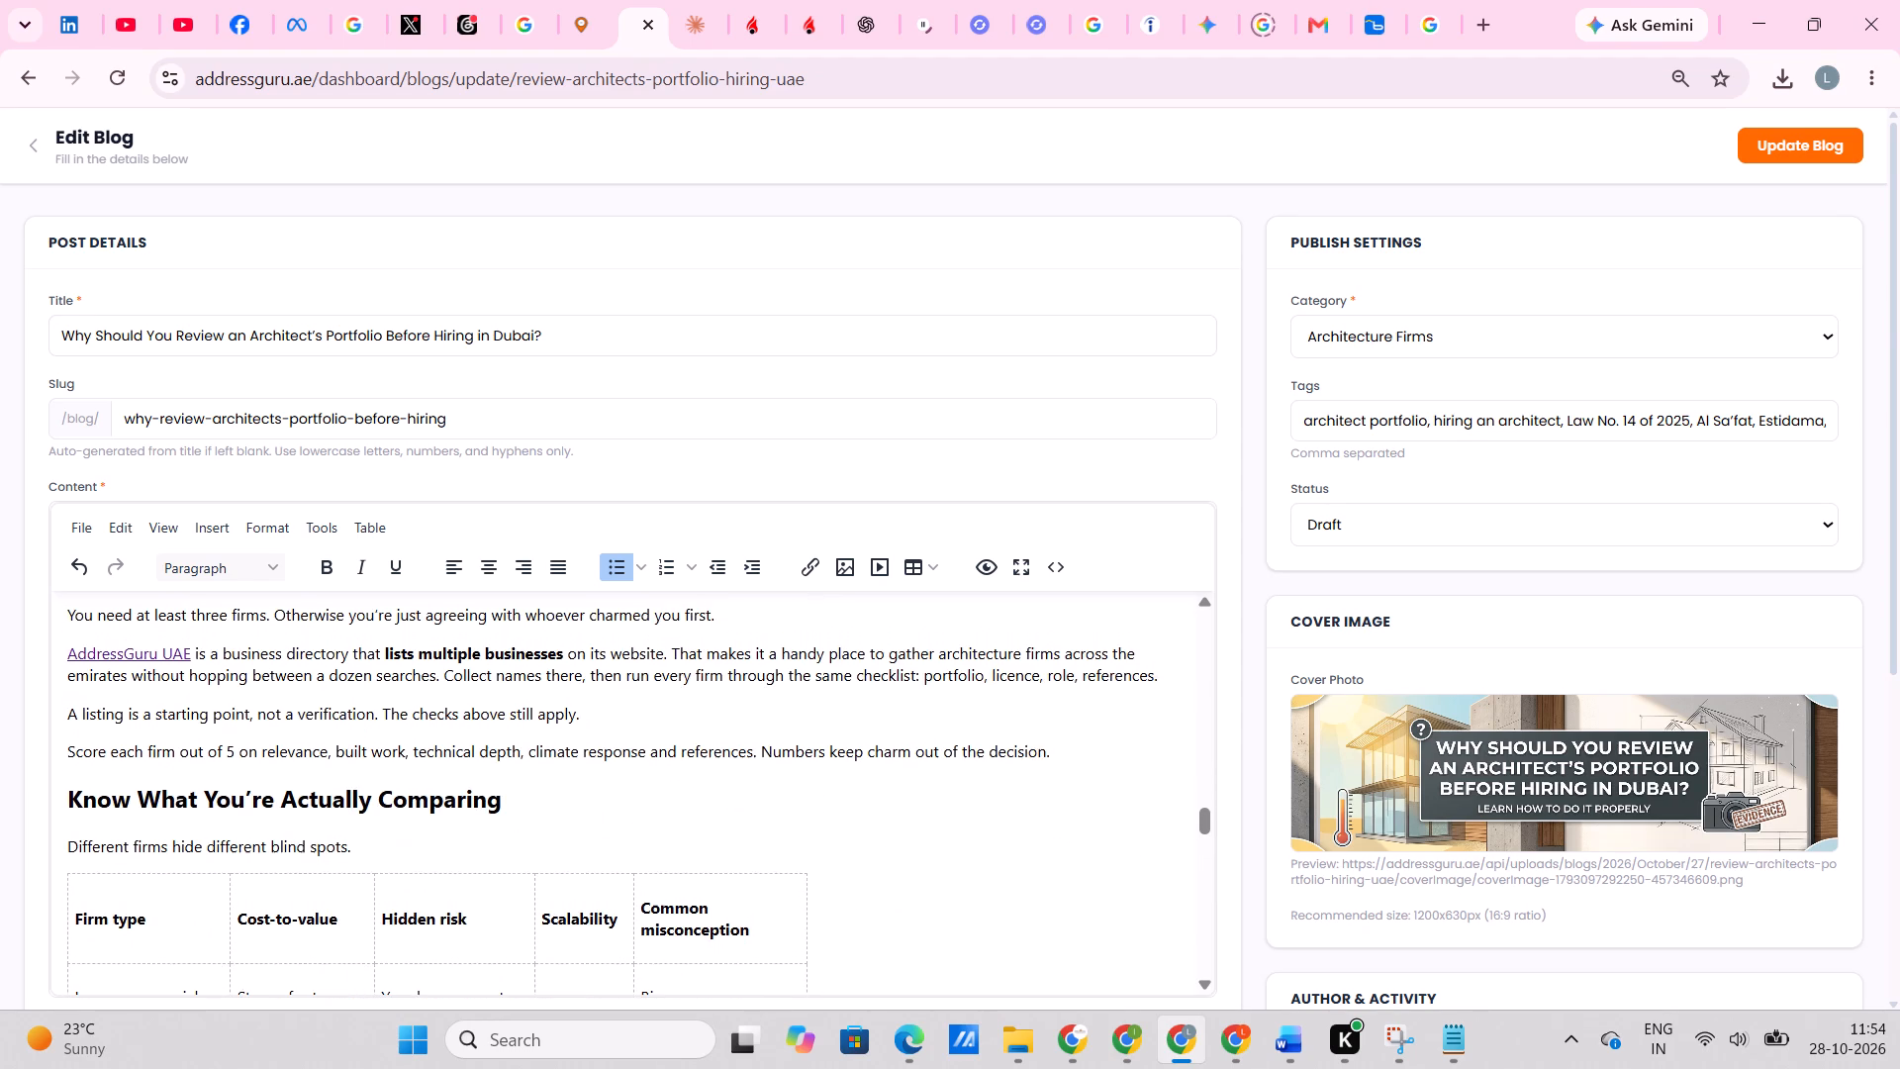
{"action": "scroll", "coordinate": [771, 728], "scroll_direction": "up", "scroll_amount": 3}
{"action": "scroll", "coordinate": [771, 728], "scroll_direction": "down", "scroll_amount": 1}
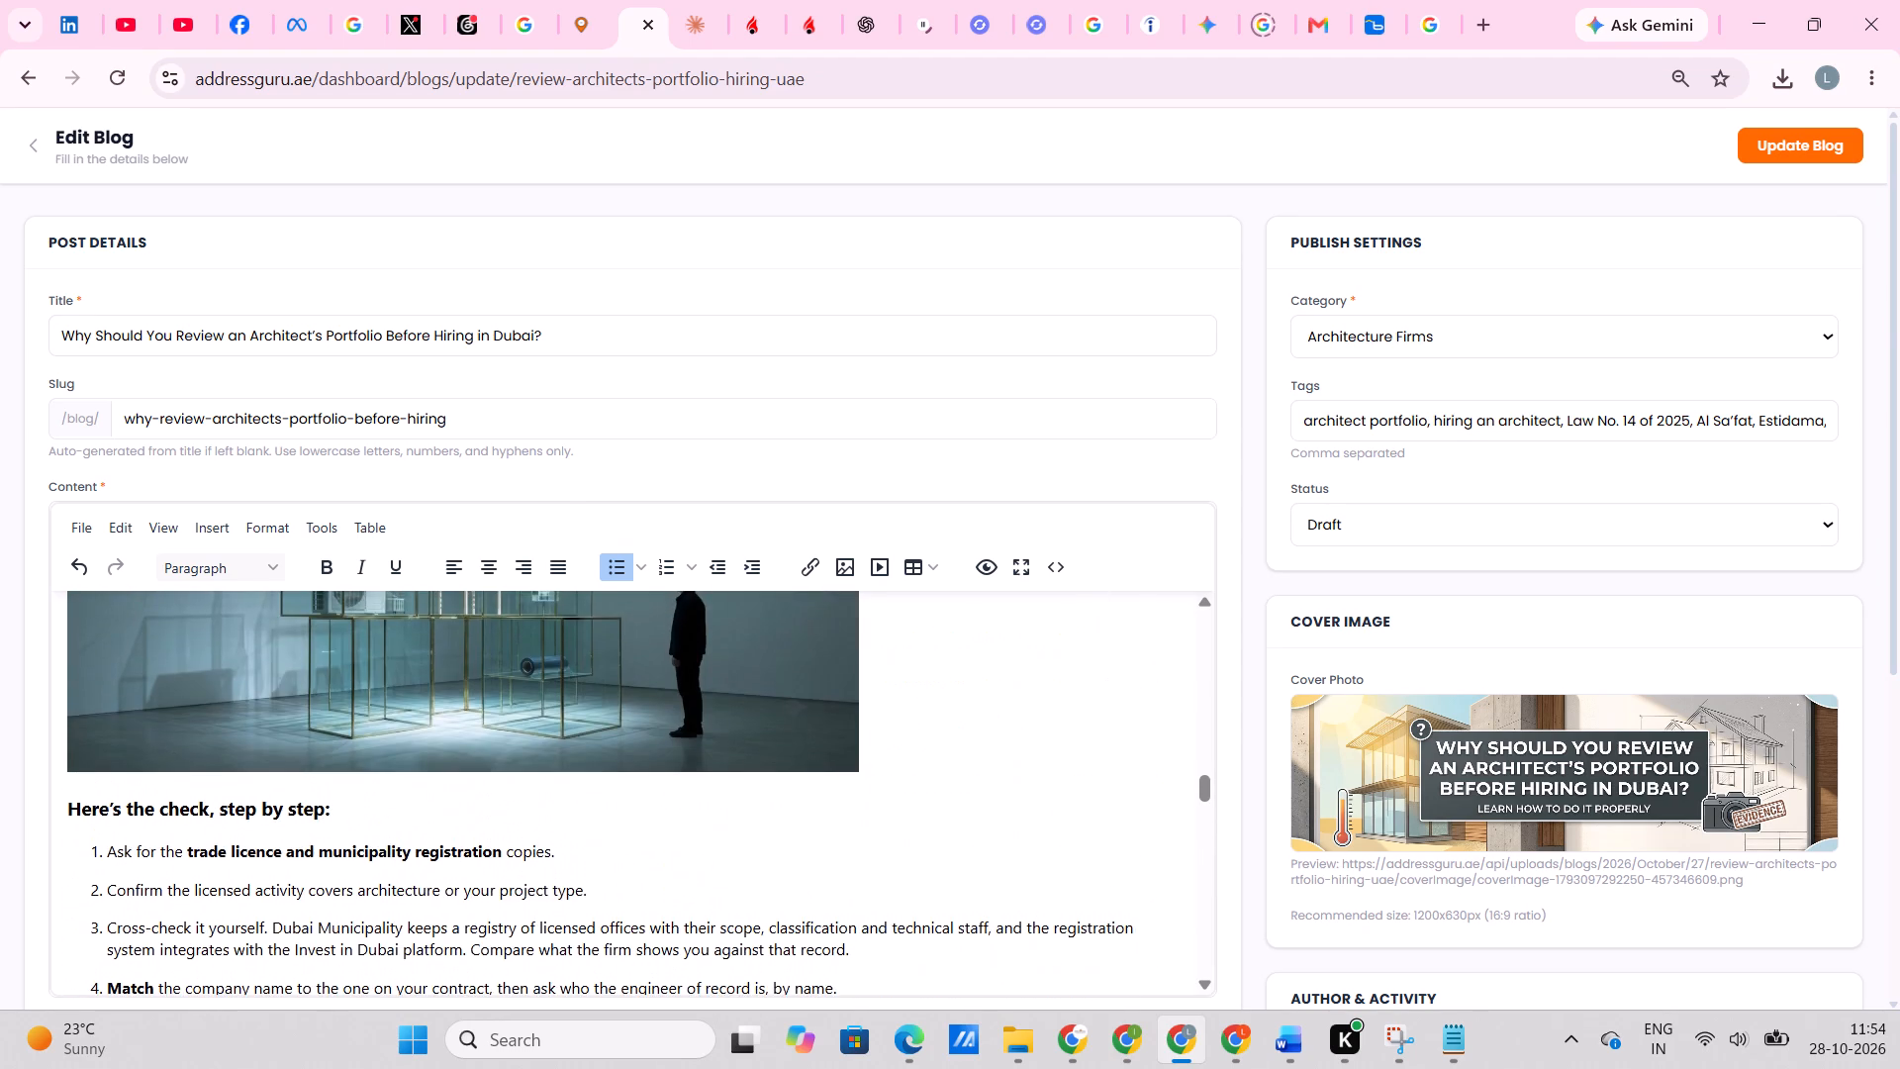
{"action": "scroll", "coordinate": [771, 728], "scroll_direction": "down", "scroll_amount": 10}
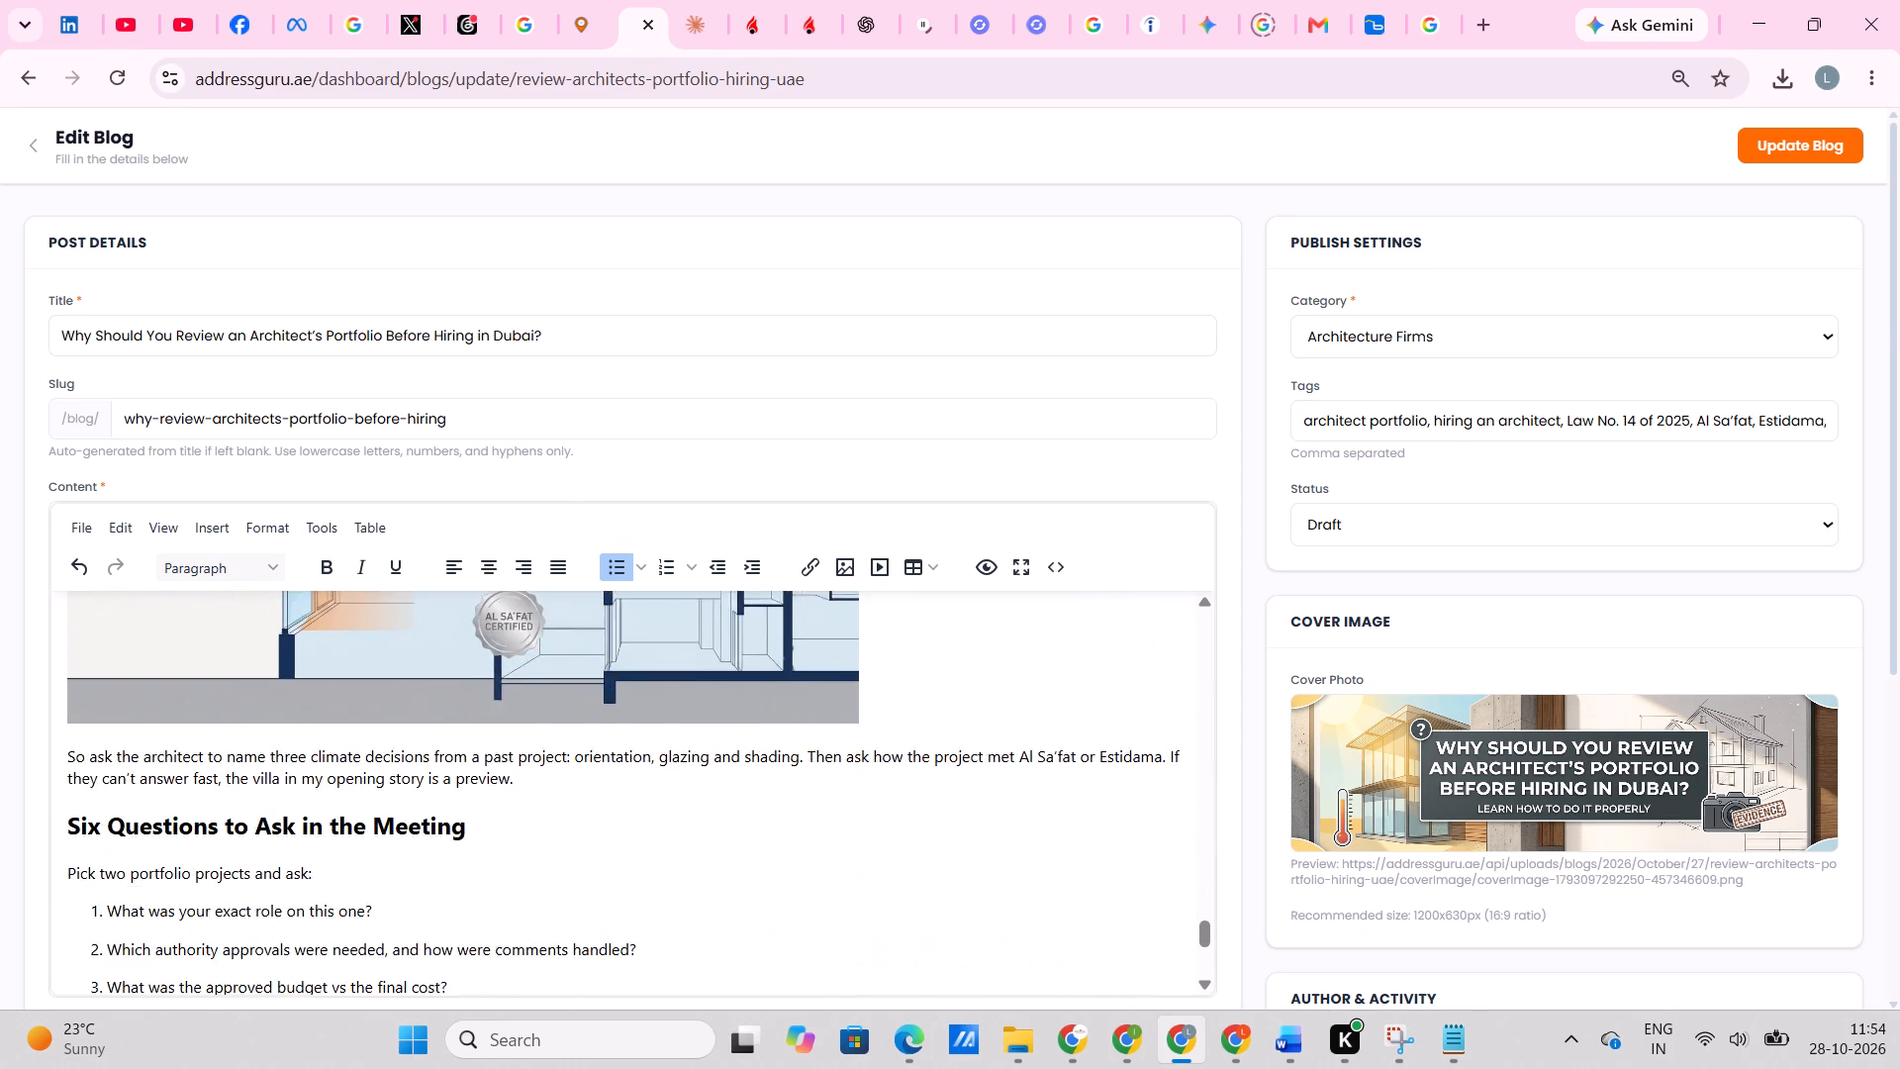
{"action": "scroll", "coordinate": [771, 728], "scroll_direction": "down", "scroll_amount": 3}
{"action": "scroll", "coordinate": [757, 730], "scroll_direction": "up", "scroll_amount": 5}
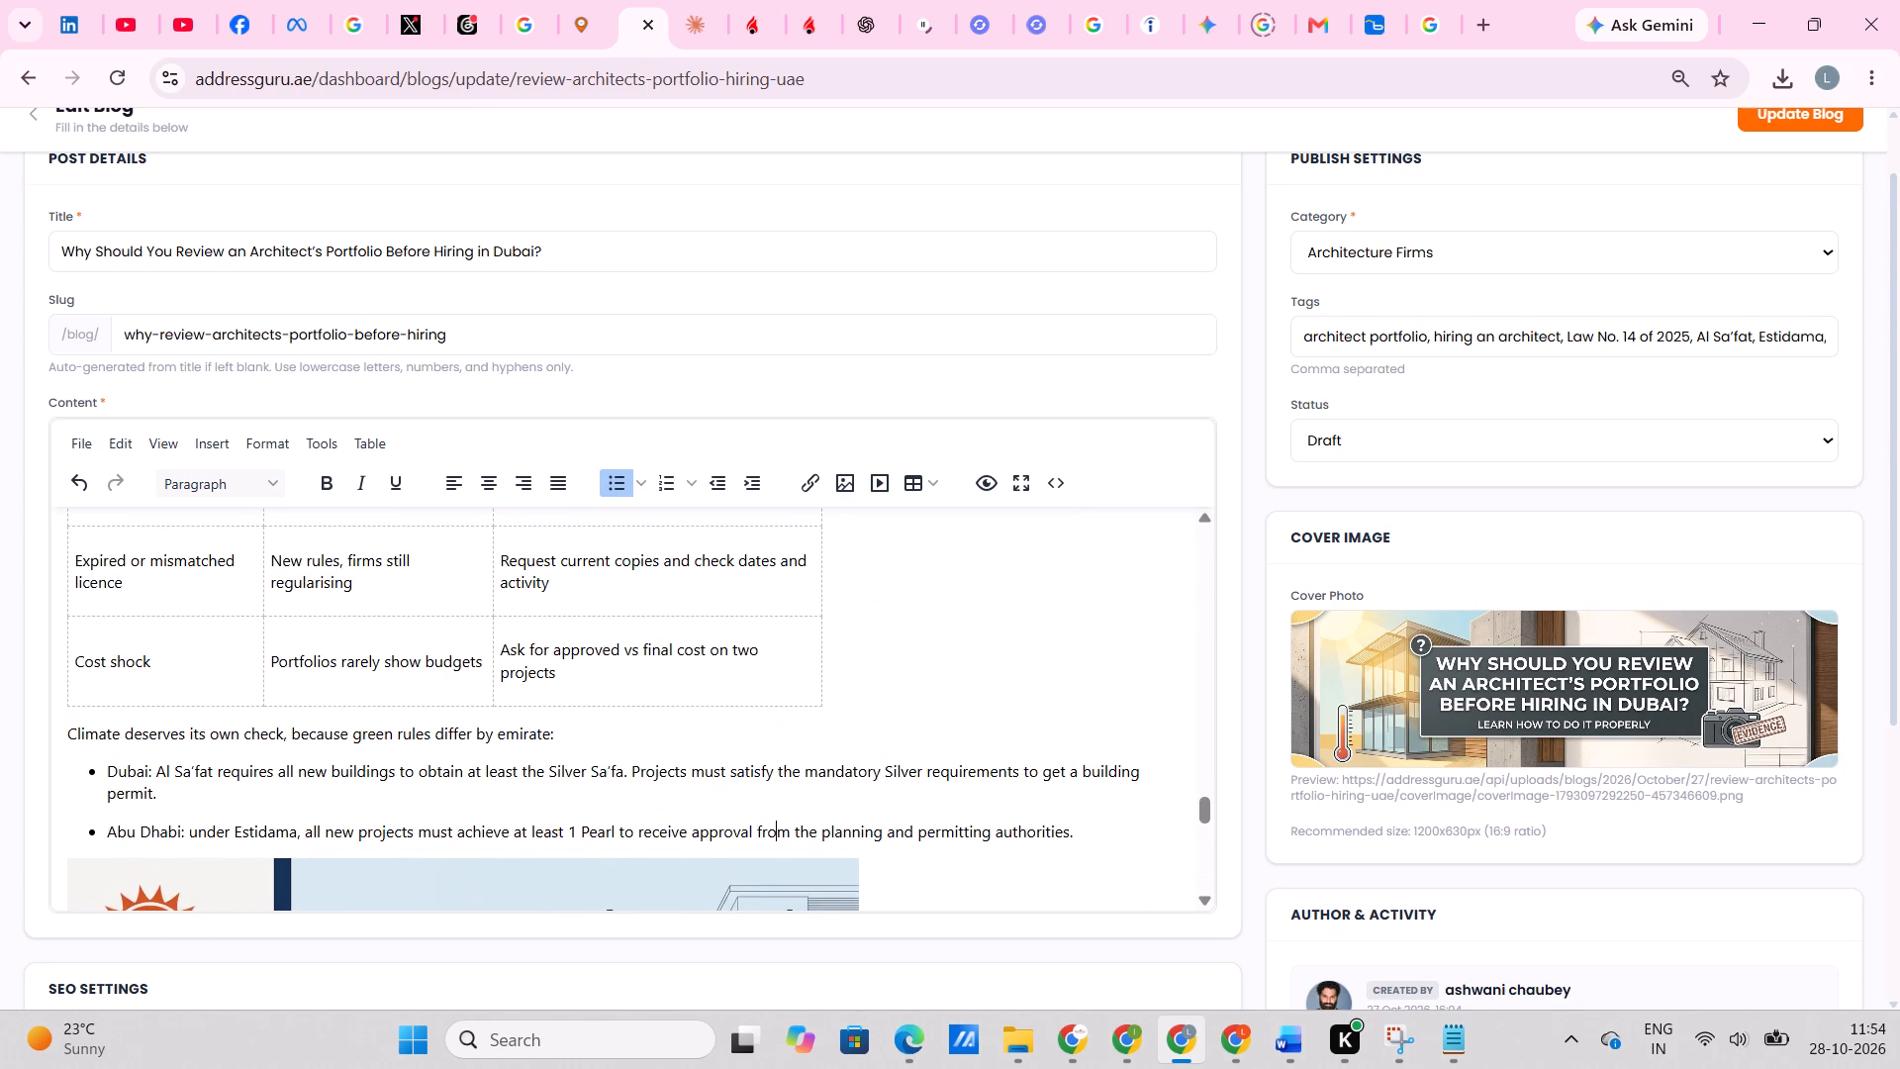
Read the draft's closing sections, "Six Questions to Ask in the Meeting" and "Final Thoughts", to the end of the content.
{"action": "scroll", "coordinate": [749, 739], "scroll_direction": "down", "scroll_amount": 5}
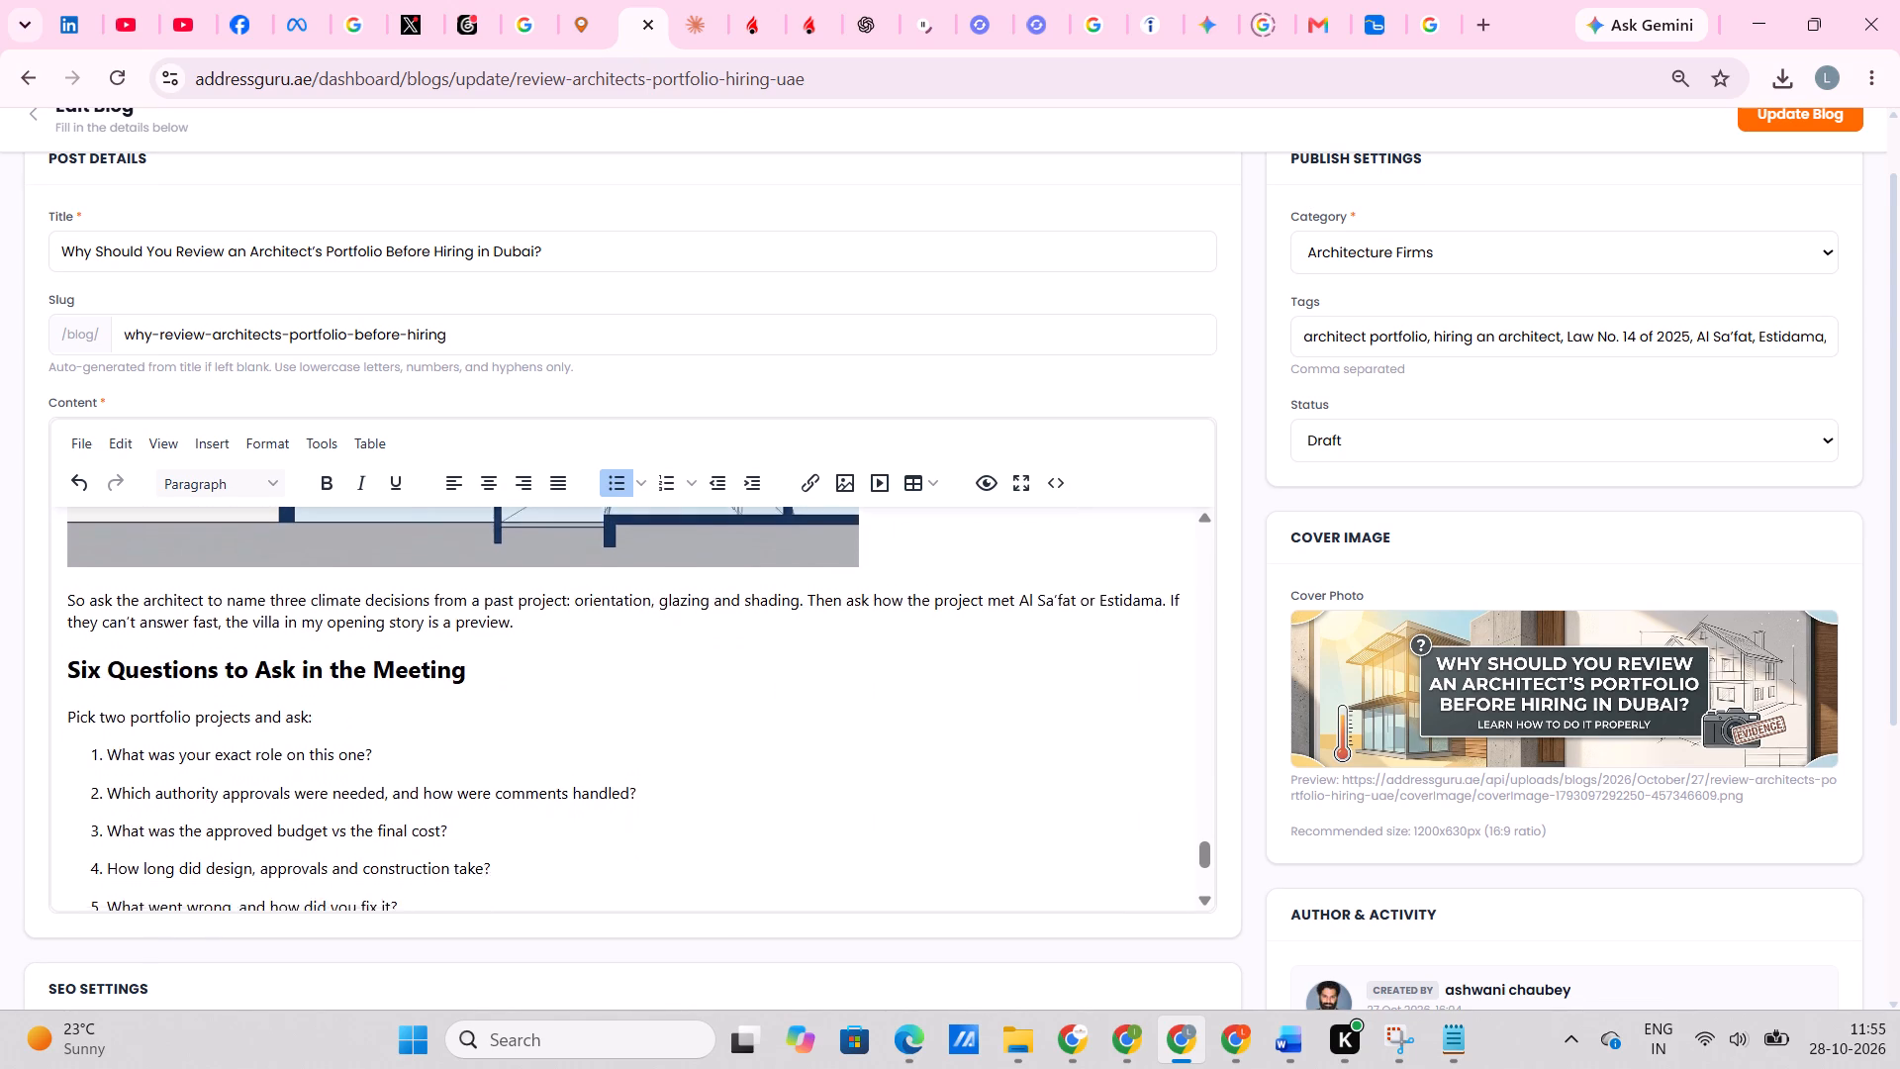
{"action": "scroll", "coordinate": [749, 739], "scroll_direction": "down", "scroll_amount": 2}
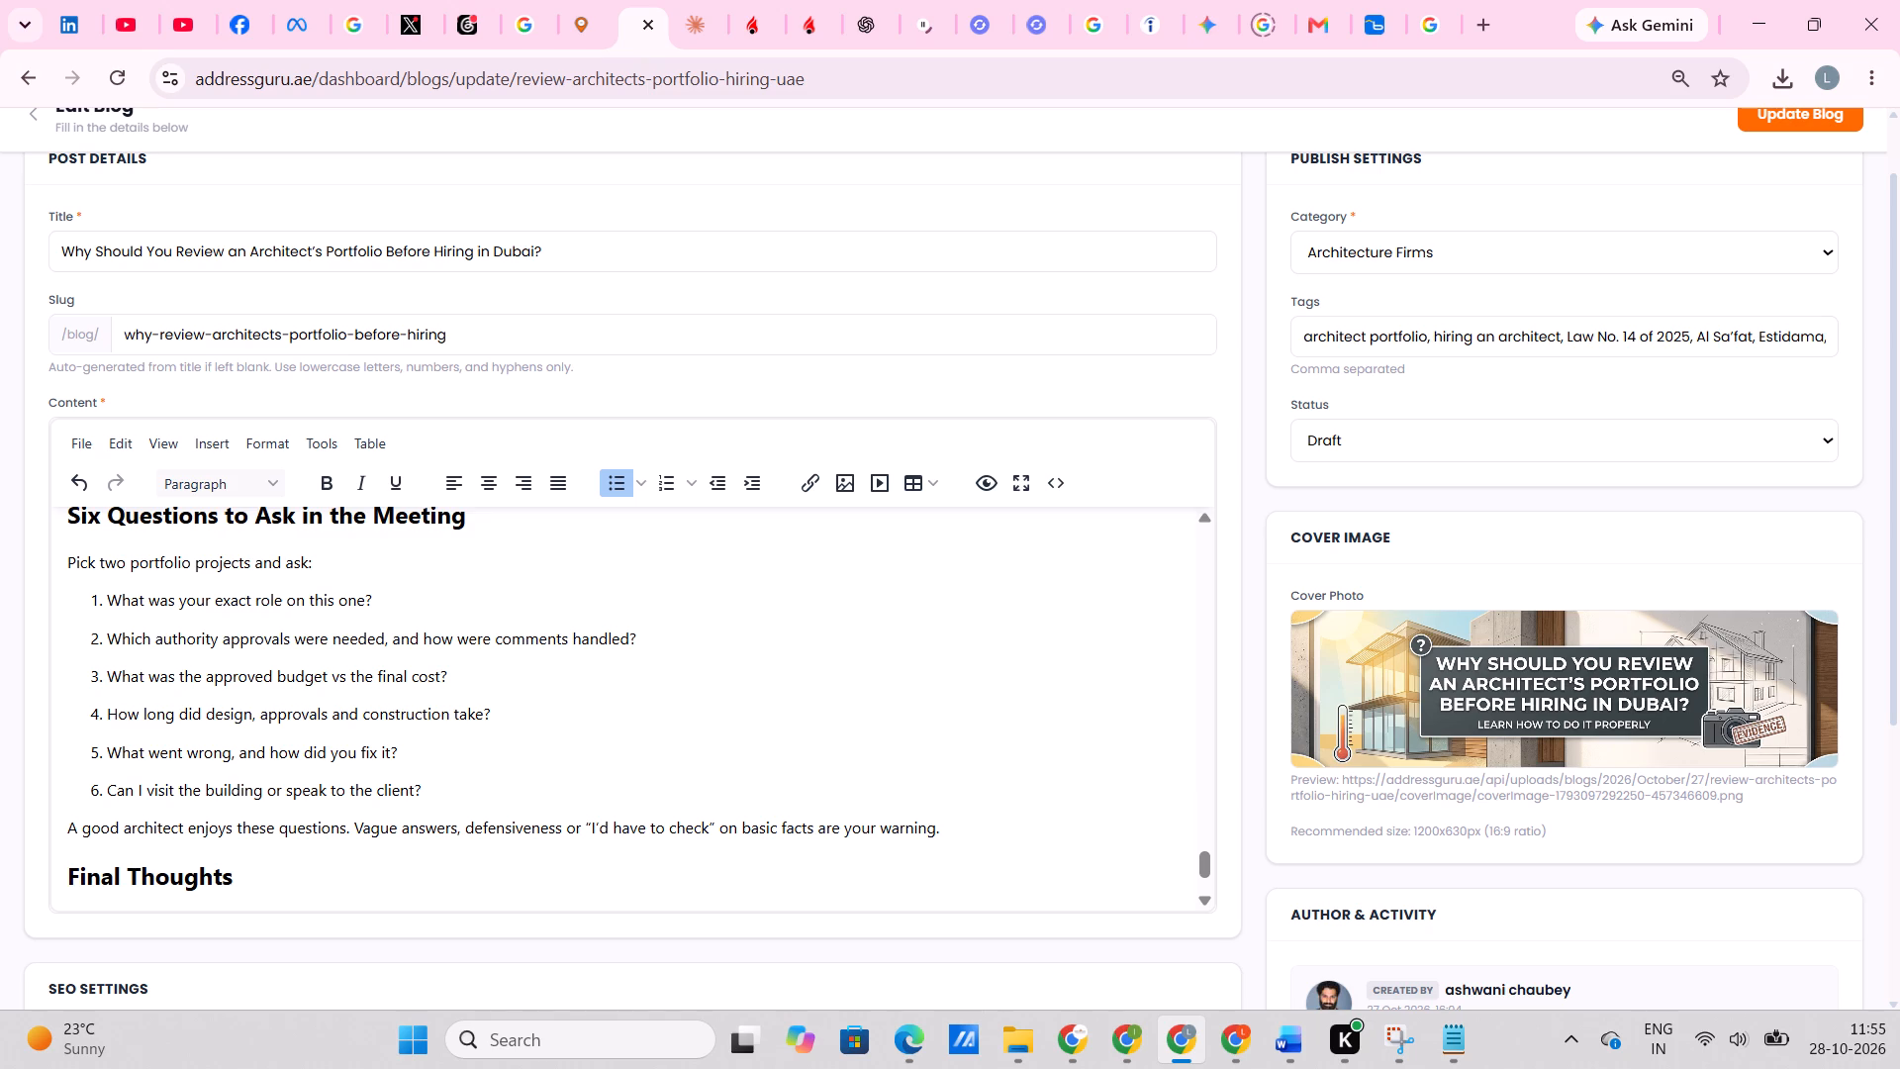
{"action": "scroll", "coordinate": [154, 595], "scroll_direction": "down", "scroll_amount": 1}
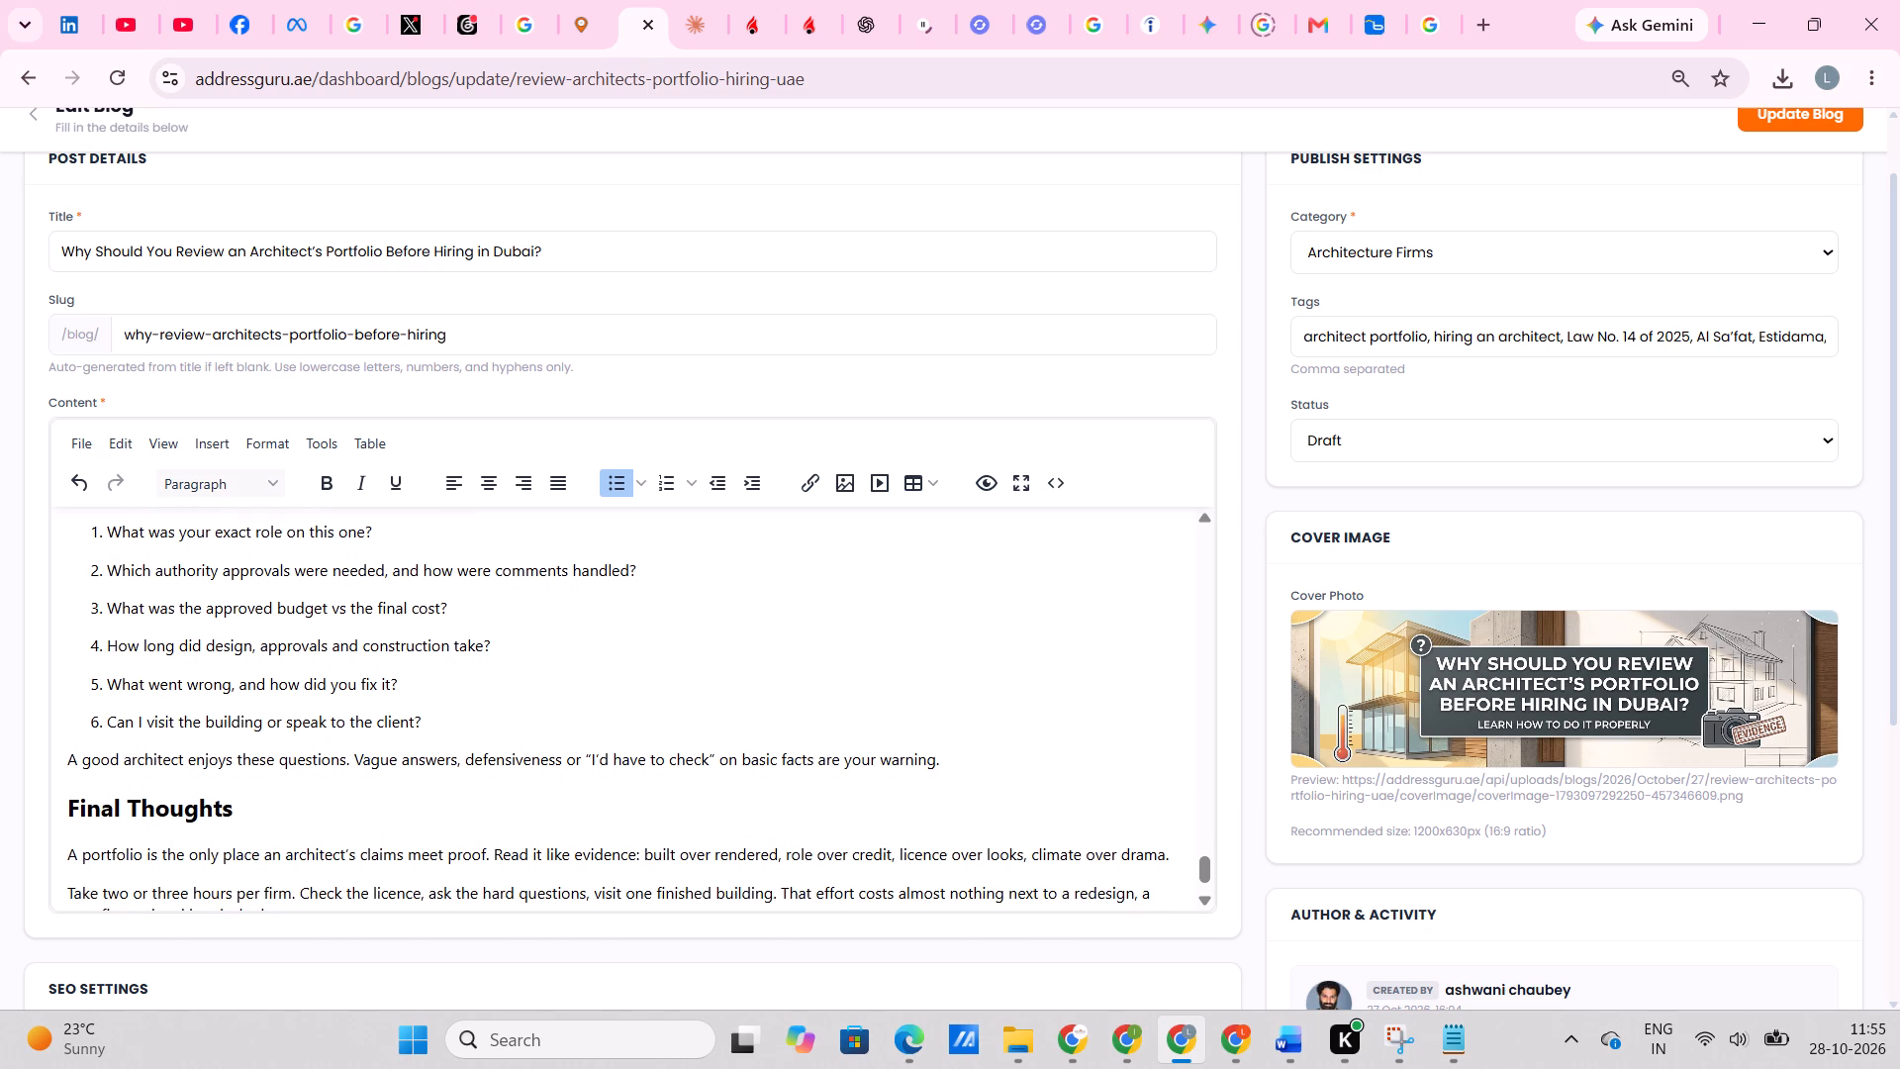
{"action": "scroll", "coordinate": [452, 704], "scroll_direction": "down", "scroll_amount": 1}
{"action": "scroll", "coordinate": [311, 700], "scroll_direction": "up", "scroll_amount": 1}
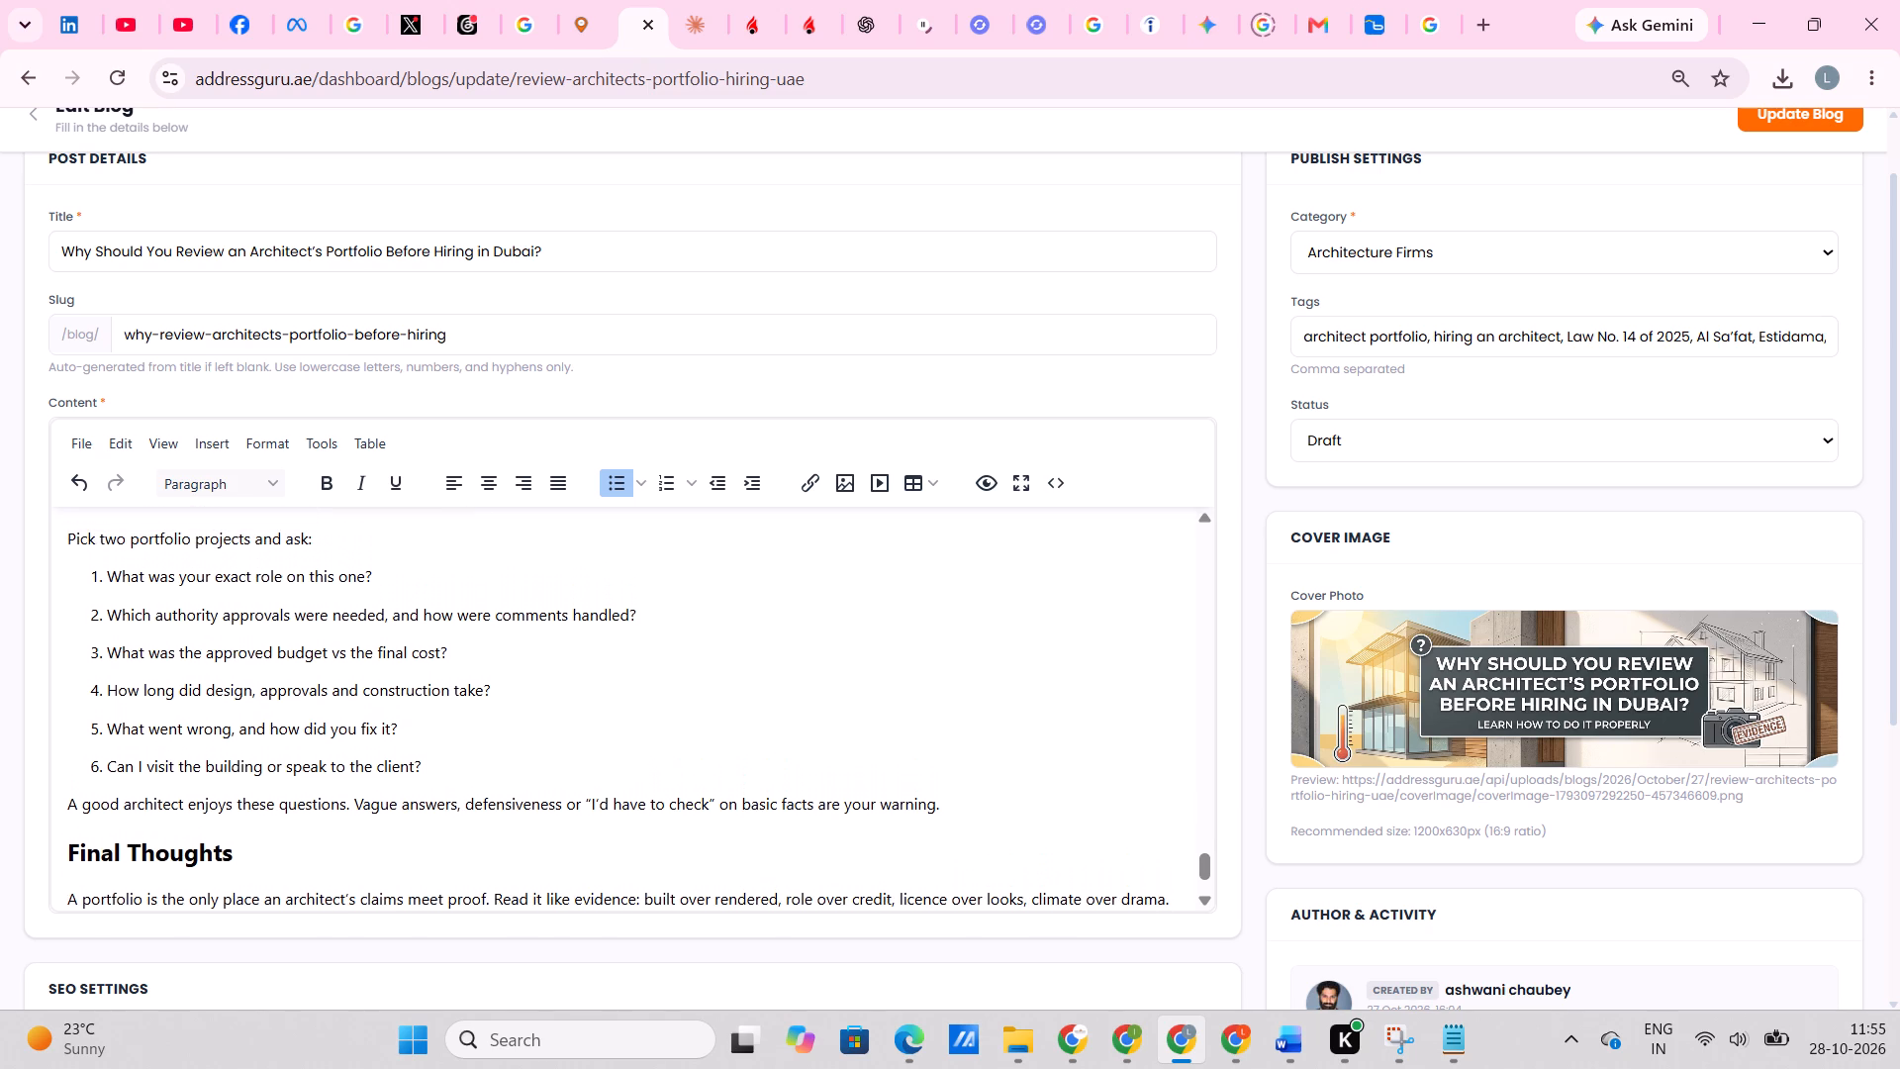
{"action": "scroll", "coordinate": [202, 614], "scroll_direction": "up", "scroll_amount": 1}
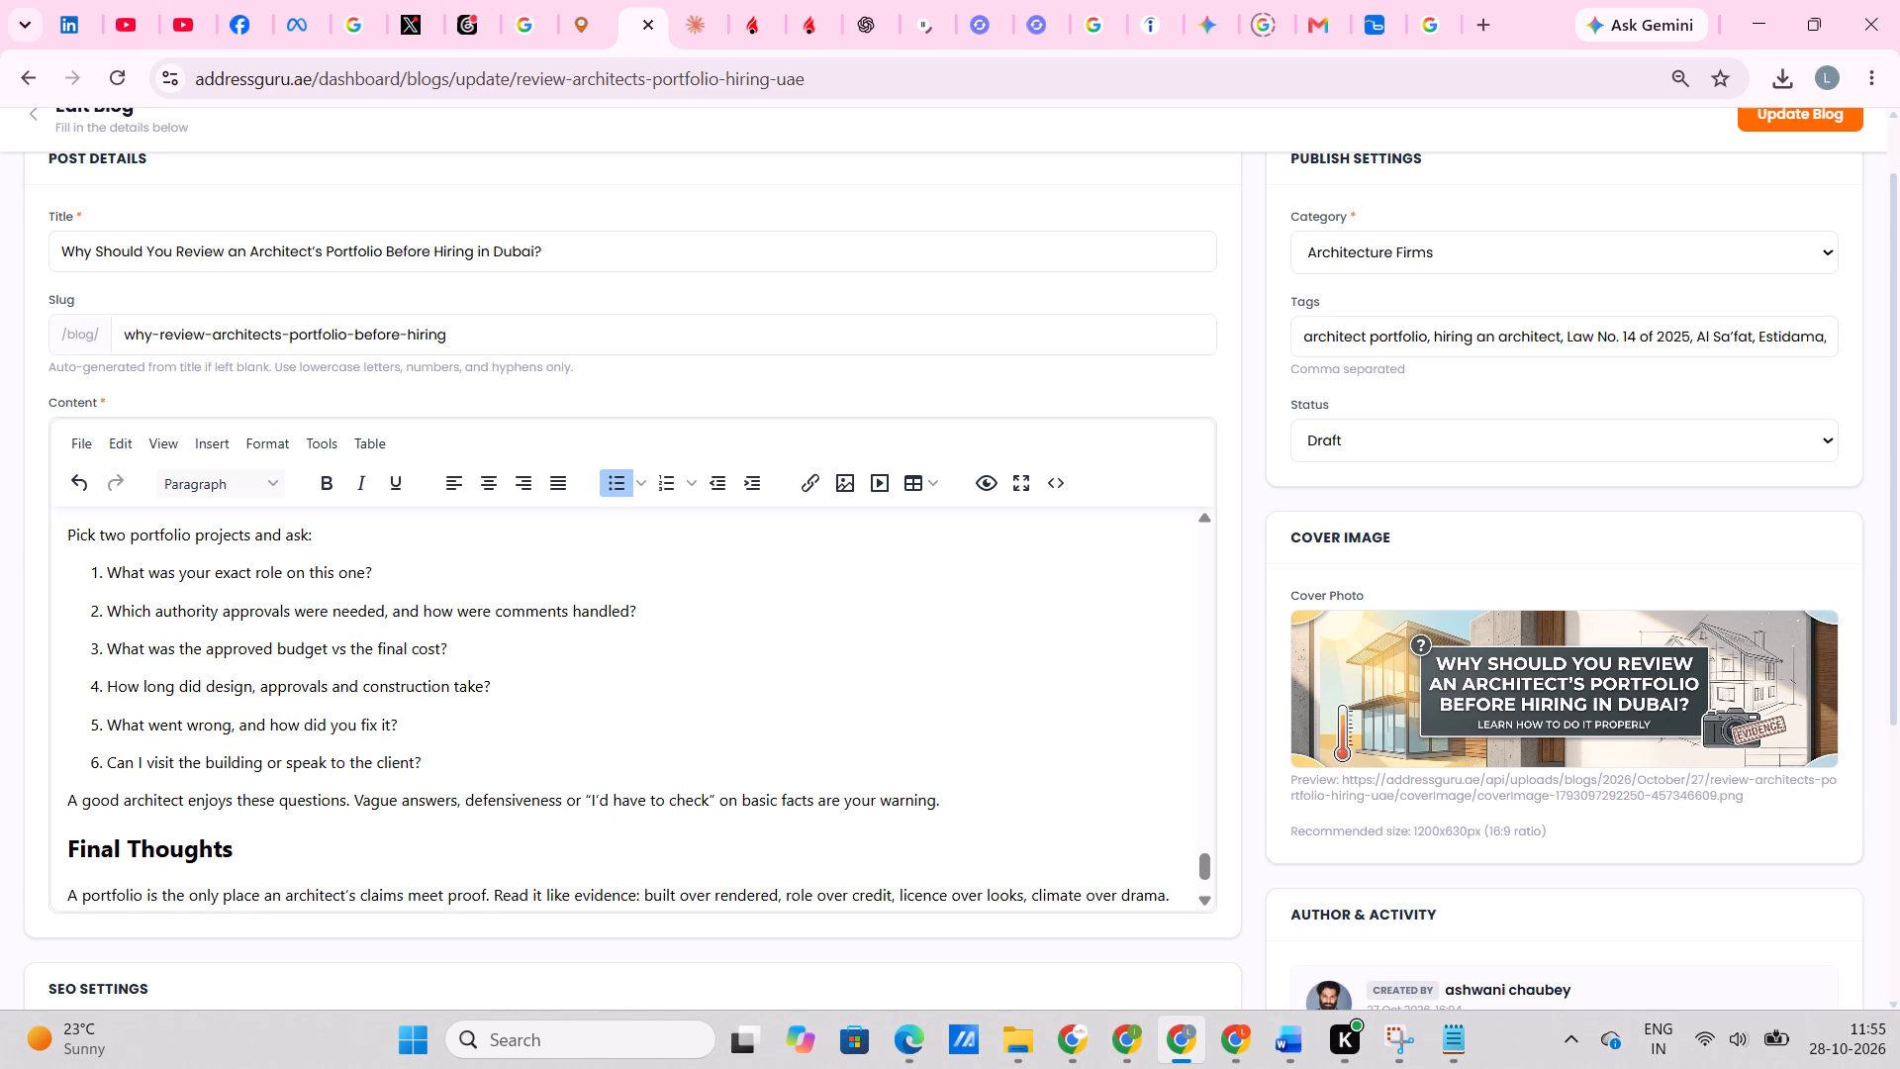
{"action": "scroll", "coordinate": [361, 809], "scroll_direction": "down", "scroll_amount": 1}
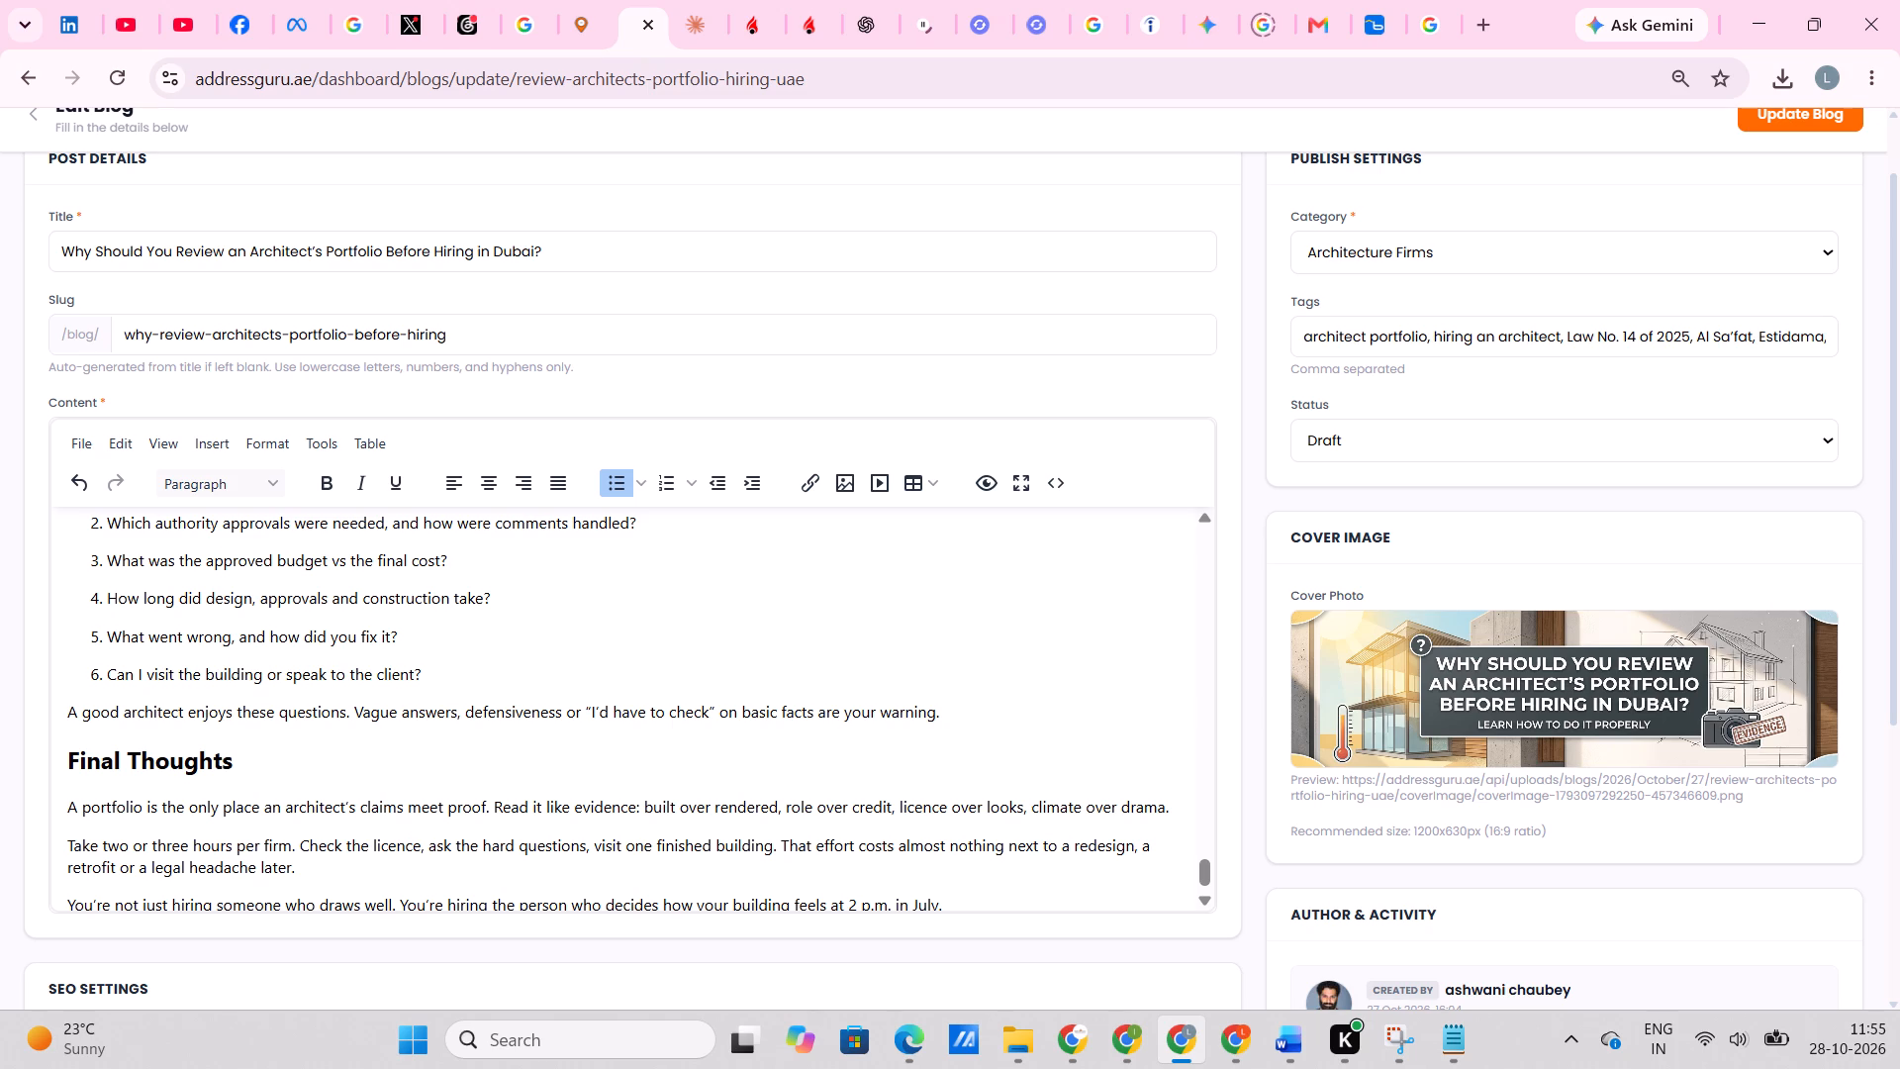
{"action": "scroll", "coordinate": [361, 809], "scroll_direction": "down", "scroll_amount": 1}
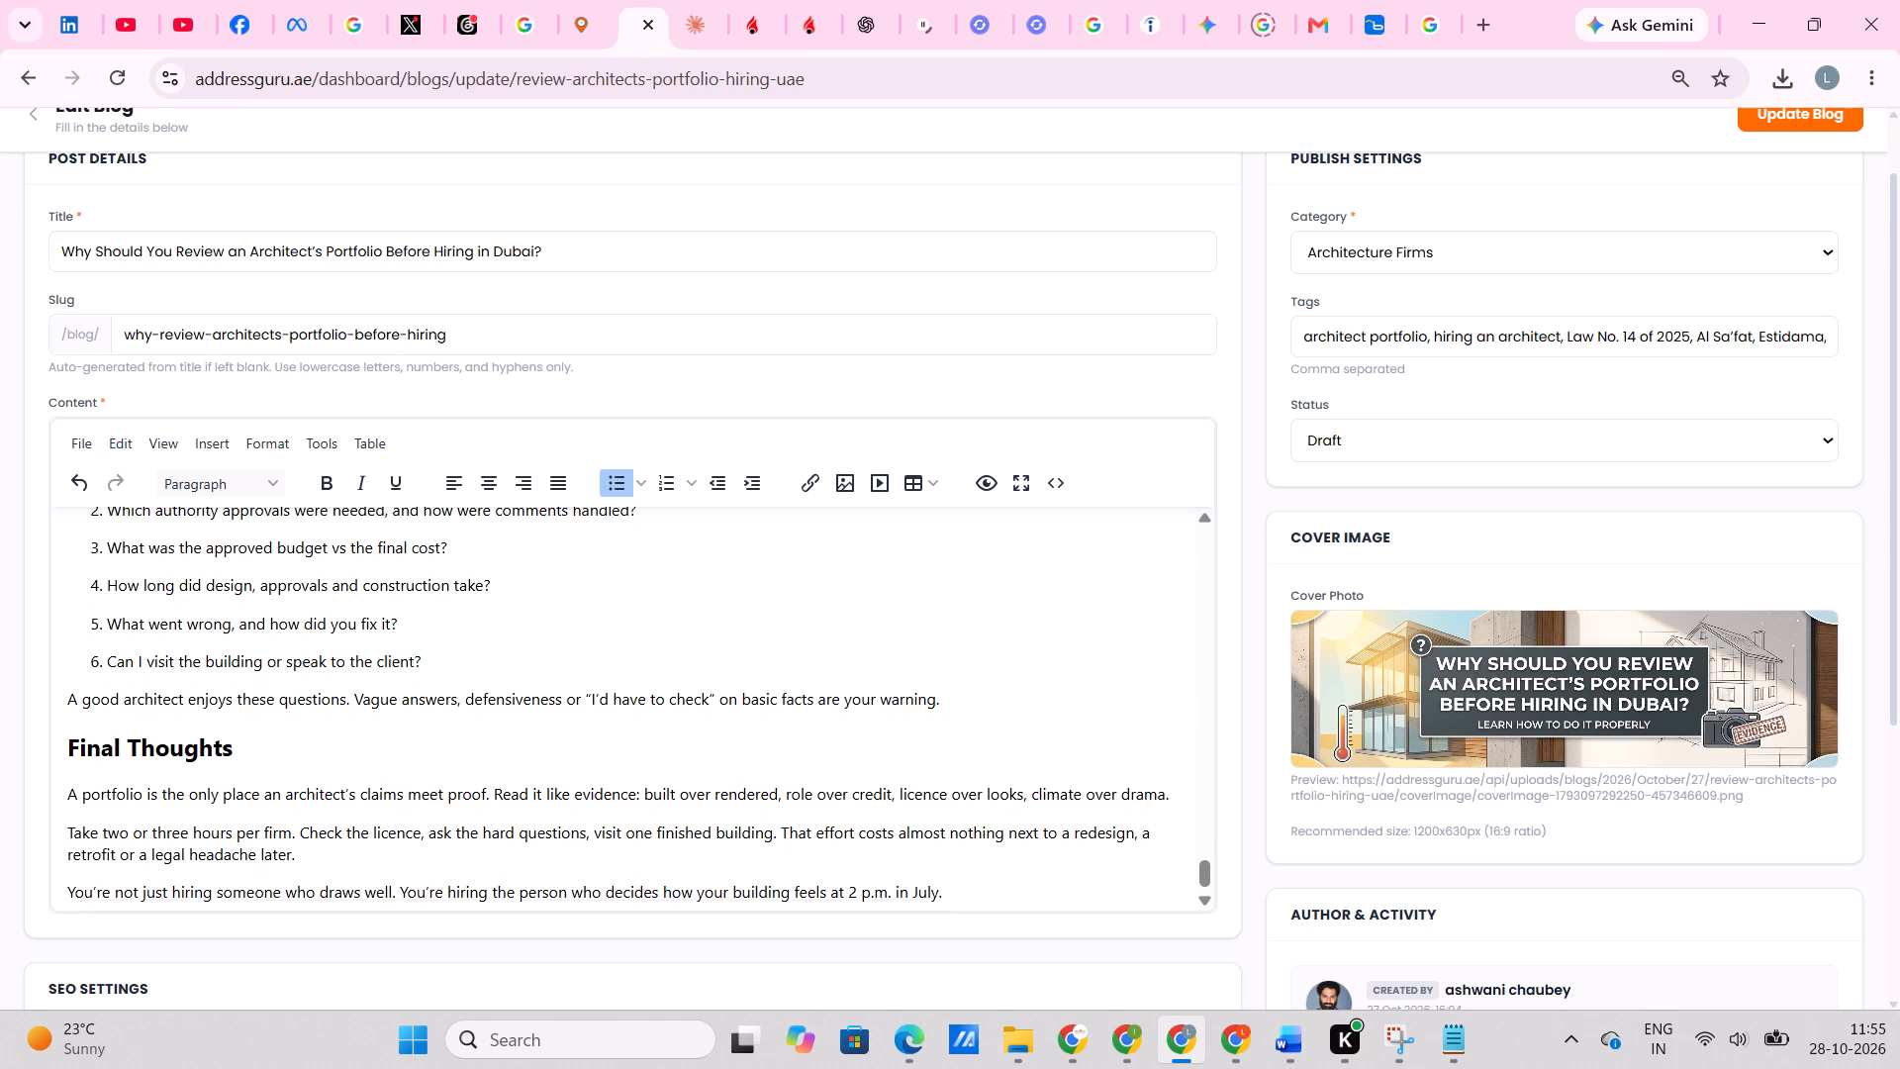
{"action": "scroll", "coordinate": [361, 809], "scroll_direction": "down", "scroll_amount": 1}
{"action": "scroll", "coordinate": [501, 777], "scroll_direction": "down", "scroll_amount": 1}
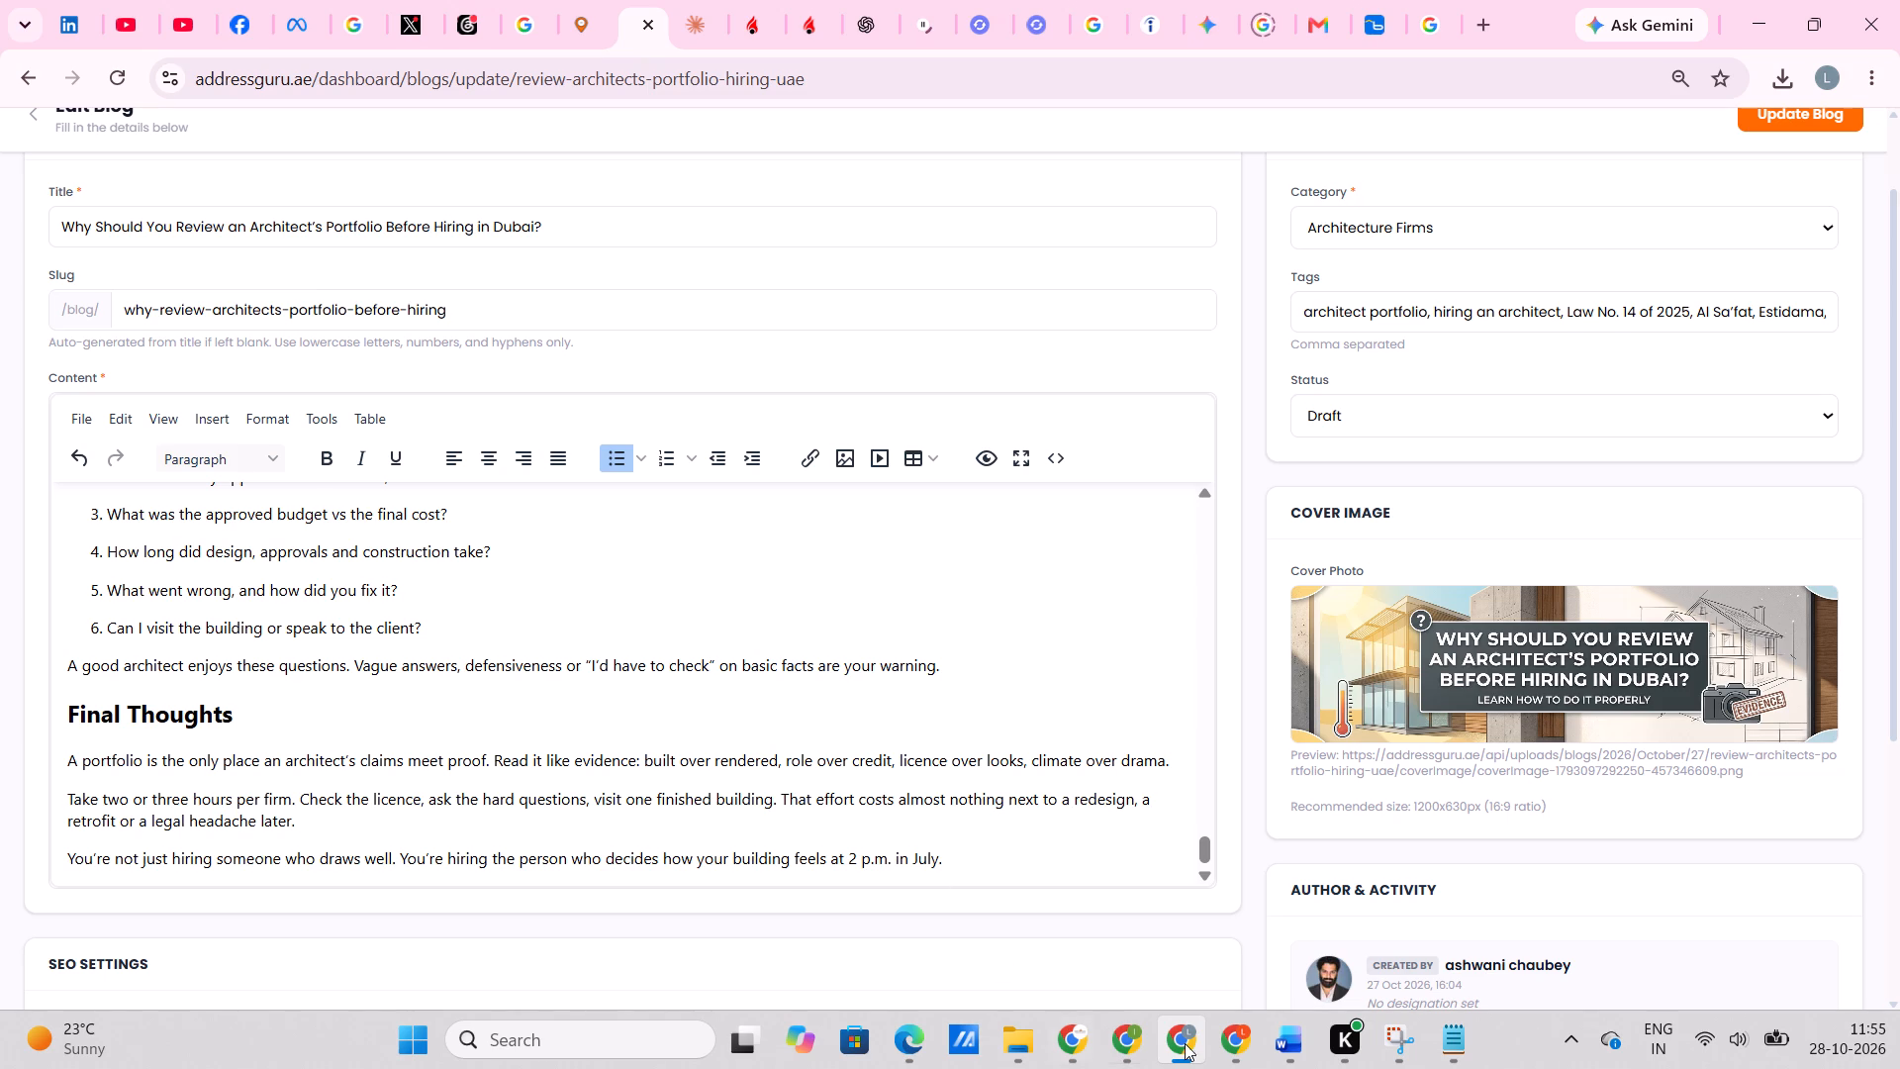
Check the published AddressGuru blogs in the Accountant and Architecture Firms categories in the other browser window, and return to the draft.
{"action": "left_click", "coordinate": [1076, 1057]}
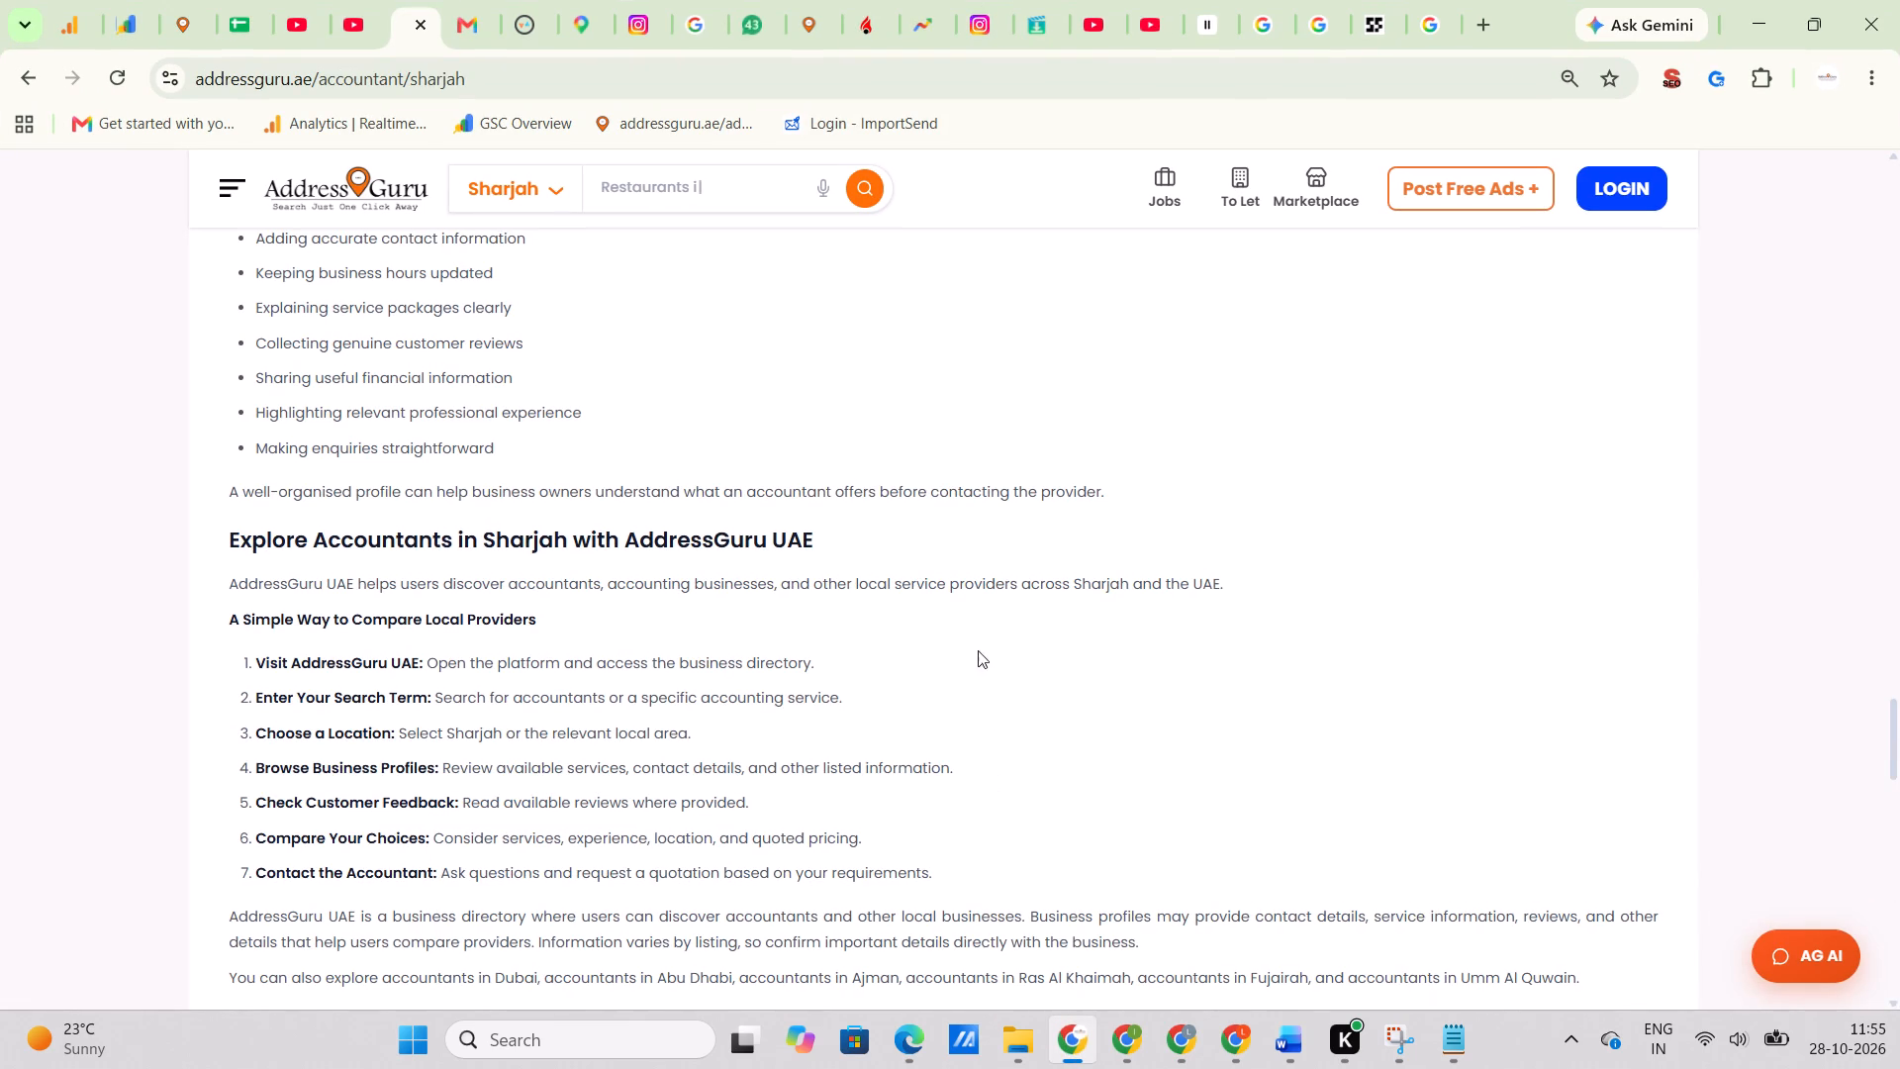
{"action": "scroll", "coordinate": [953, 570], "scroll_direction": "up", "scroll_amount": 6}
{"action": "left_click", "coordinate": [189, 0]}
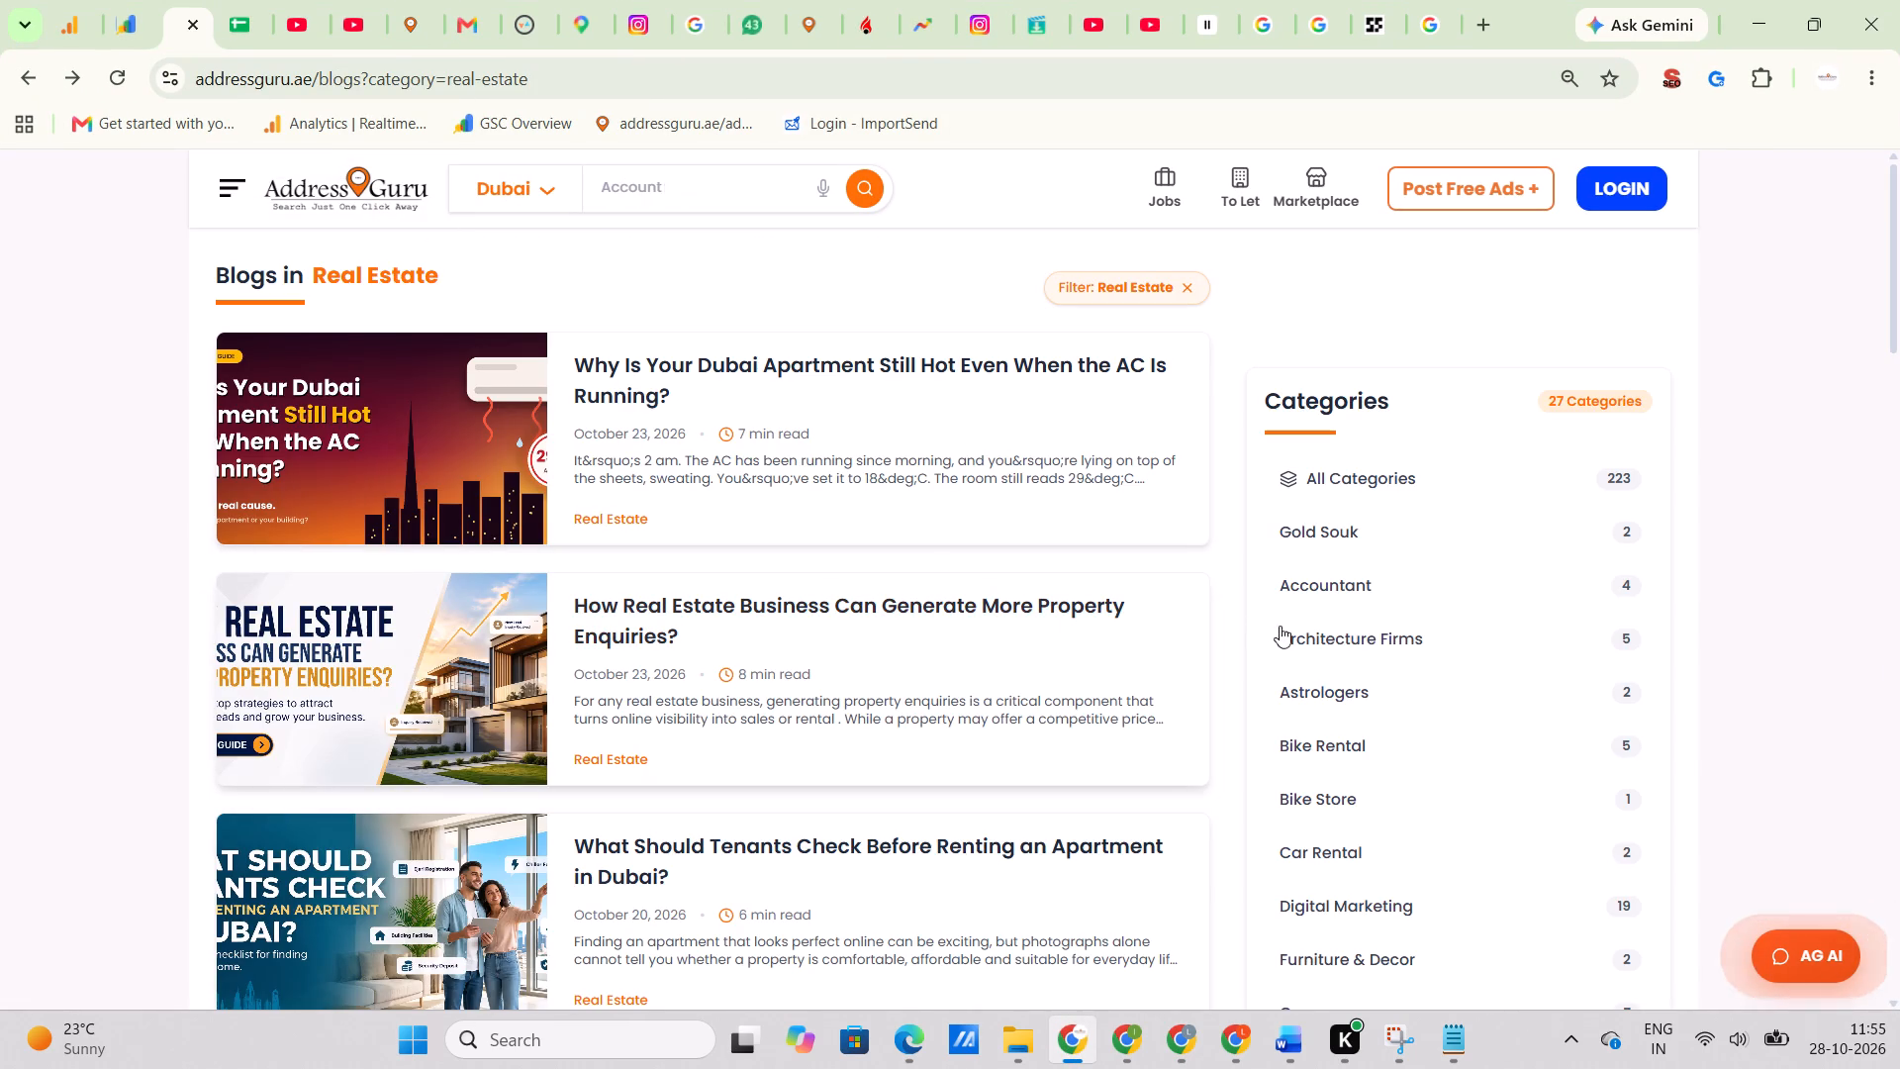
{"action": "scroll", "coordinate": [1391, 652], "scroll_direction": "down", "scroll_amount": 1}
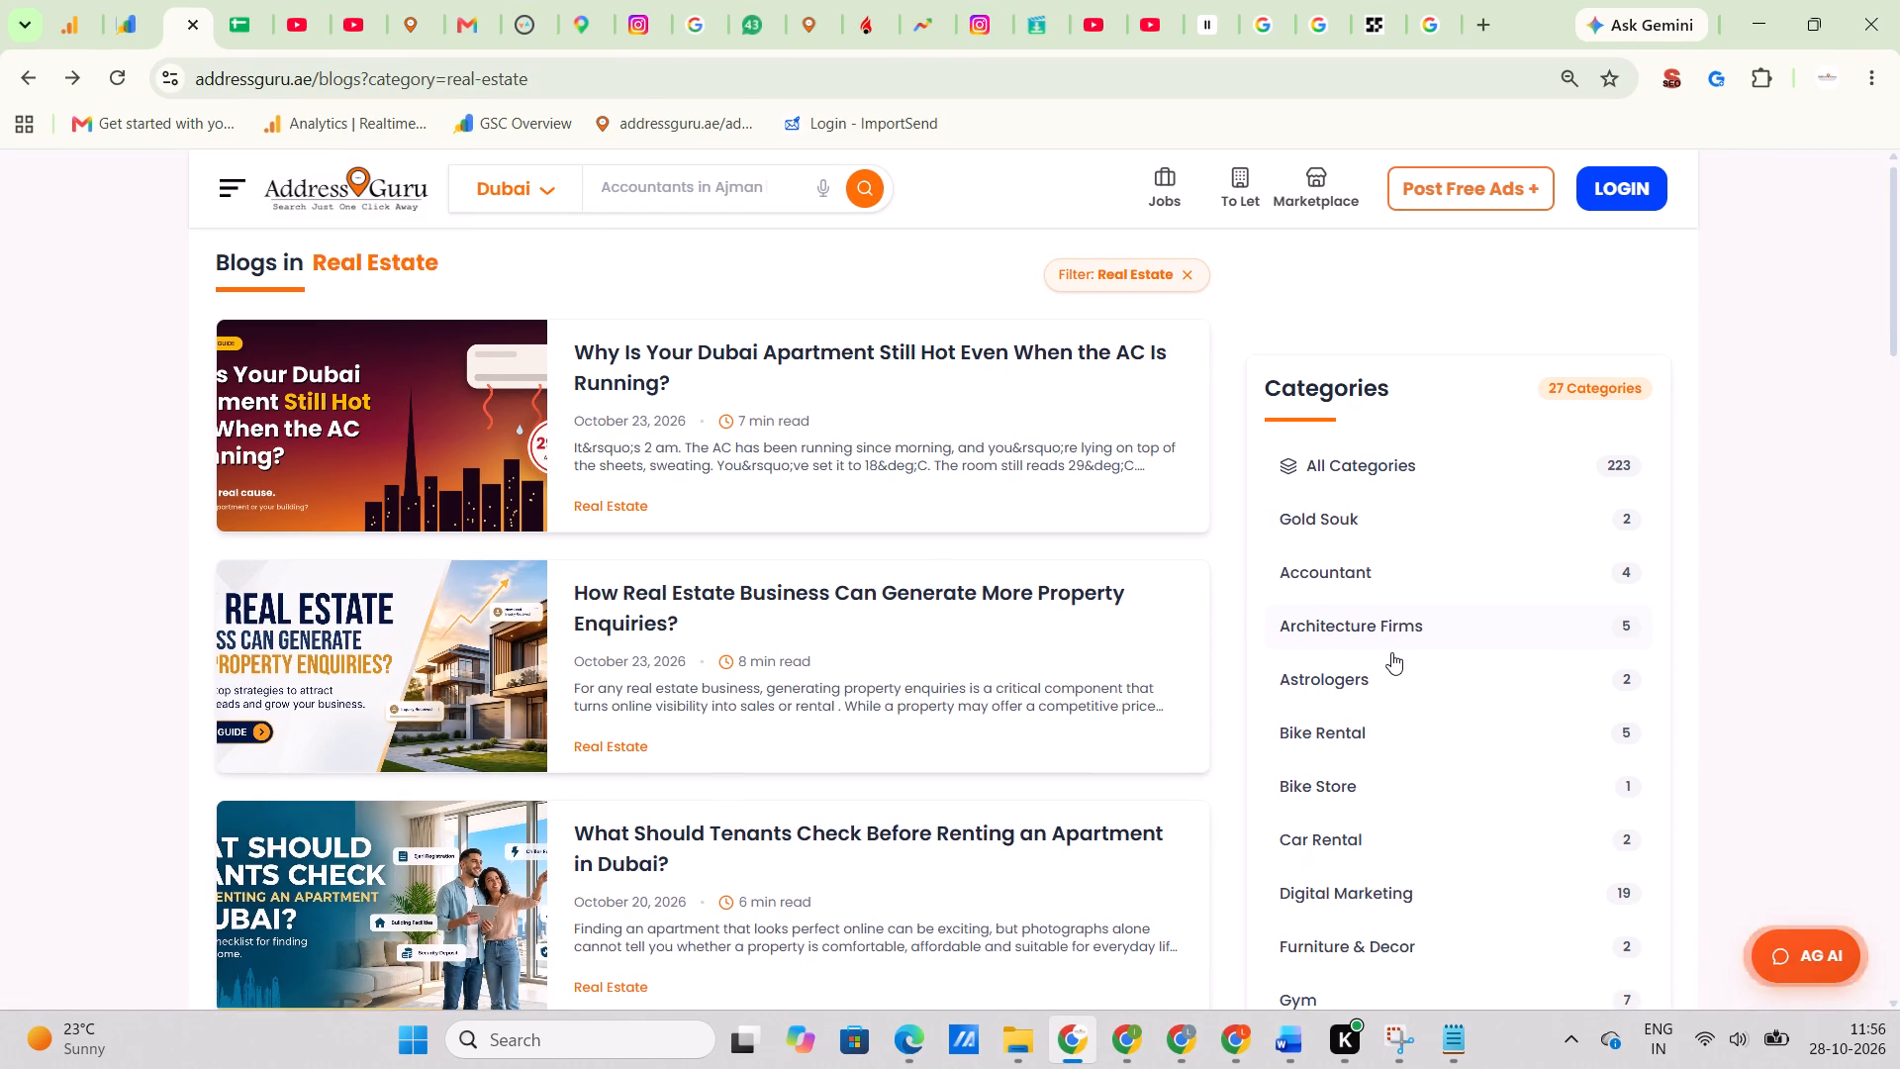
{"action": "scroll", "coordinate": [1391, 652], "scroll_direction": "down", "scroll_amount": 3}
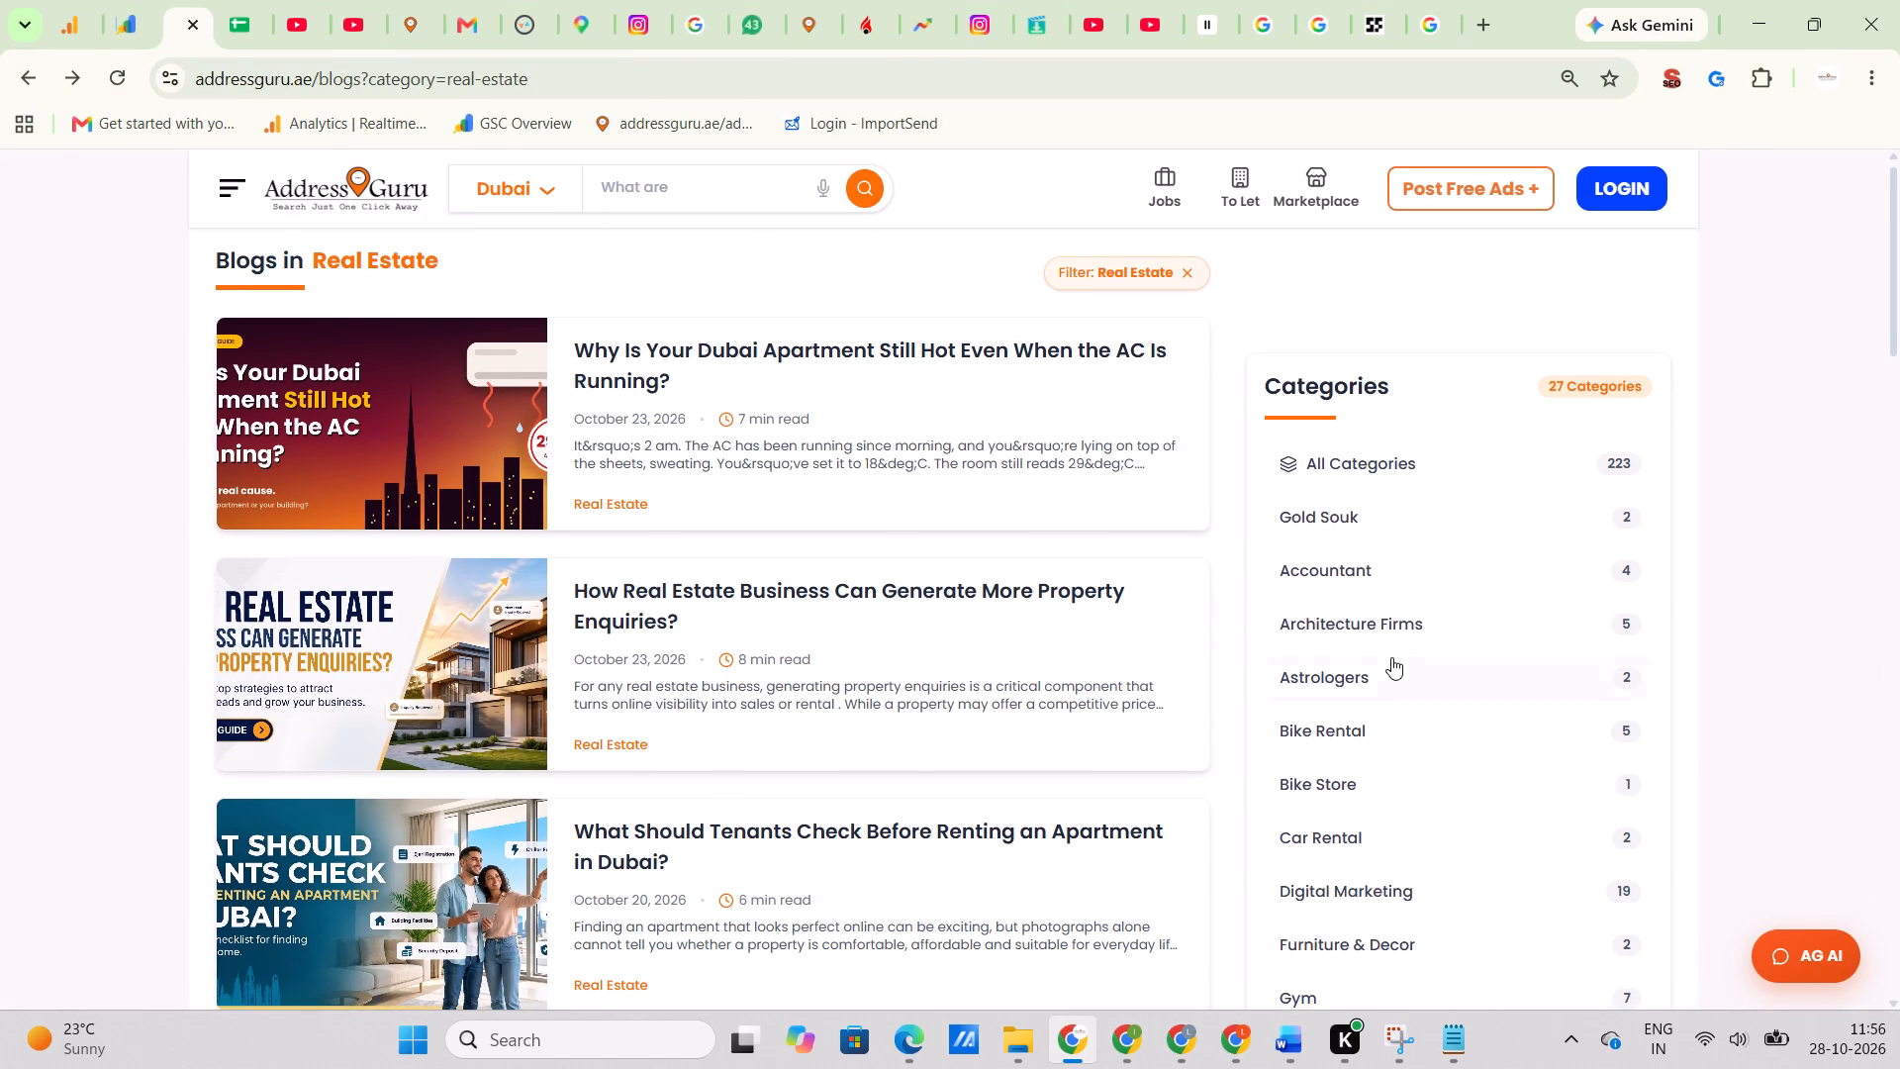
{"action": "scroll", "coordinate": [1391, 657], "scroll_direction": "down", "scroll_amount": 1}
{"action": "left_click", "coordinate": [1364, 572]}
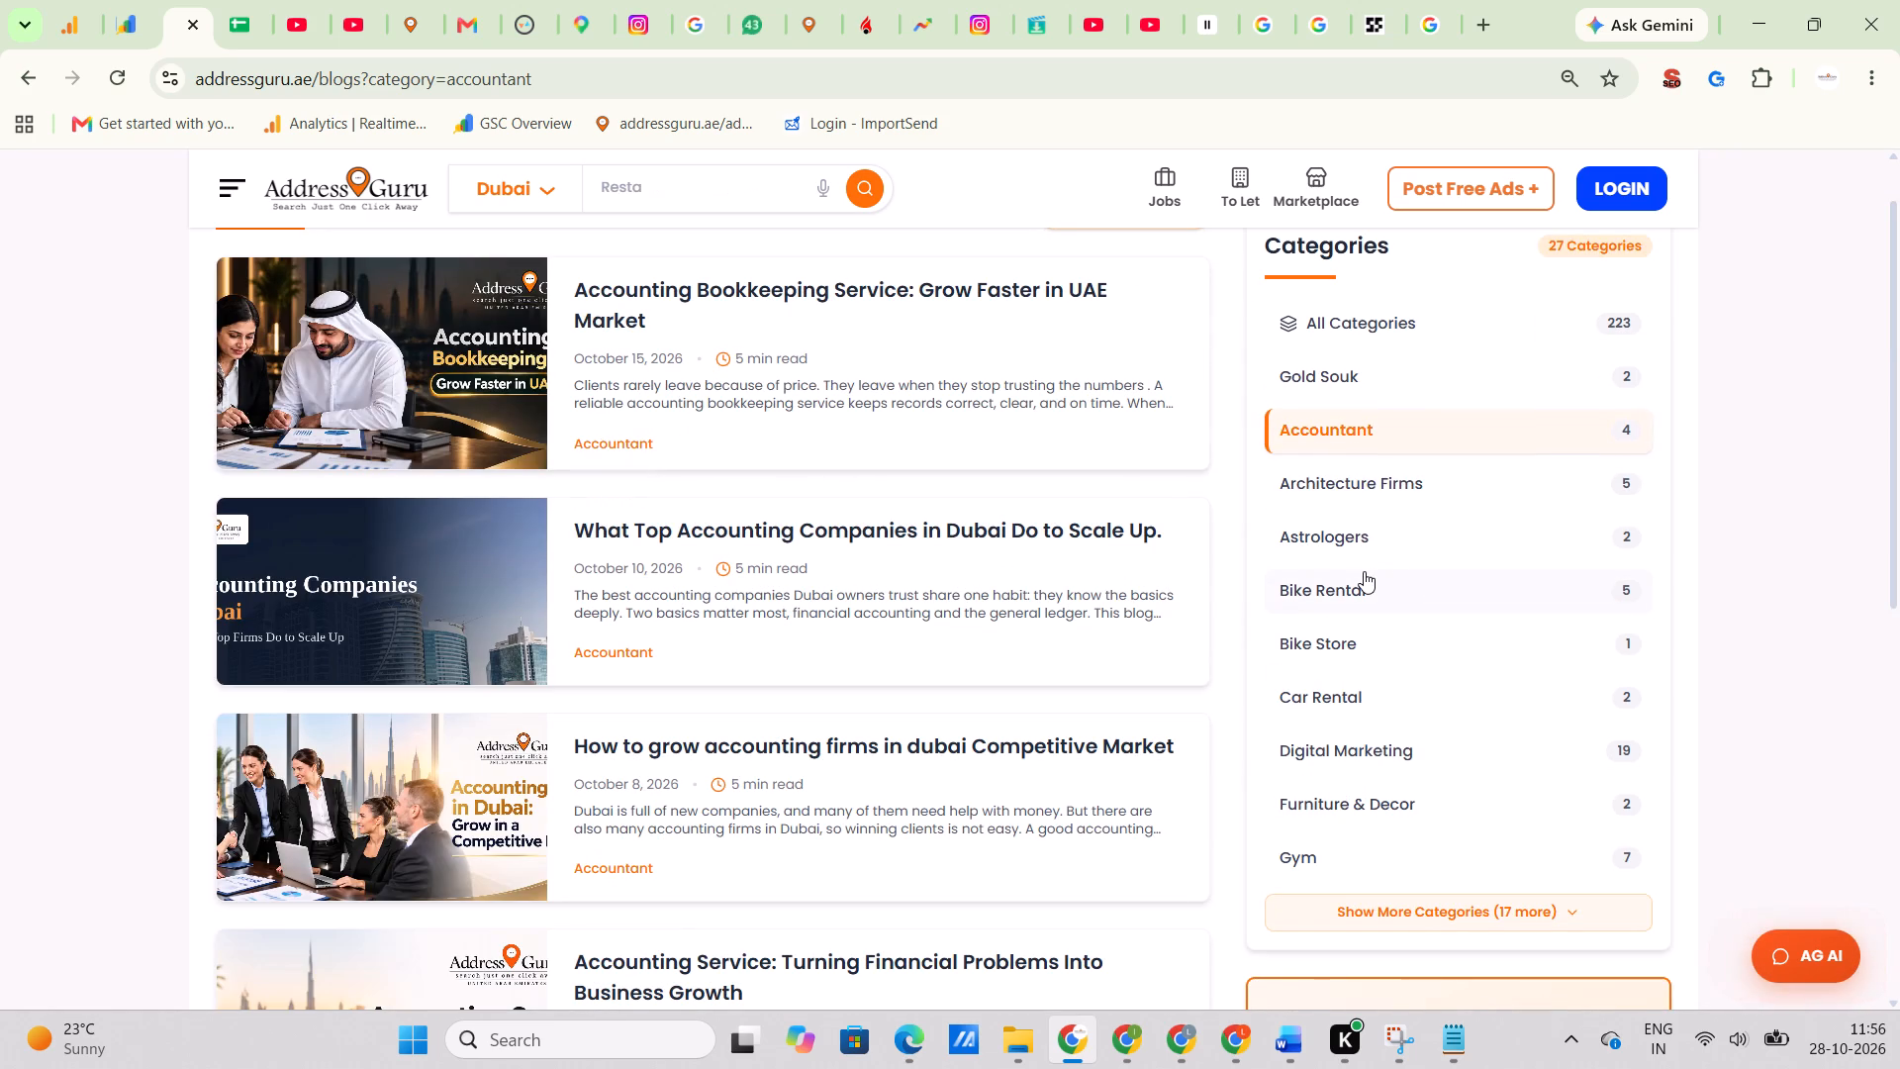
{"action": "left_click", "coordinate": [1379, 483]}
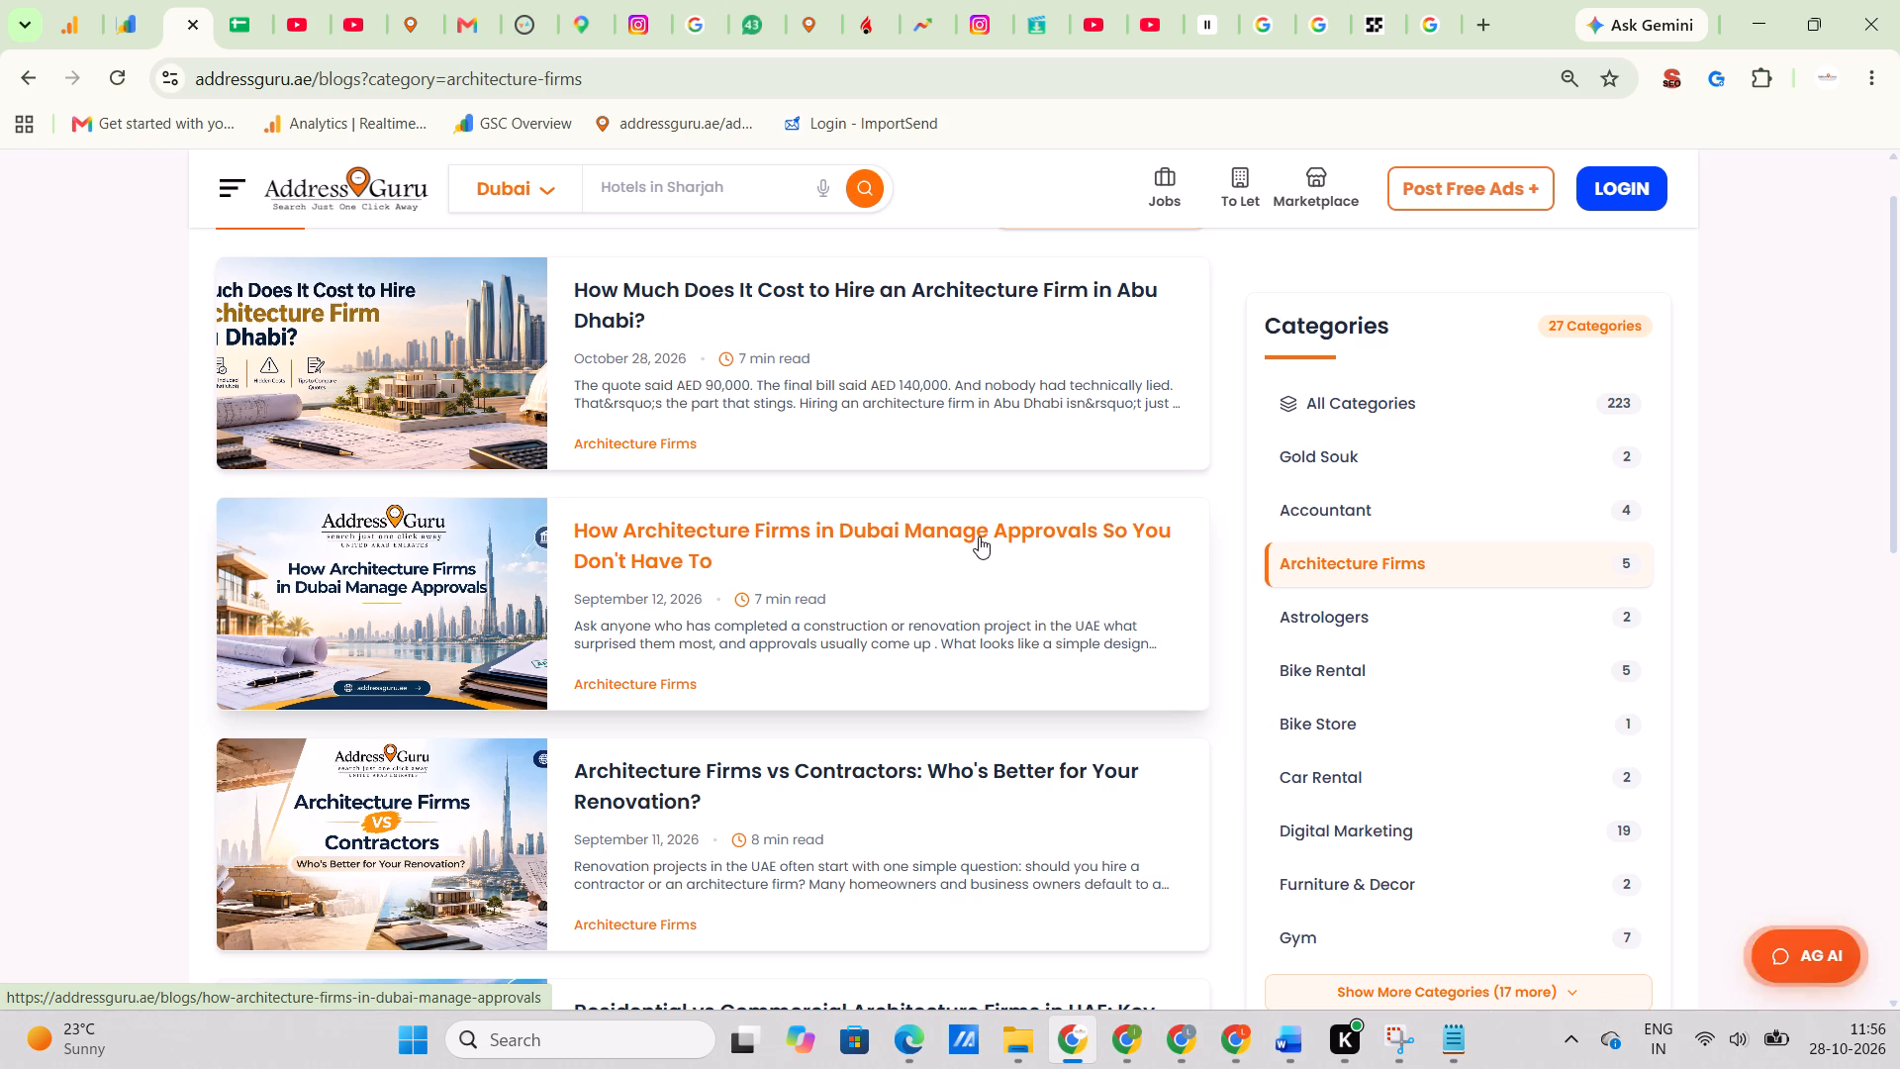
{"action": "scroll", "coordinate": [979, 536], "scroll_direction": "down", "scroll_amount": 1}
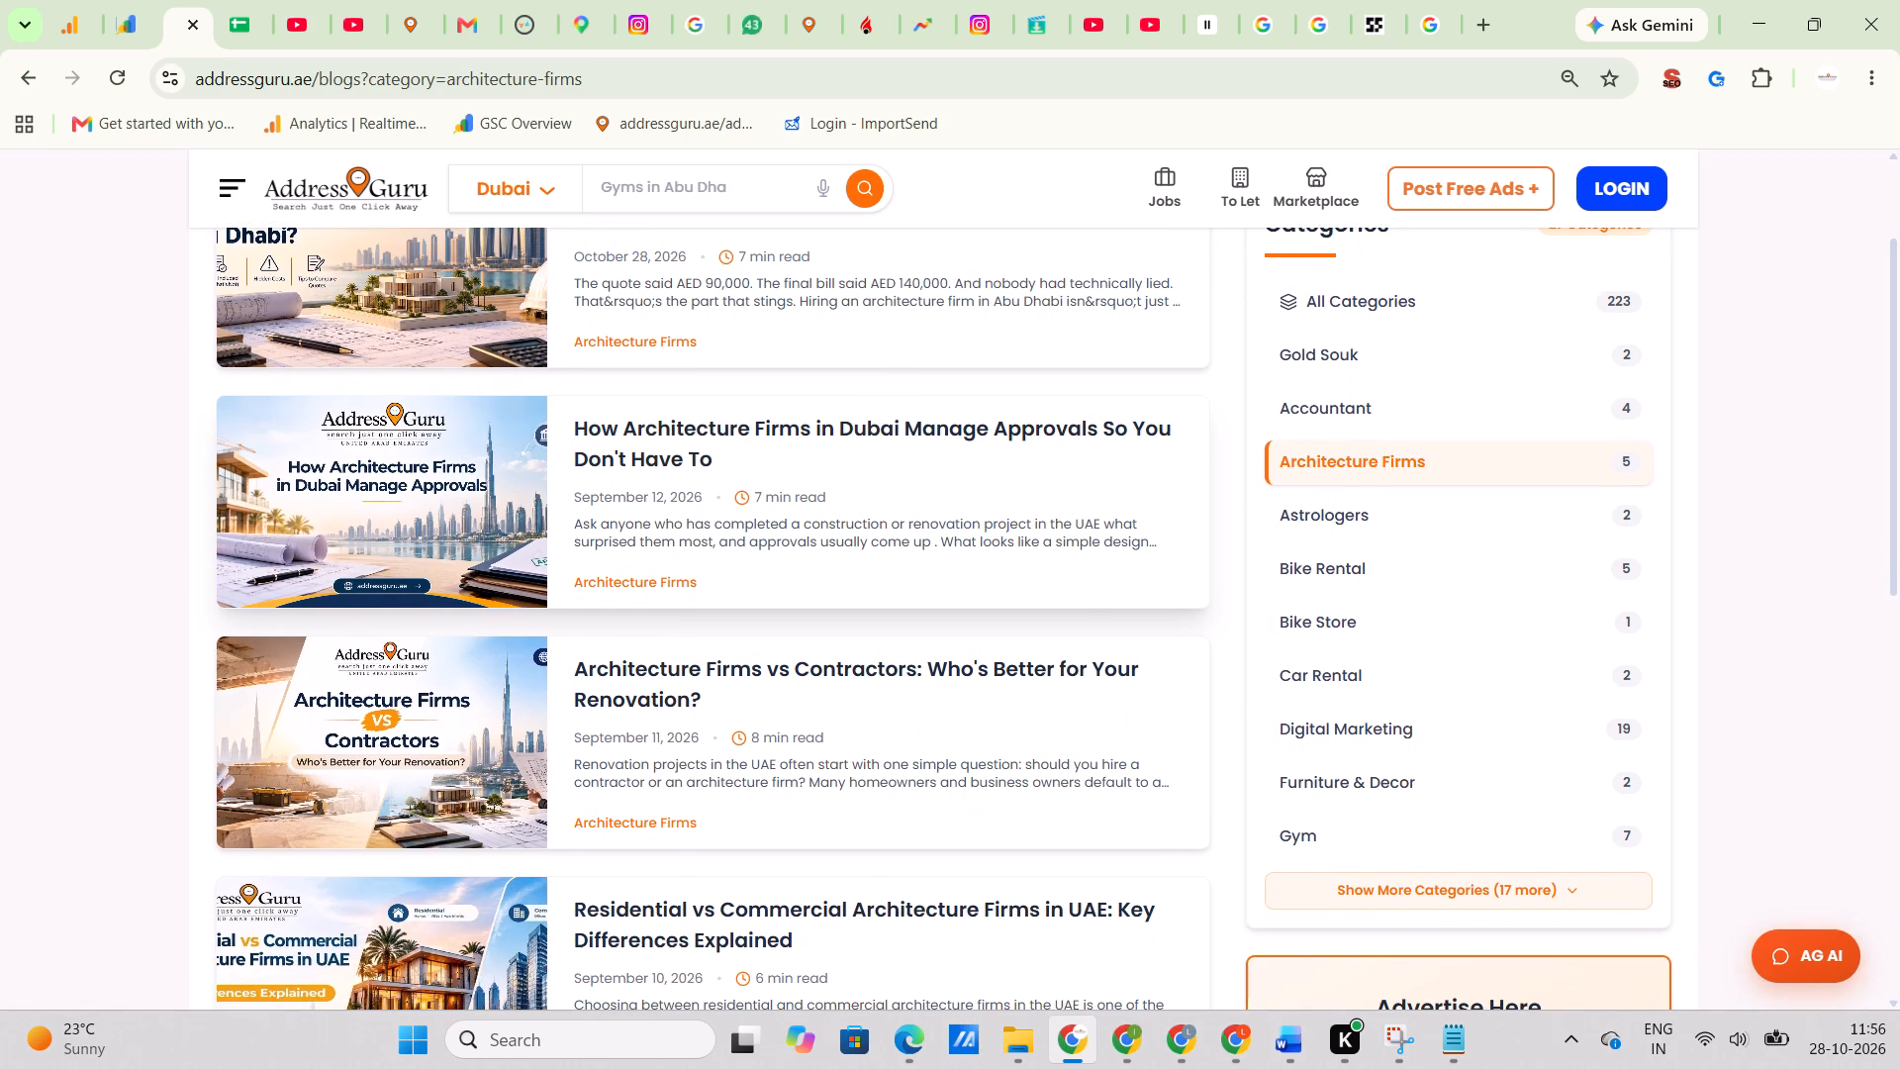
{"action": "scroll", "coordinate": [979, 536], "scroll_direction": "down", "scroll_amount": 1}
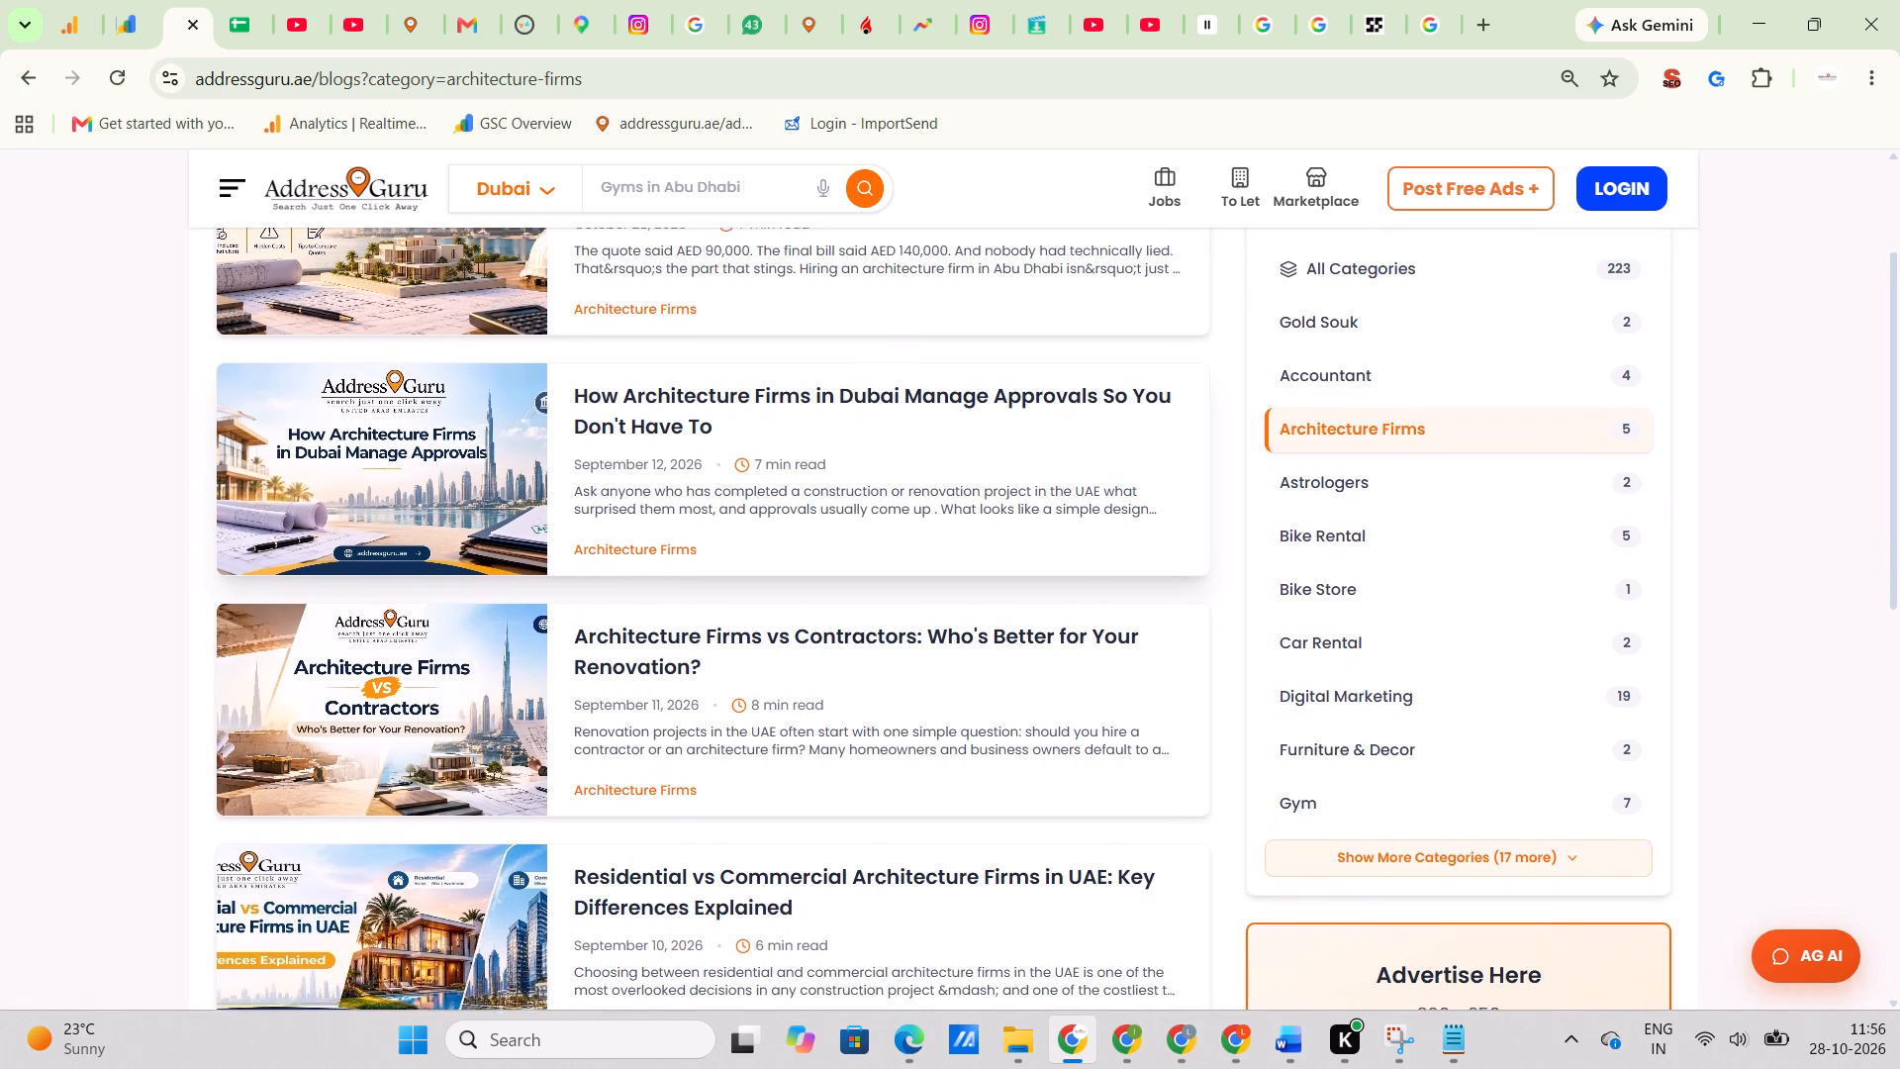
{"action": "scroll", "coordinate": [979, 536], "scroll_direction": "down", "scroll_amount": 1}
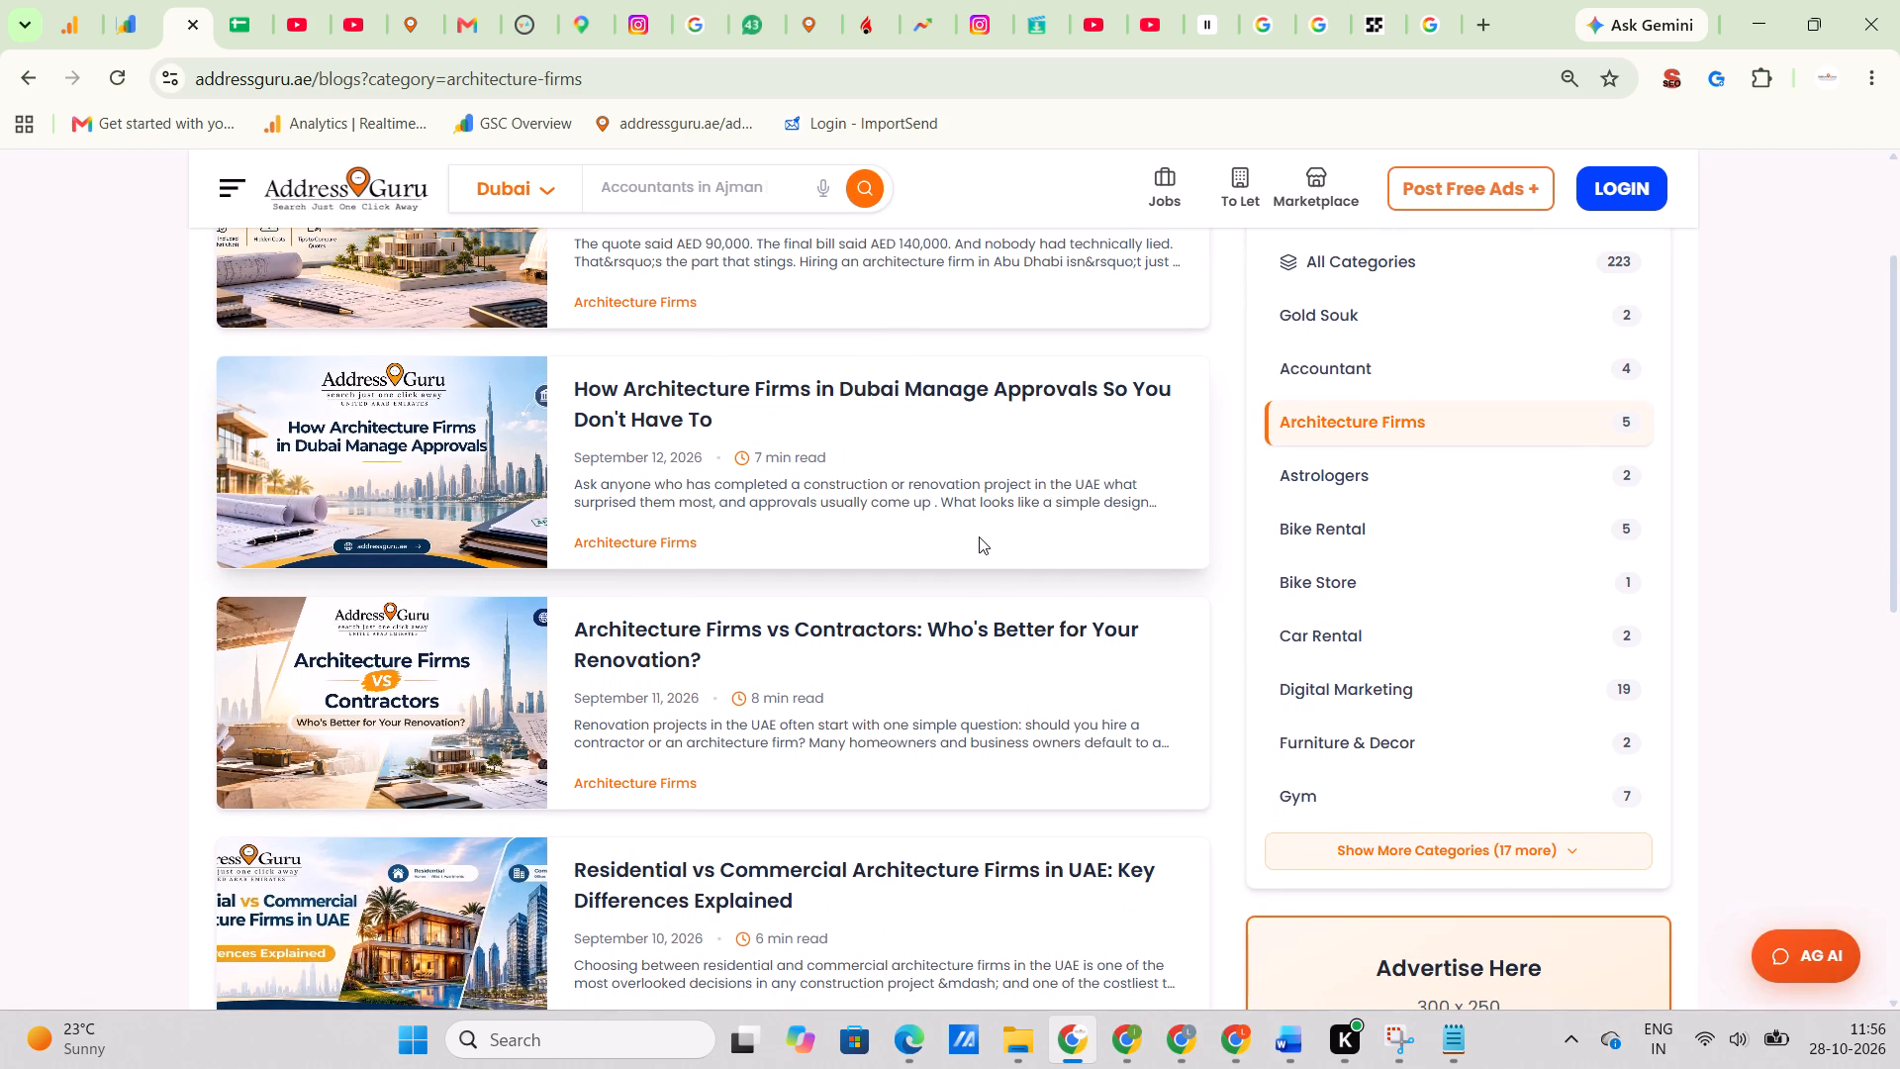
{"action": "scroll", "coordinate": [977, 559], "scroll_direction": "down", "scroll_amount": 1}
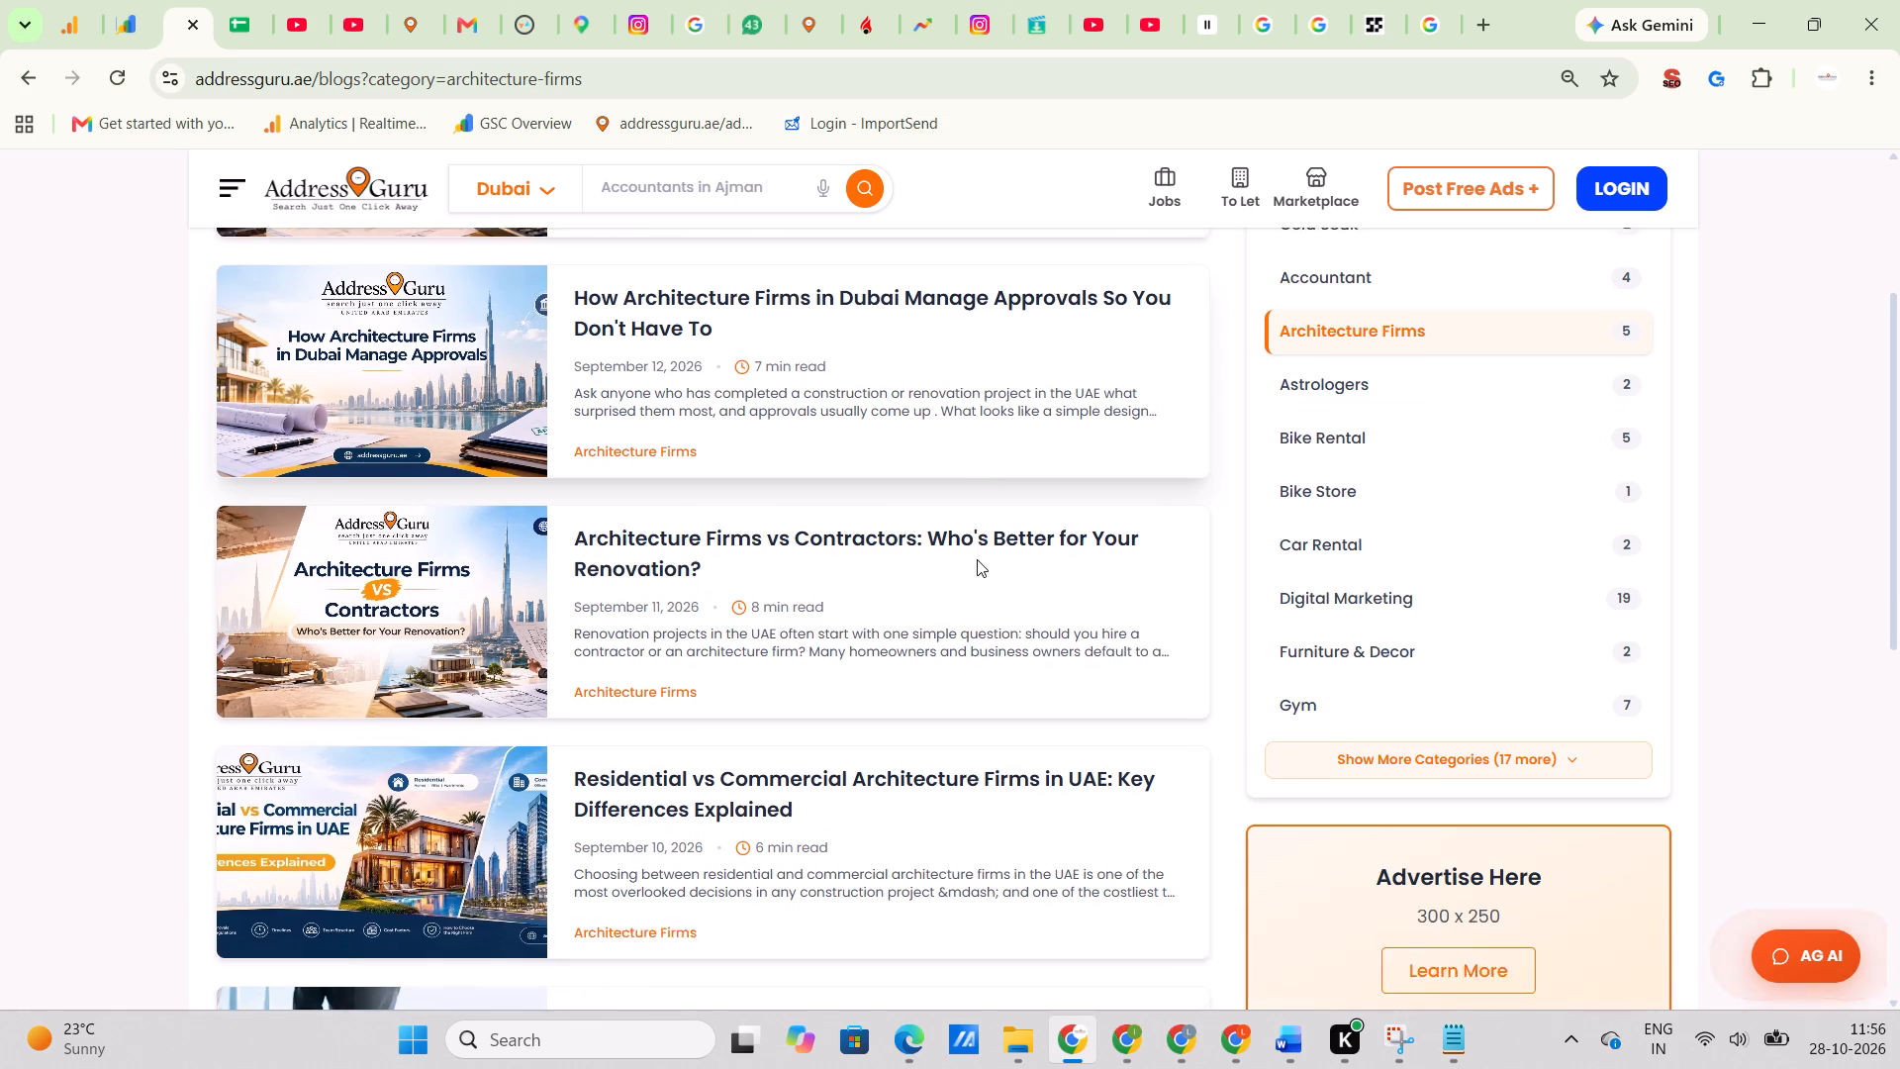
{"action": "scroll", "coordinate": [977, 559], "scroll_direction": "down", "scroll_amount": 2}
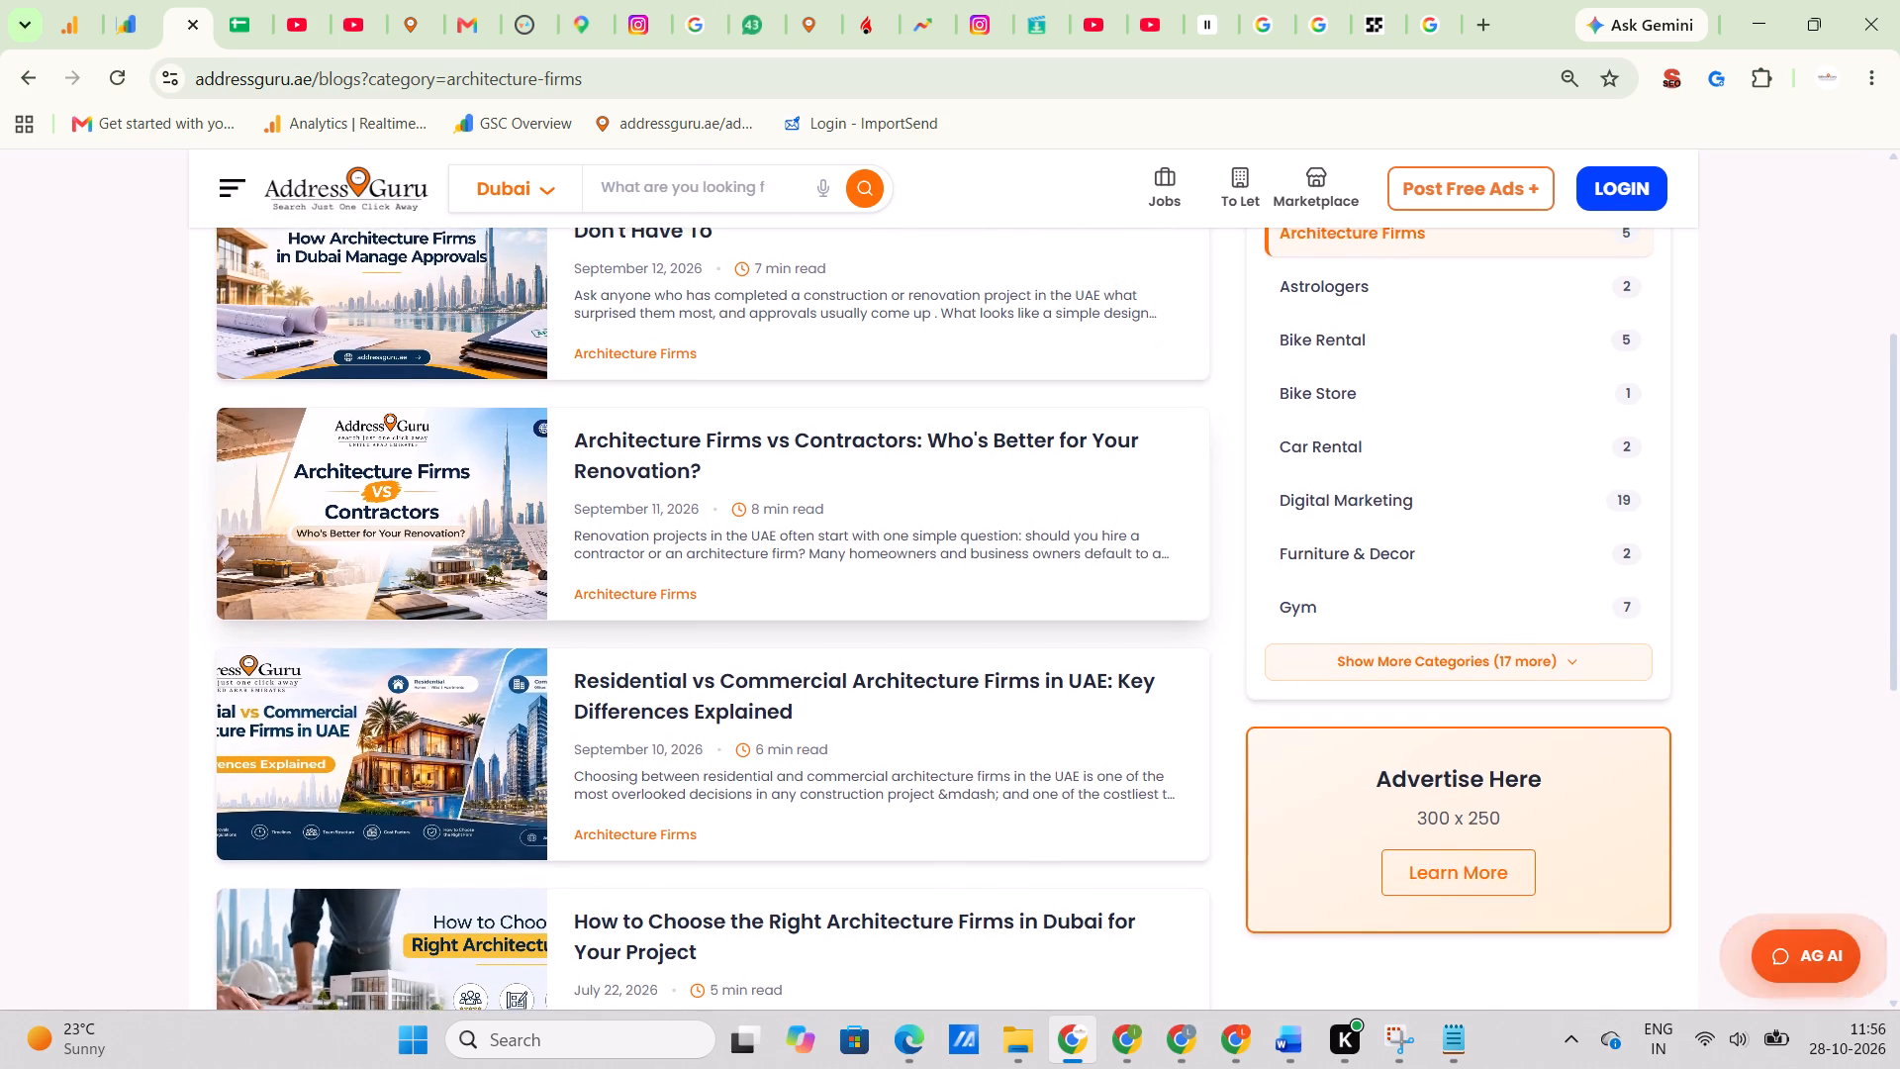
{"action": "scroll", "coordinate": [977, 559], "scroll_direction": "down", "scroll_amount": 2}
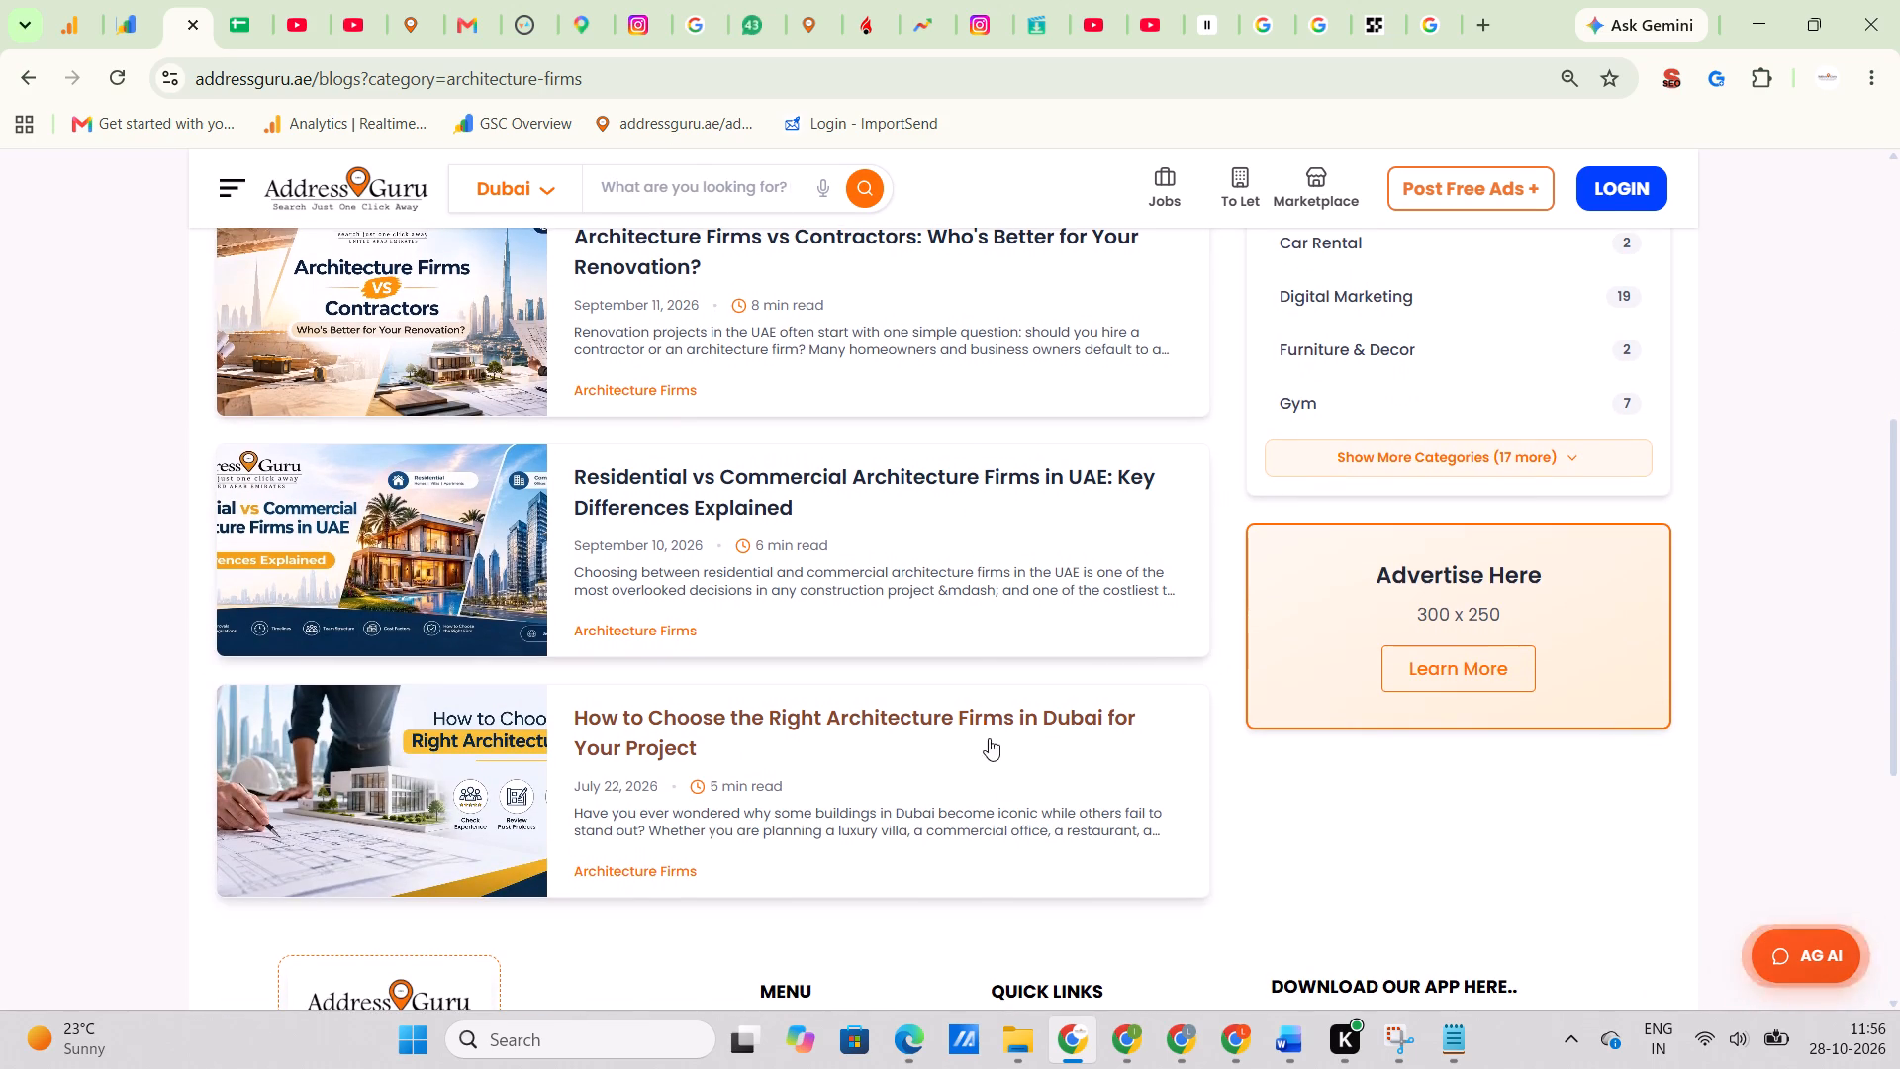
{"action": "left_click", "coordinate": [1184, 1049]}
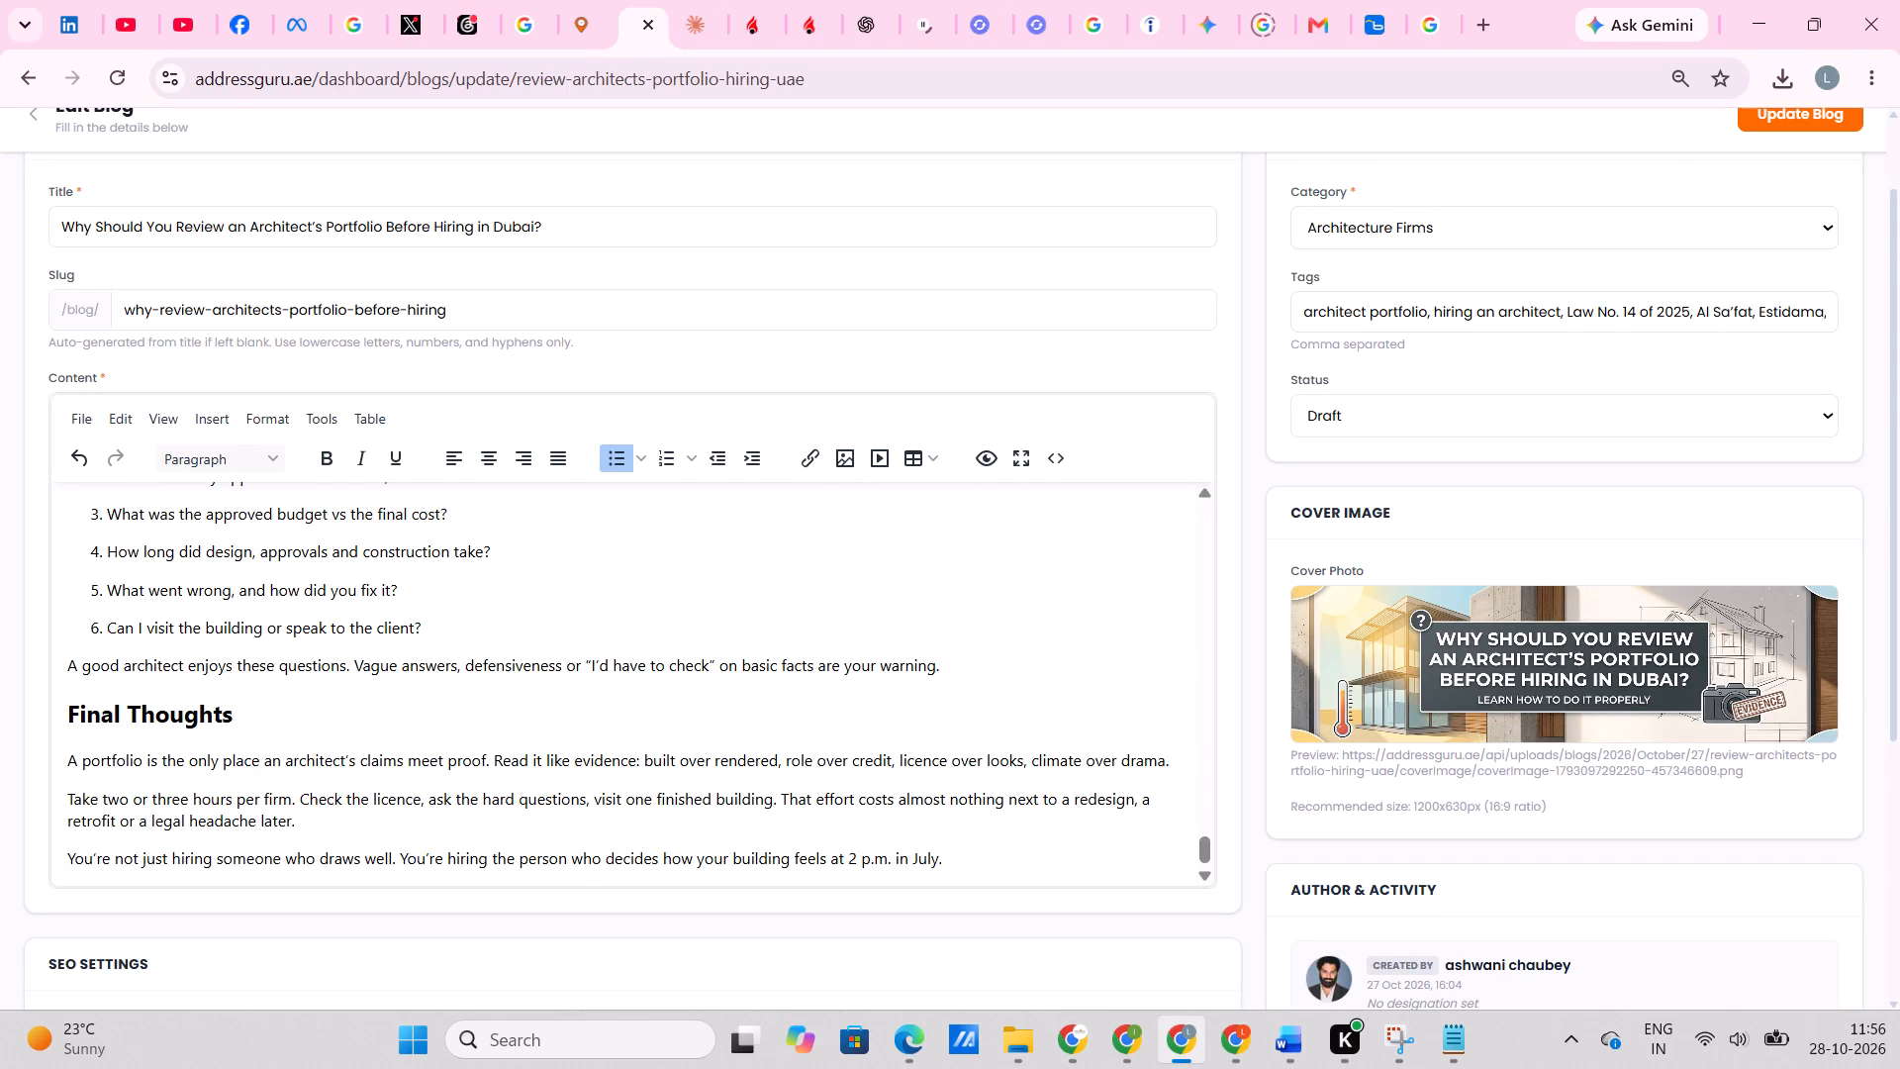
Check the draft's SEO title, meta description and SEO keywords, and return to the post details.
{"action": "scroll", "coordinate": [1059, 757], "scroll_direction": "down", "scroll_amount": 4}
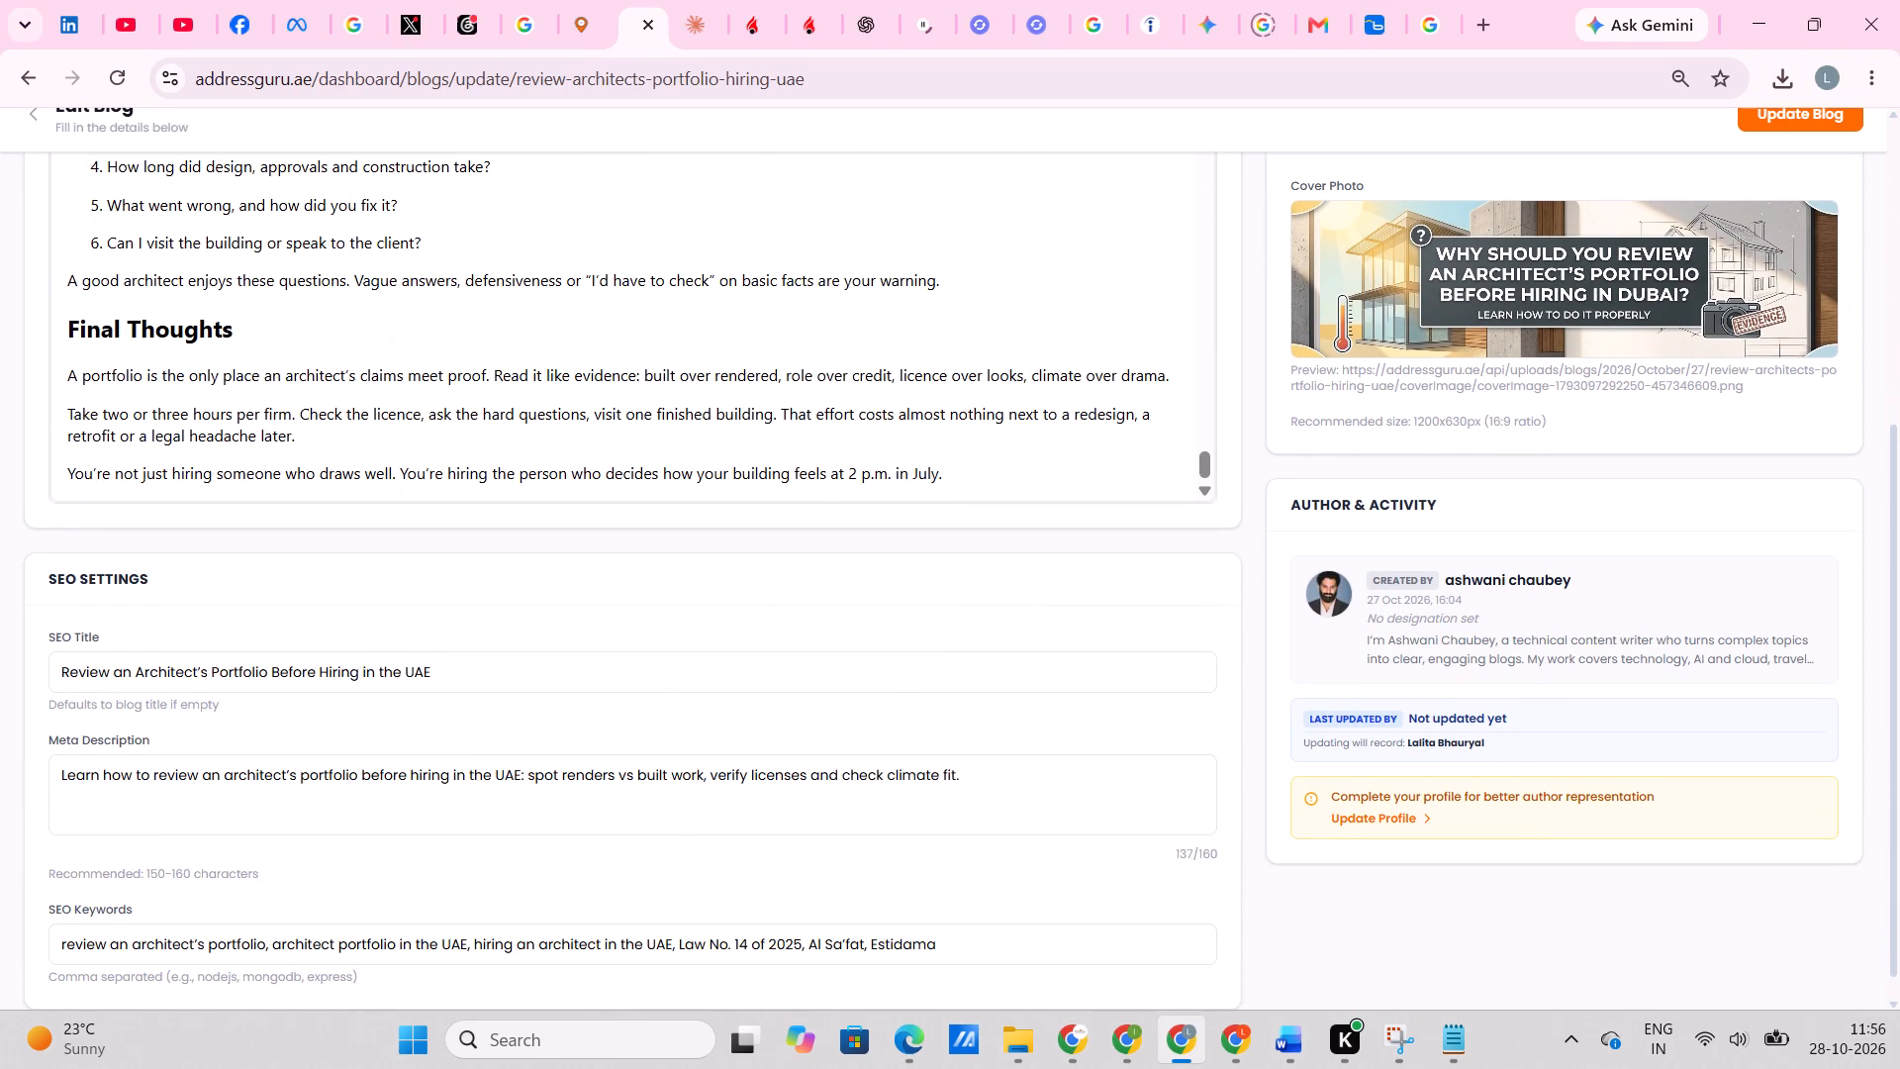
{"action": "scroll", "coordinate": [210, 812], "scroll_direction": "down", "scroll_amount": 1}
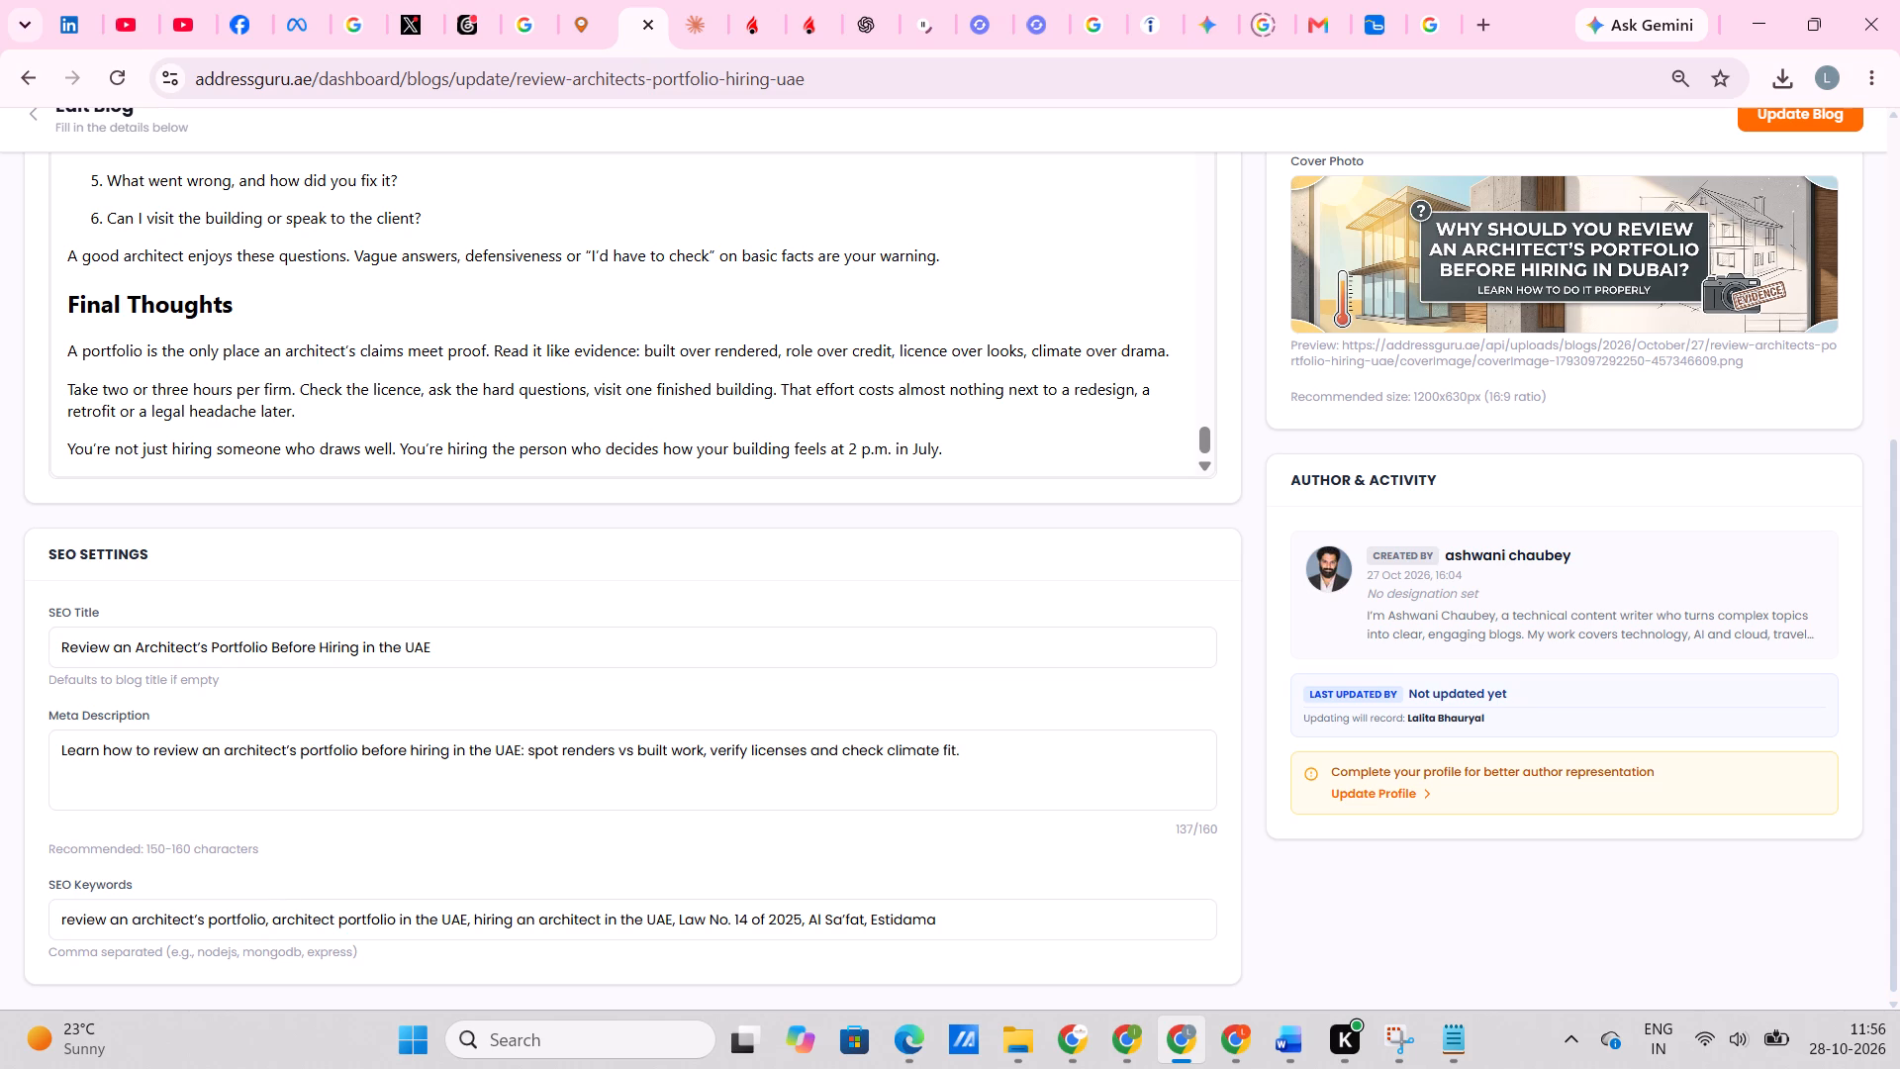
{"action": "scroll", "coordinate": [531, 918], "scroll_direction": "up", "scroll_amount": 4}
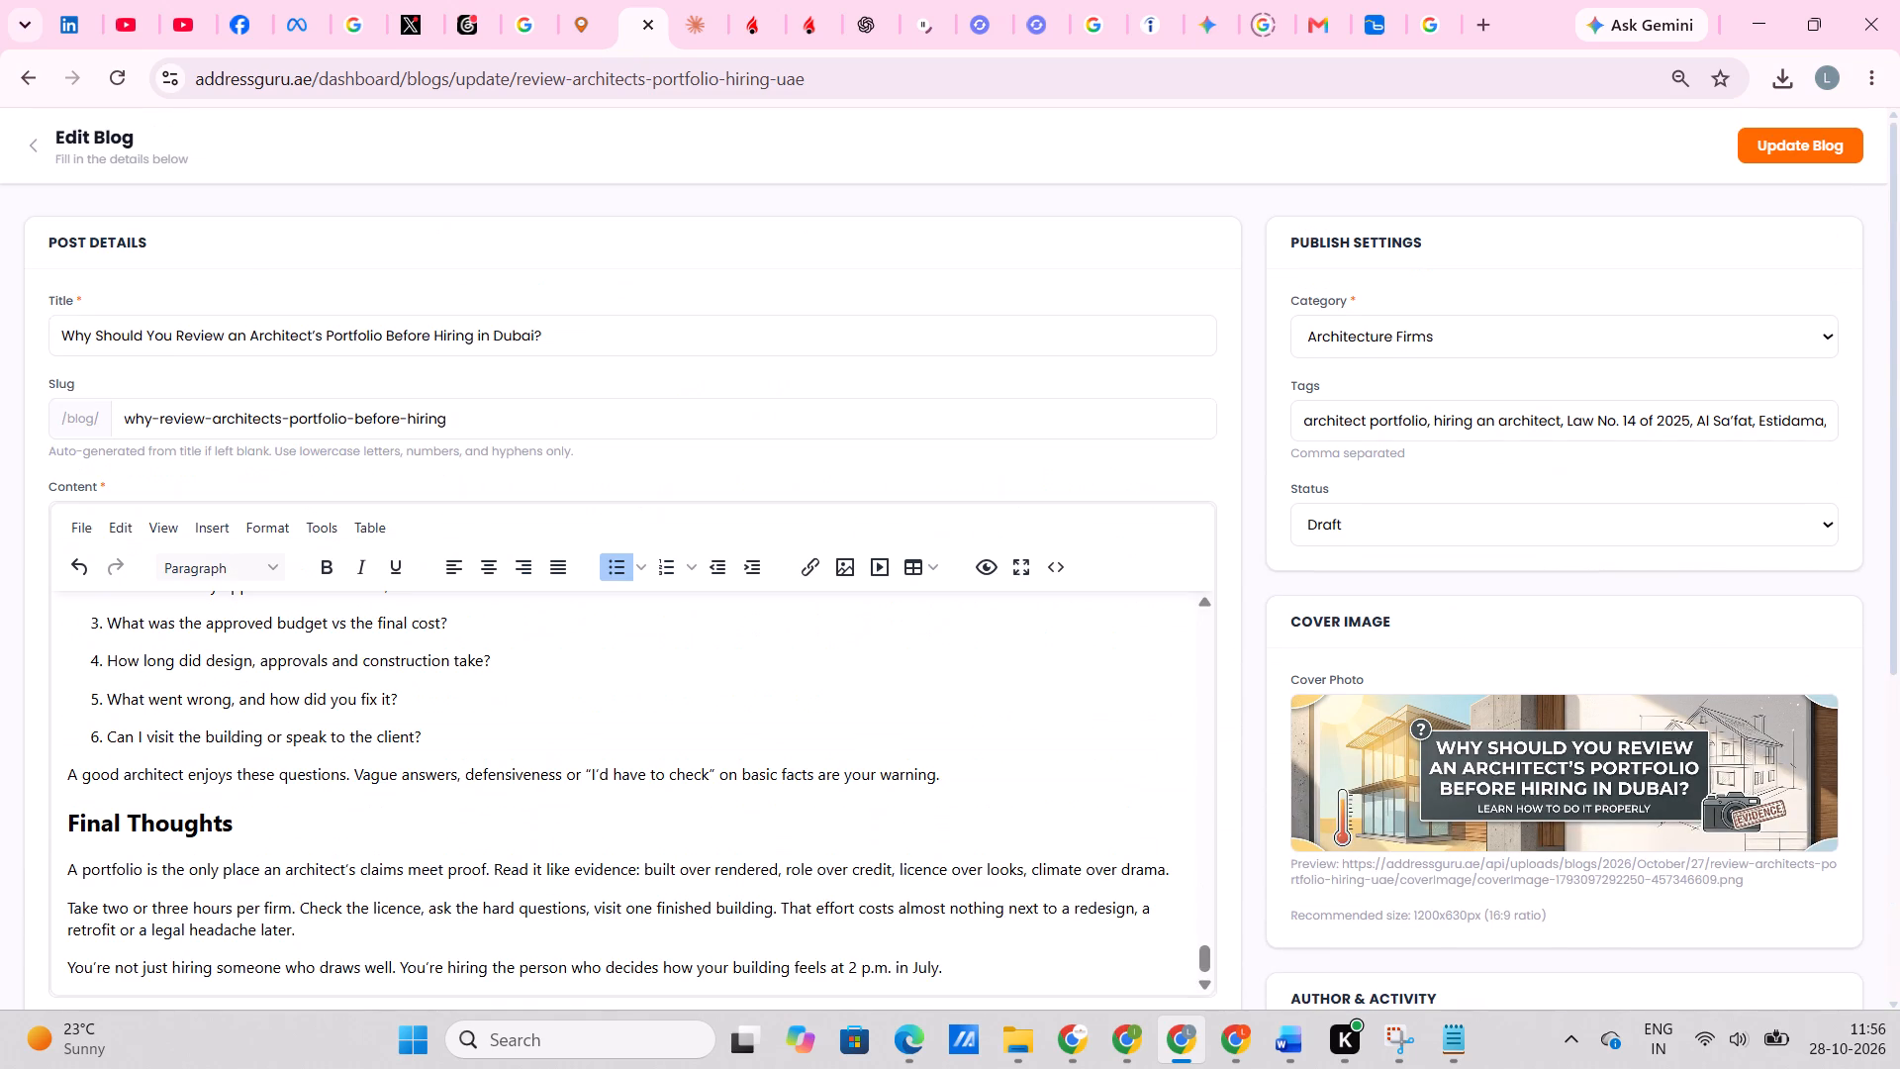
Search the draft page for "architect firm", and clear and close the search.
{"action": "key", "text": "ctrl+f"}
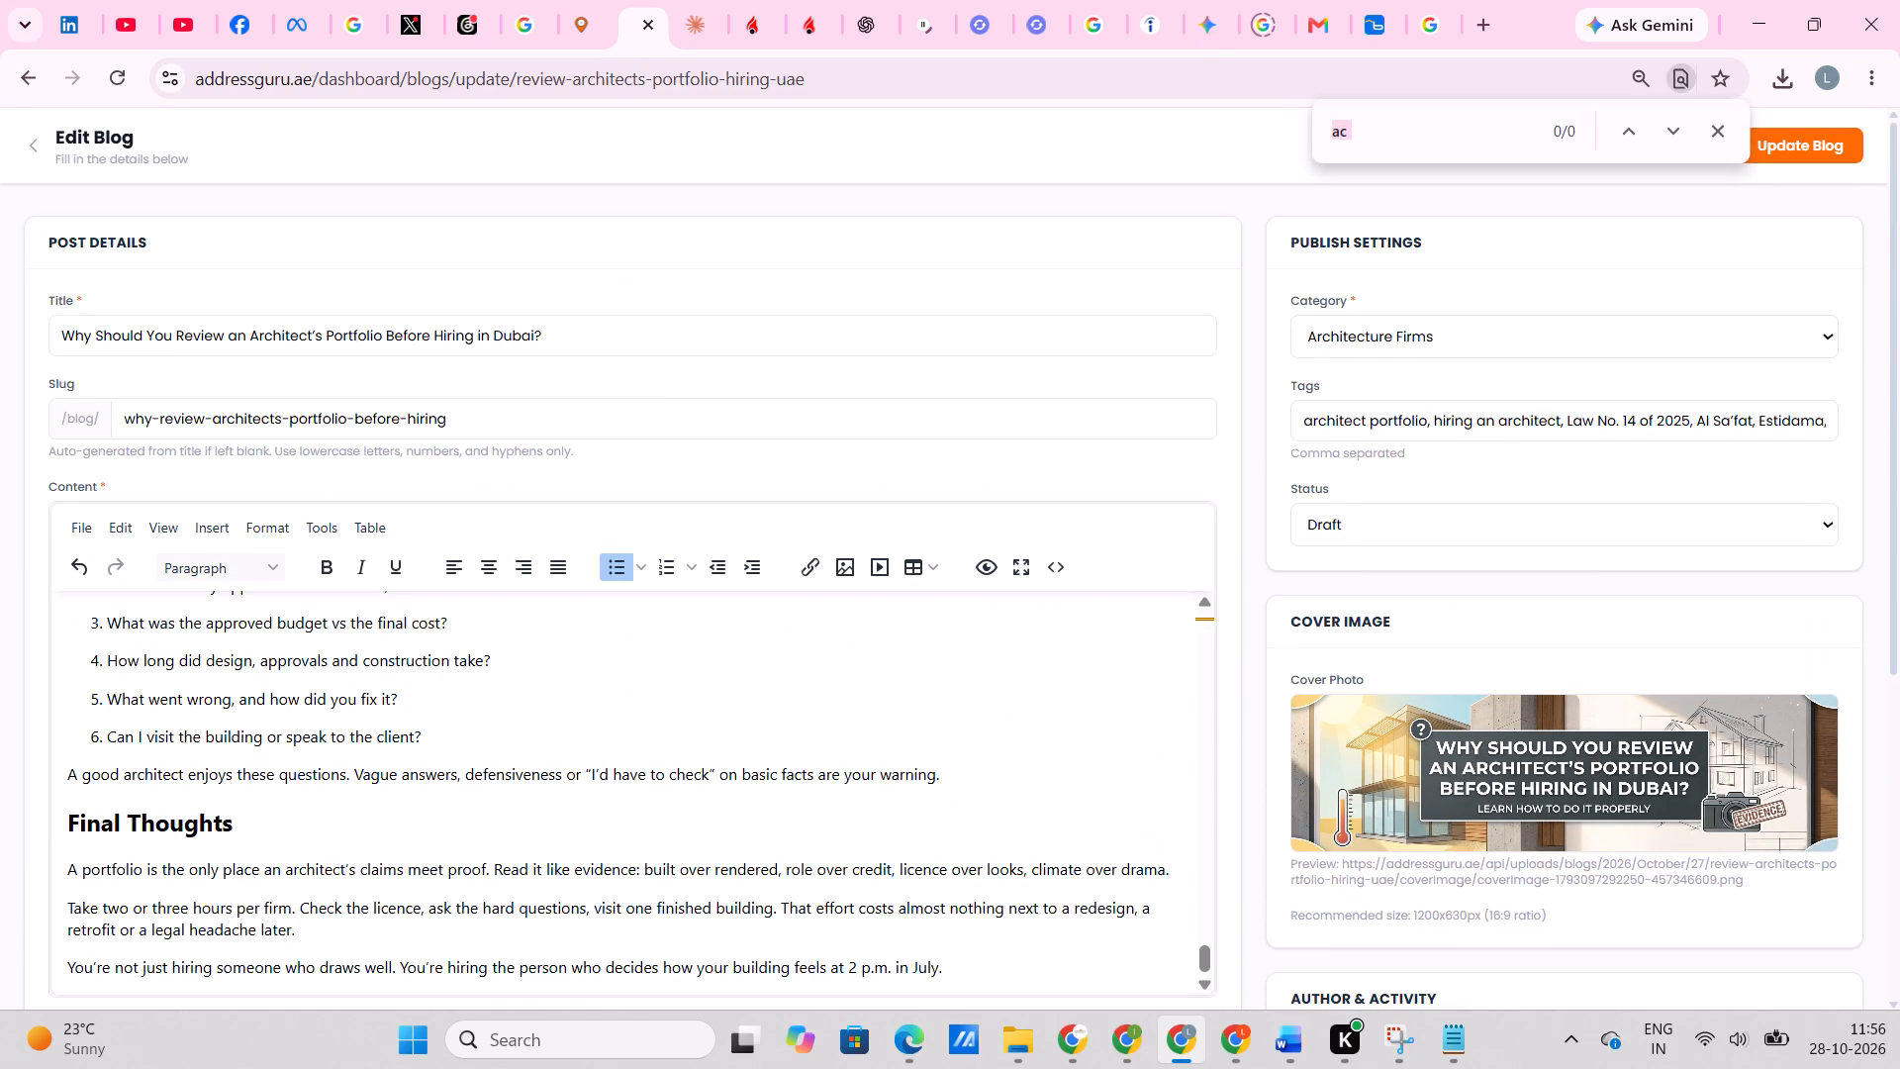
{"action": "key", "text": "a"}
{"action": "key", "text": "r"}
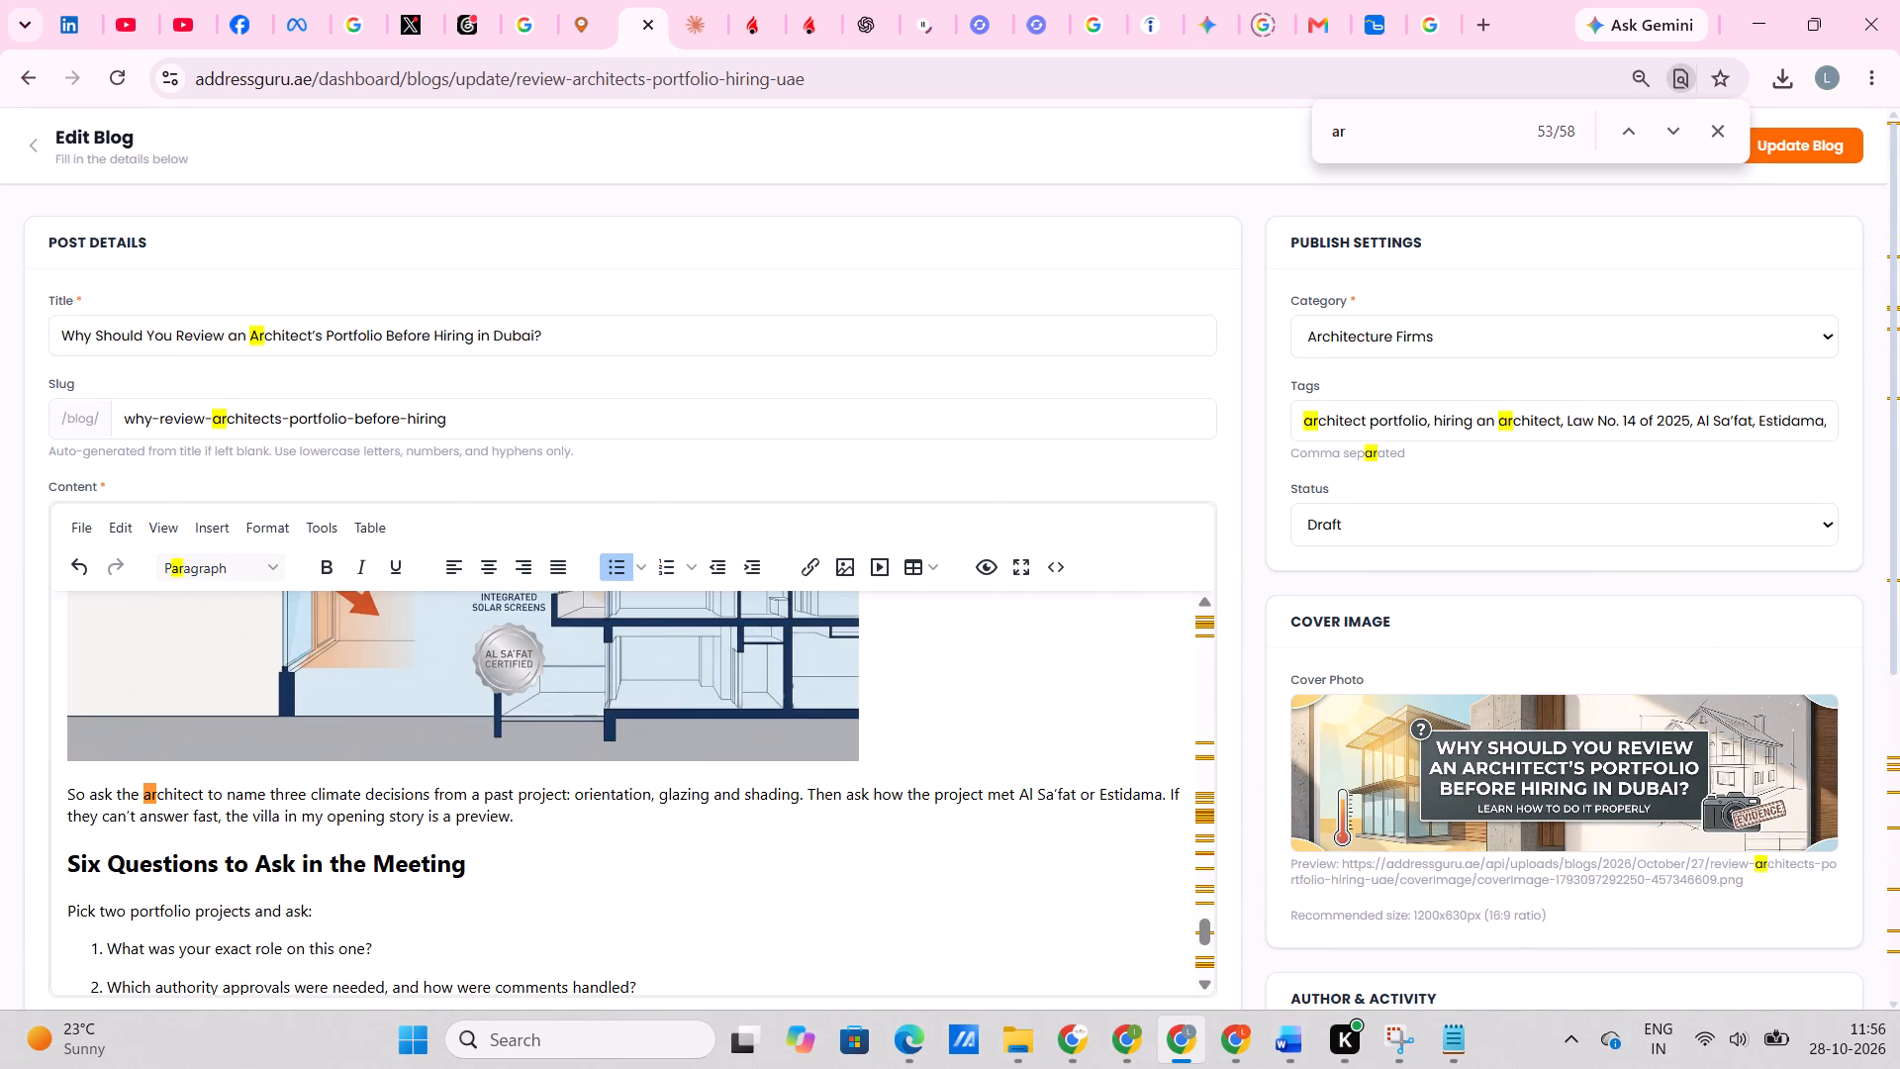
{"action": "type", "text": "cg"}
{"action": "key", "text": "BackSpace"}
{"action": "type", "text": "hit"}
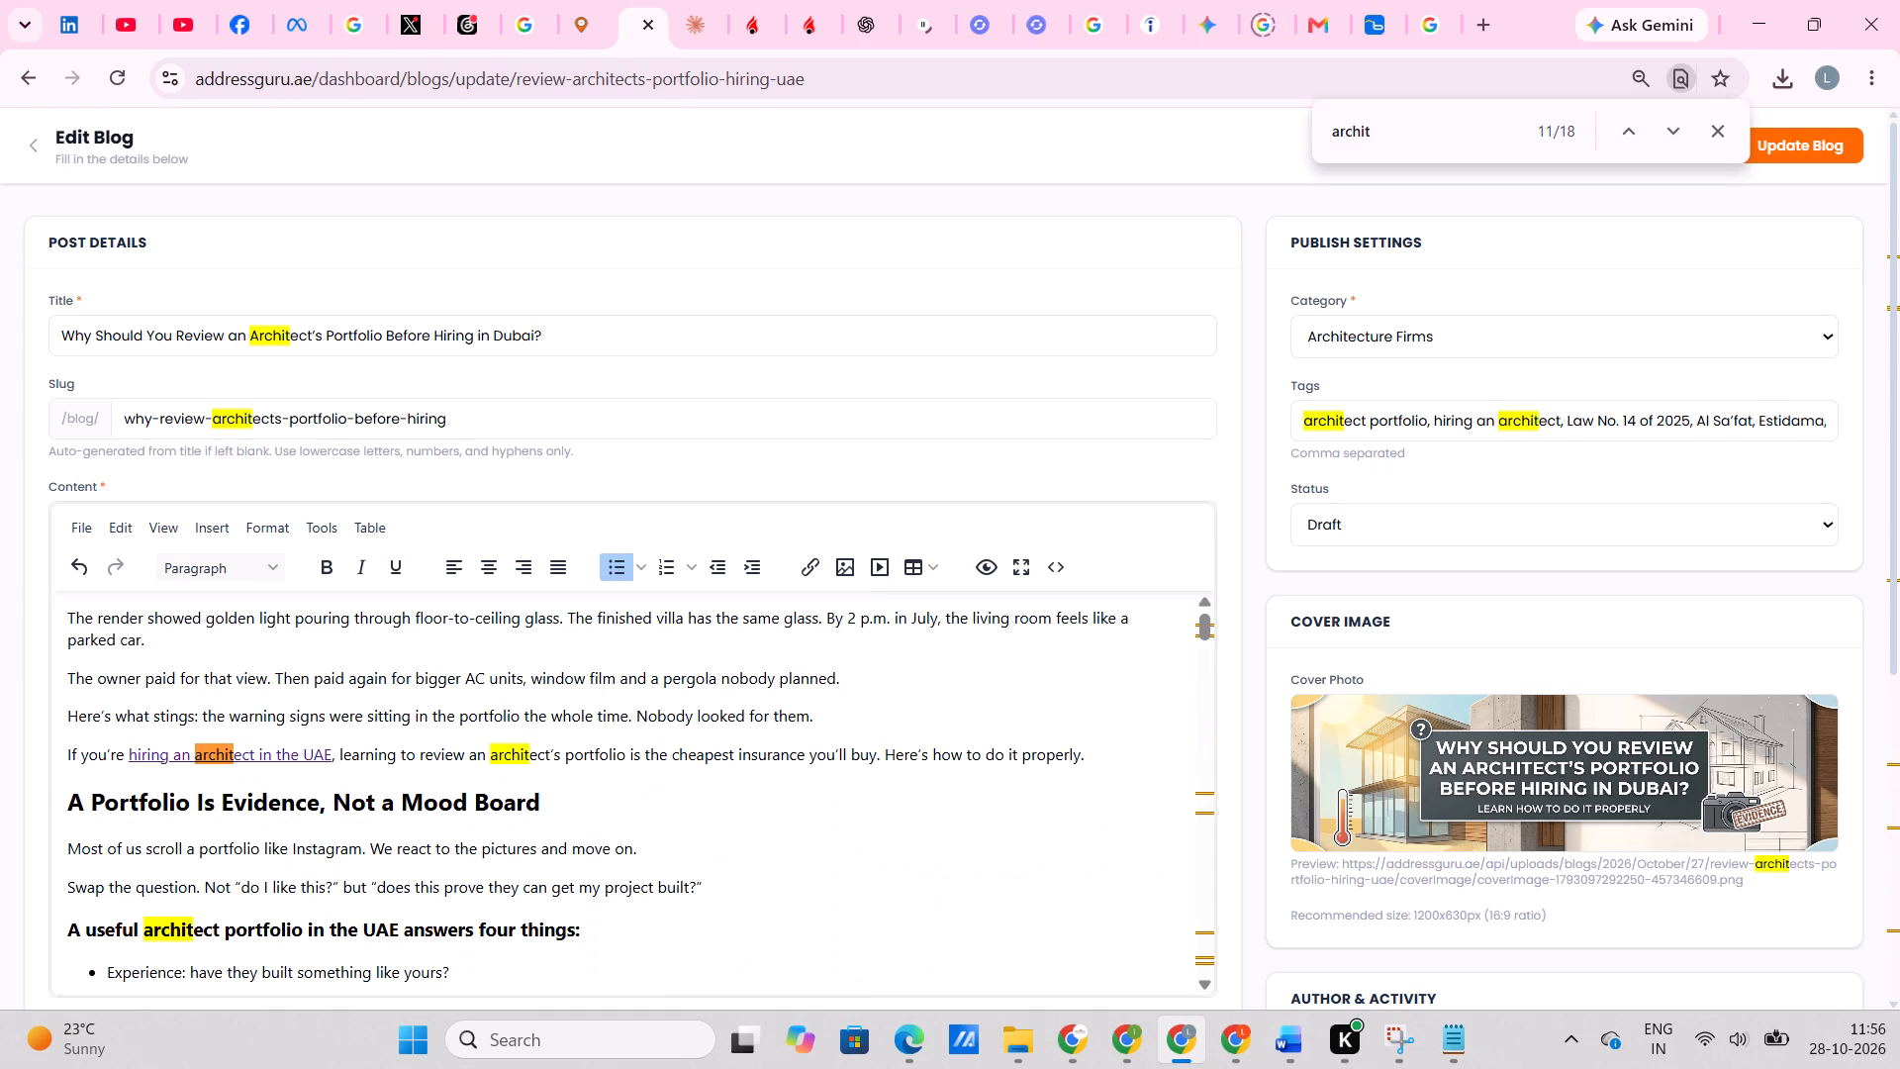
{"action": "type", "text": "ect firm"}
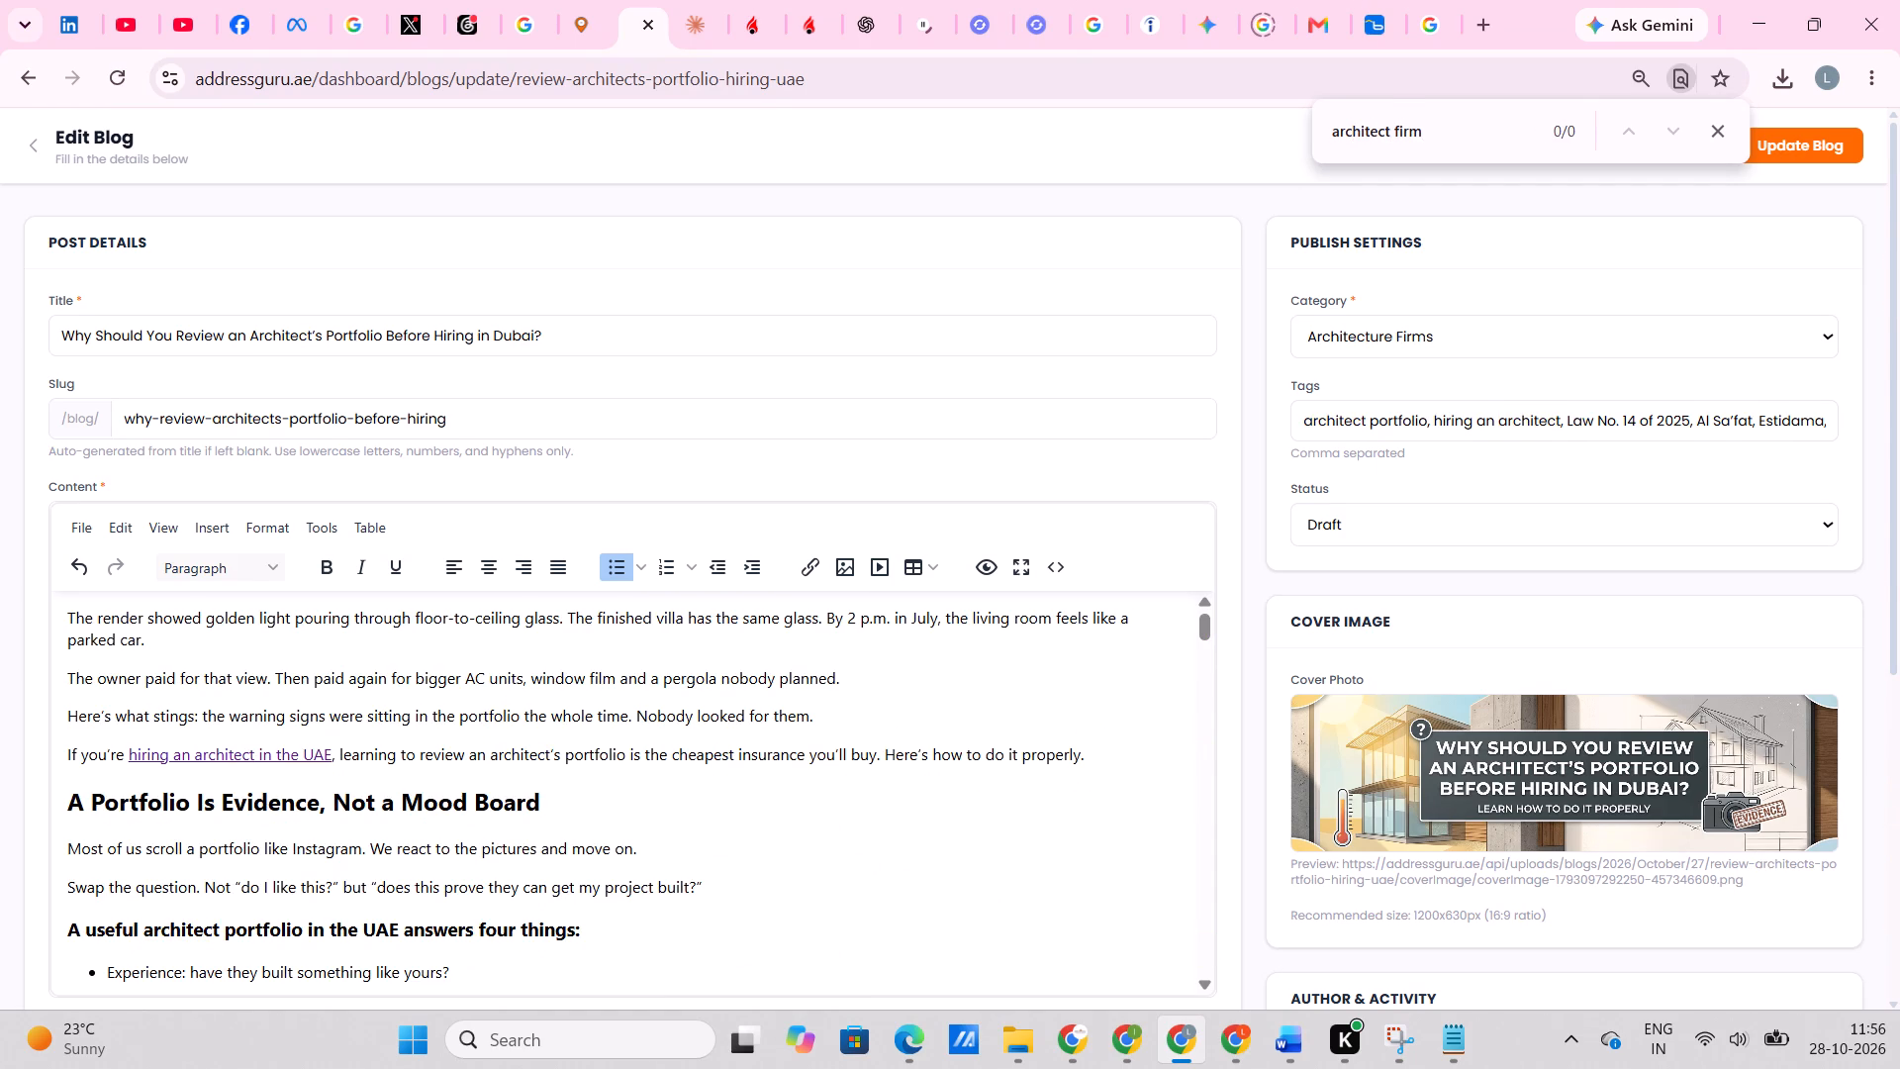
{"action": "key", "text": "BackSpace"}
{"action": "key", "text": "BackSpace"}
{"action": "key", "text": "BackSpace"}
{"action": "key", "text": "BackSpace"}
{"action": "key", "text": "BackSpace"}
{"action": "key", "text": "BackSpace"}
{"action": "key", "text": "BackSpace"}
{"action": "key", "text": "BackSpace"}
{"action": "key", "text": "BackSpace"}
{"action": "key", "text": "BackSpace"}
{"action": "key", "text": "BackSpace"}
{"action": "key", "text": "BackSpace"}
{"action": "key", "text": "BackSpace"}
{"action": "key", "text": "BackSpace"}
{"action": "key", "text": "BackSpace"}
{"action": "key", "text": "BackSpace"}
{"action": "key", "text": "BackSpace"}
{"action": "key", "text": "BackSpace"}
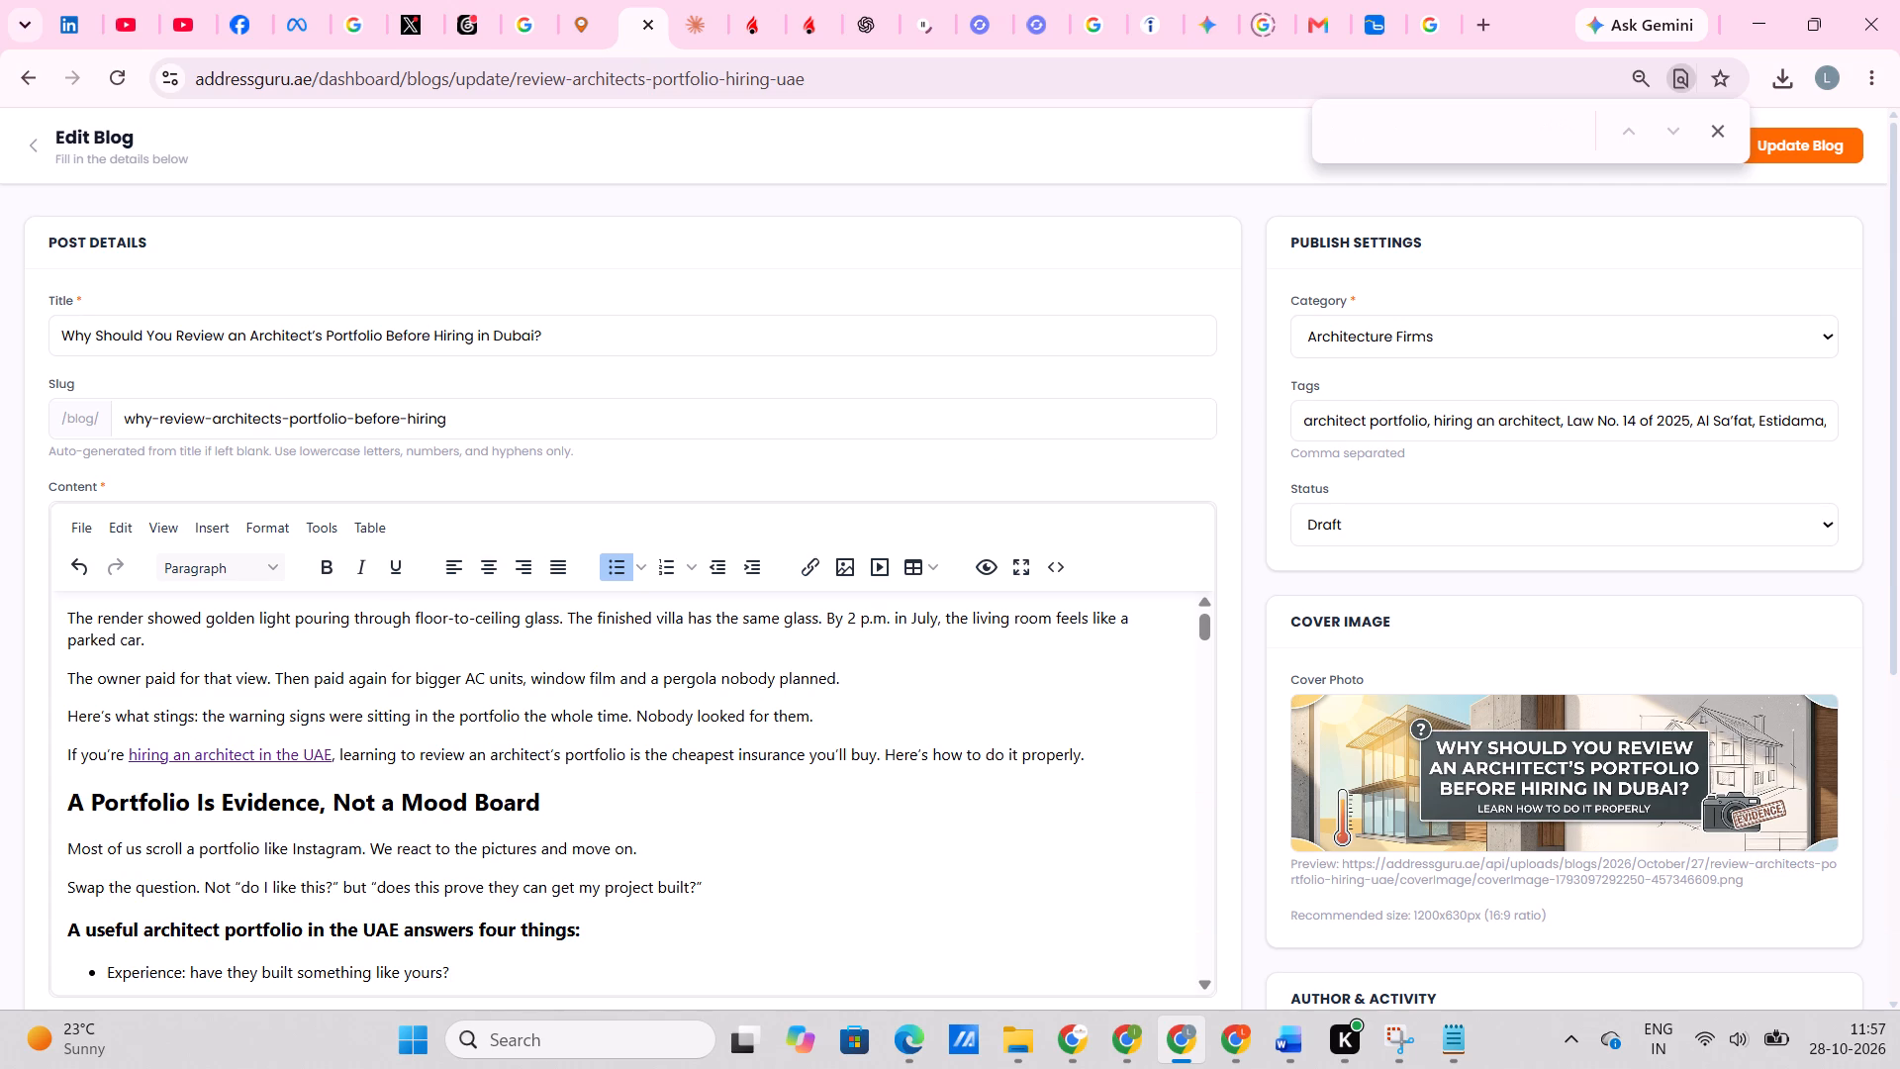
{"action": "left_click", "coordinate": [1715, 132]}
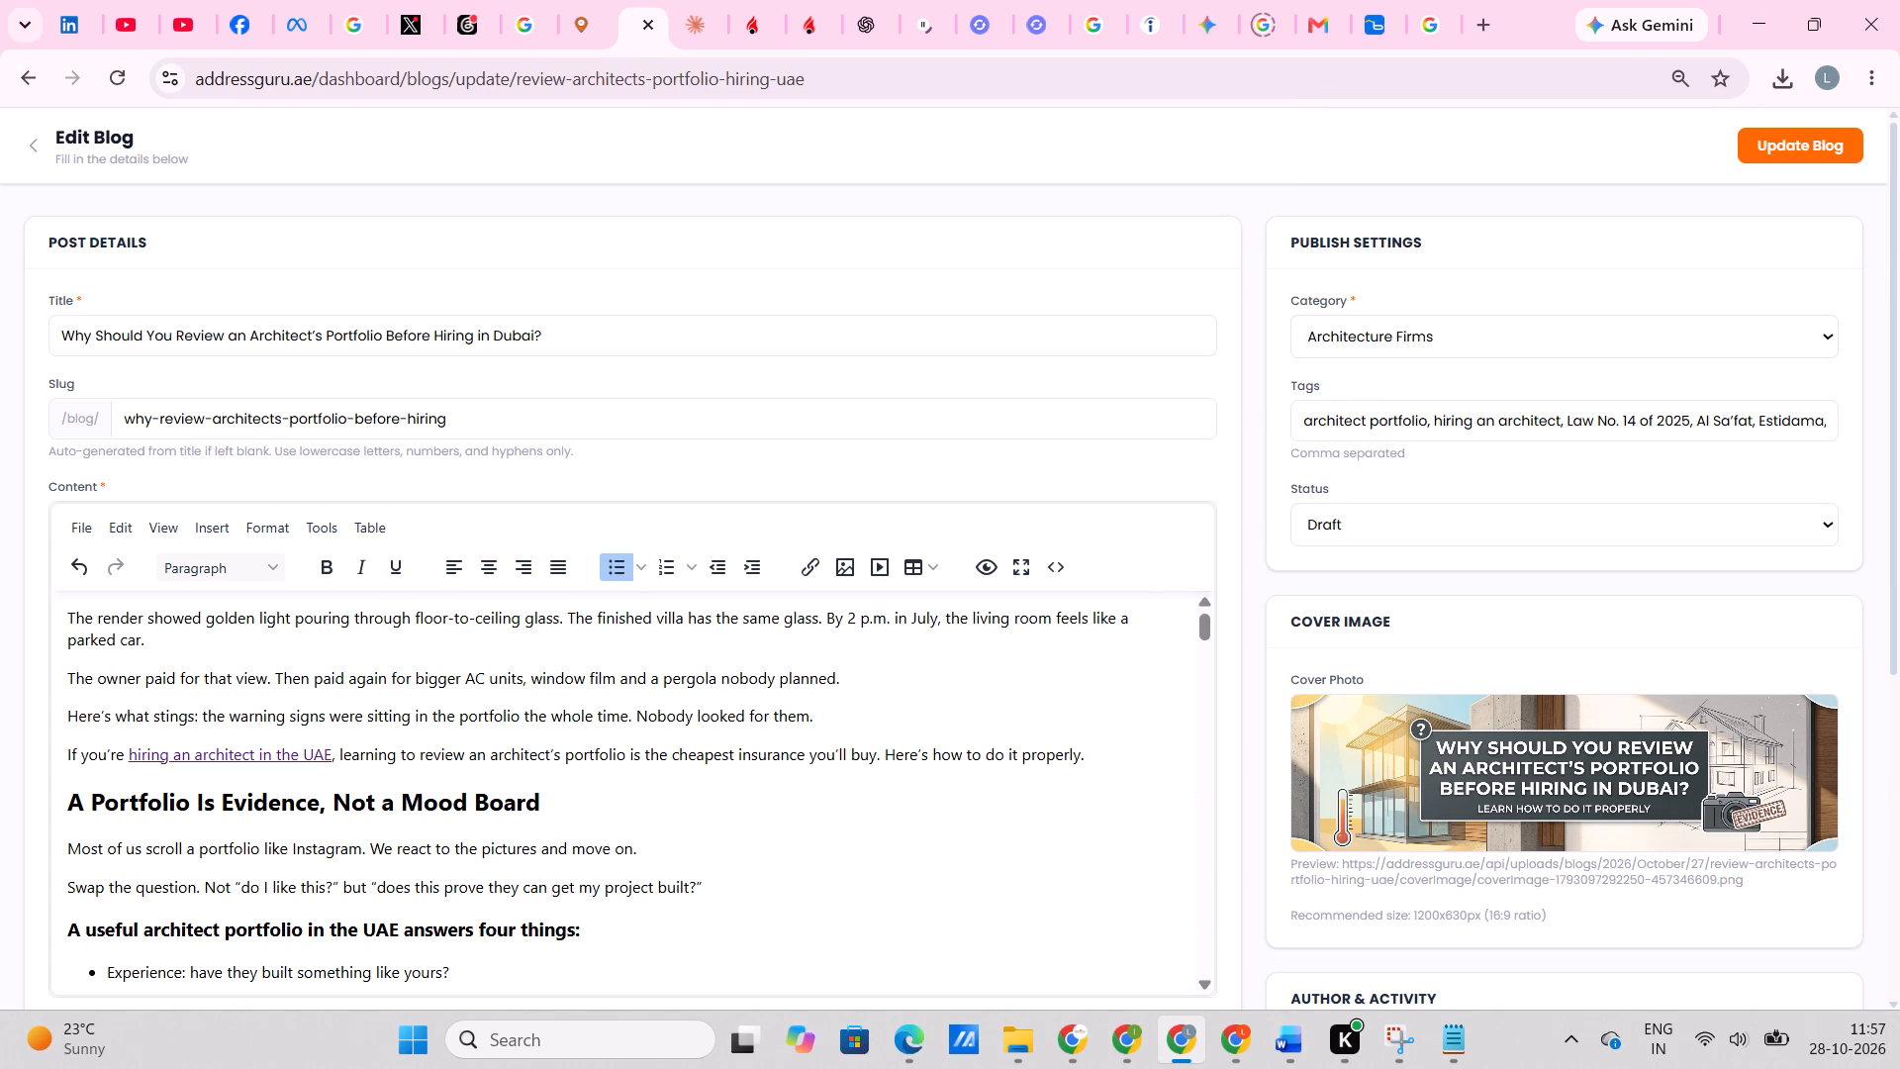
Remove the quotation marks around "Can I visit or call the client?" in the table's "What to ask" column.
{"action": "scroll", "coordinate": [642, 755], "scroll_direction": "up", "scroll_amount": 1}
{"action": "scroll", "coordinate": [642, 755], "scroll_direction": "down", "scroll_amount": 2}
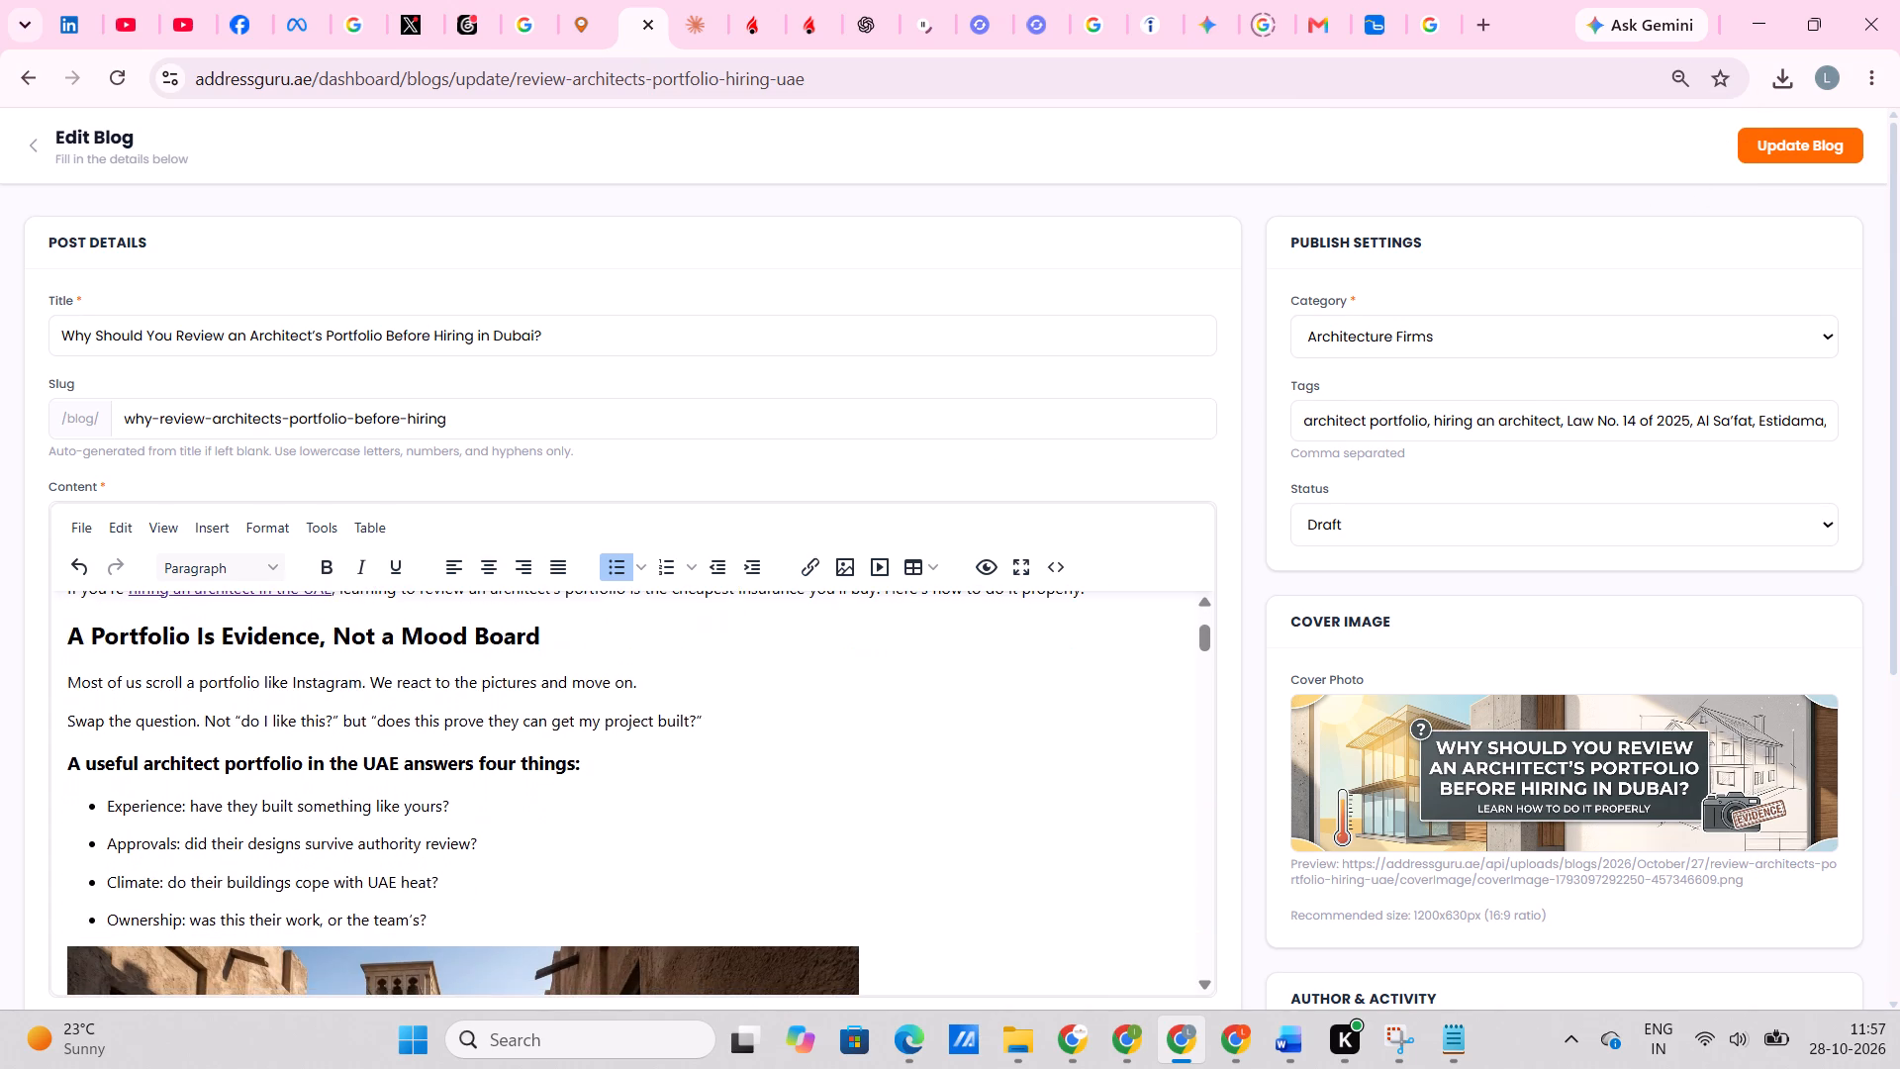
{"action": "scroll", "coordinate": [642, 755], "scroll_direction": "down", "scroll_amount": 3}
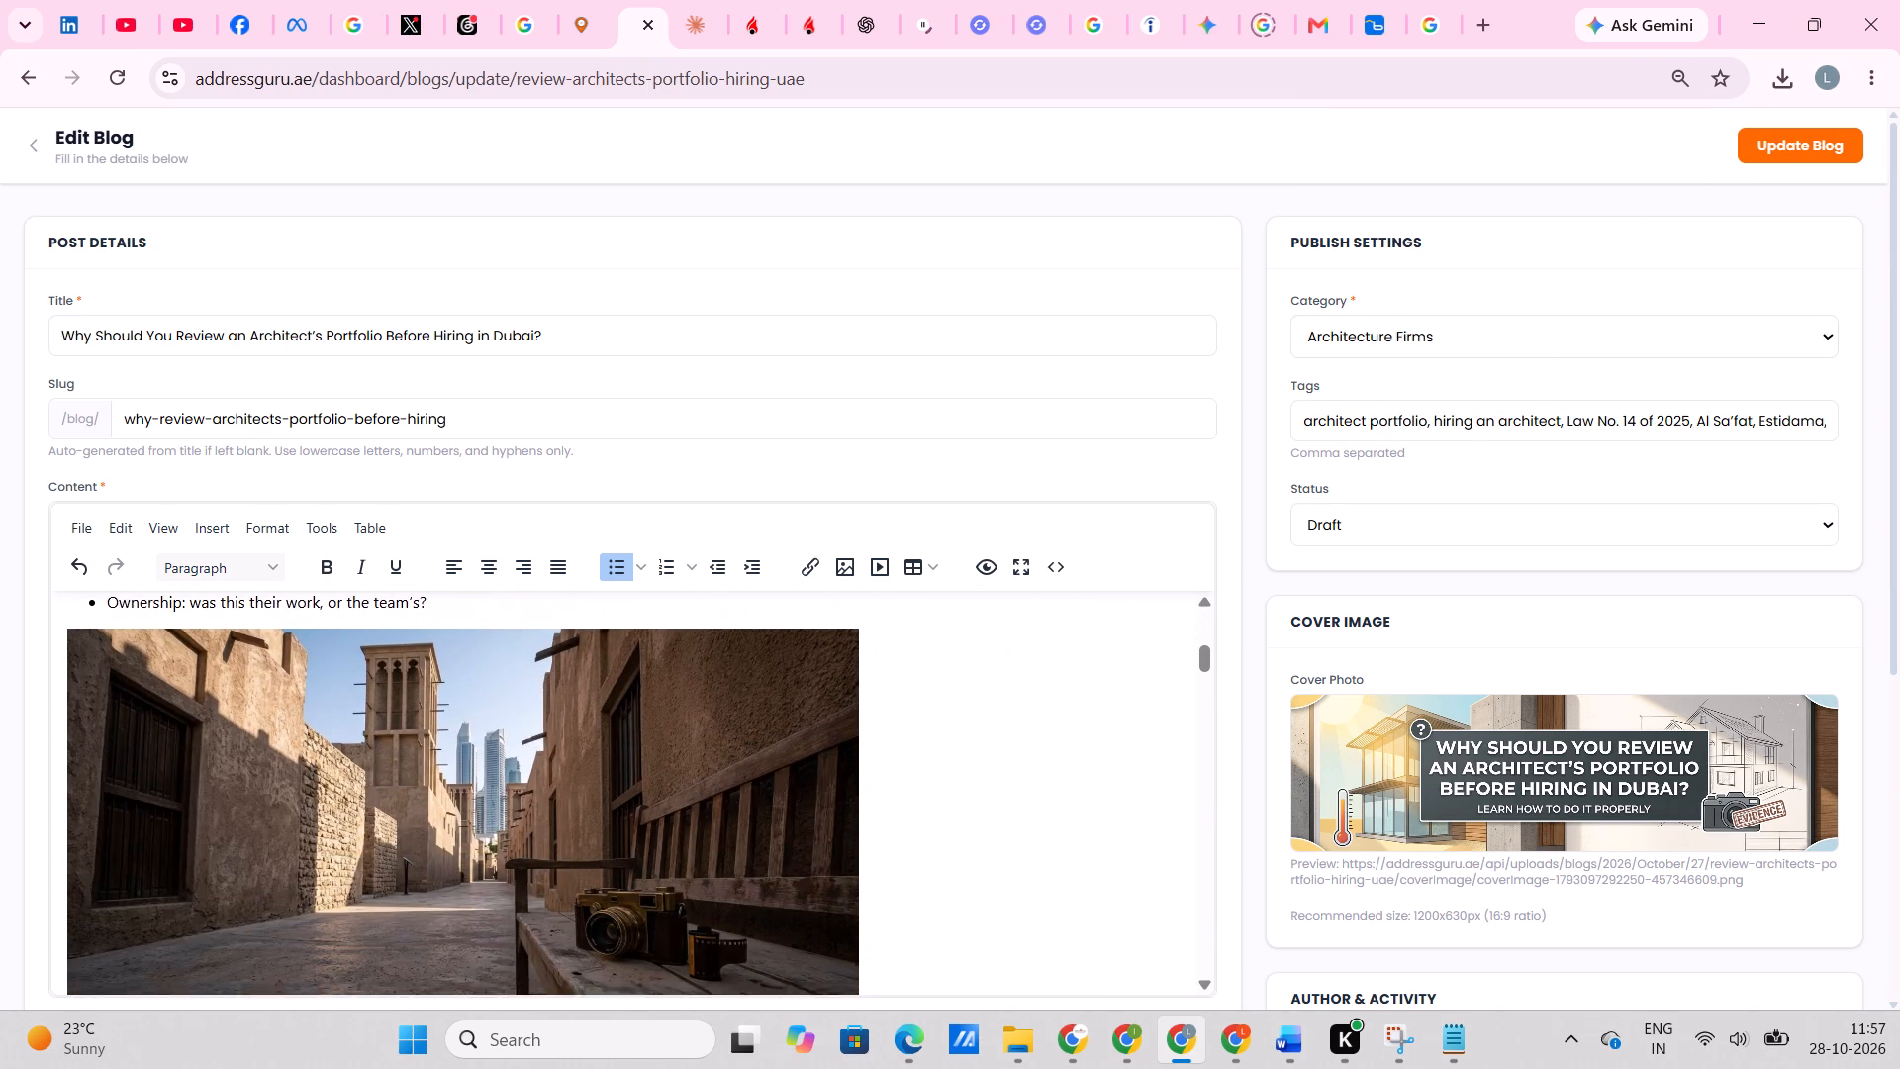
{"action": "scroll", "coordinate": [642, 755], "scroll_direction": "down", "scroll_amount": 4}
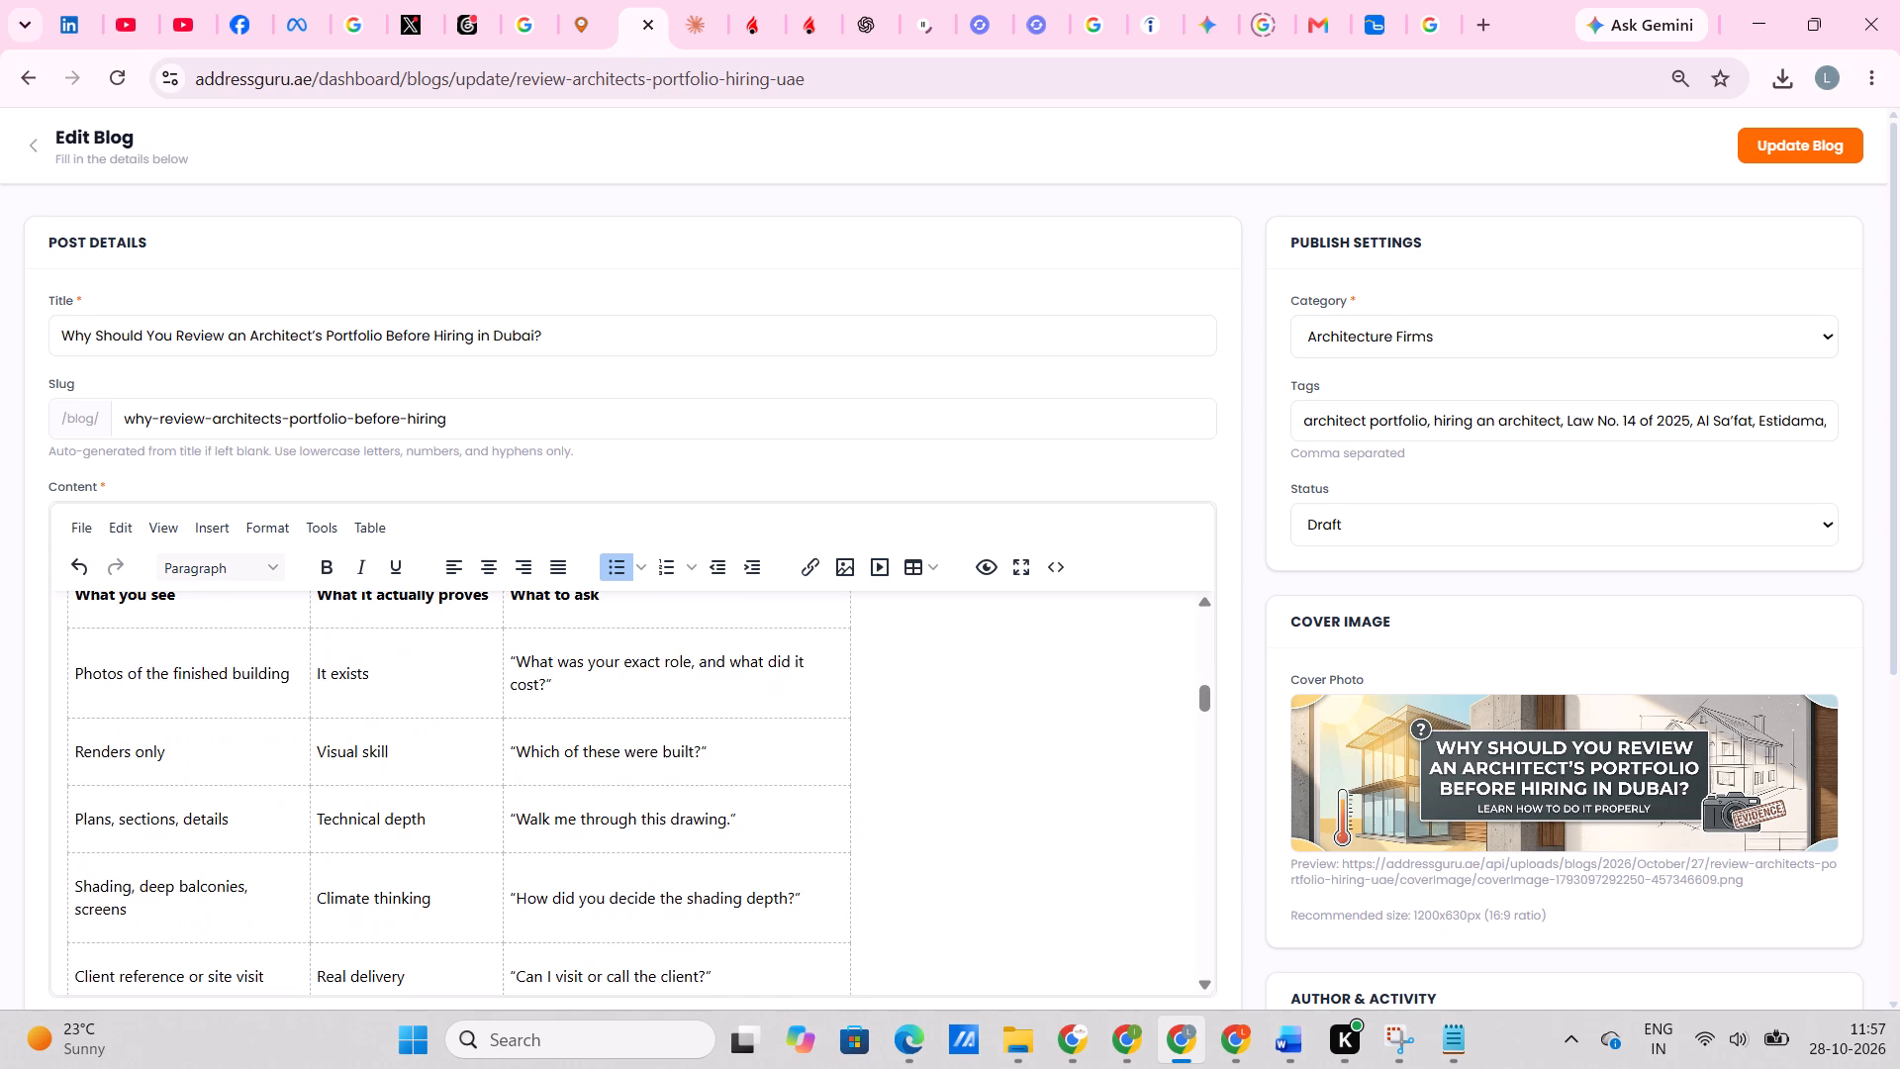
{"action": "scroll", "coordinate": [642, 755], "scroll_direction": "down", "scroll_amount": 2}
{"action": "left_click", "coordinate": [750, 874]}
{"action": "key", "text": "BackSpace"}
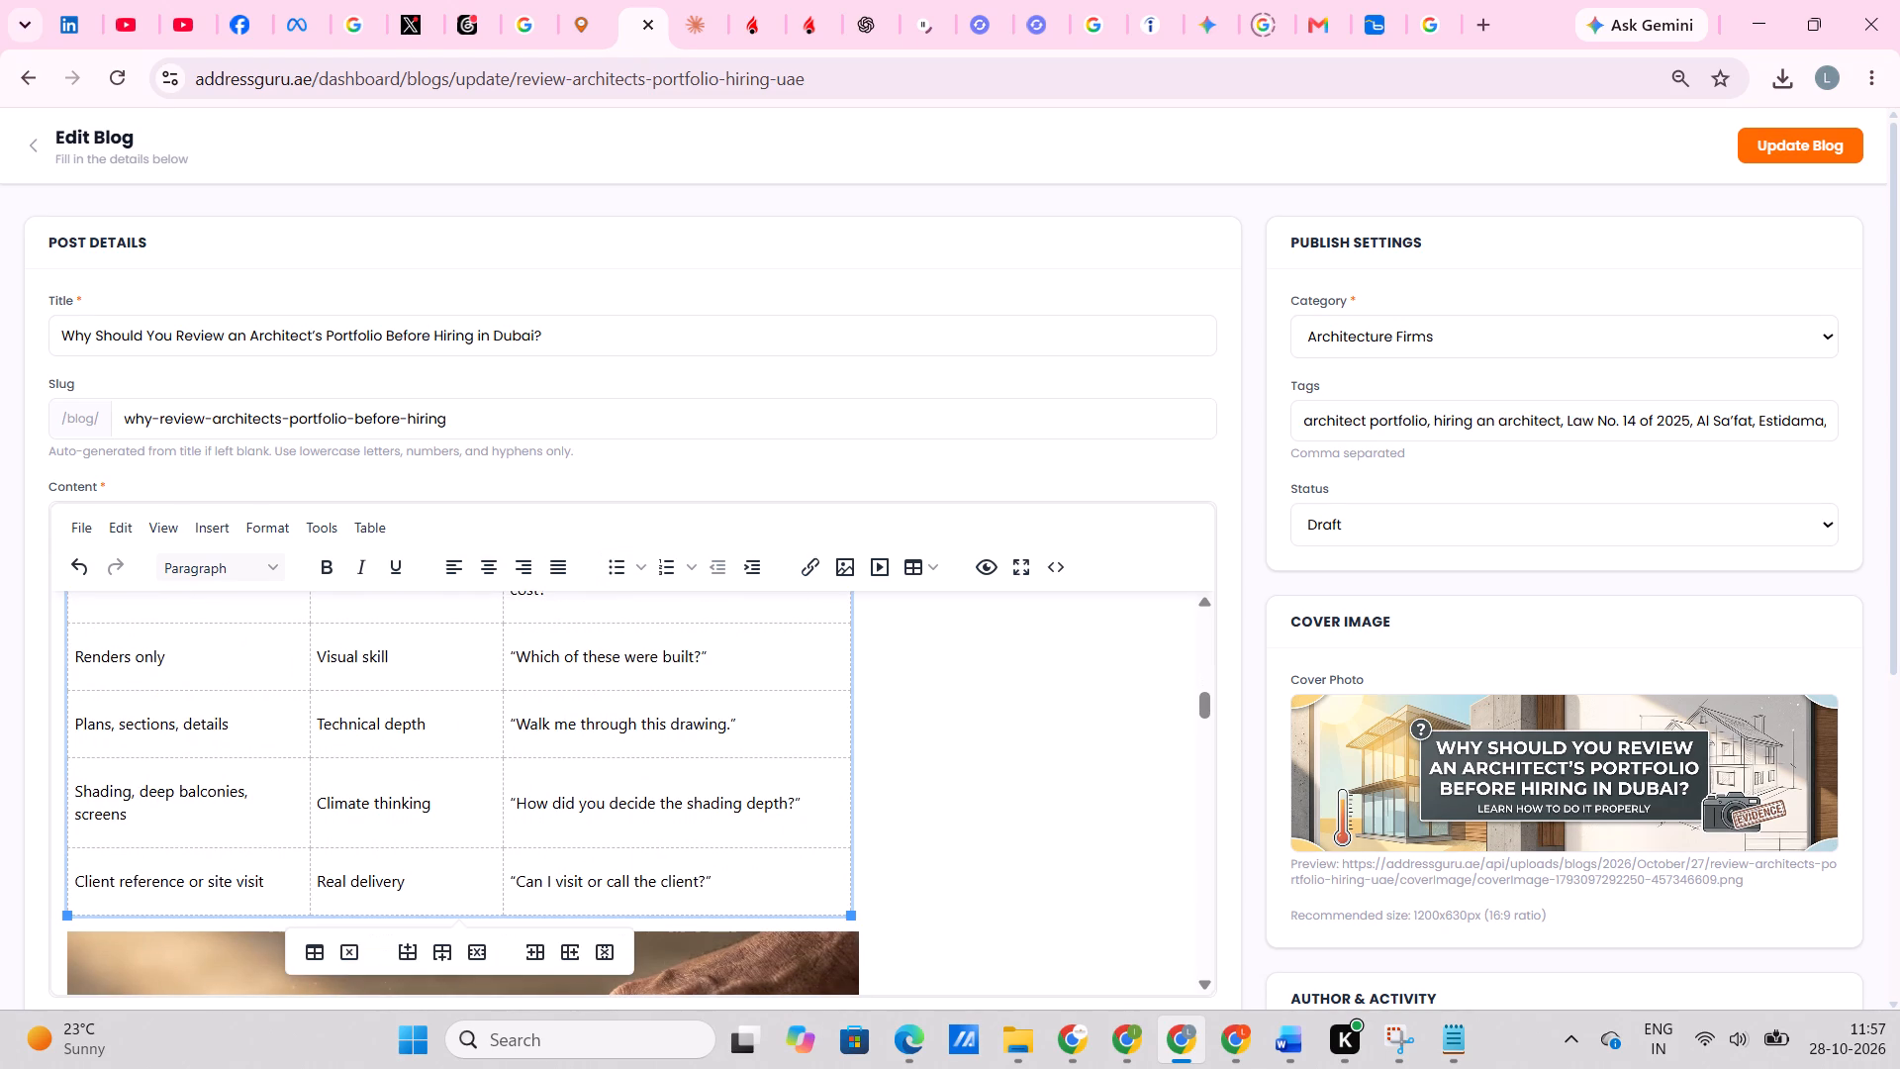
{"action": "left_click", "coordinate": [517, 879]}
{"action": "key", "text": "BackSpace"}
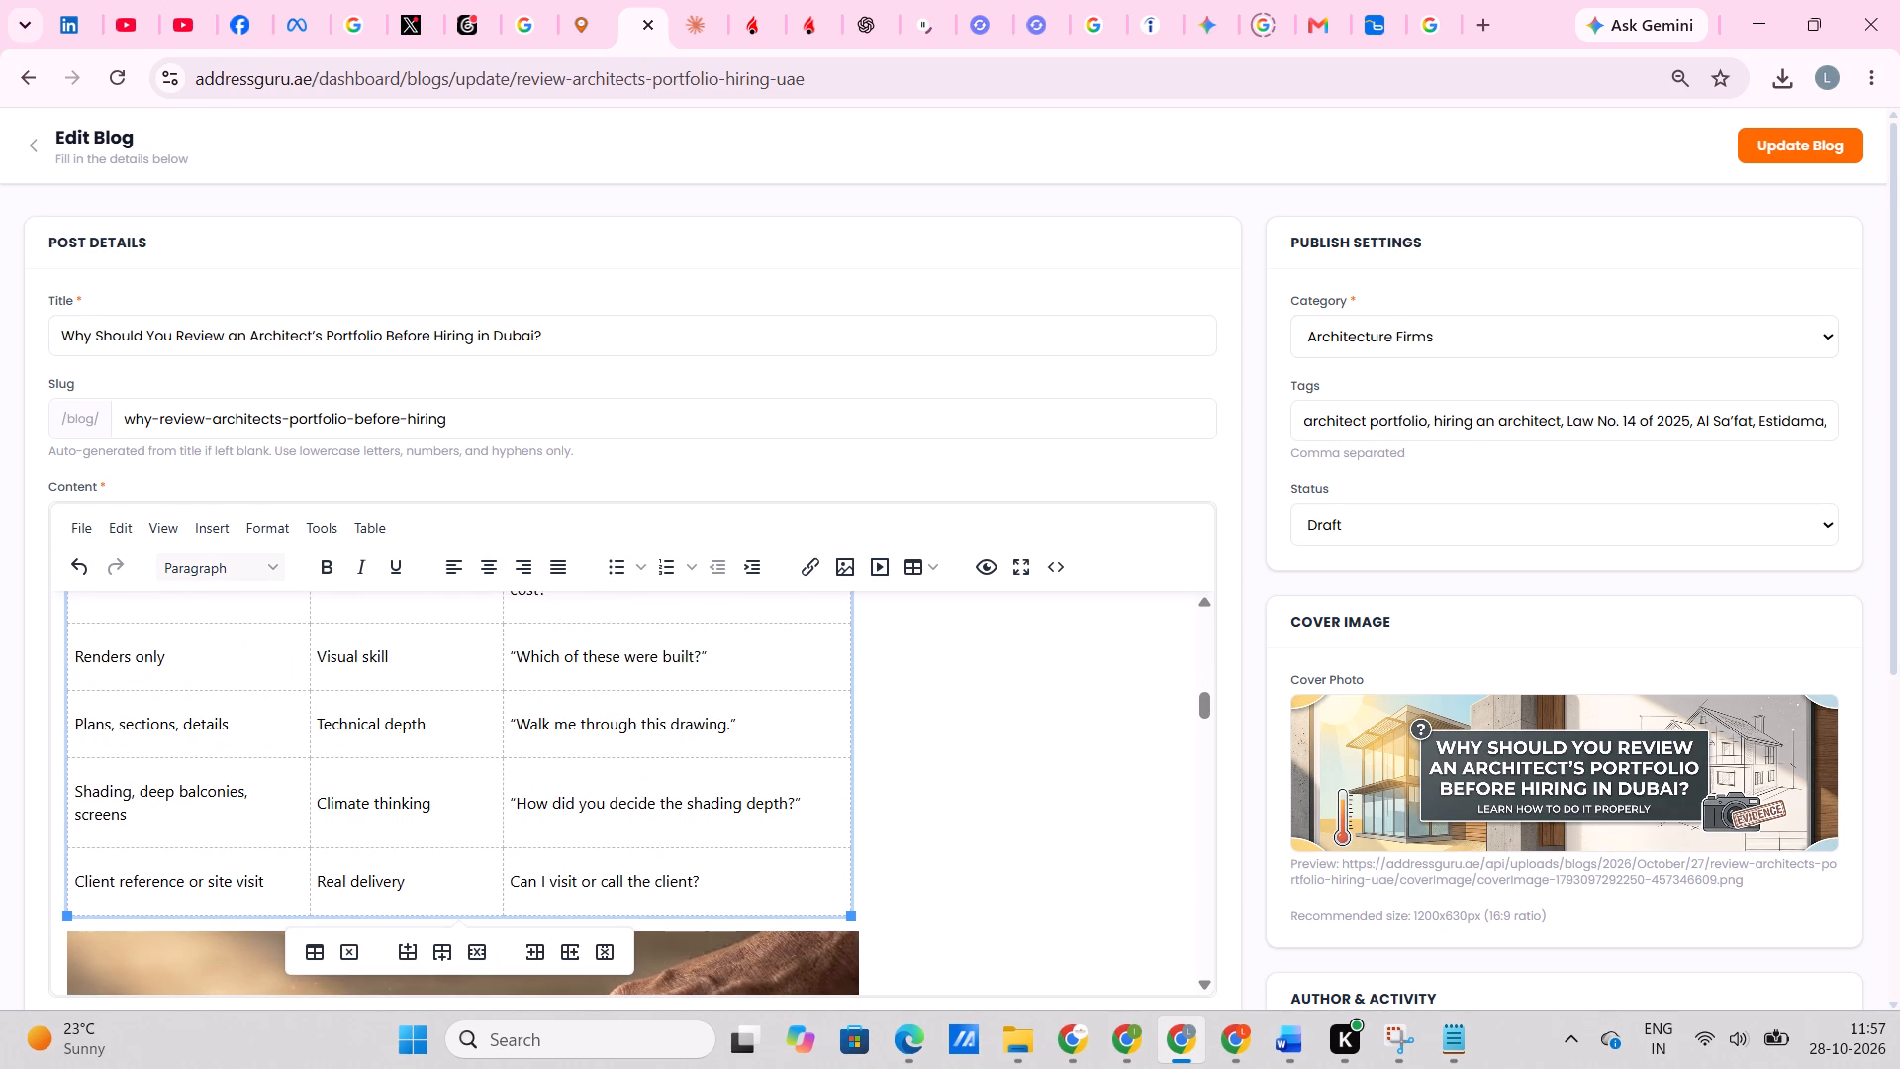
Remove the quotation marks from the "What to ask" entries for shading depth, walking through the drawing, and which were built.
{"action": "left_click", "coordinate": [807, 804]}
{"action": "key", "text": "BackSpace"}
{"action": "left_click", "coordinate": [788, 731]}
{"action": "key", "text": "BackSpace"}
{"action": "left_click", "coordinate": [773, 651]}
{"action": "key", "text": "BackSpace"}
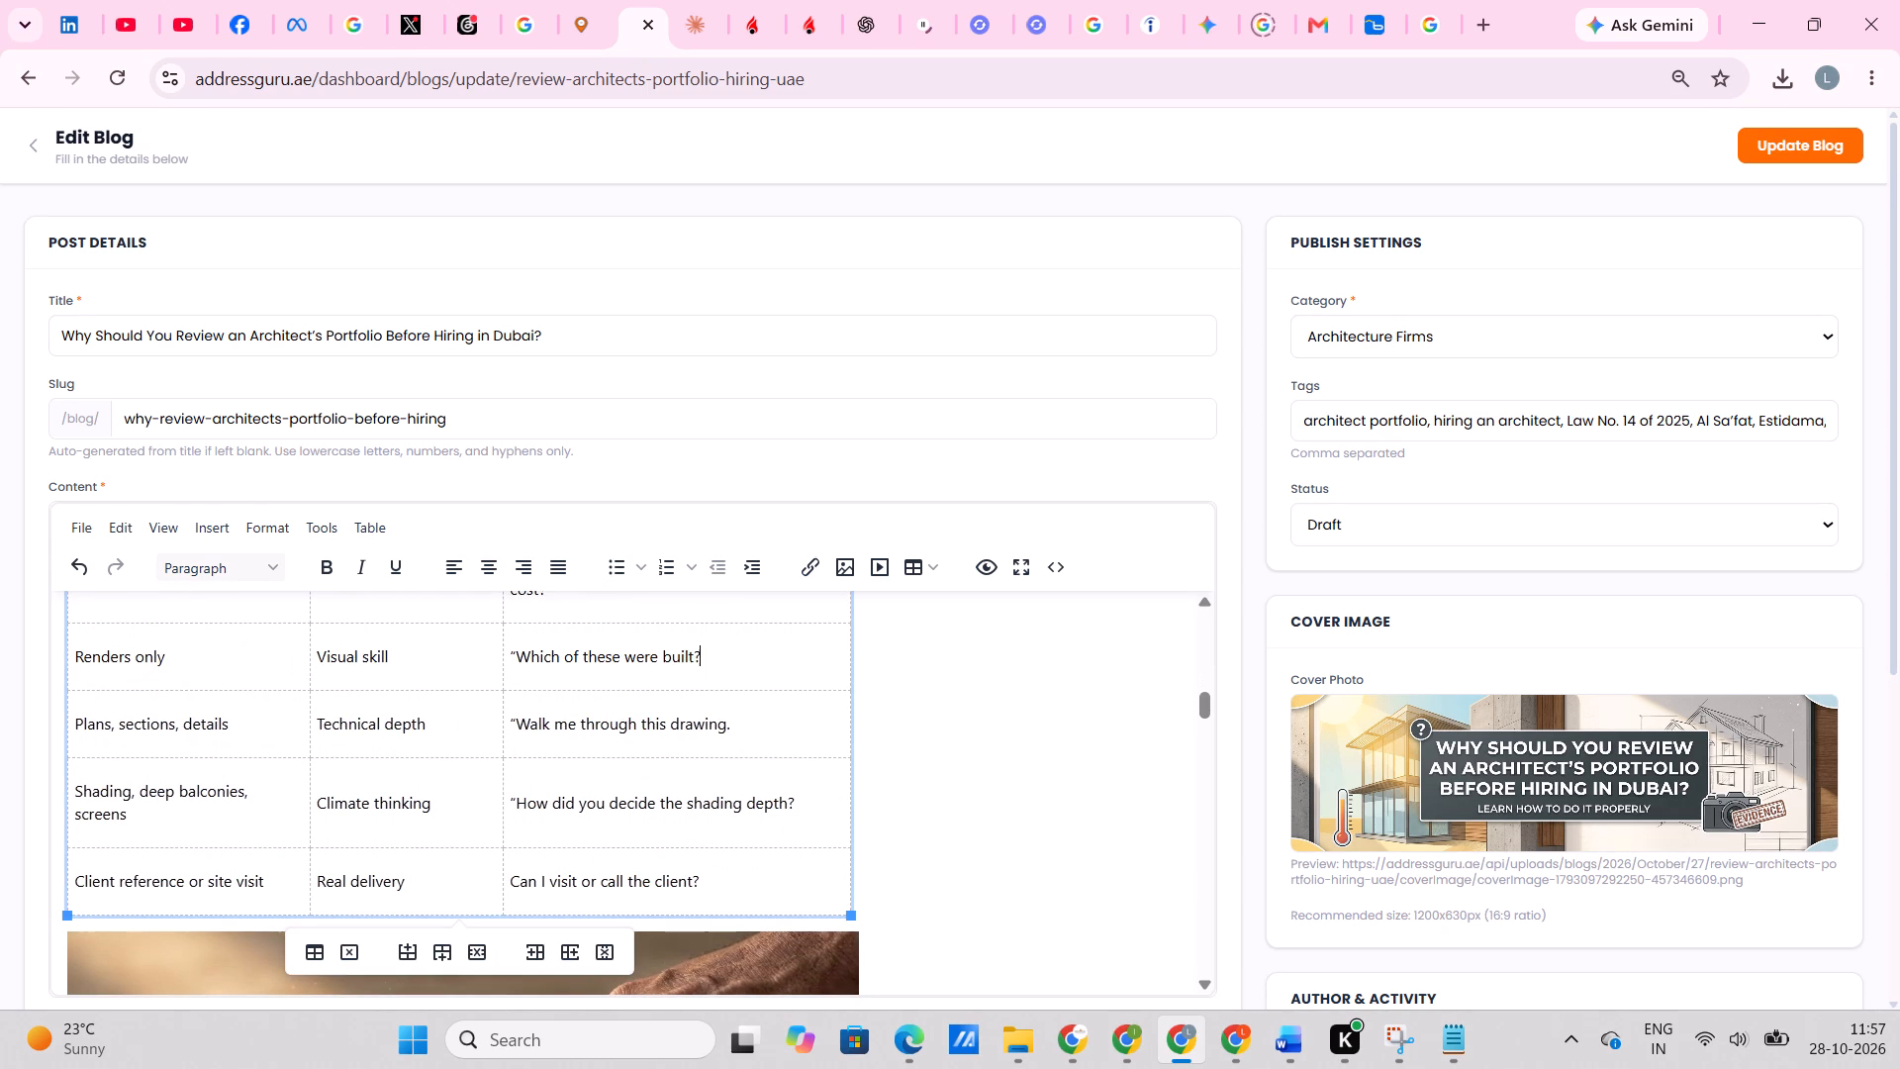
{"action": "left_click", "coordinate": [521, 807]}
{"action": "key", "text": "BackSpace"}
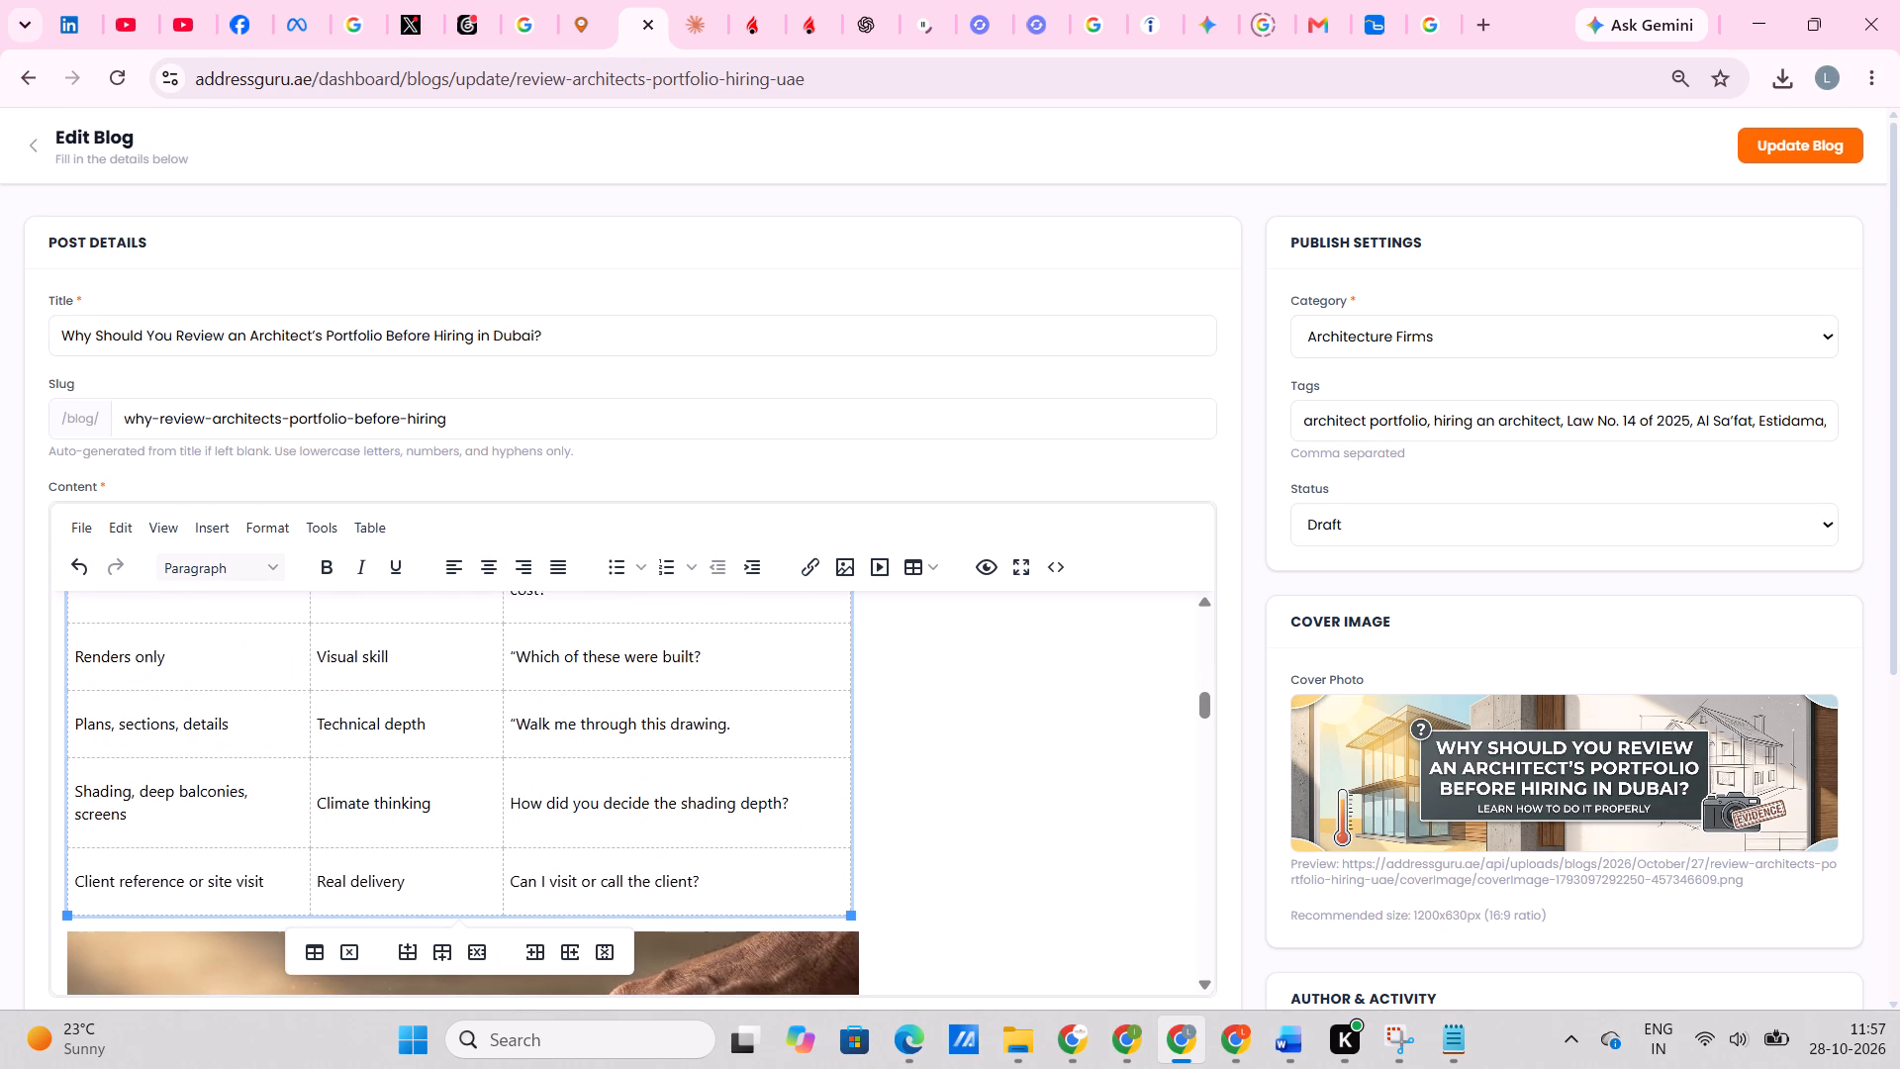
{"action": "left_click", "coordinate": [523, 724]}
{"action": "key", "text": "Left"}
{"action": "key", "text": "BackSpace"}
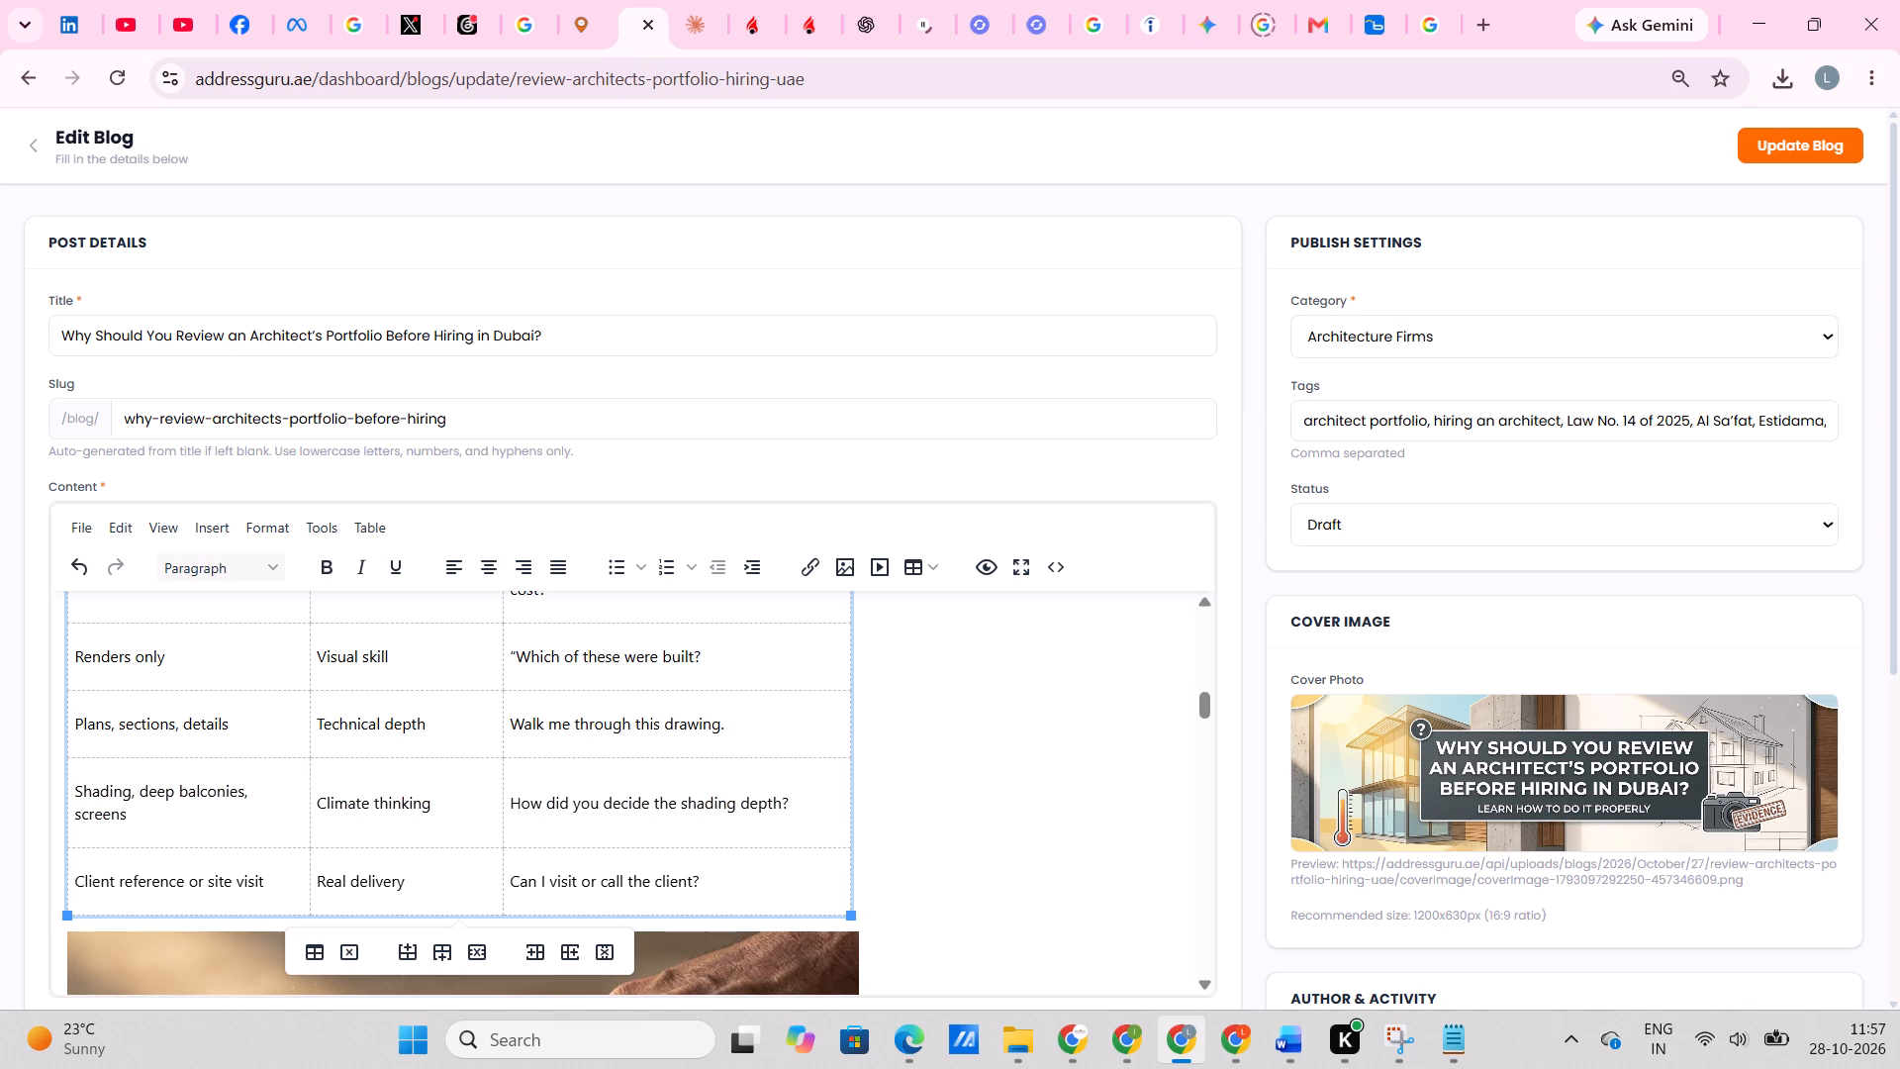
{"action": "key", "text": "Up"}
{"action": "key", "text": "Right"}
{"action": "key", "text": "BackSpace"}
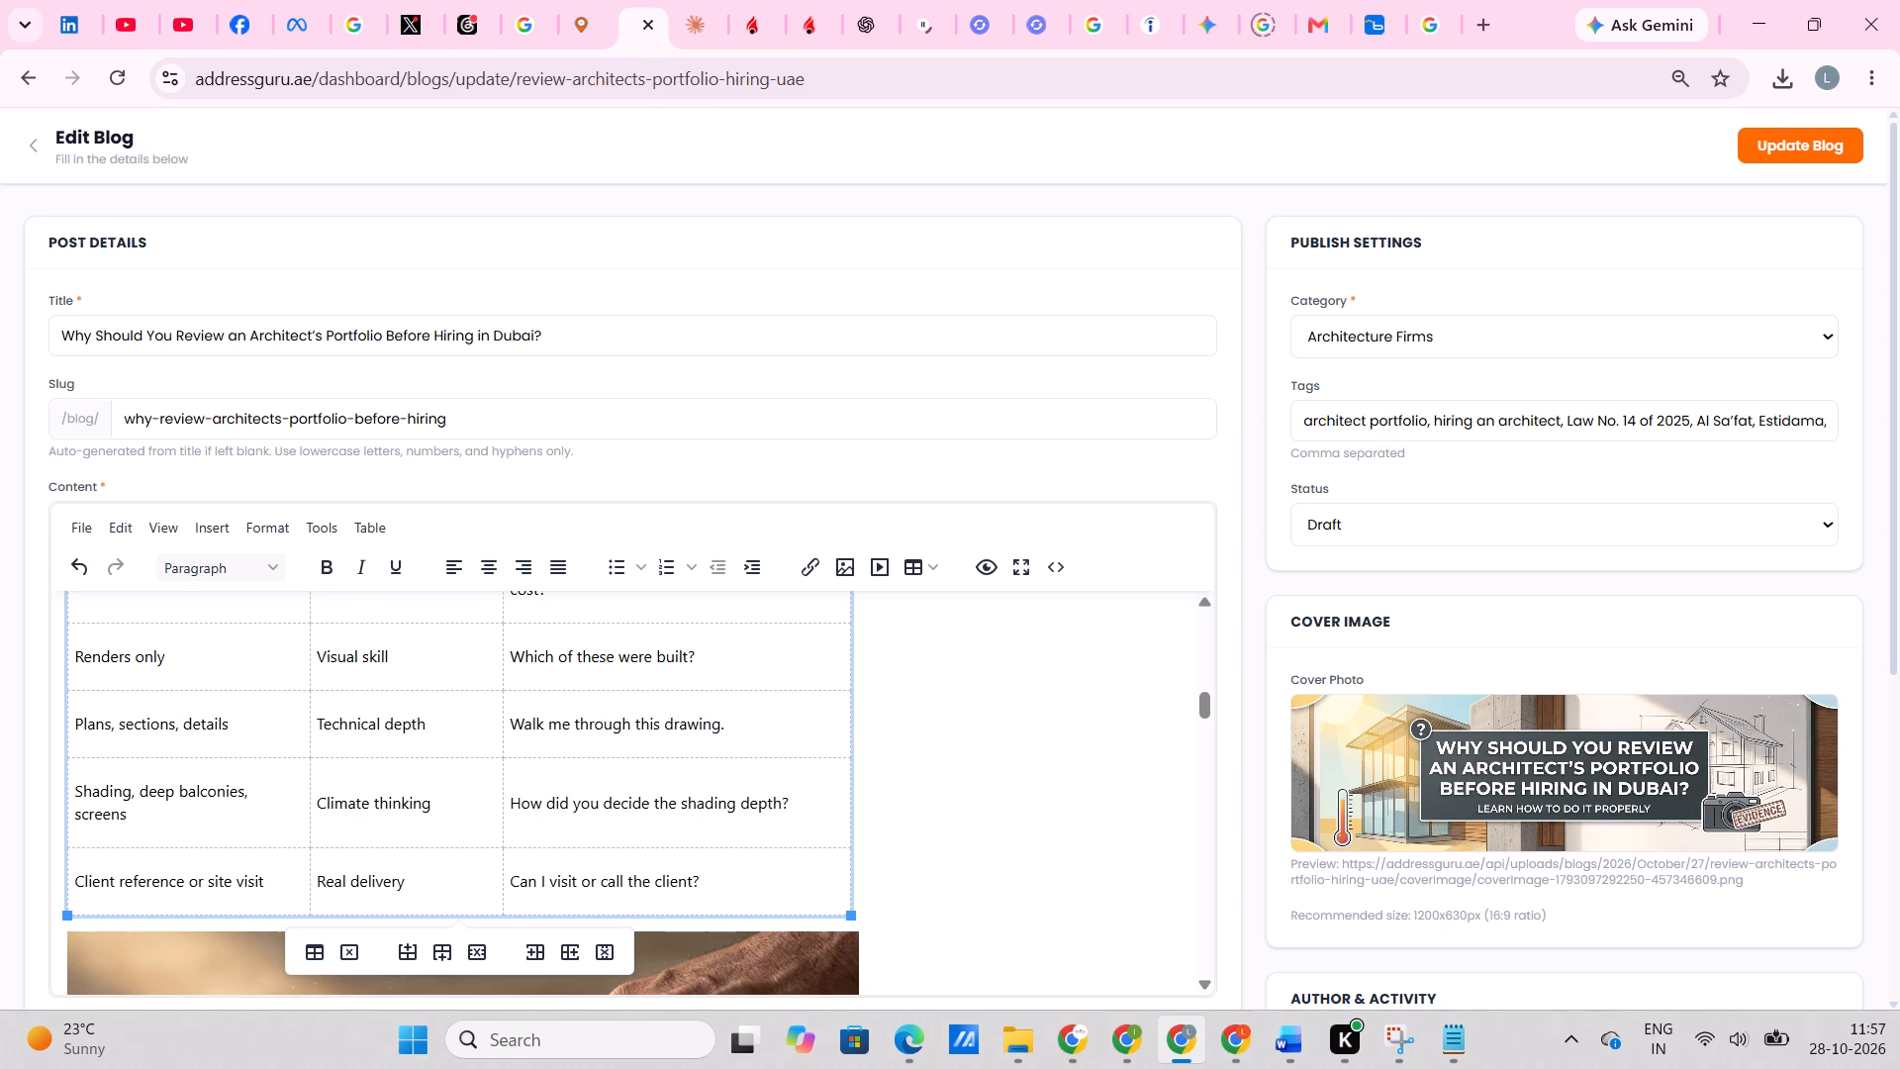
Remove the quotation marks around "What was your exact role, and what did it cost?" in the finished-building photos row.
{"action": "scroll", "coordinate": [533, 728], "scroll_direction": "up", "scroll_amount": 2}
{"action": "key", "text": "Up"}
{"action": "key", "text": "Up"}
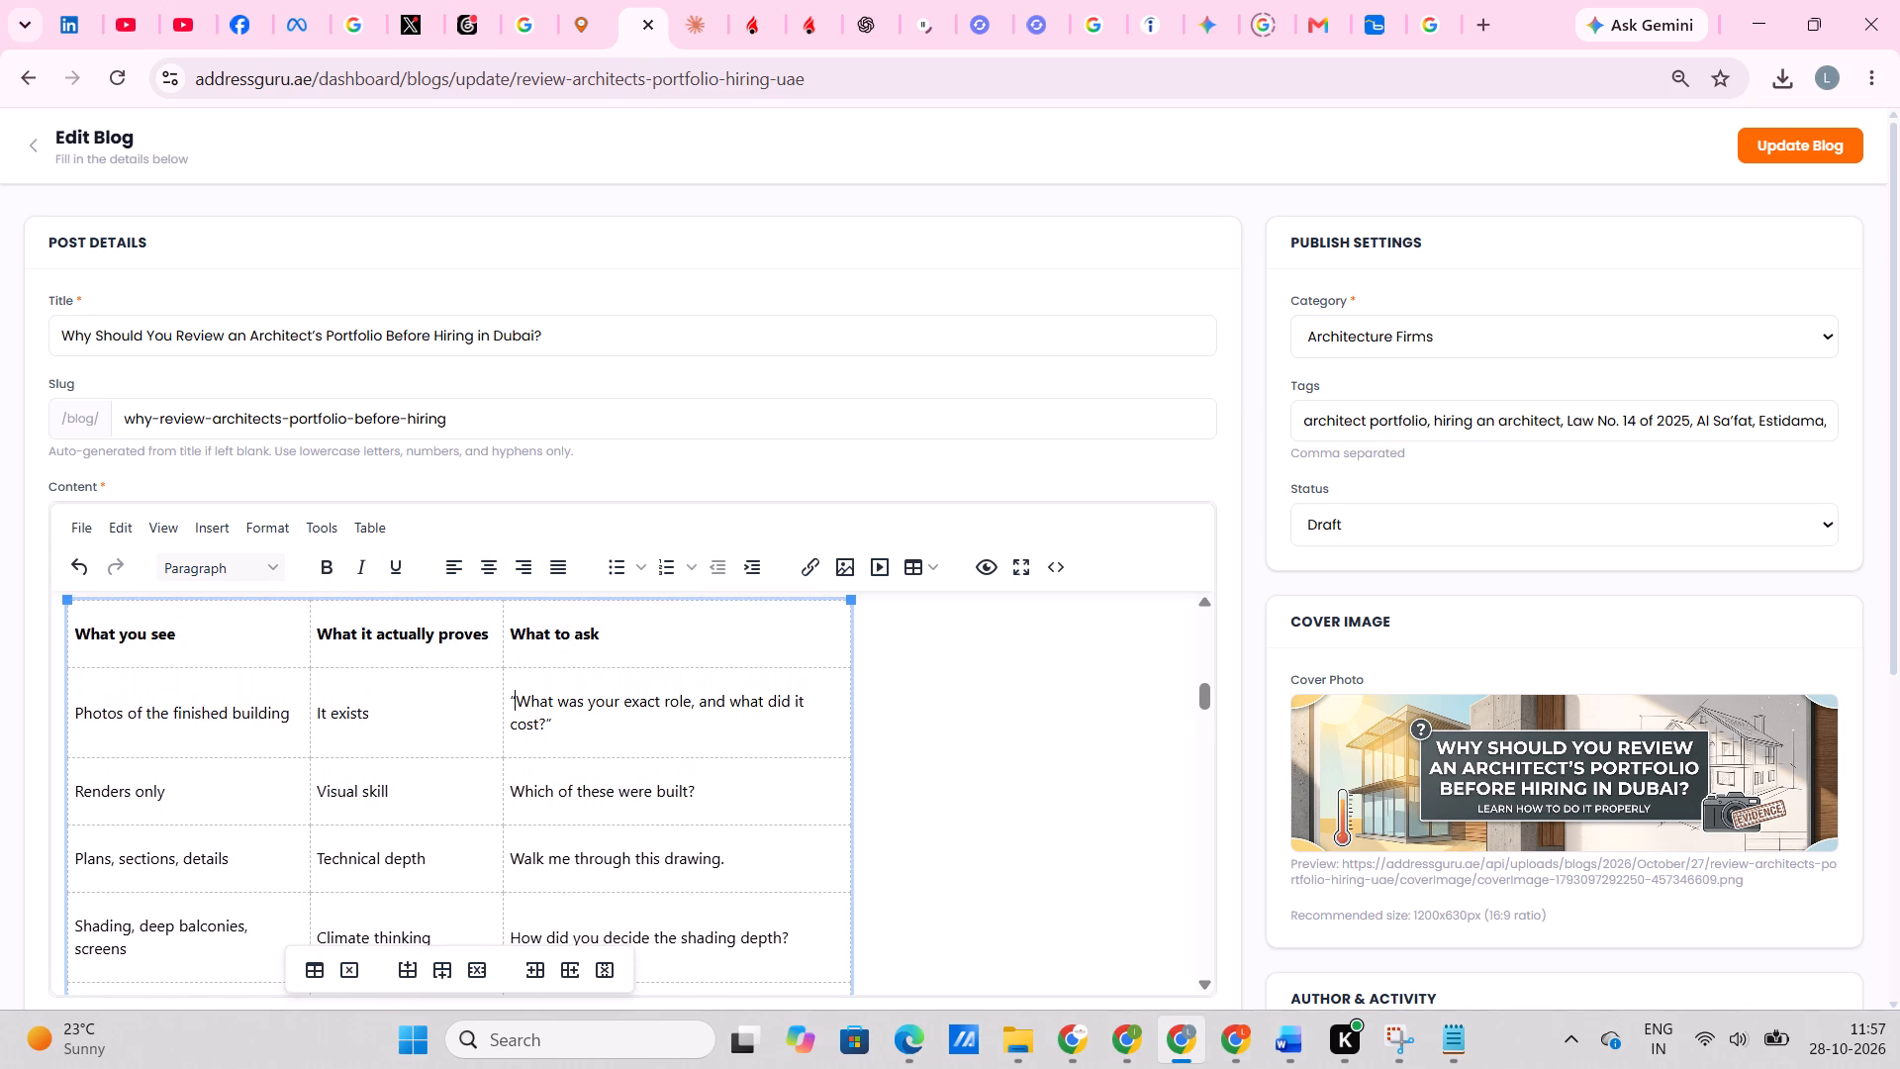
{"action": "key", "text": "BackSpace"}
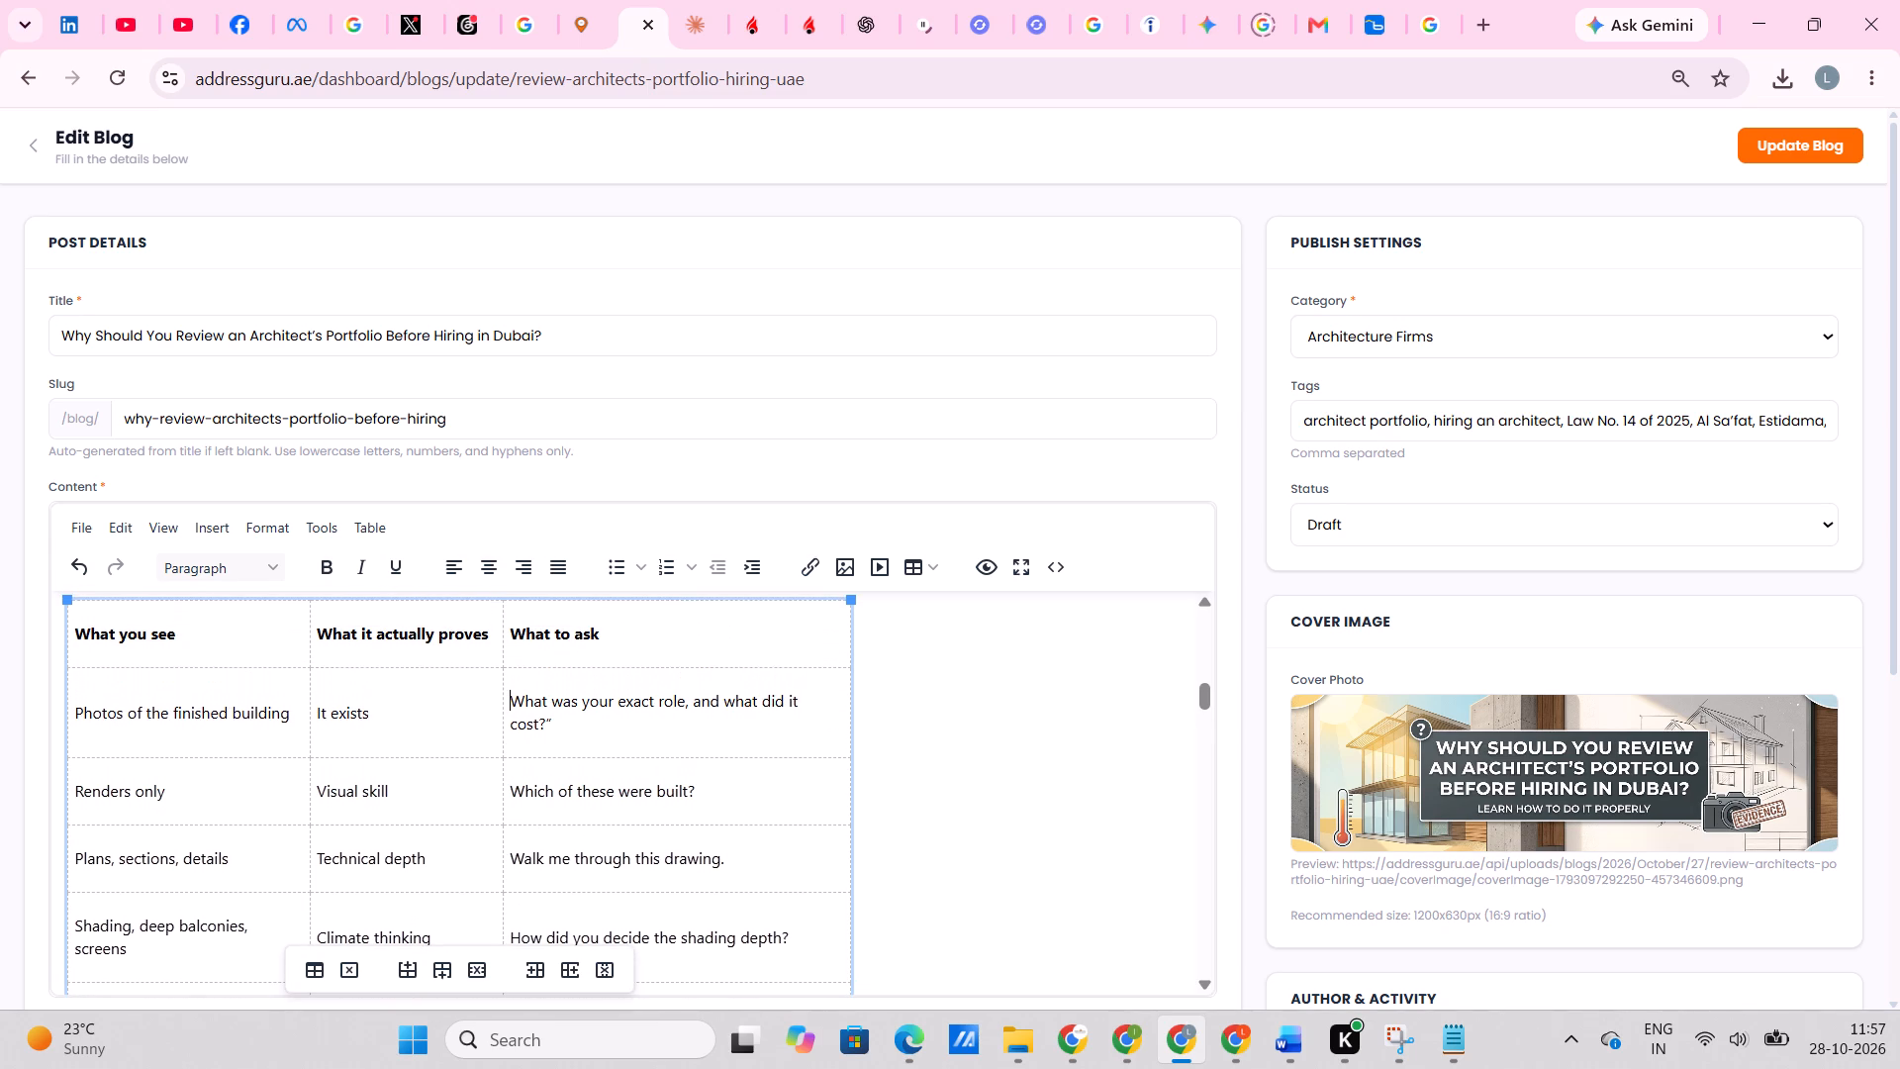
{"action": "left_click", "coordinate": [578, 721]}
{"action": "key", "text": "BackSpace"}
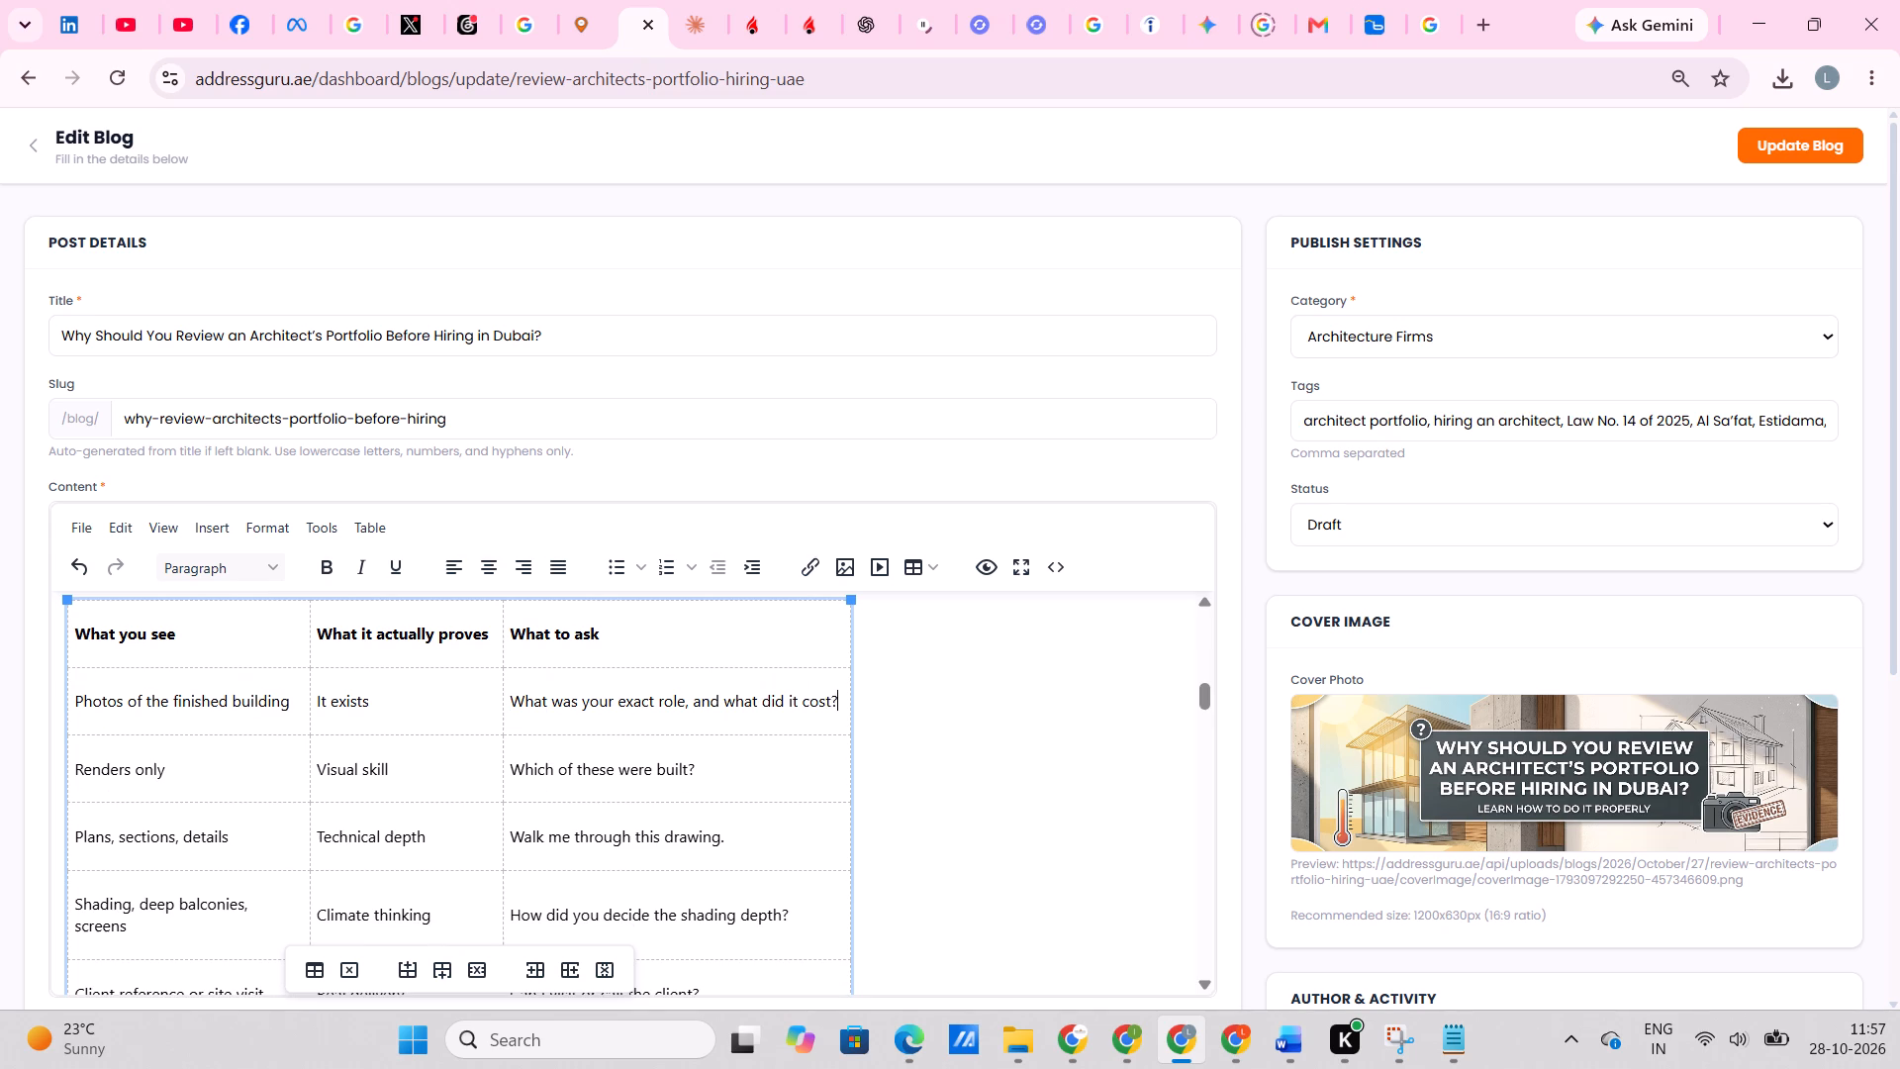
Read the draft from "Renders don't prove delivery" through the "Check the Licence Before You Fall in Love" section.
{"action": "scroll", "coordinate": [516, 726], "scroll_direction": "down", "scroll_amount": 3}
{"action": "scroll", "coordinate": [796, 782], "scroll_direction": "down", "scroll_amount": 1}
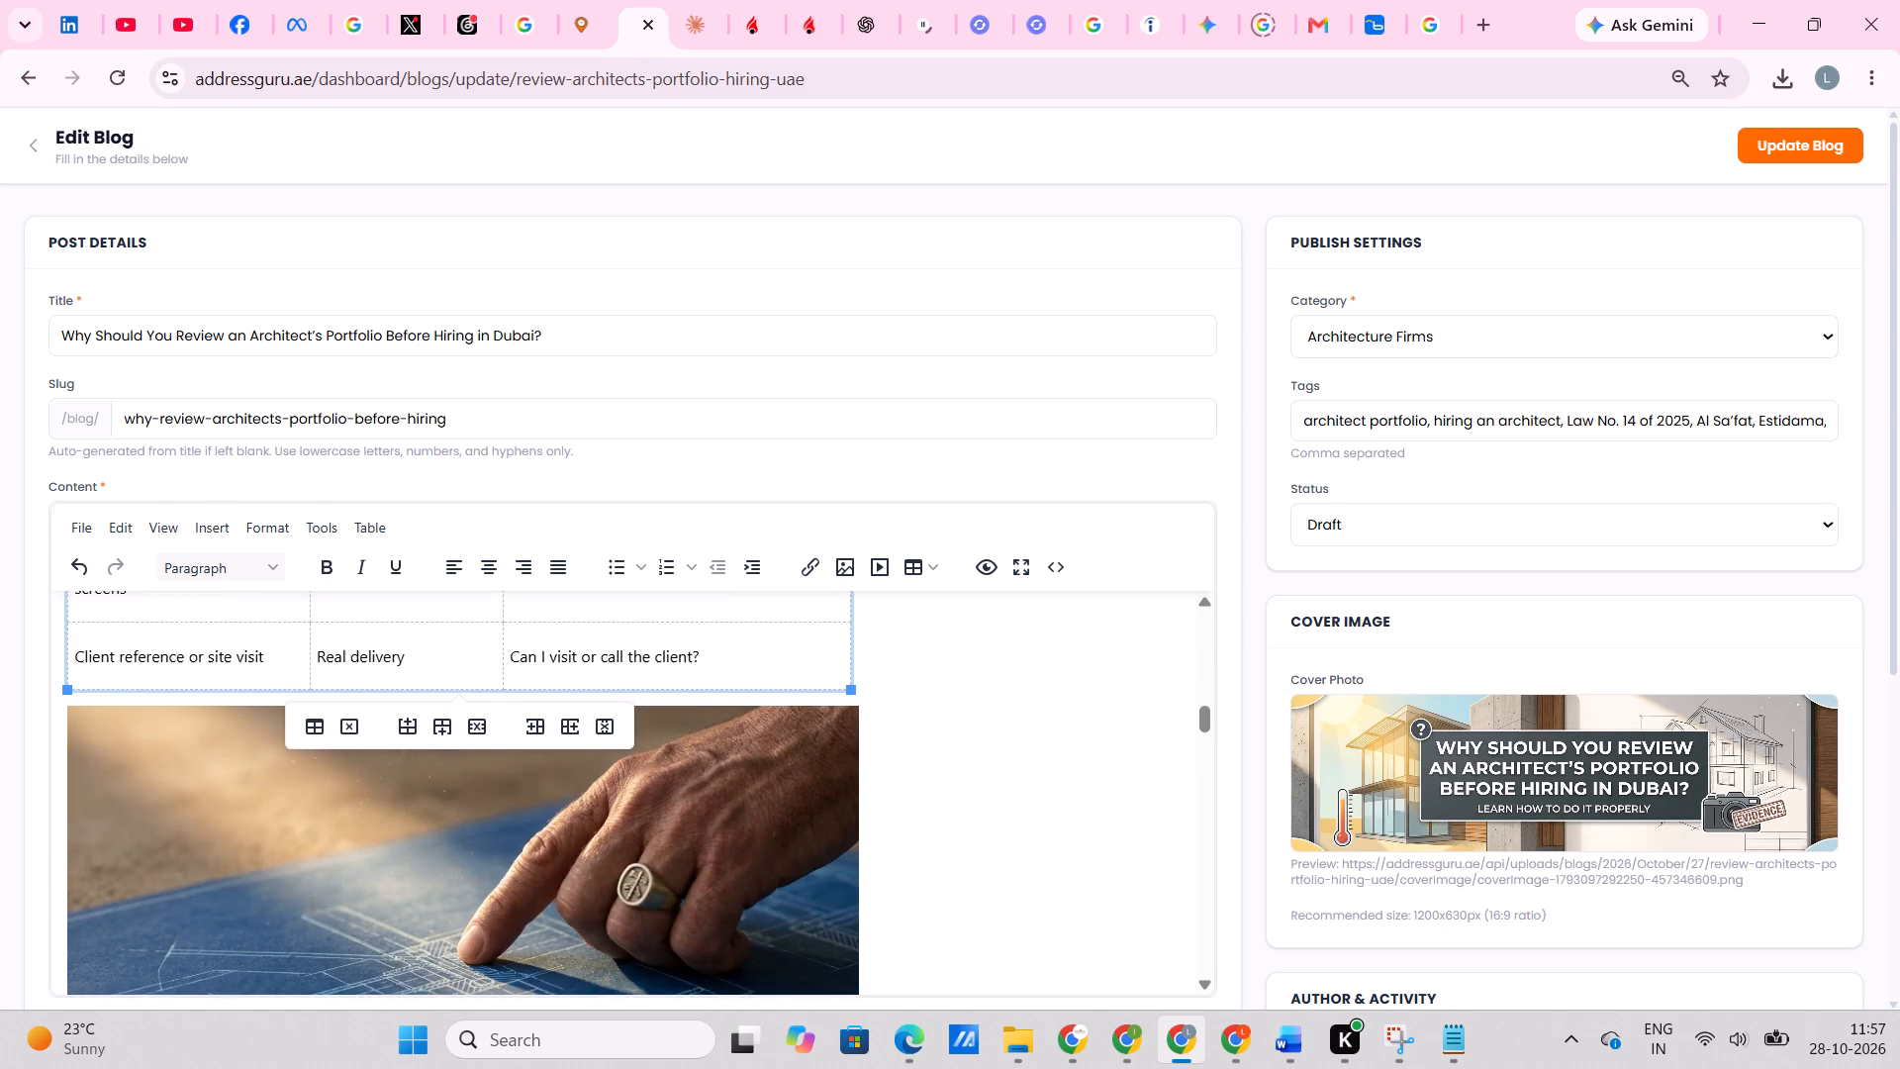
{"action": "scroll", "coordinate": [873, 799], "scroll_direction": "down", "scroll_amount": 3}
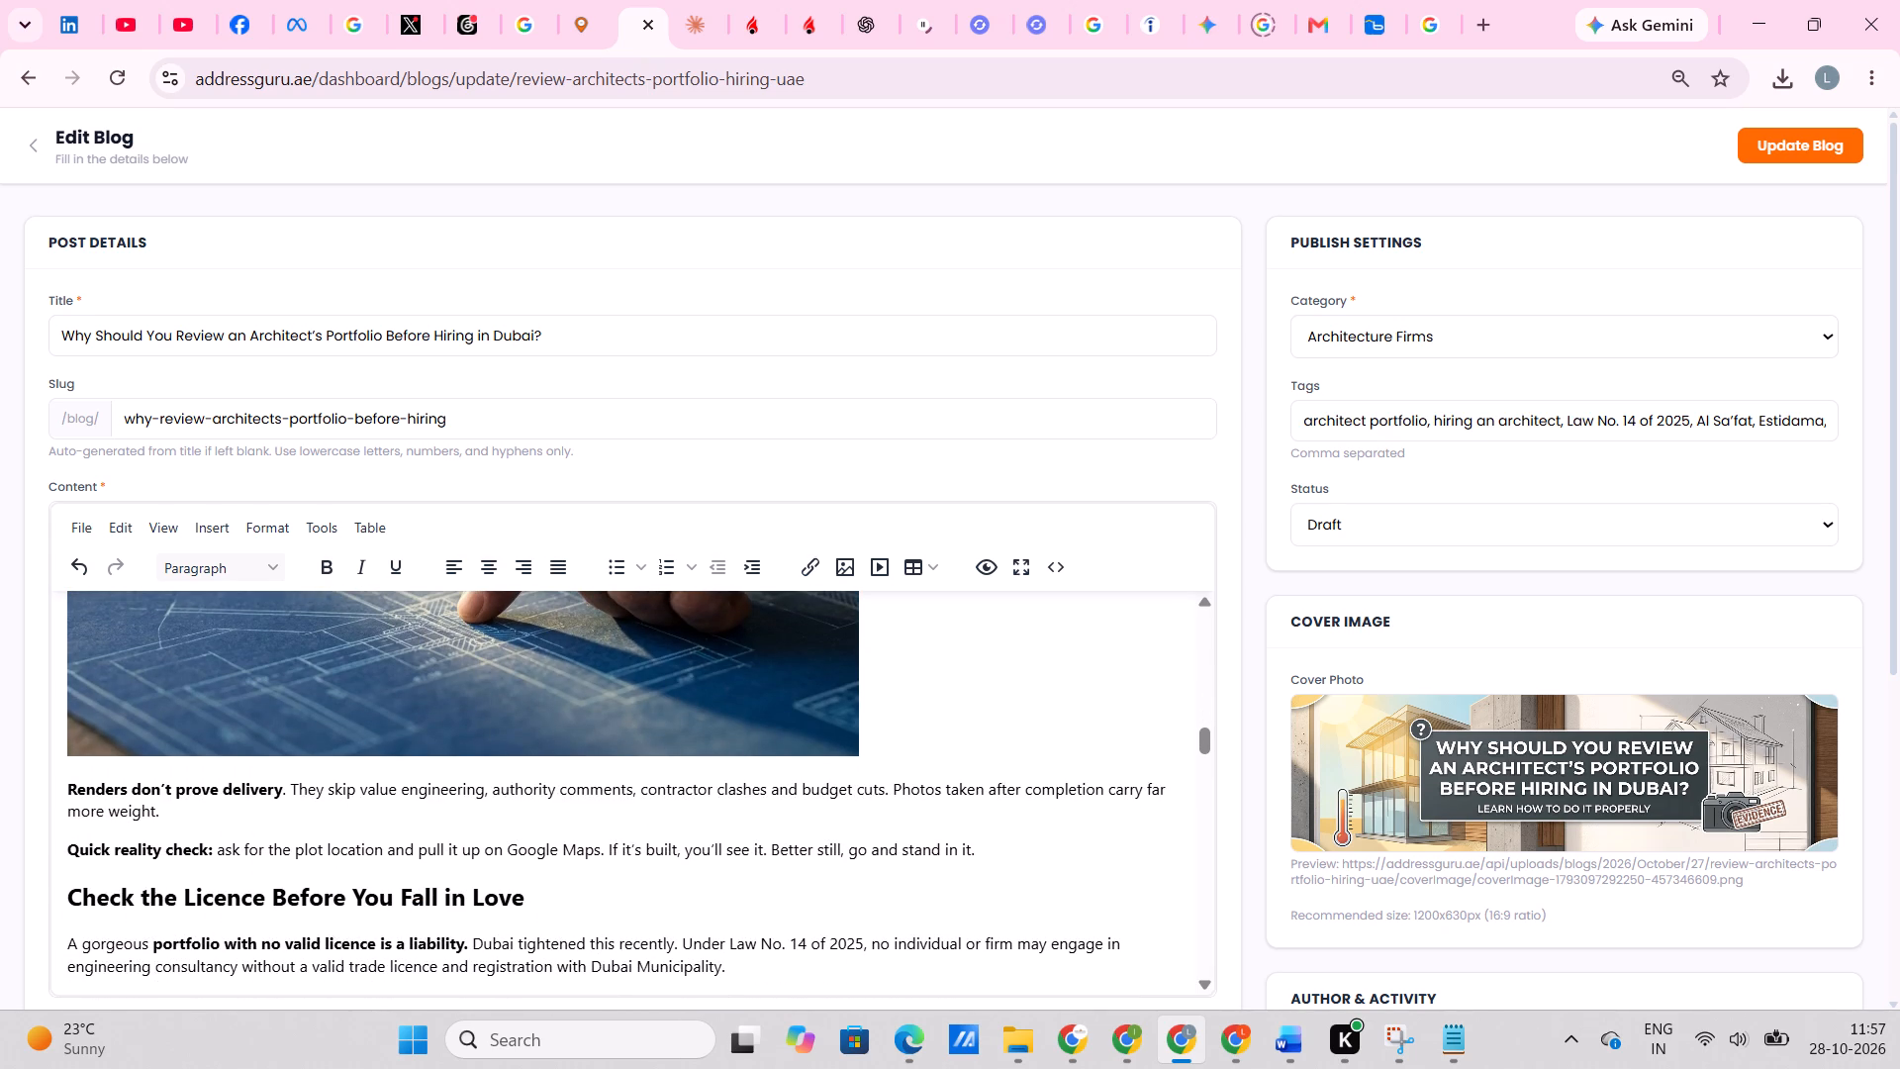
{"action": "left_click", "coordinate": [640, 848]}
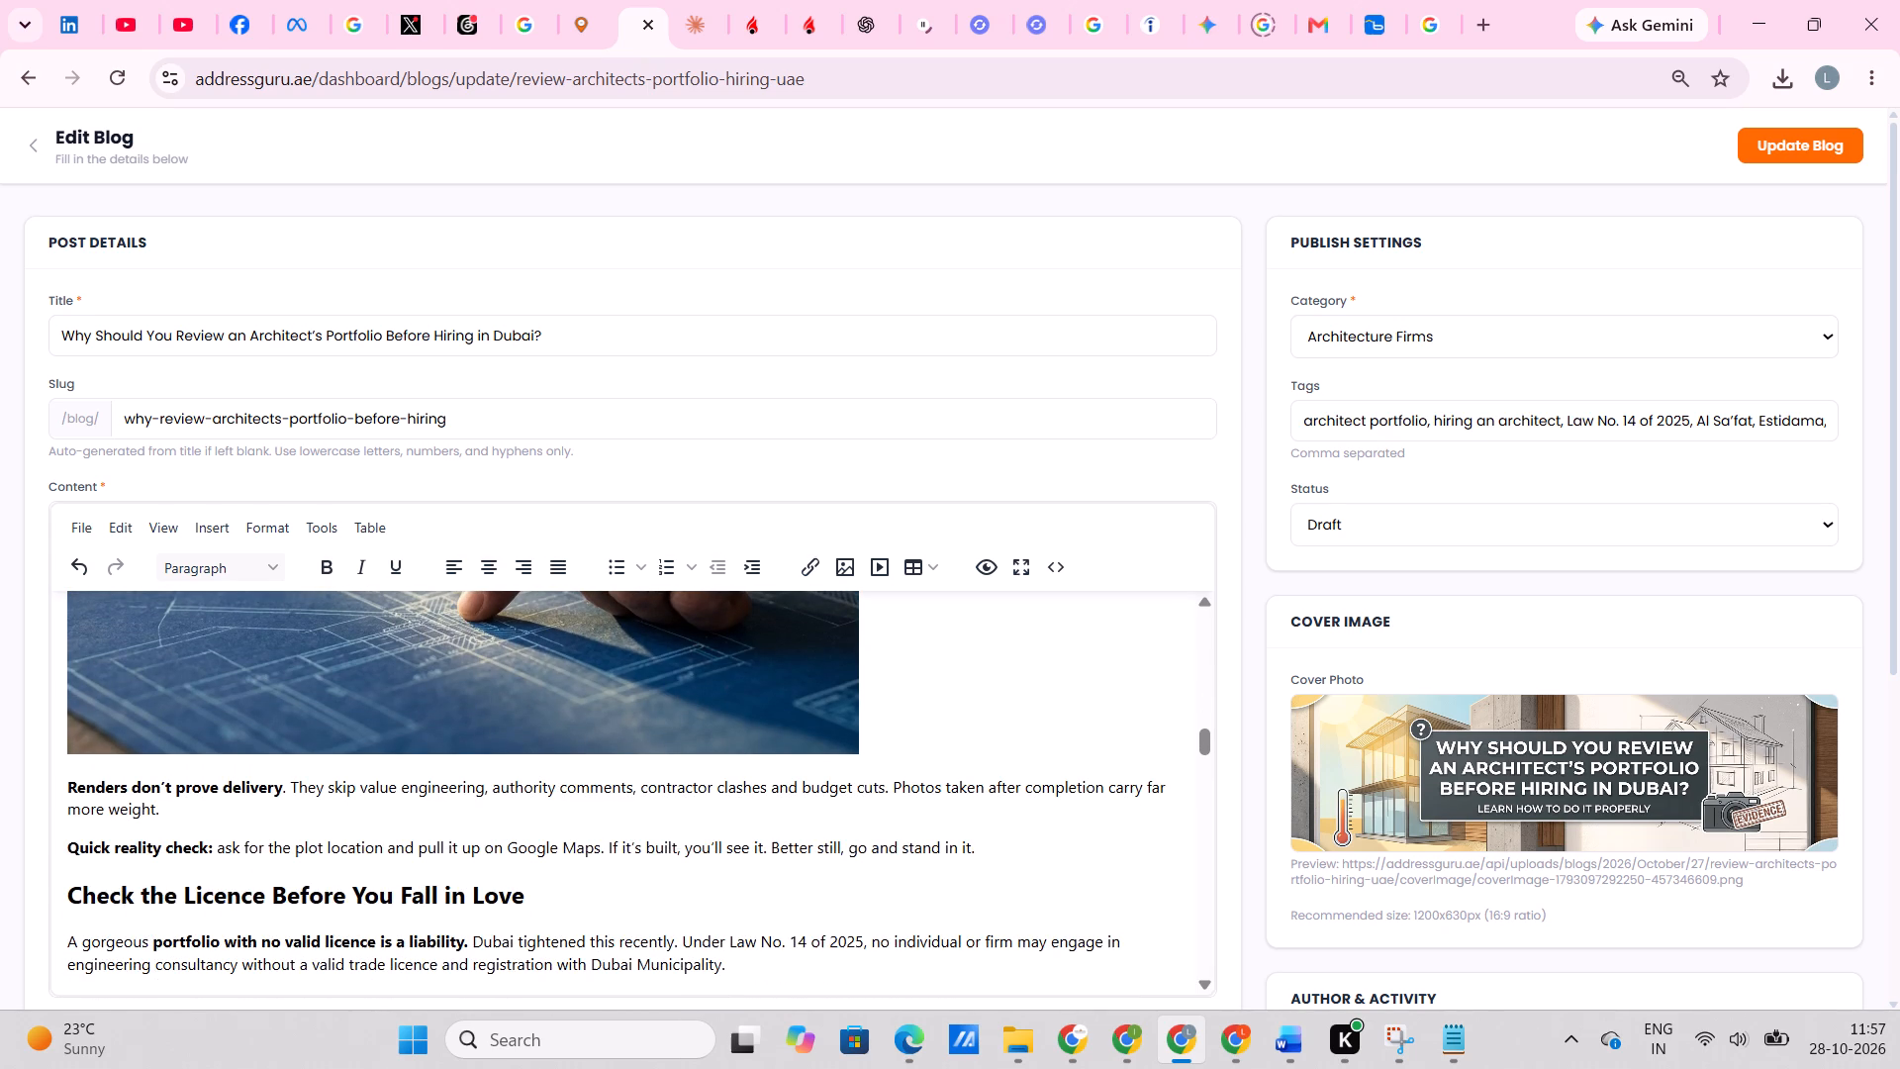
{"action": "scroll", "coordinate": [868, 829], "scroll_direction": "down", "scroll_amount": 1}
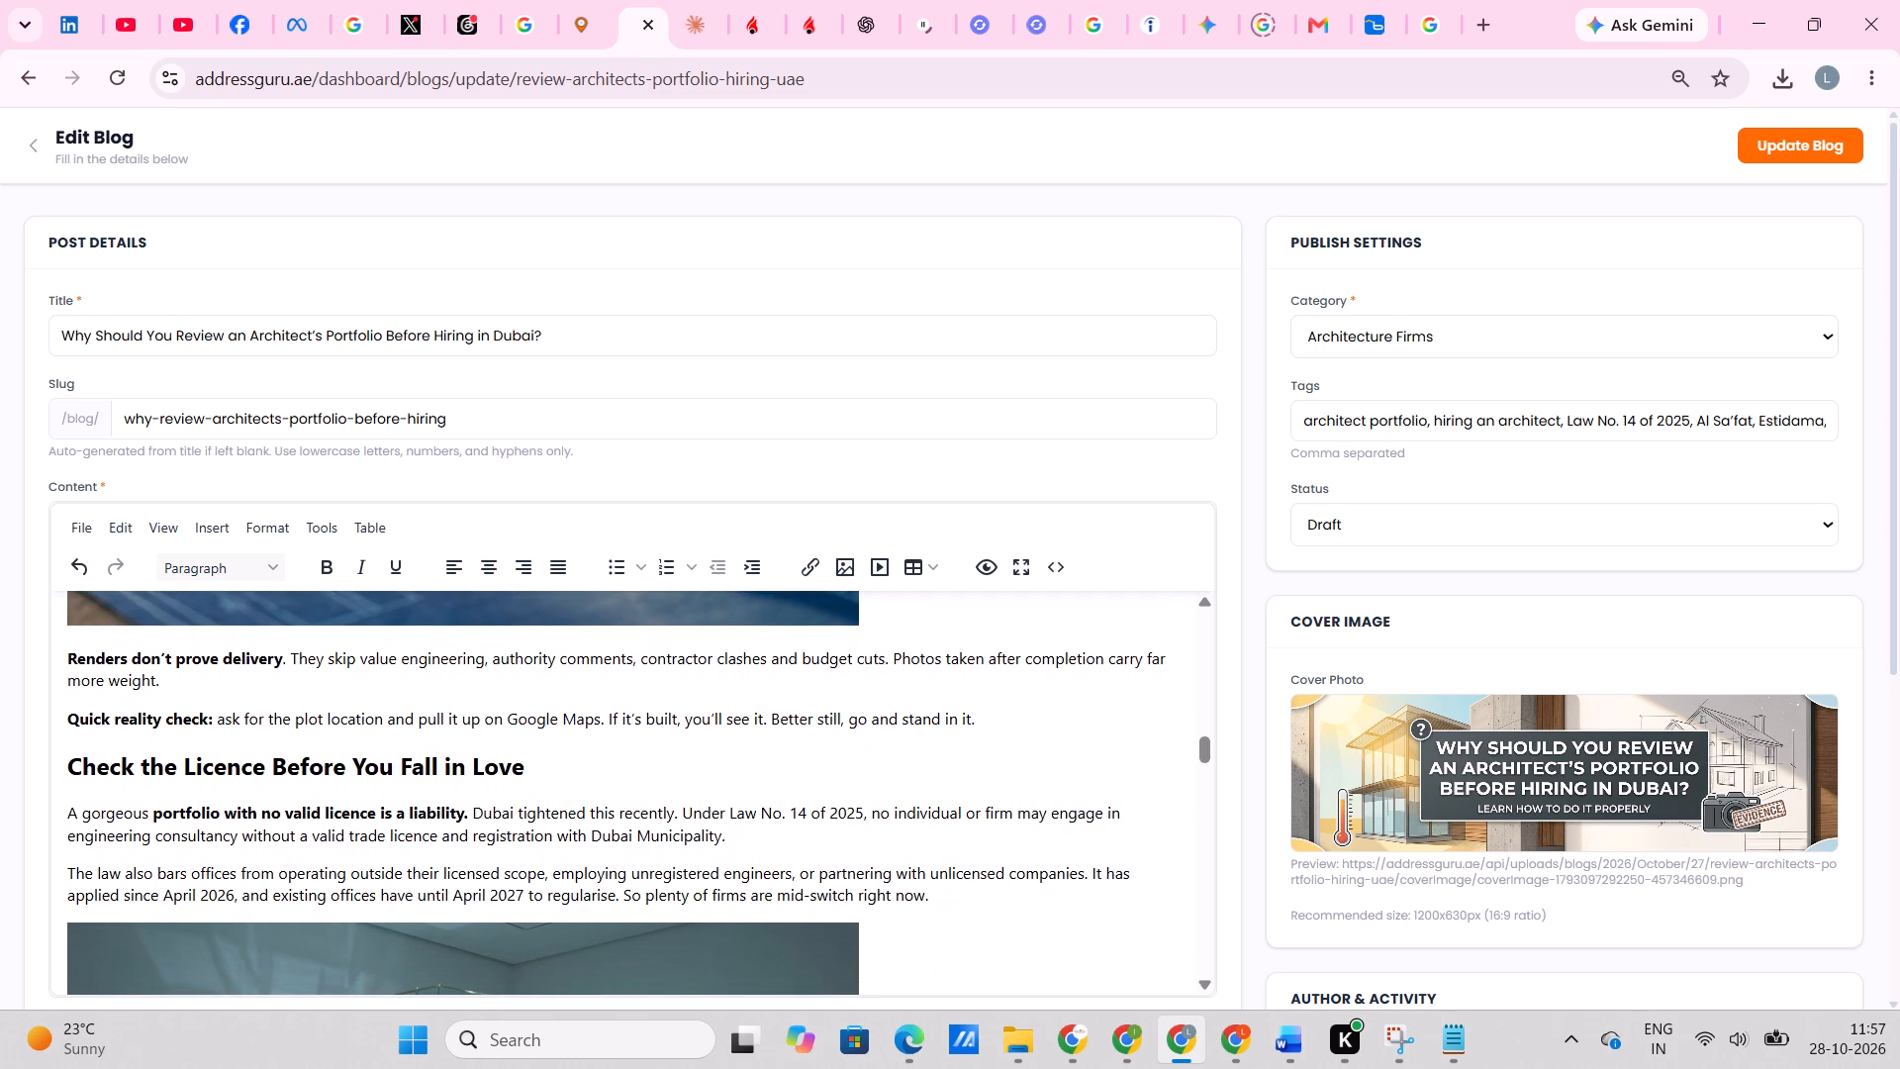
{"action": "scroll", "coordinate": [916, 792], "scroll_direction": "down", "scroll_amount": 1}
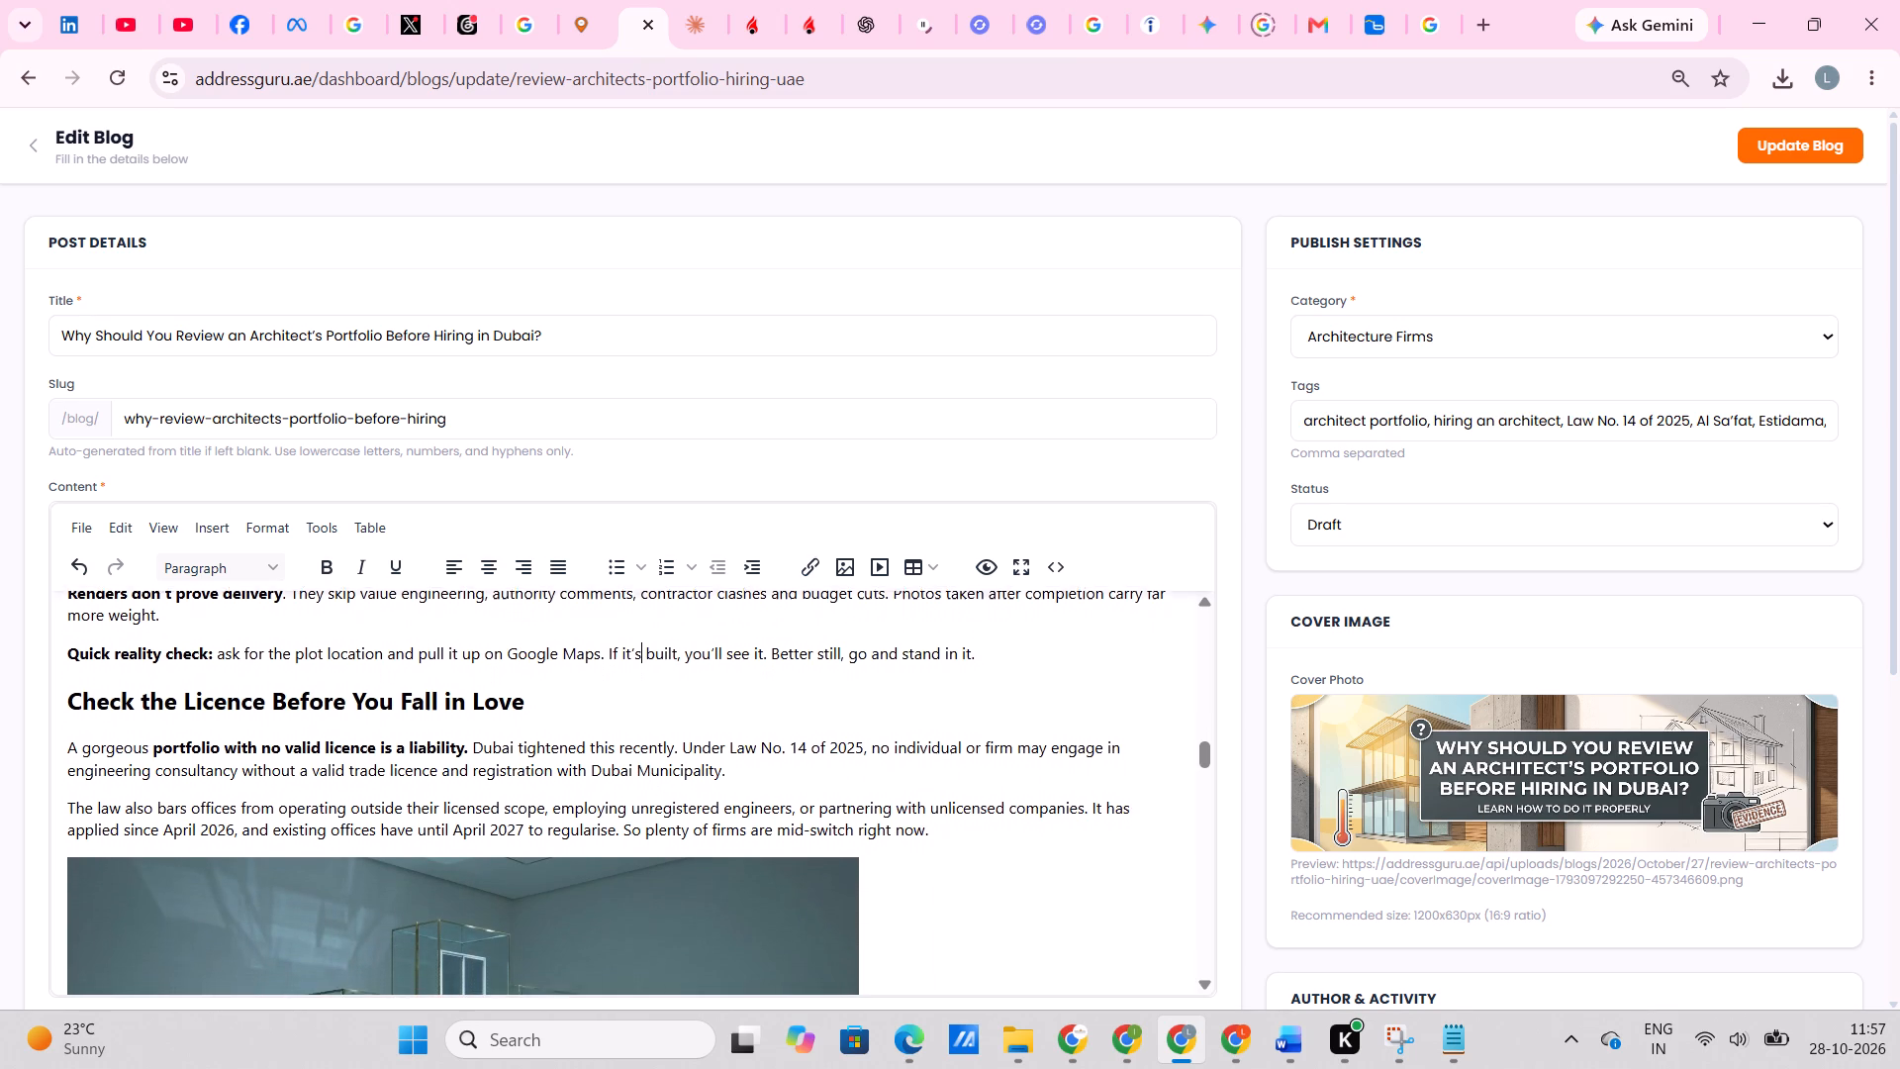
{"action": "scroll", "coordinate": [916, 792], "scroll_direction": "down", "scroll_amount": 1}
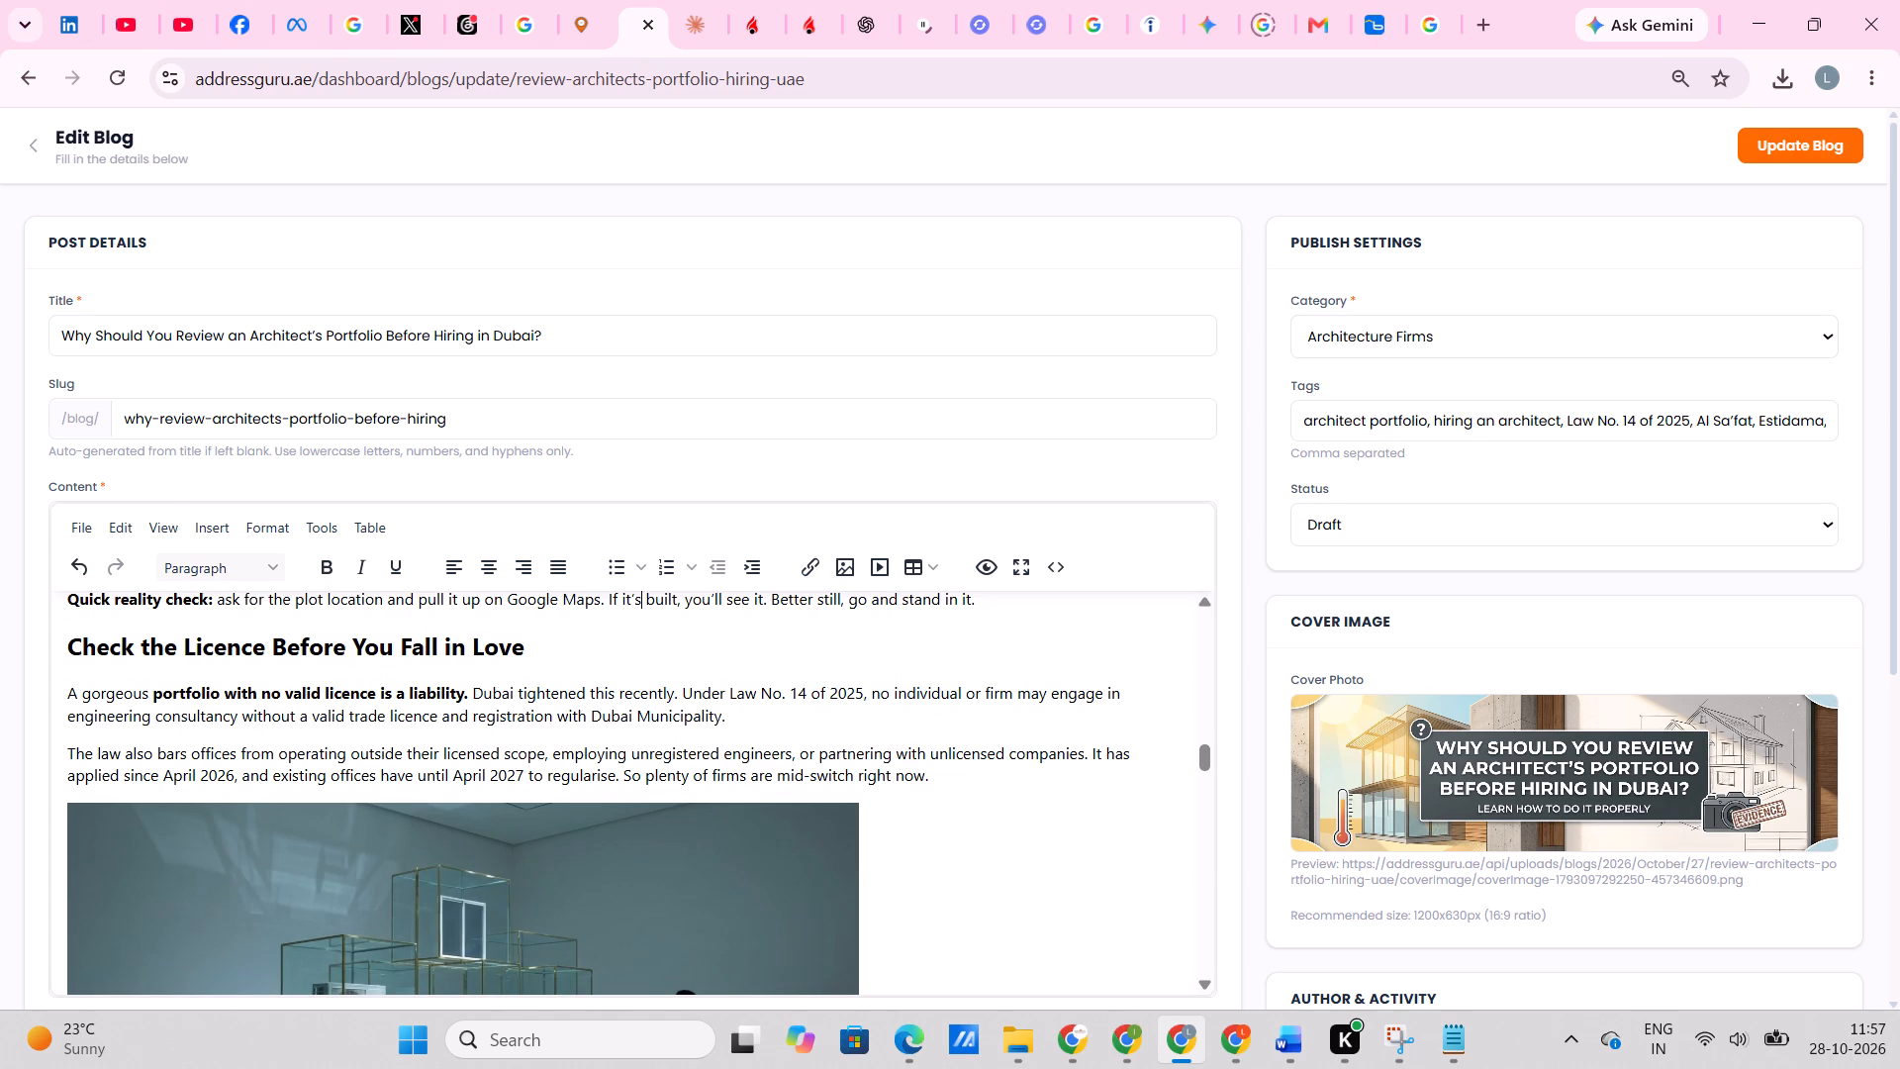
Glance at the published Architecture Firms blogs in the other browser window and return to the draft.
{"action": "left_click", "coordinate": [1079, 1055]}
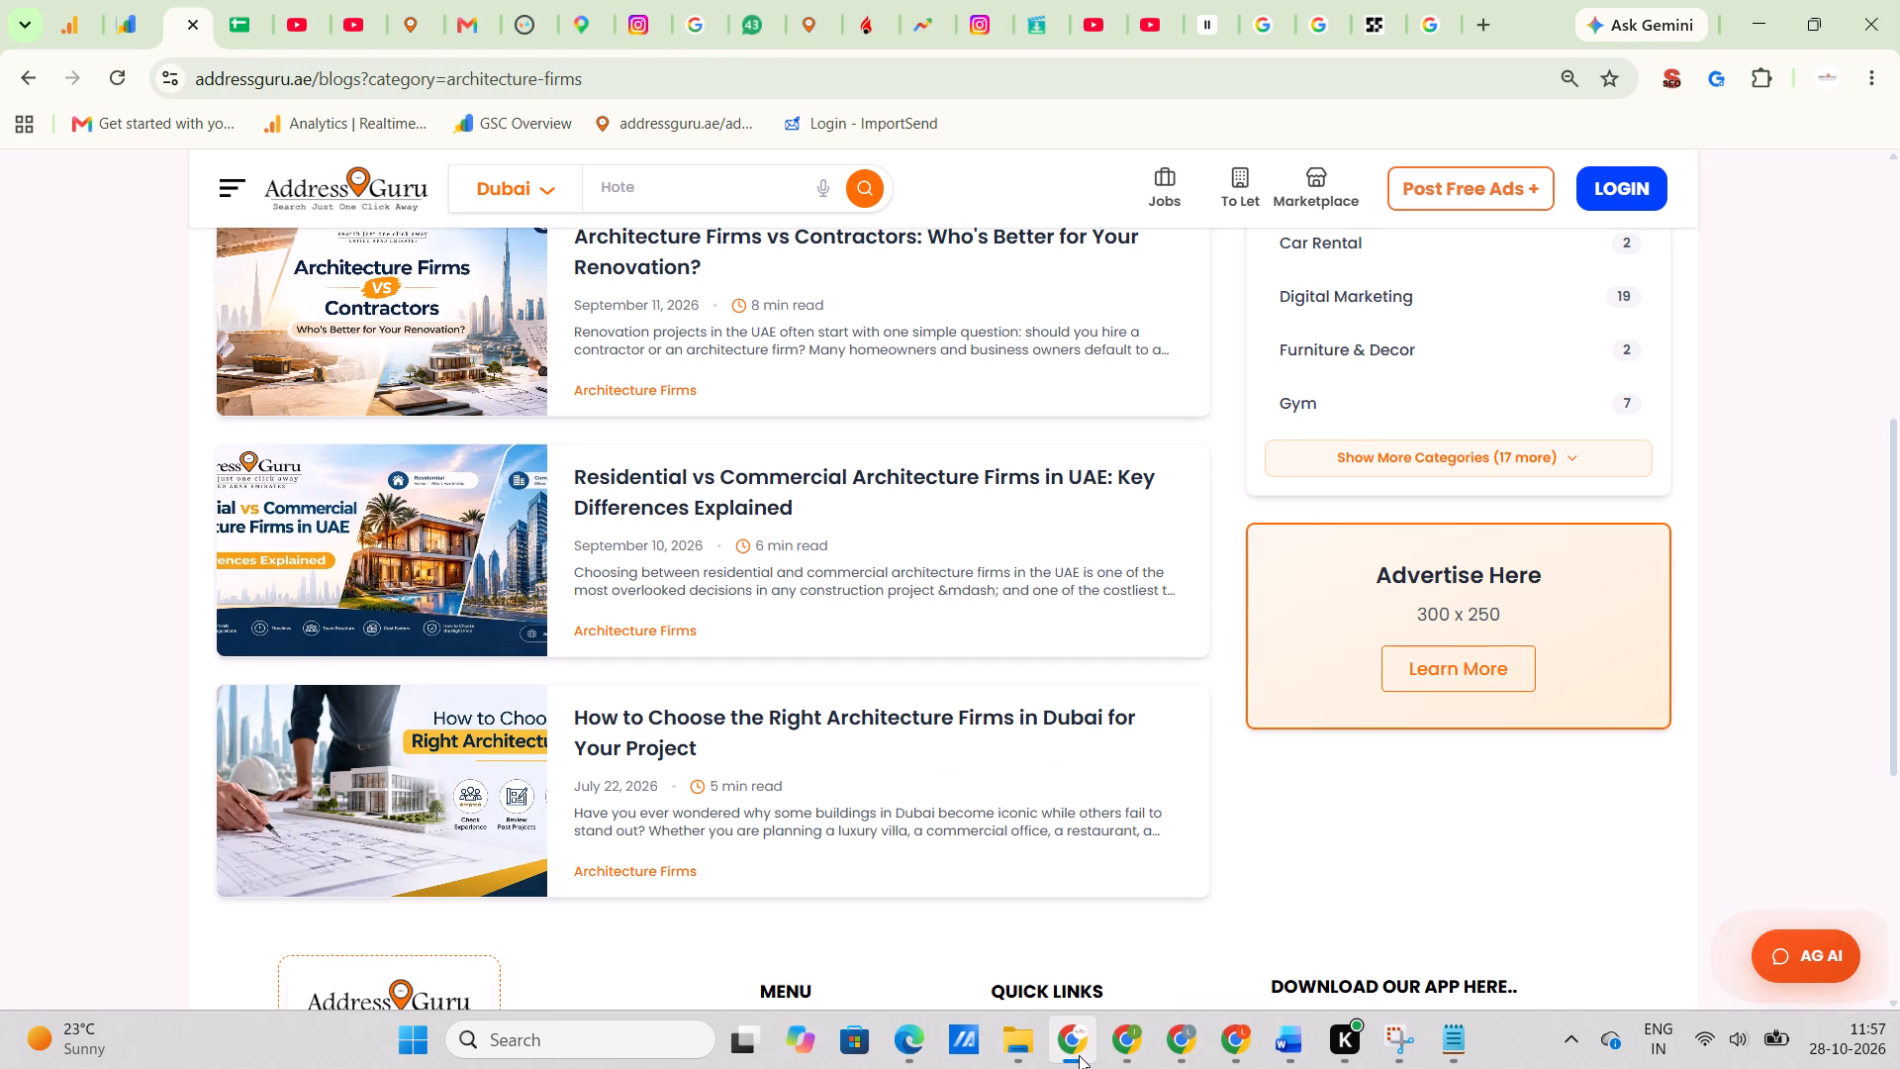
{"action": "left_click", "coordinate": [1079, 1055]}
Review the draft's lists, text and tables from "Here's the check, step by step" through the "Where It Goes Wrong" section's climate bullets.
{"action": "scroll", "coordinate": [788, 797], "scroll_direction": "down", "scroll_amount": 2}
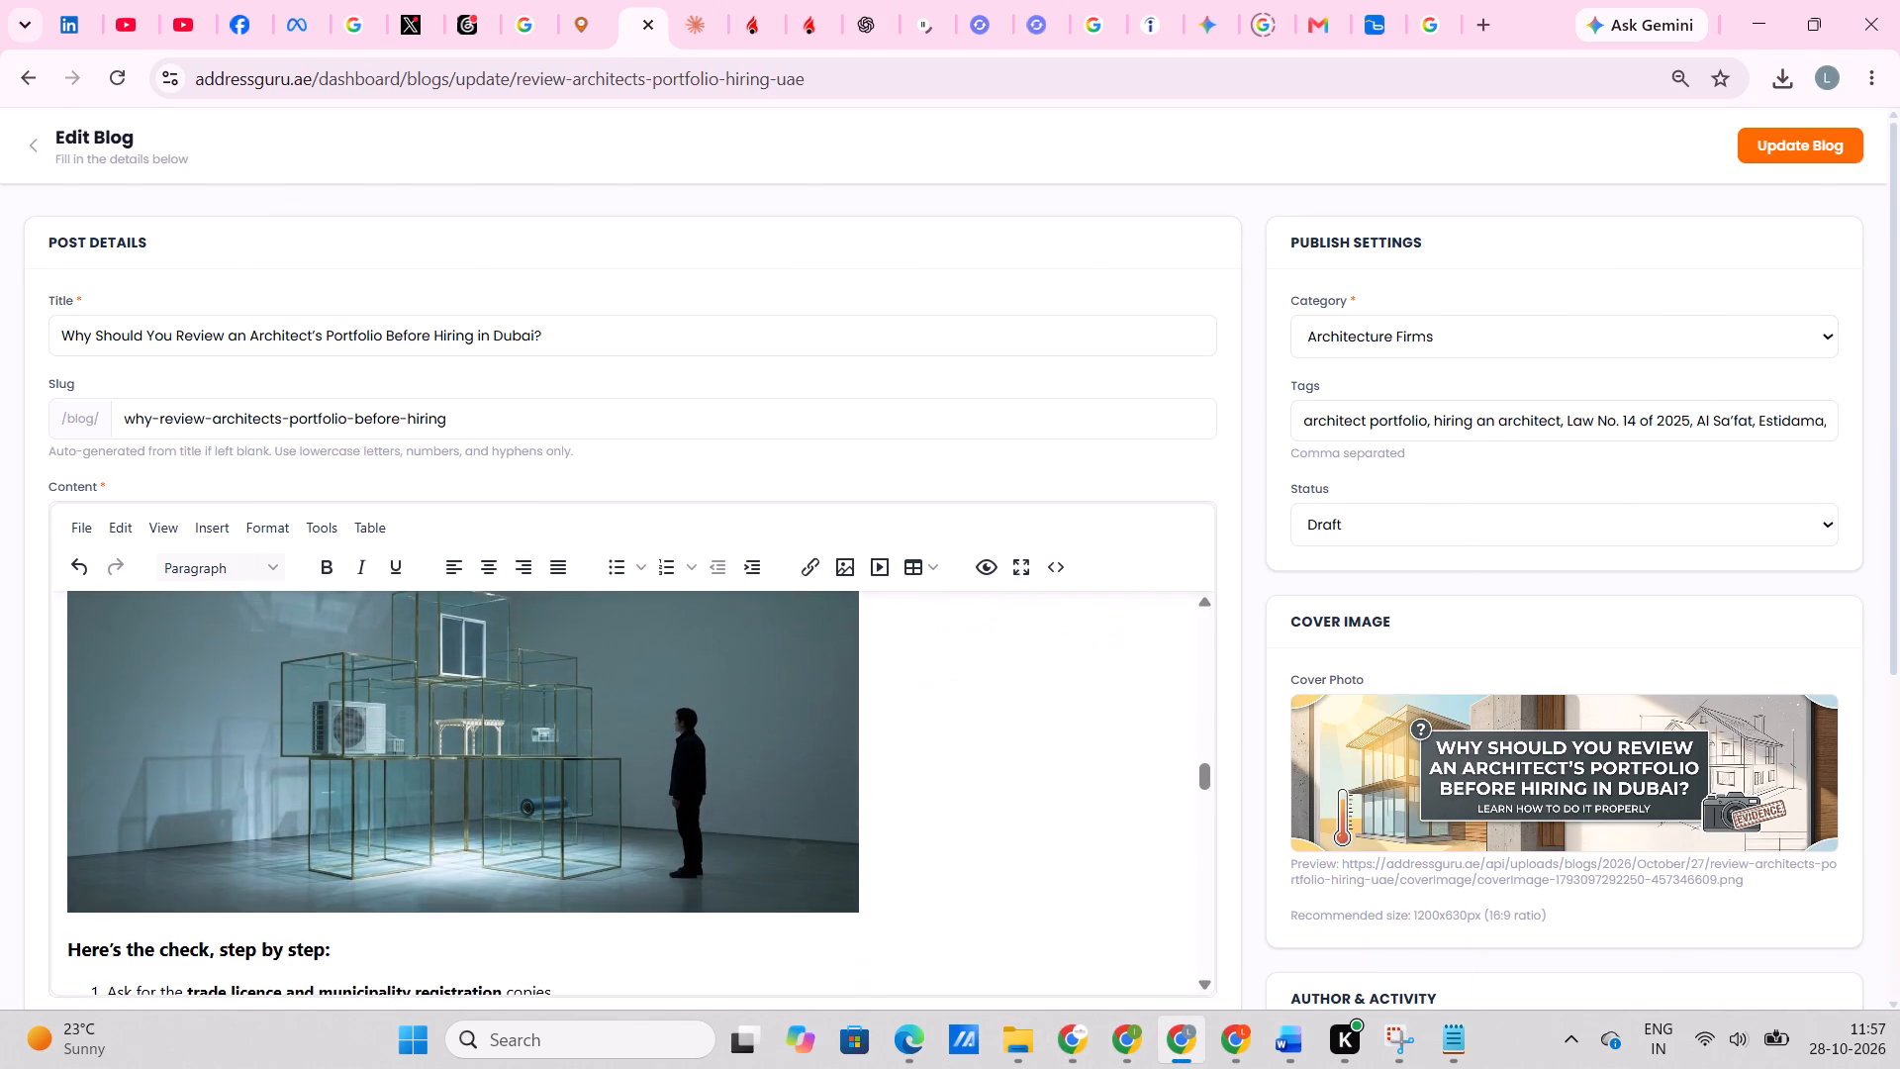
{"action": "scroll", "coordinate": [789, 797], "scroll_direction": "down", "scroll_amount": 3}
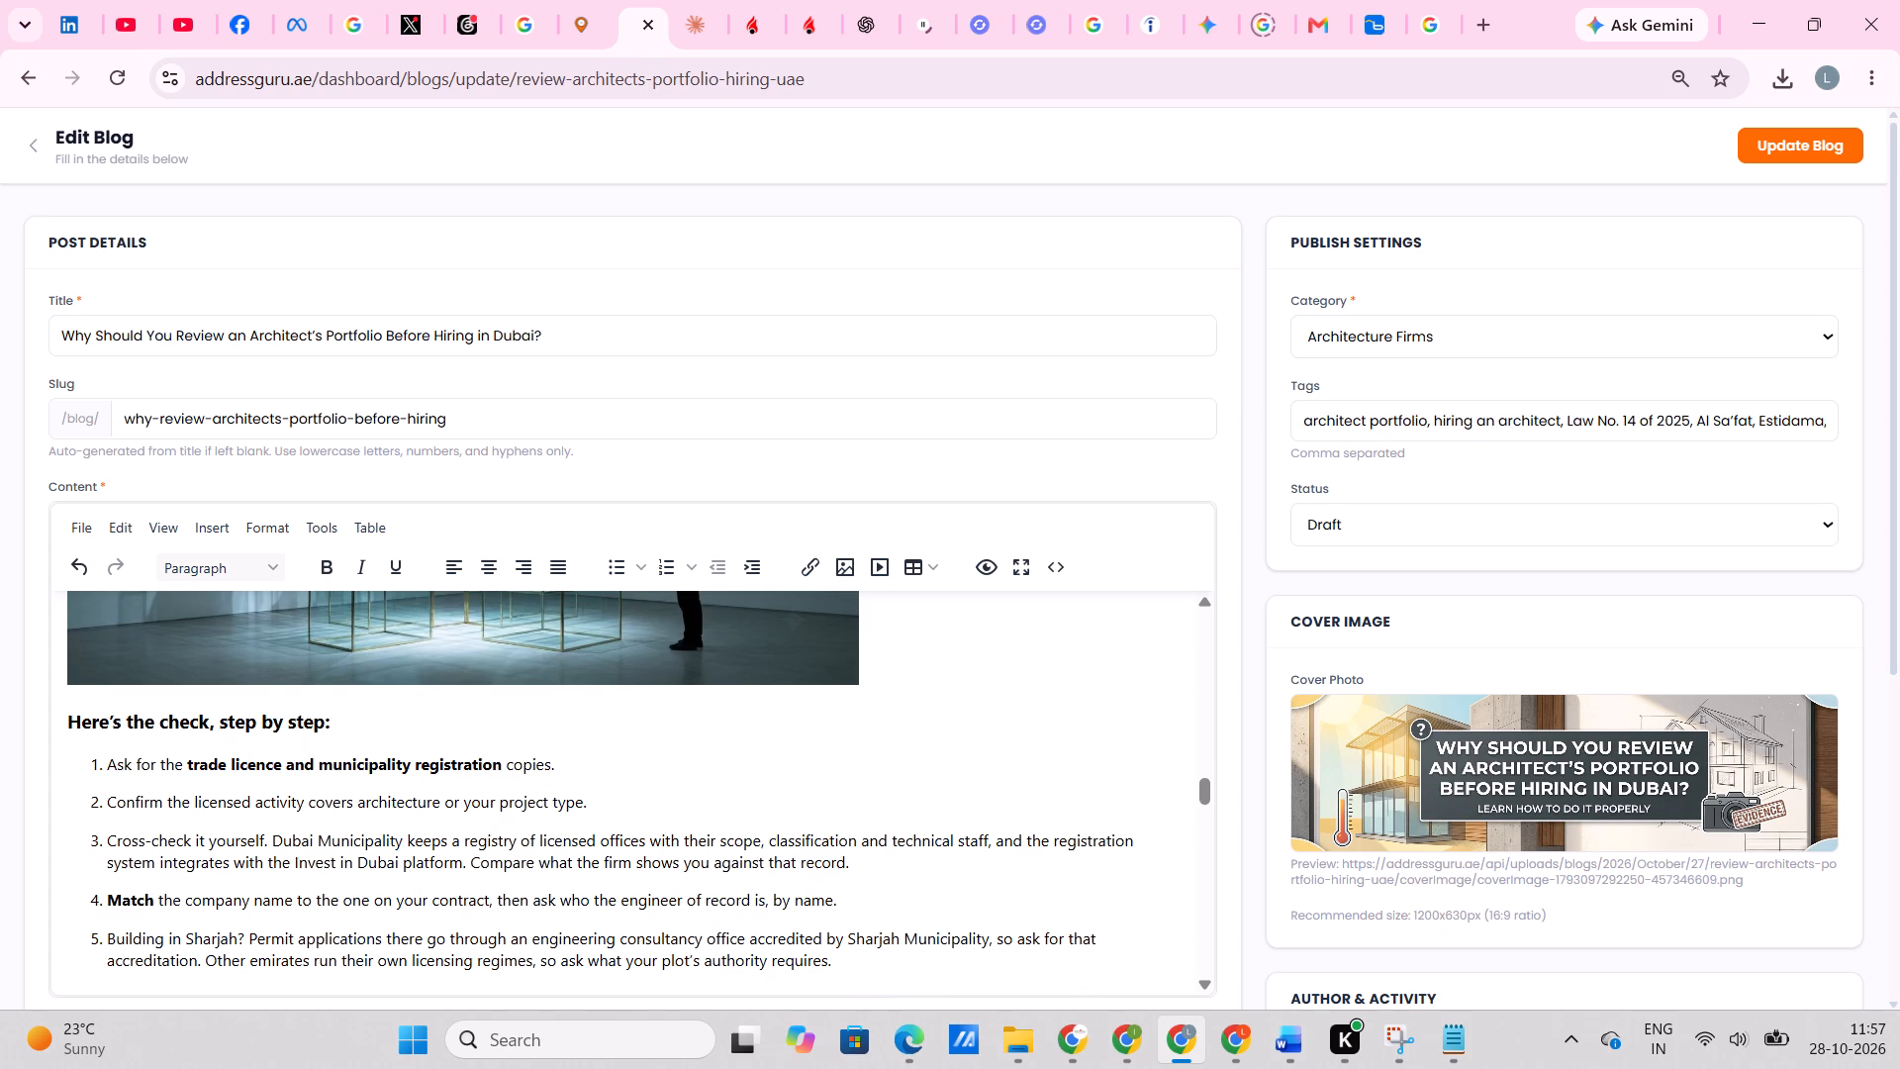
{"action": "scroll", "coordinate": [789, 797], "scroll_direction": "down", "scroll_amount": 4}
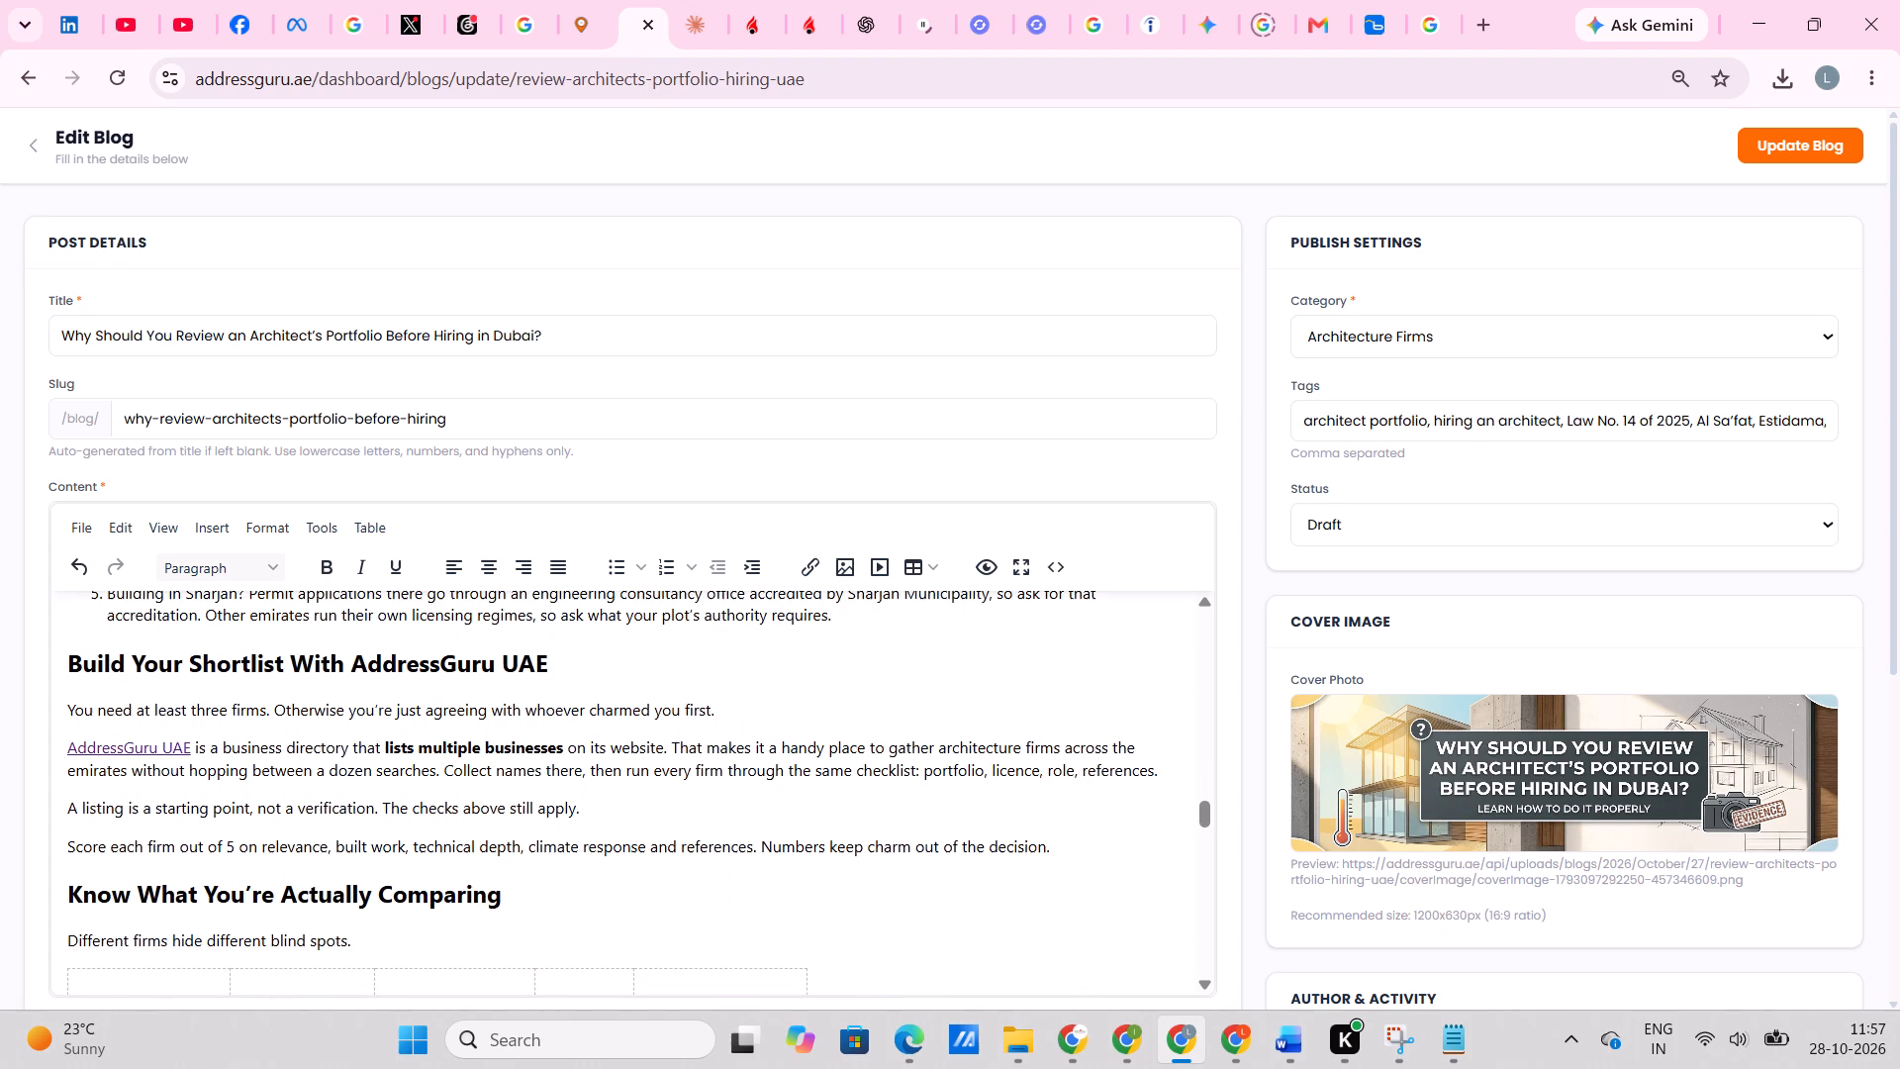
{"action": "scroll", "coordinate": [789, 797], "scroll_direction": "down", "scroll_amount": 3}
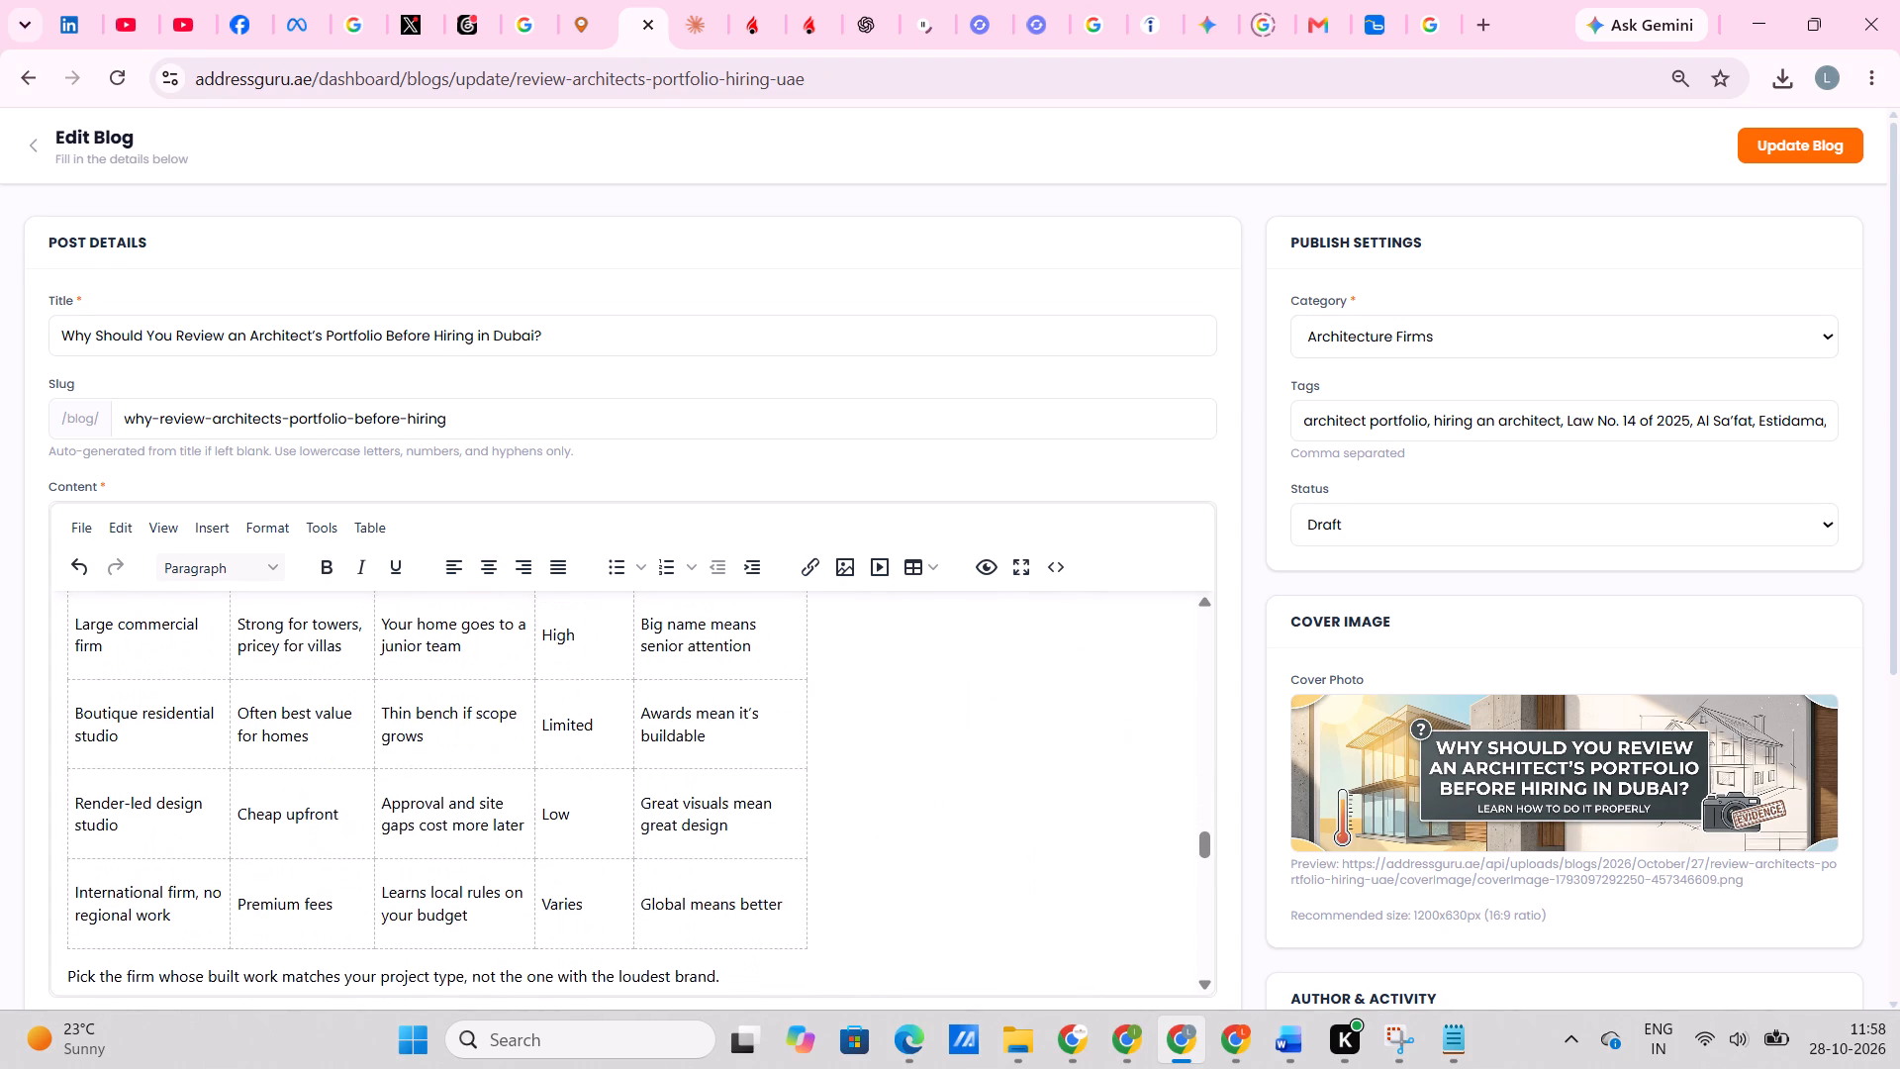
{"action": "scroll", "coordinate": [789, 797], "scroll_direction": "down", "scroll_amount": 3}
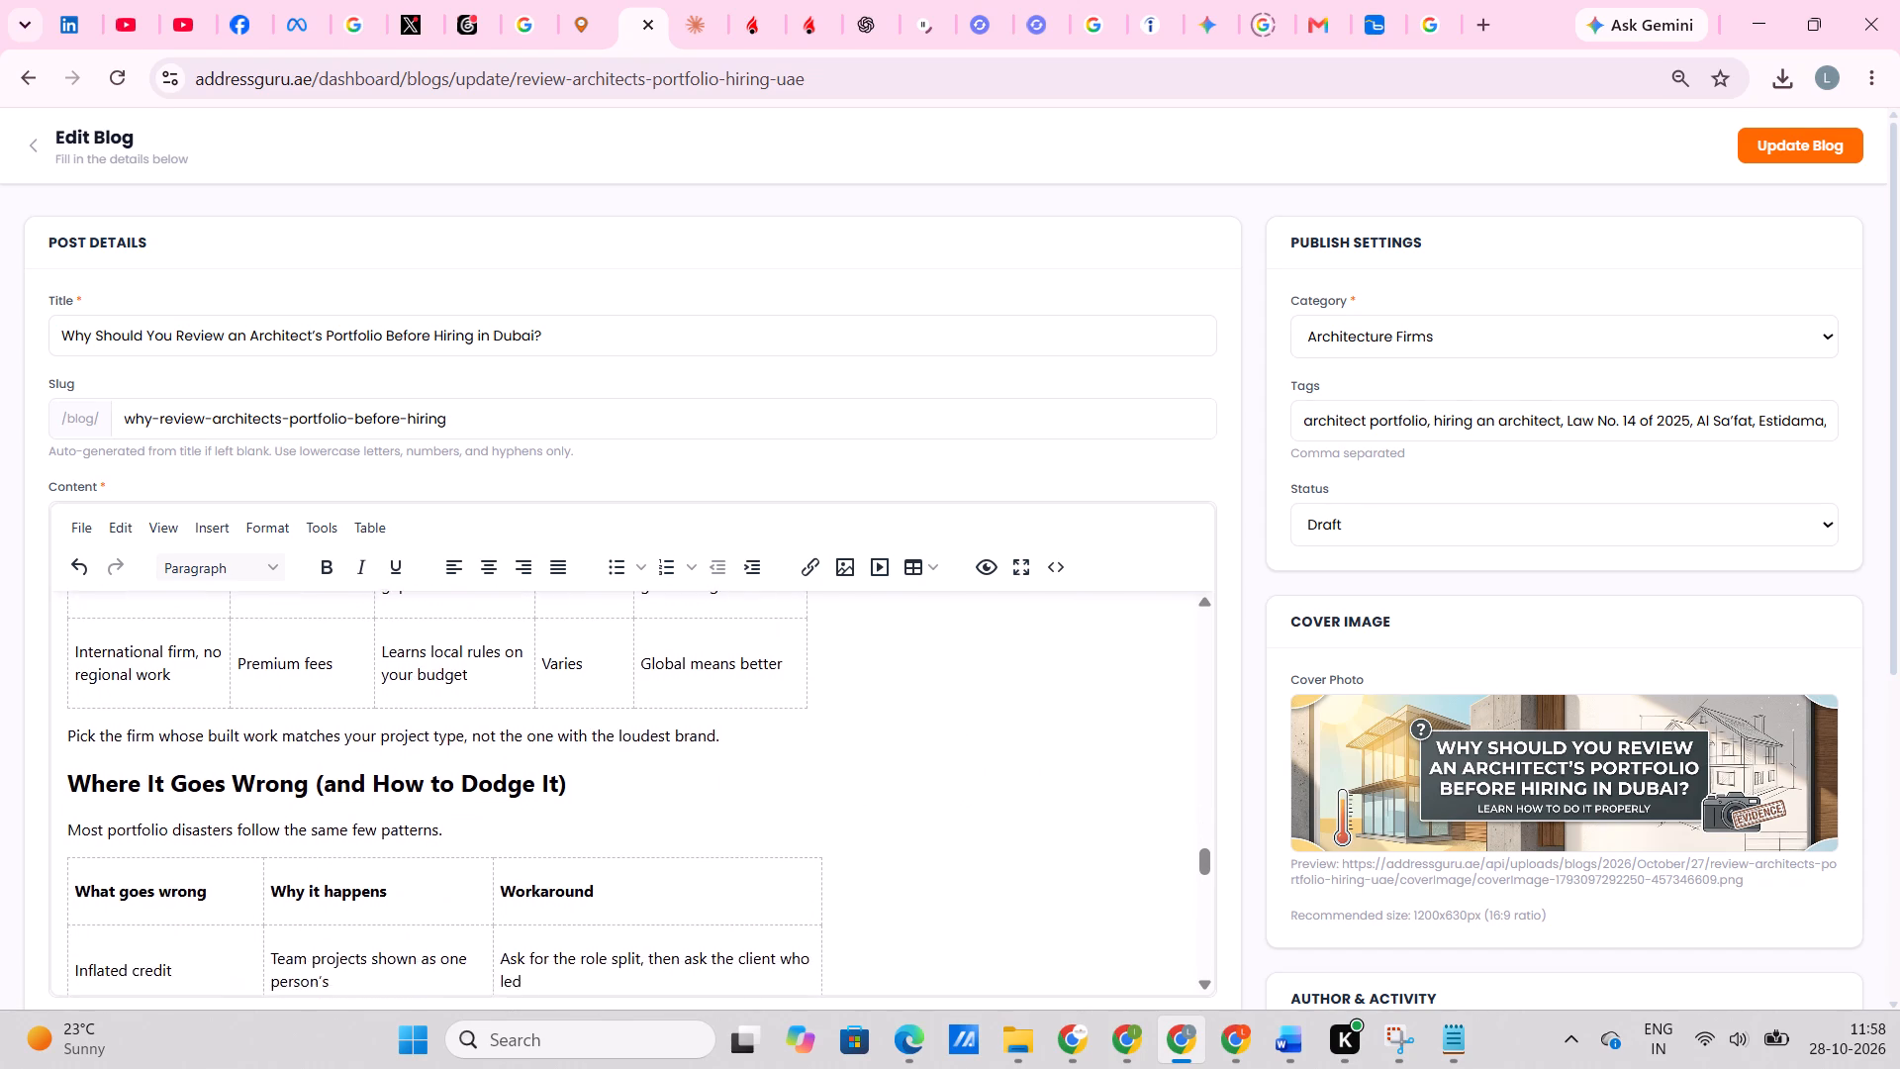
{"action": "scroll", "coordinate": [789, 797], "scroll_direction": "down", "scroll_amount": 4}
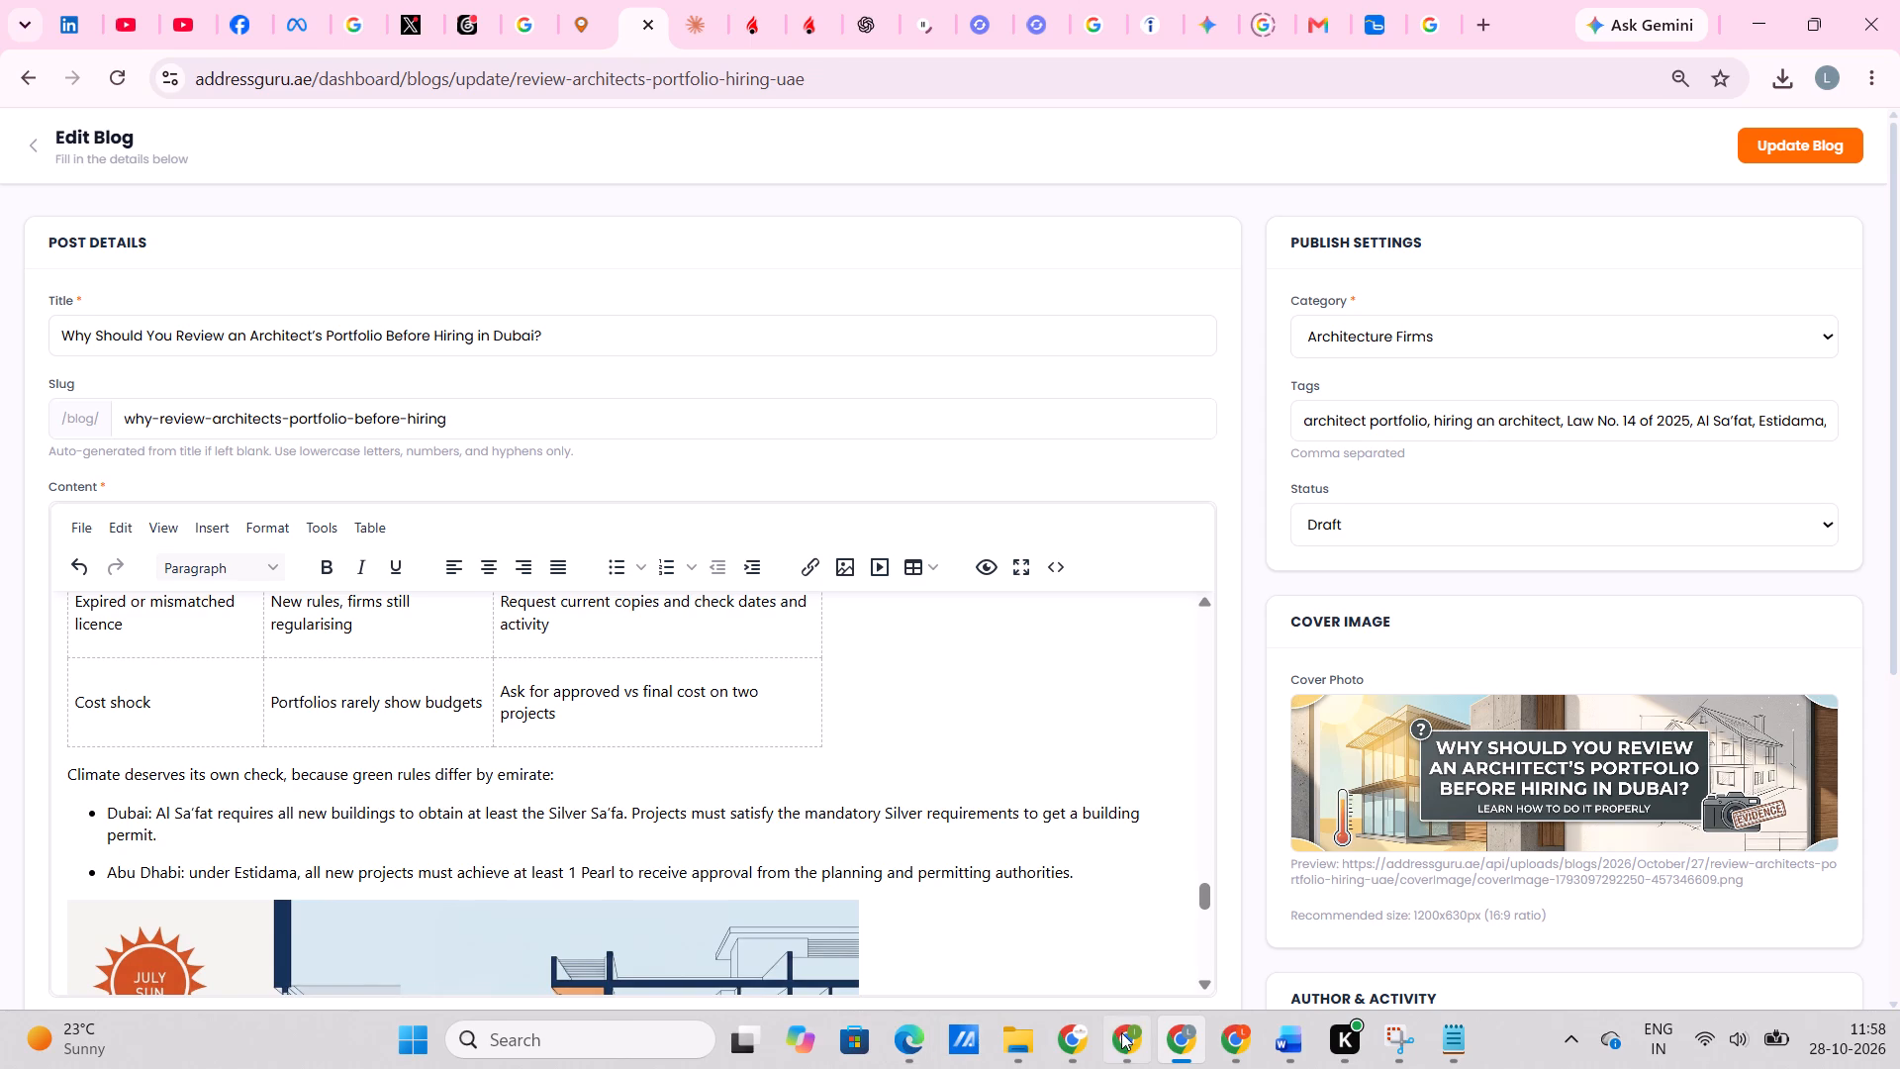
Glance at the published Architecture Firms blogs in the other browser window and return to the draft.
{"action": "left_click", "coordinate": [1091, 1041]}
{"action": "scroll", "coordinate": [1091, 1041], "scroll_direction": "up", "scroll_amount": 5}
{"action": "scroll", "coordinate": [964, 782], "scroll_direction": "up", "scroll_amount": 7}
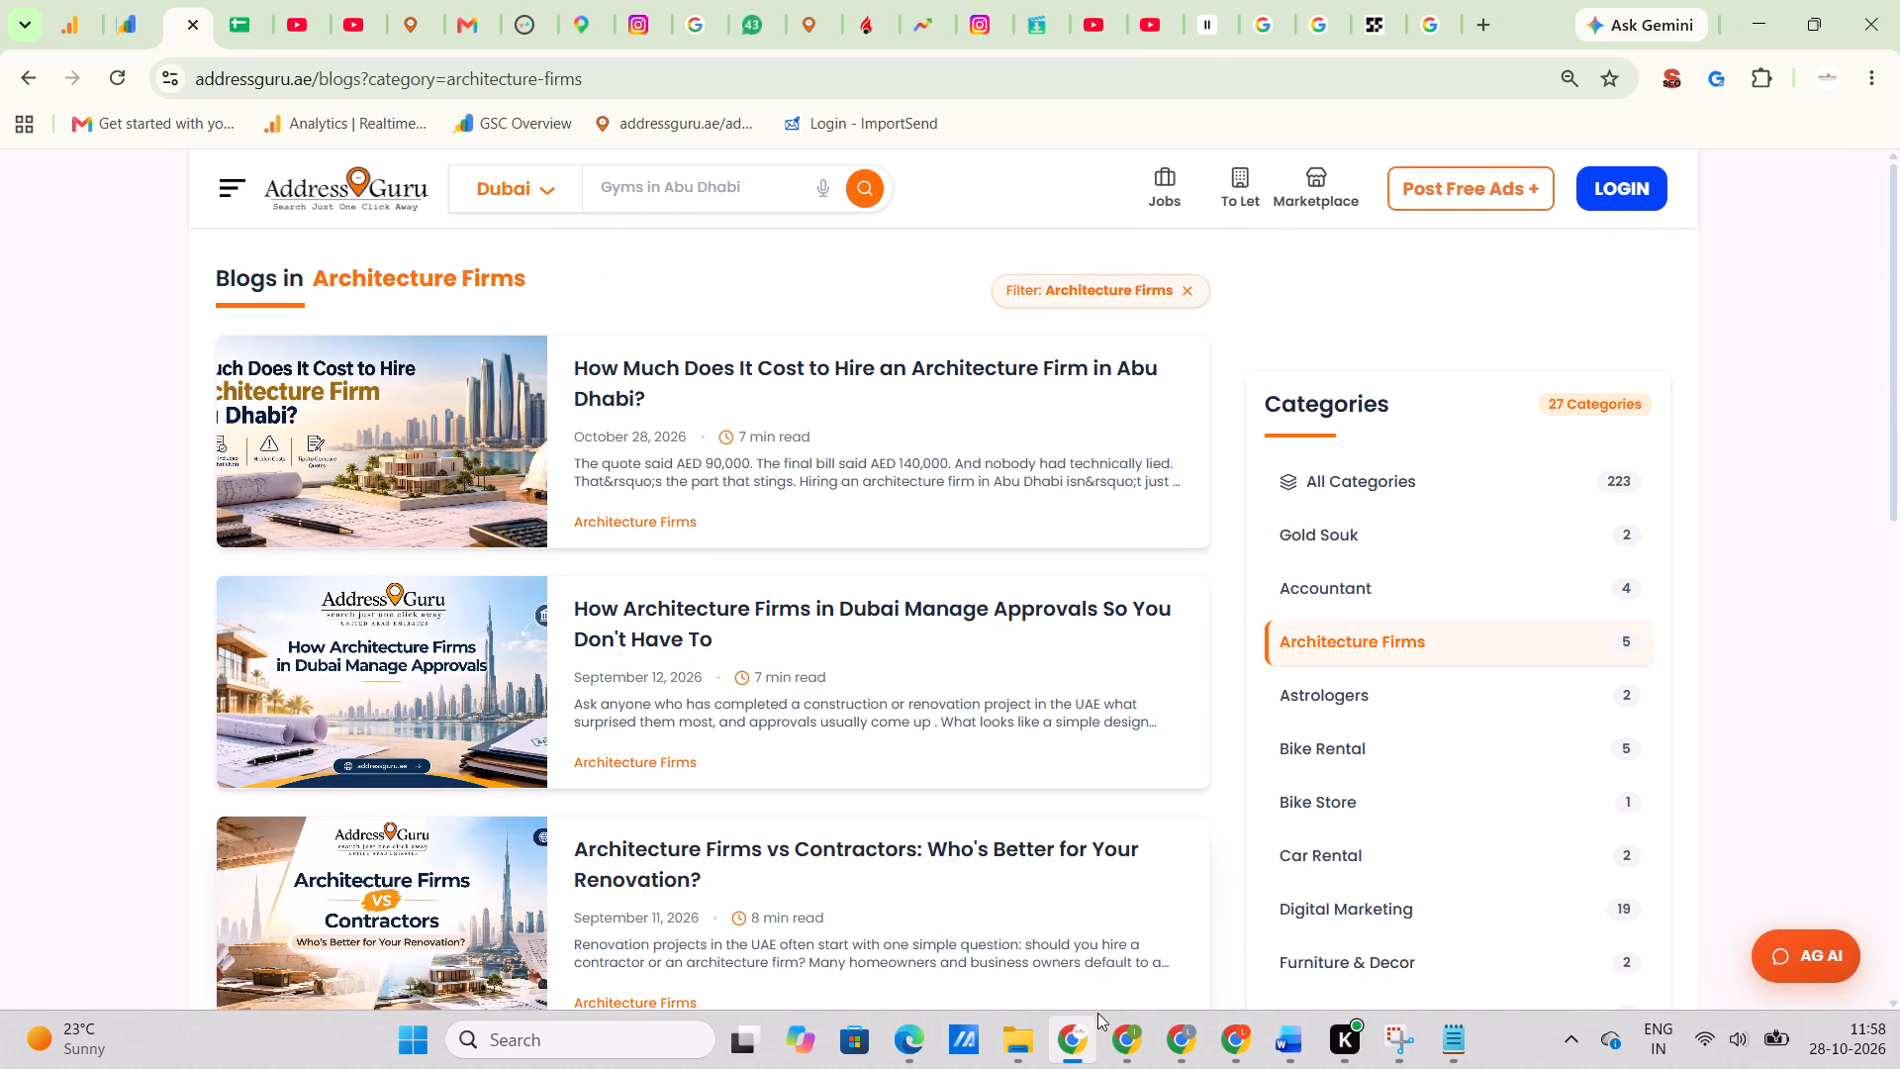
{"action": "left_click", "coordinate": [1084, 1044]}
Read the draft from the climate bullets and illustration through the "Six Questions to Ask in the Meeting" section.
{"action": "scroll", "coordinate": [614, 743], "scroll_direction": "down", "scroll_amount": 1}
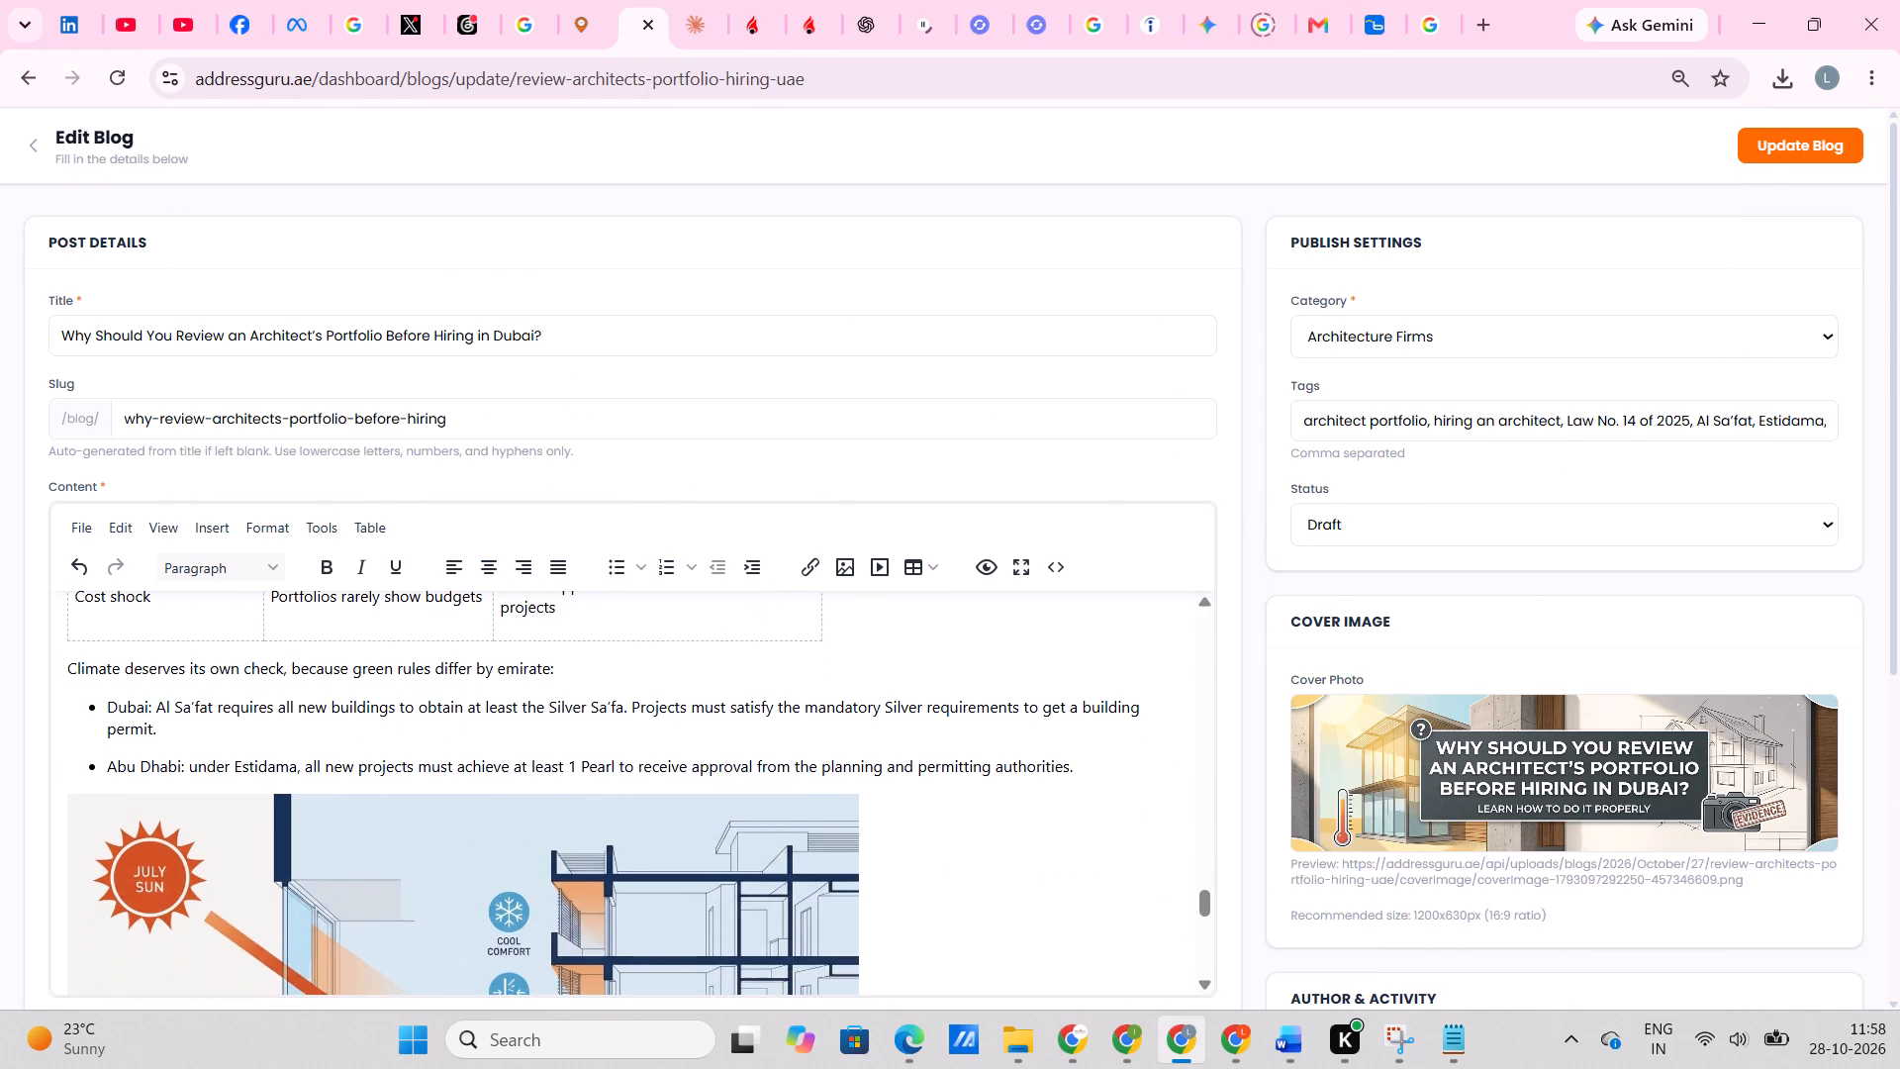
{"action": "scroll", "coordinate": [614, 743], "scroll_direction": "down", "scroll_amount": 1}
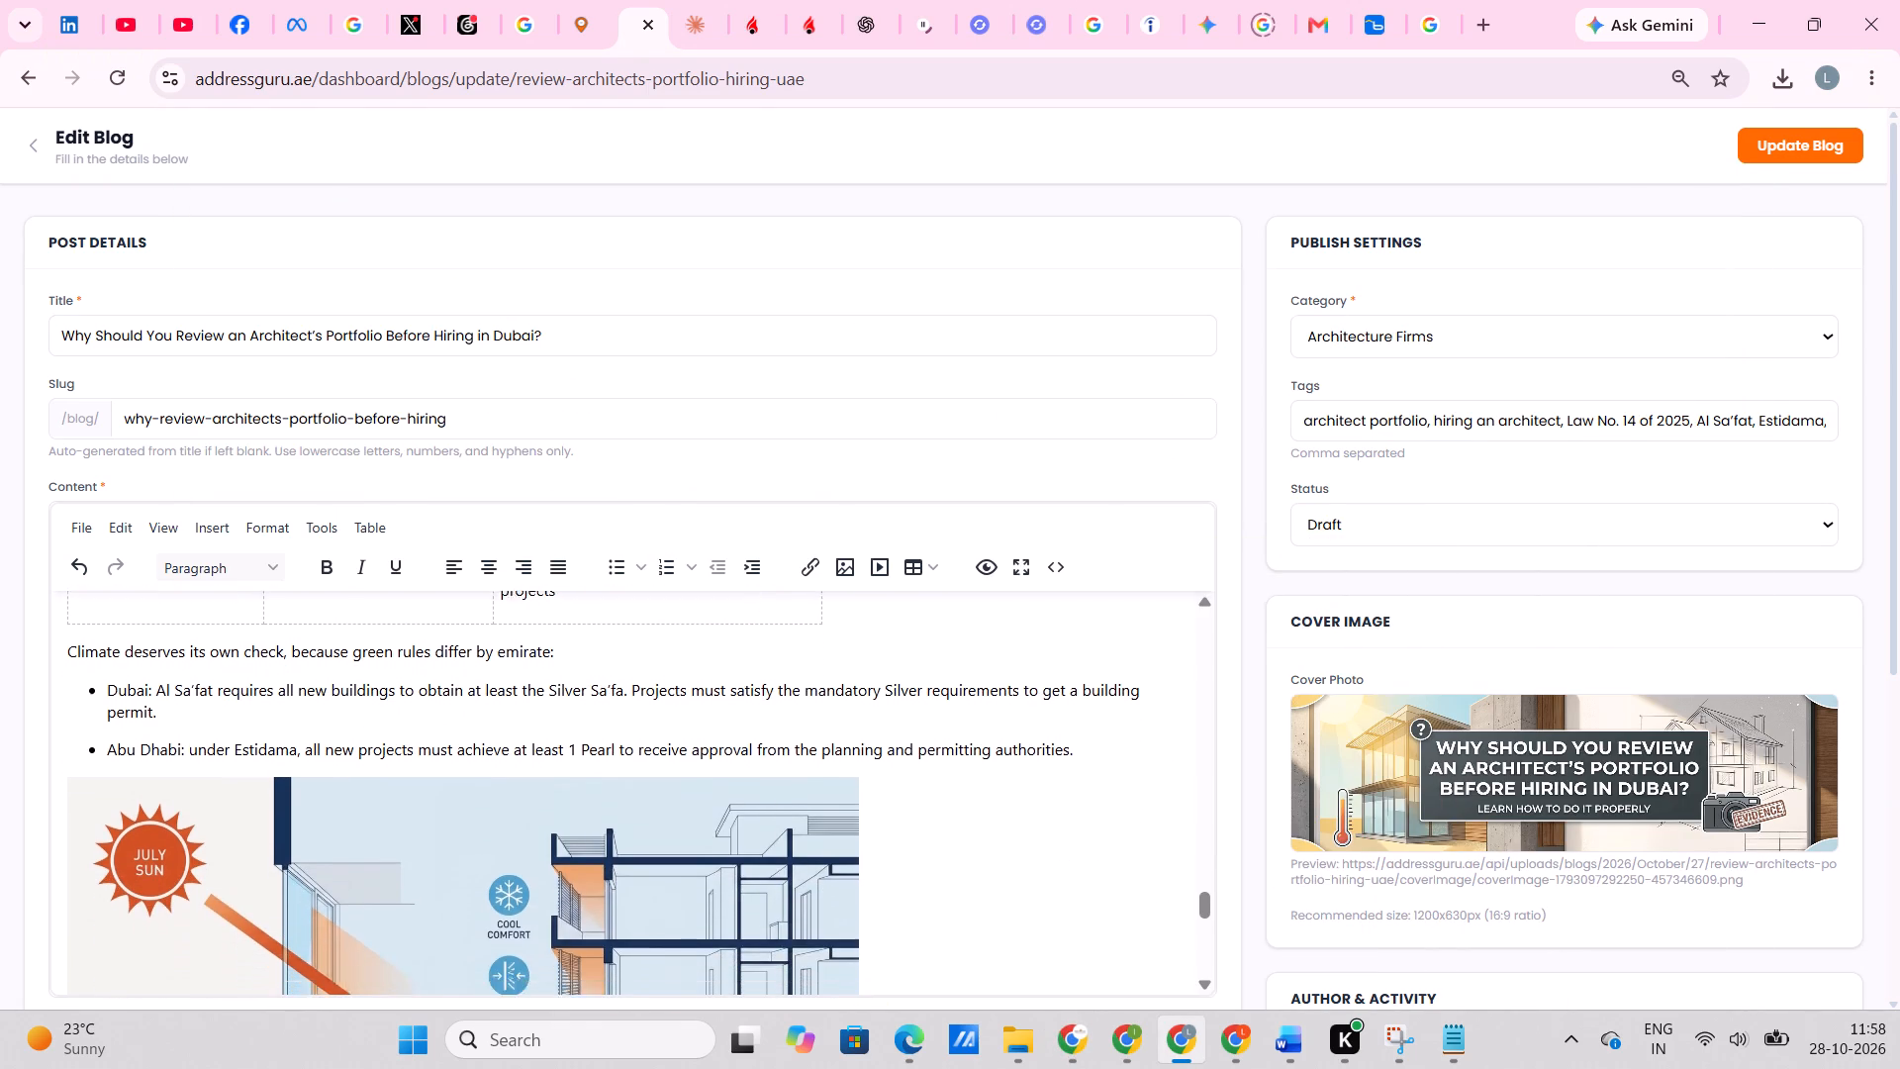
{"action": "scroll", "coordinate": [614, 743], "scroll_direction": "down", "scroll_amount": 5}
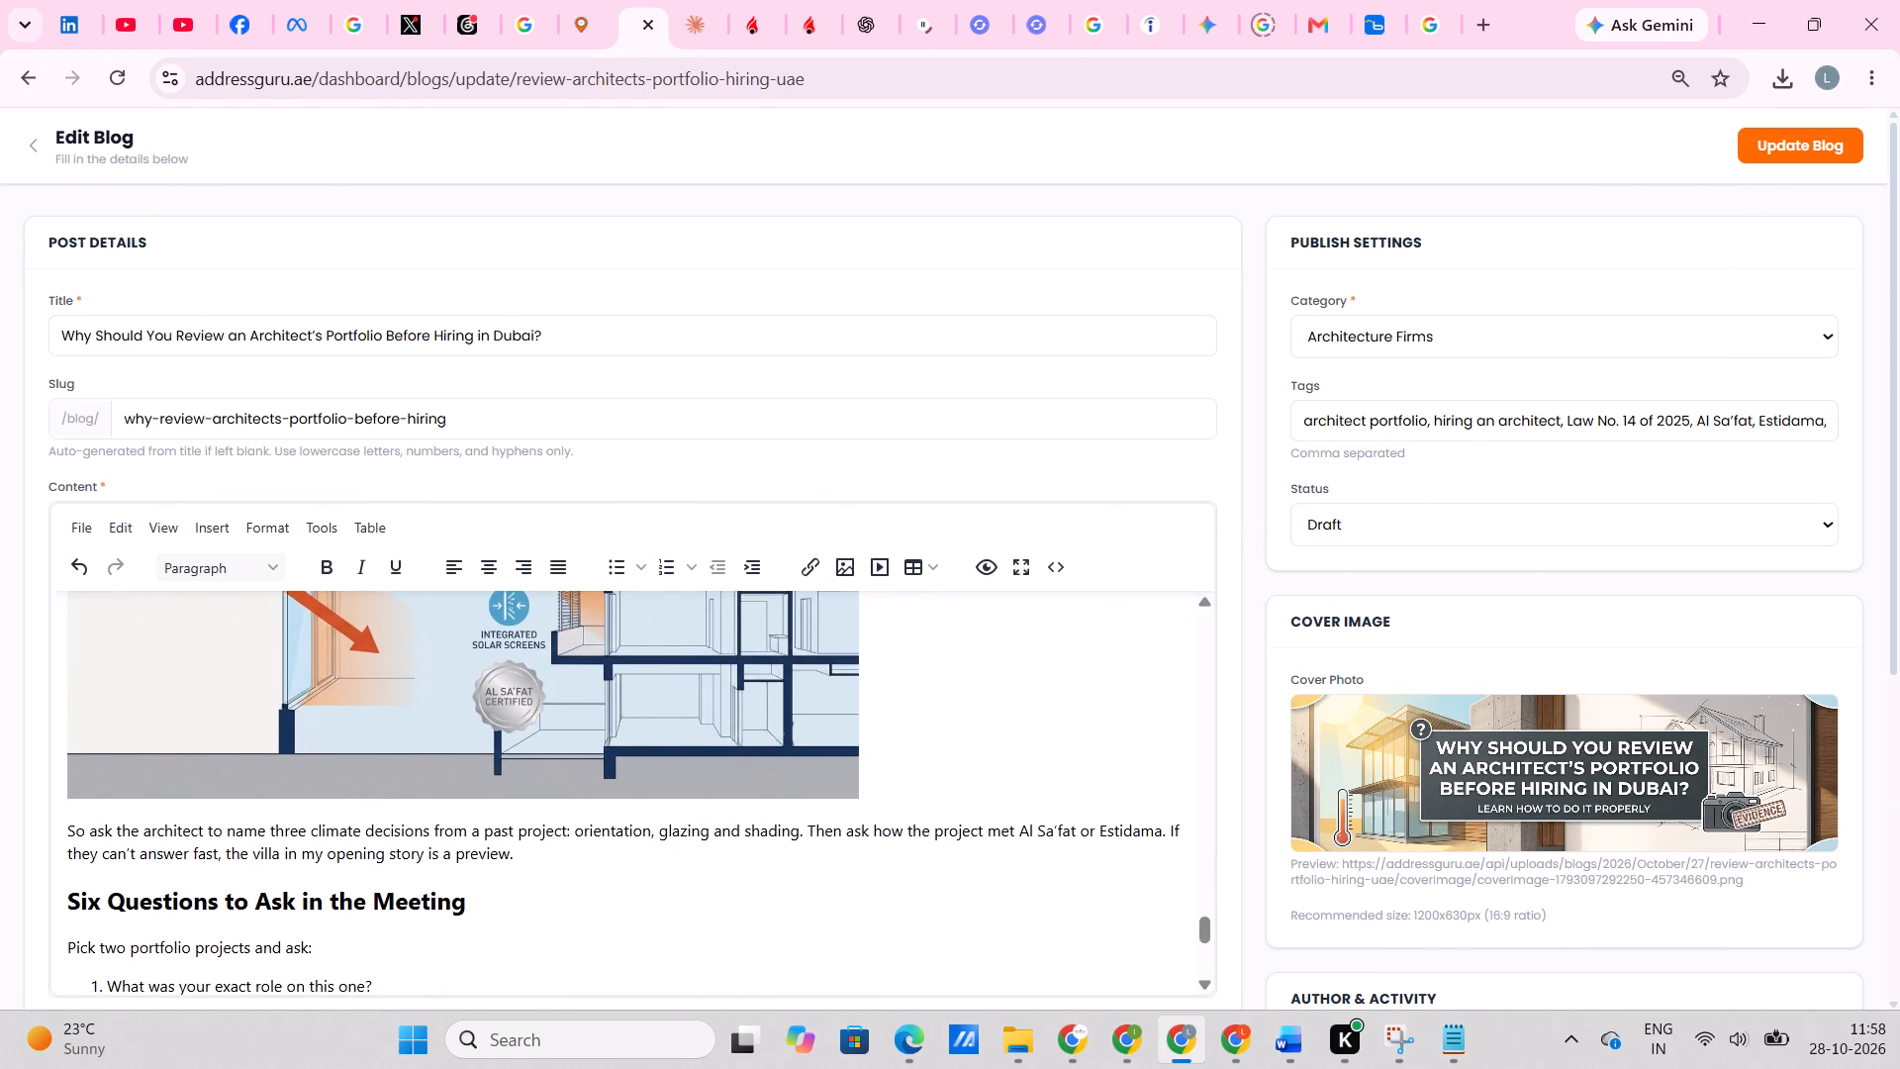
{"action": "scroll", "coordinate": [614, 743], "scroll_direction": "down", "scroll_amount": 2}
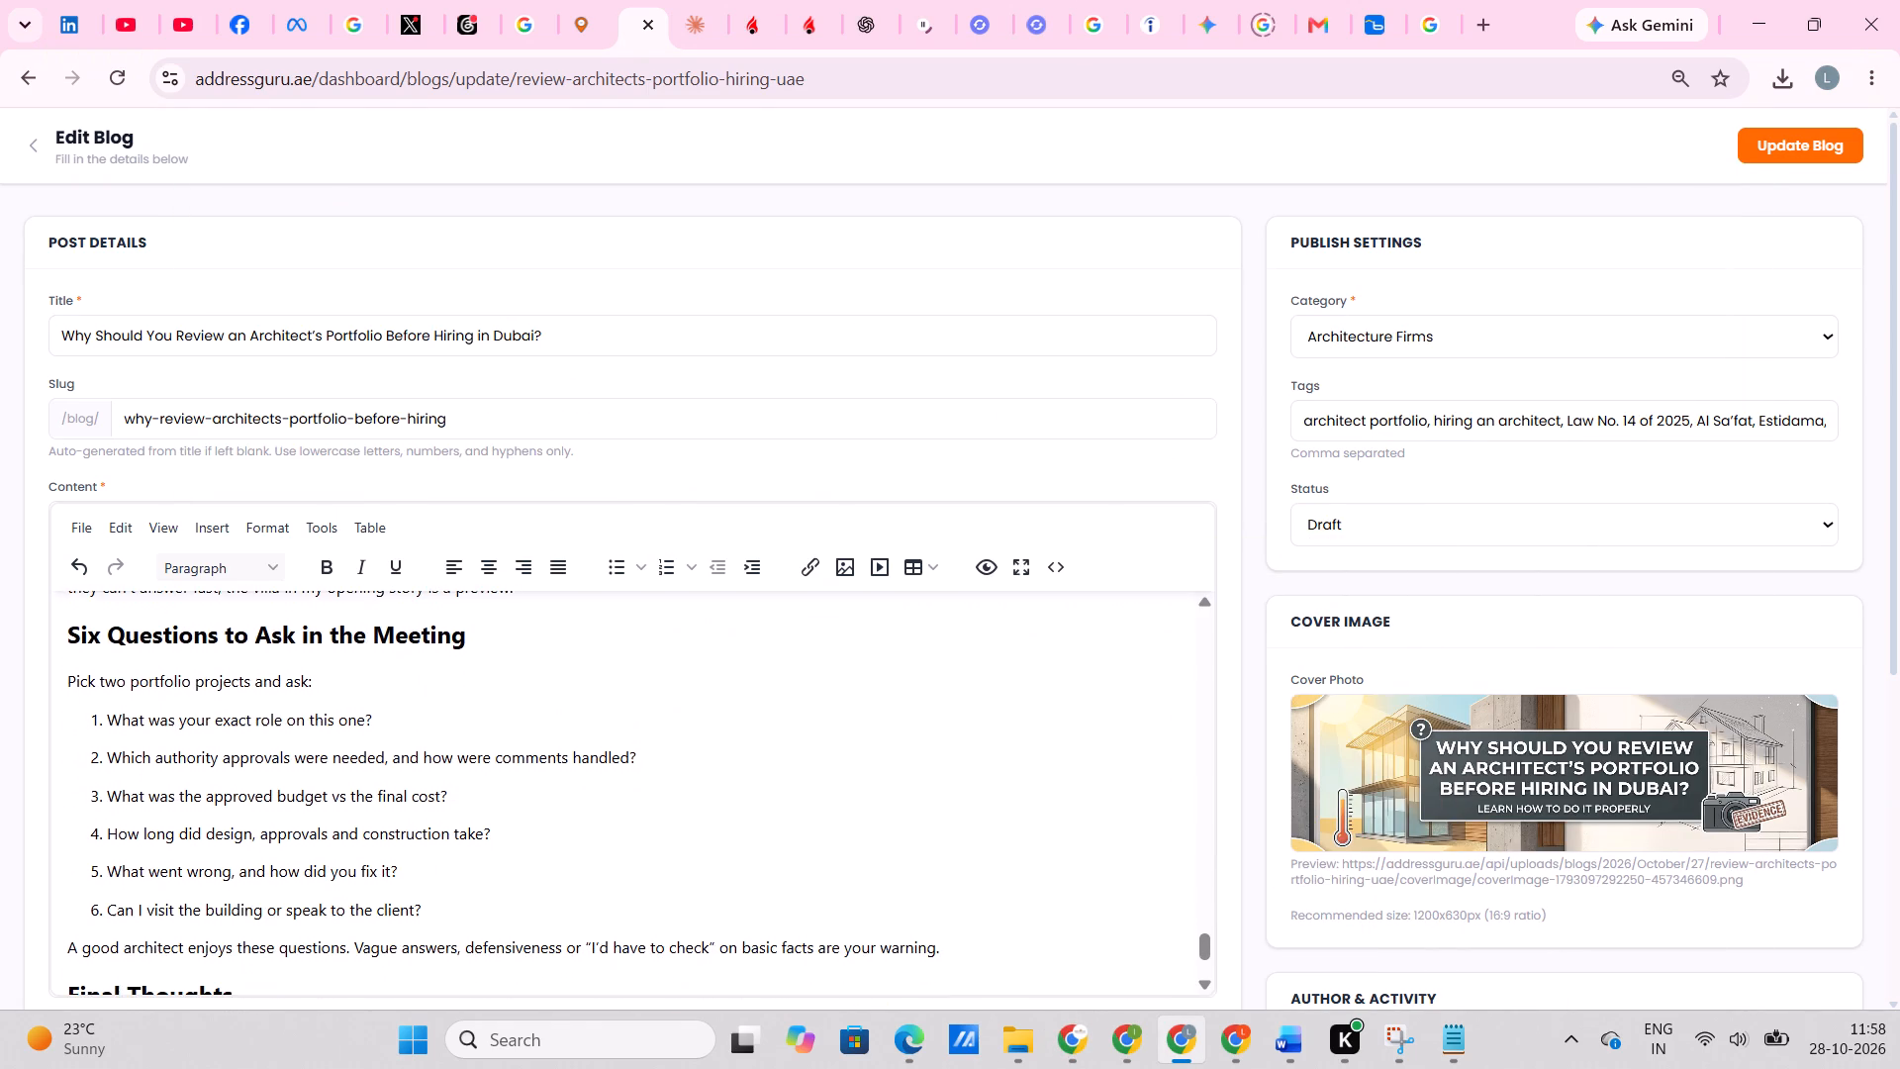
{"action": "scroll", "coordinate": [614, 743], "scroll_direction": "down", "scroll_amount": 2}
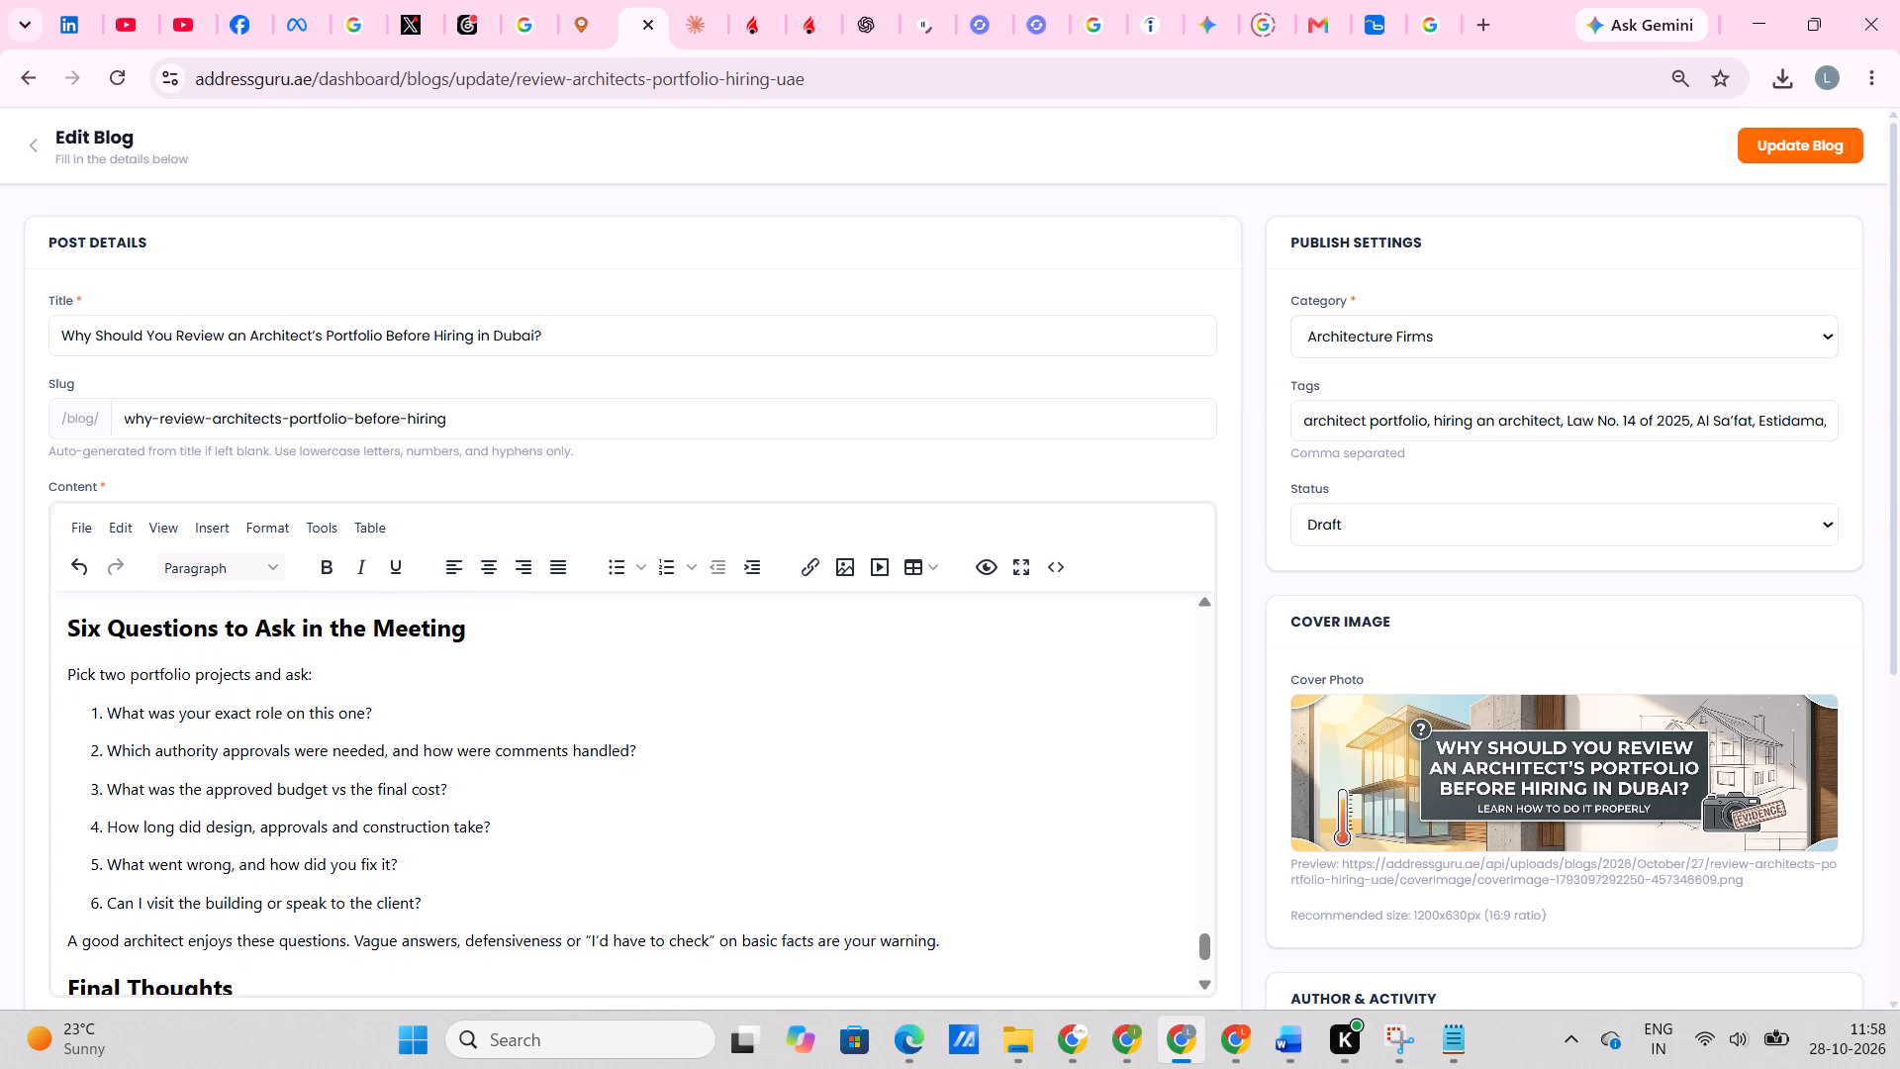
{"action": "scroll", "coordinate": [736, 778], "scroll_direction": "down", "scroll_amount": 1}
Look through the published Architecture Firms blog listing in the other browser window and return to the draft.
{"action": "left_click", "coordinate": [1057, 1024]}
{"action": "scroll", "coordinate": [923, 788], "scroll_direction": "down", "scroll_amount": 8}
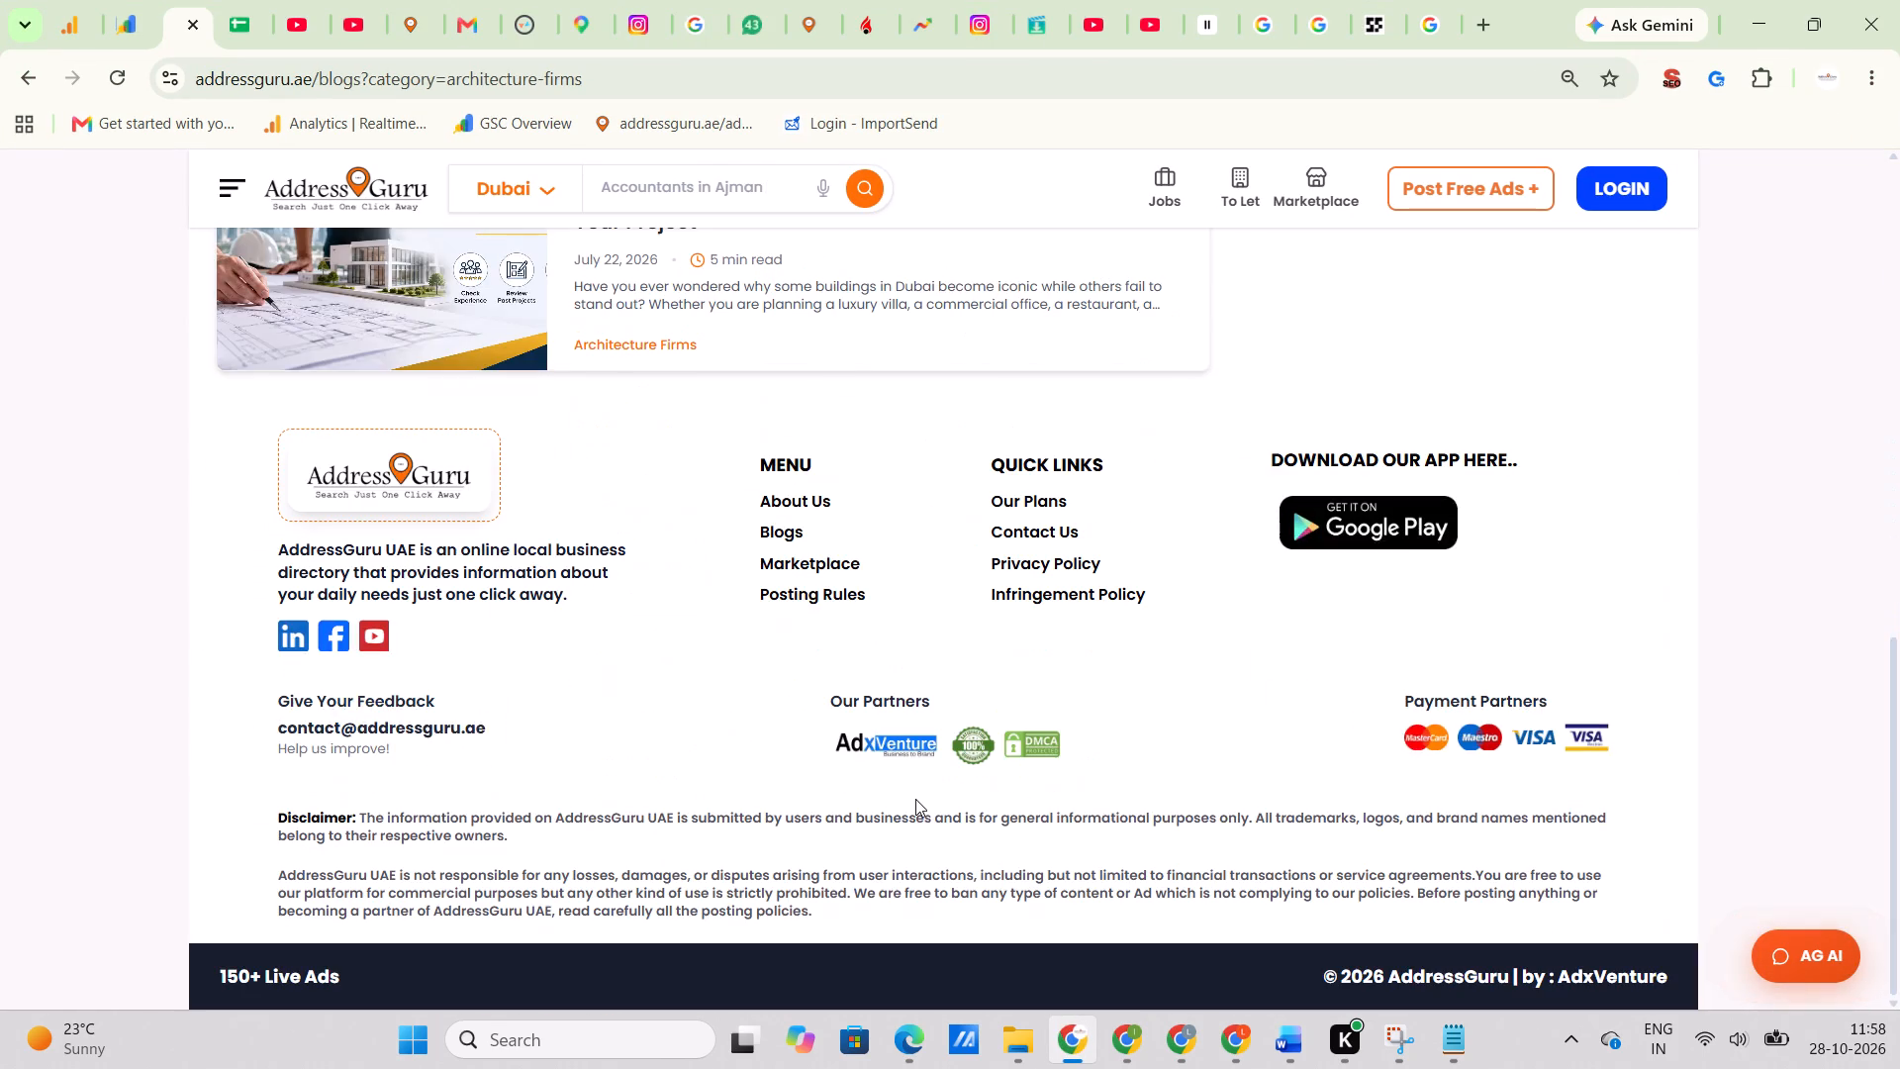
{"action": "scroll", "coordinate": [915, 799], "scroll_direction": "up", "scroll_amount": 4}
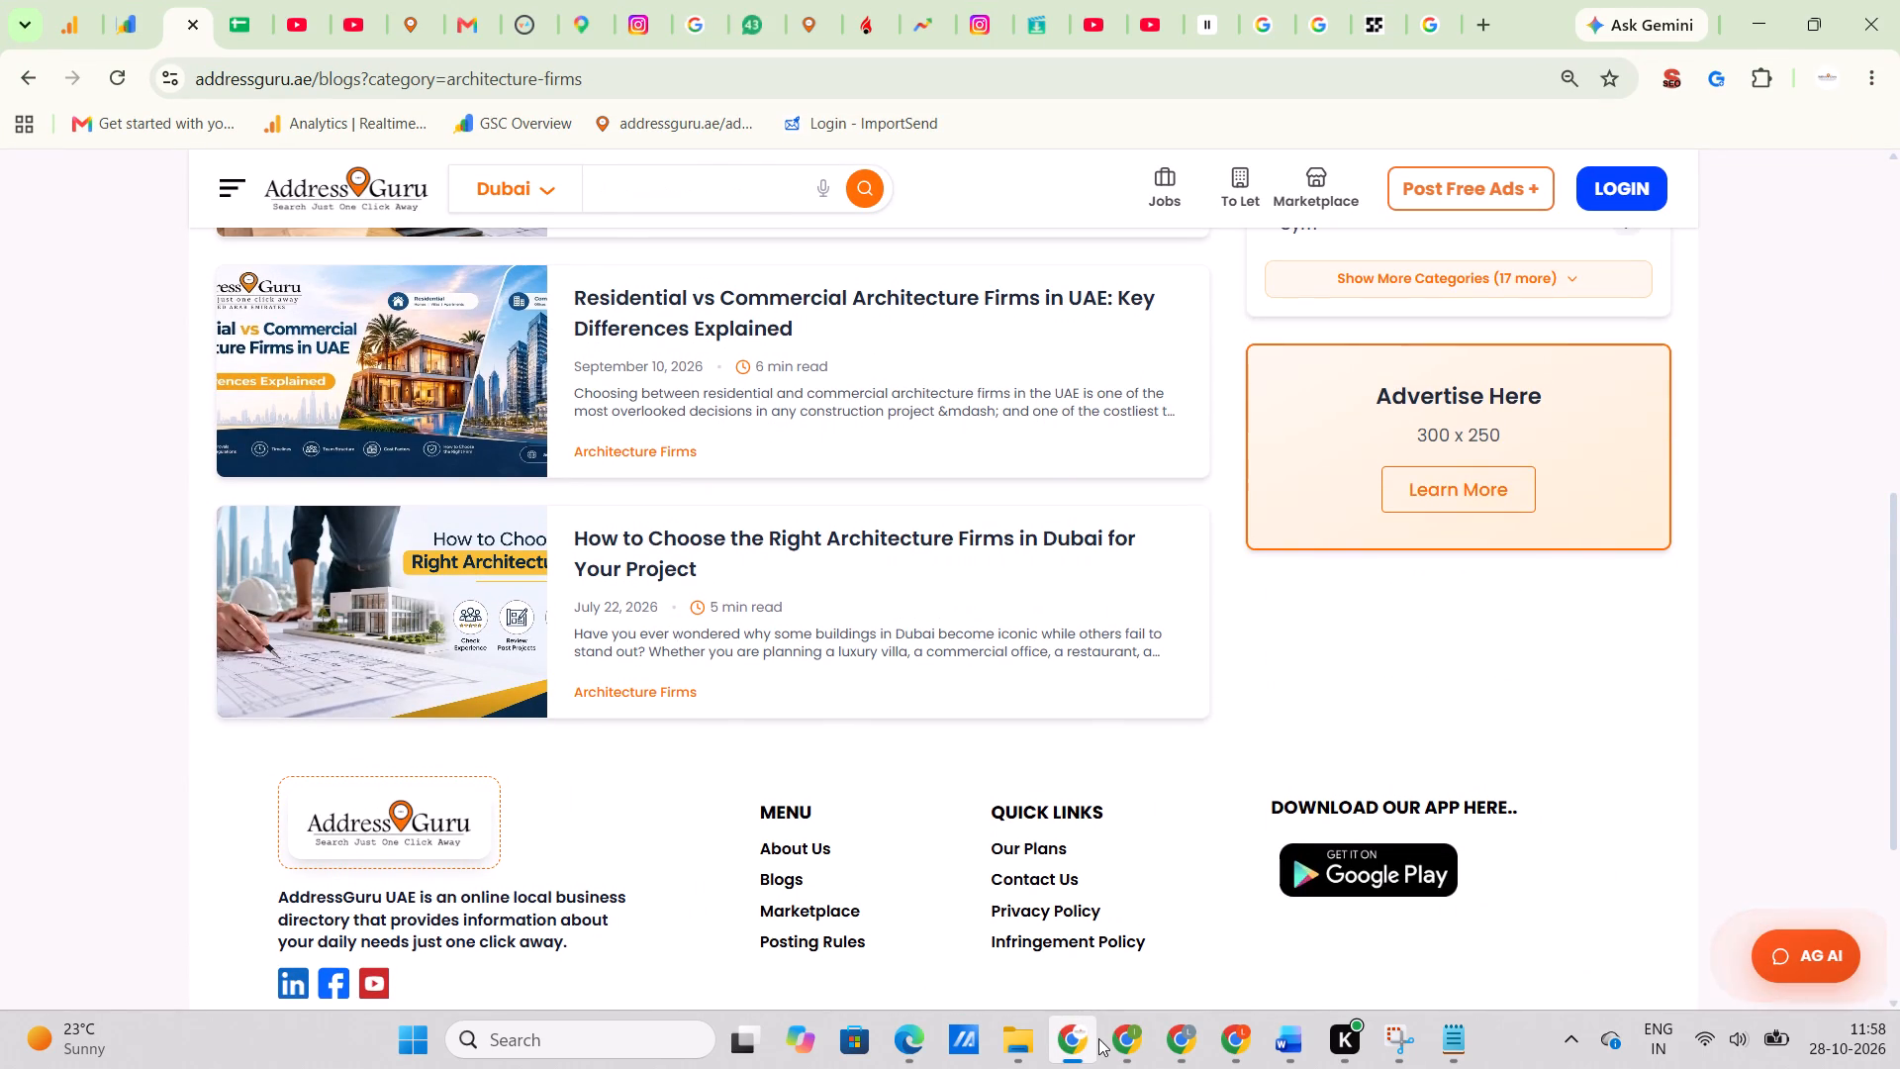
{"action": "scroll", "coordinate": [830, 493], "scroll_direction": "up", "scroll_amount": 7}
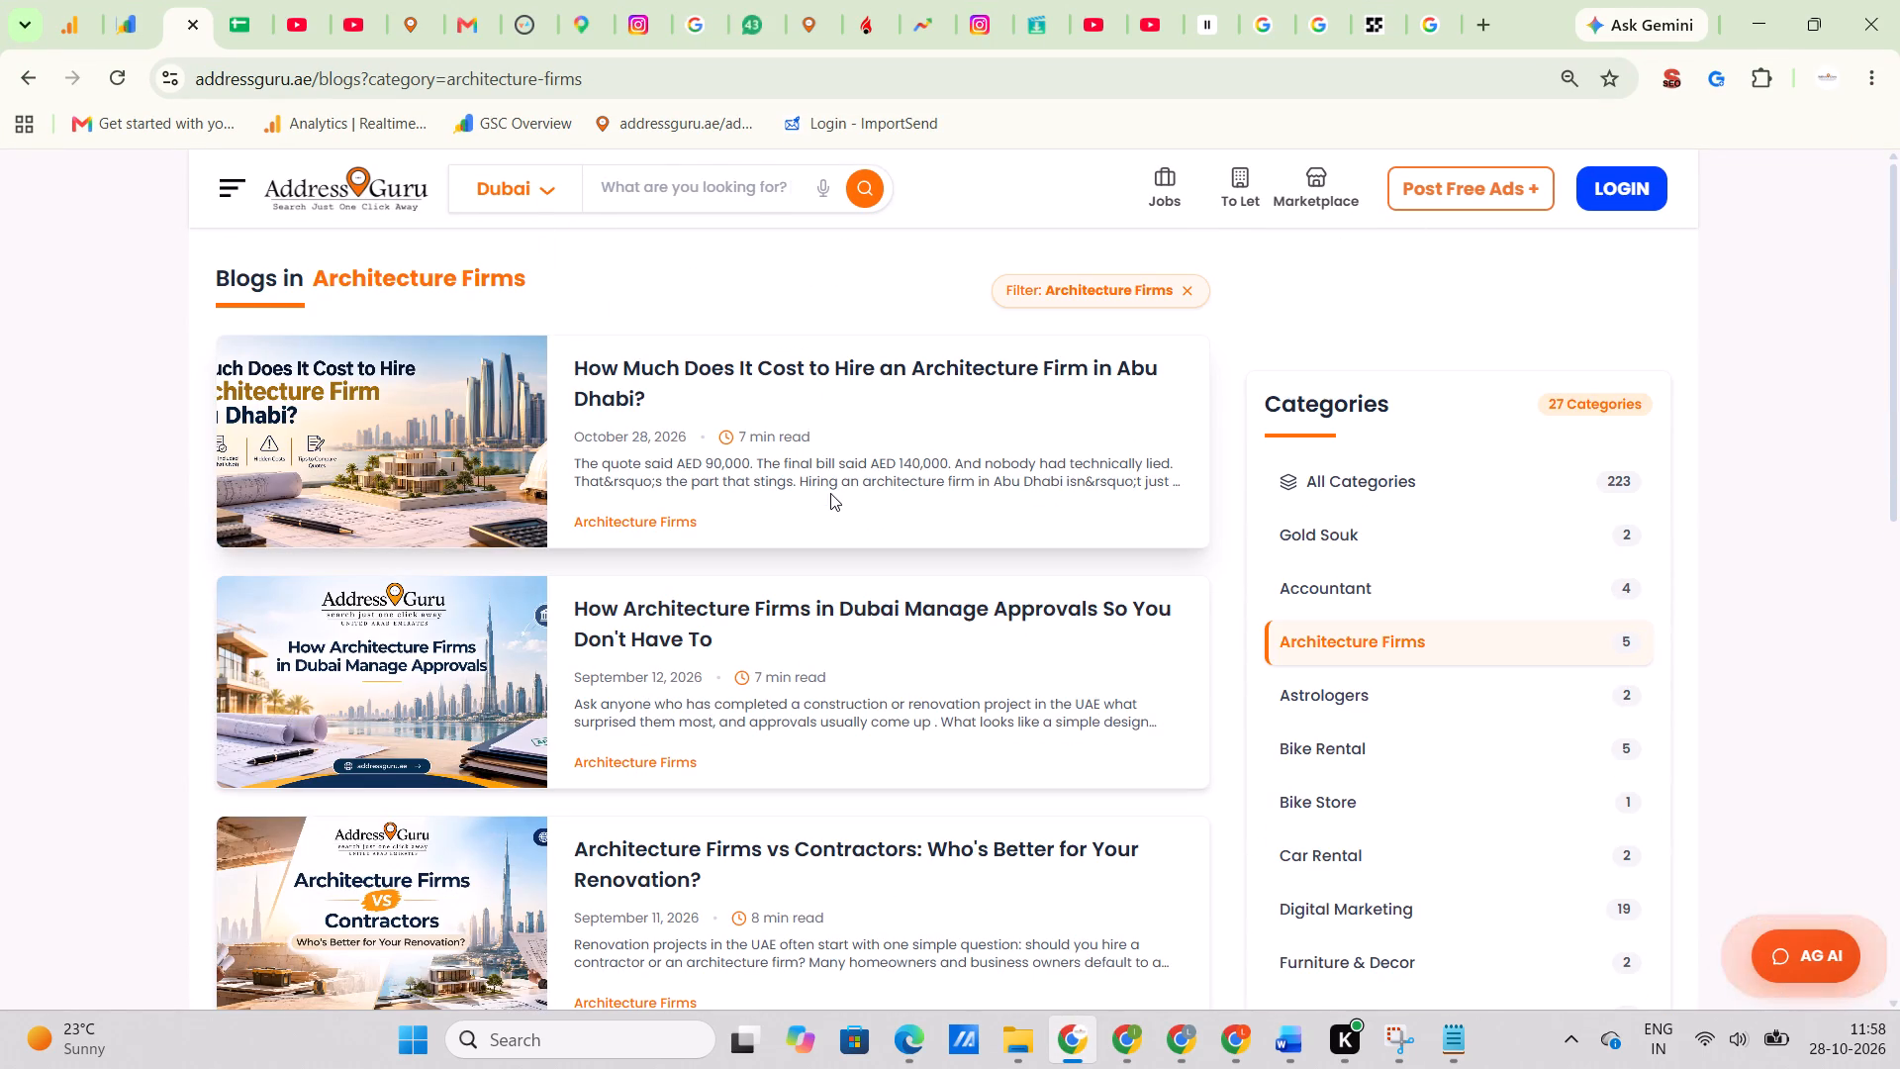
{"action": "left_click", "coordinate": [1059, 1051]}
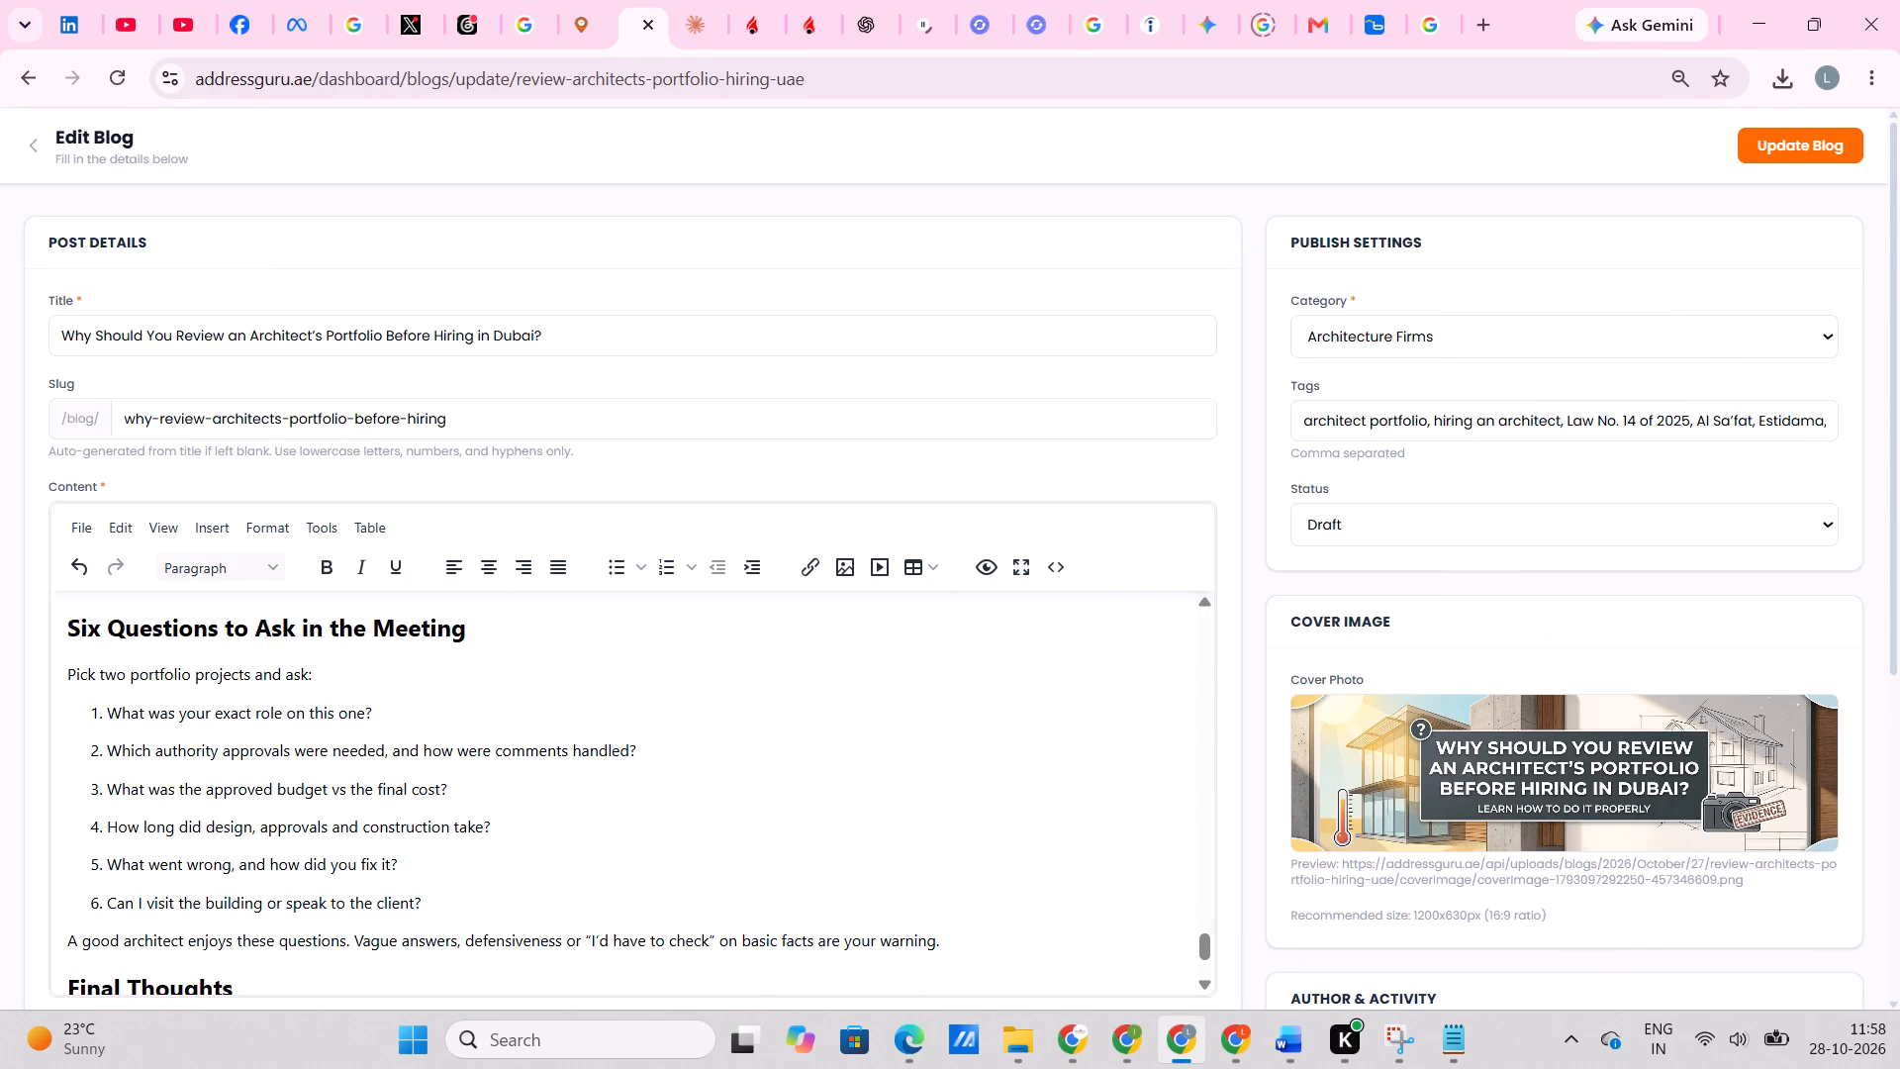
Examine the "I'd have to check" wording, the "Final Thoughts" section and the SEO settings of the draft.
{"action": "scroll", "coordinate": [276, 800], "scroll_direction": "down", "scroll_amount": 3}
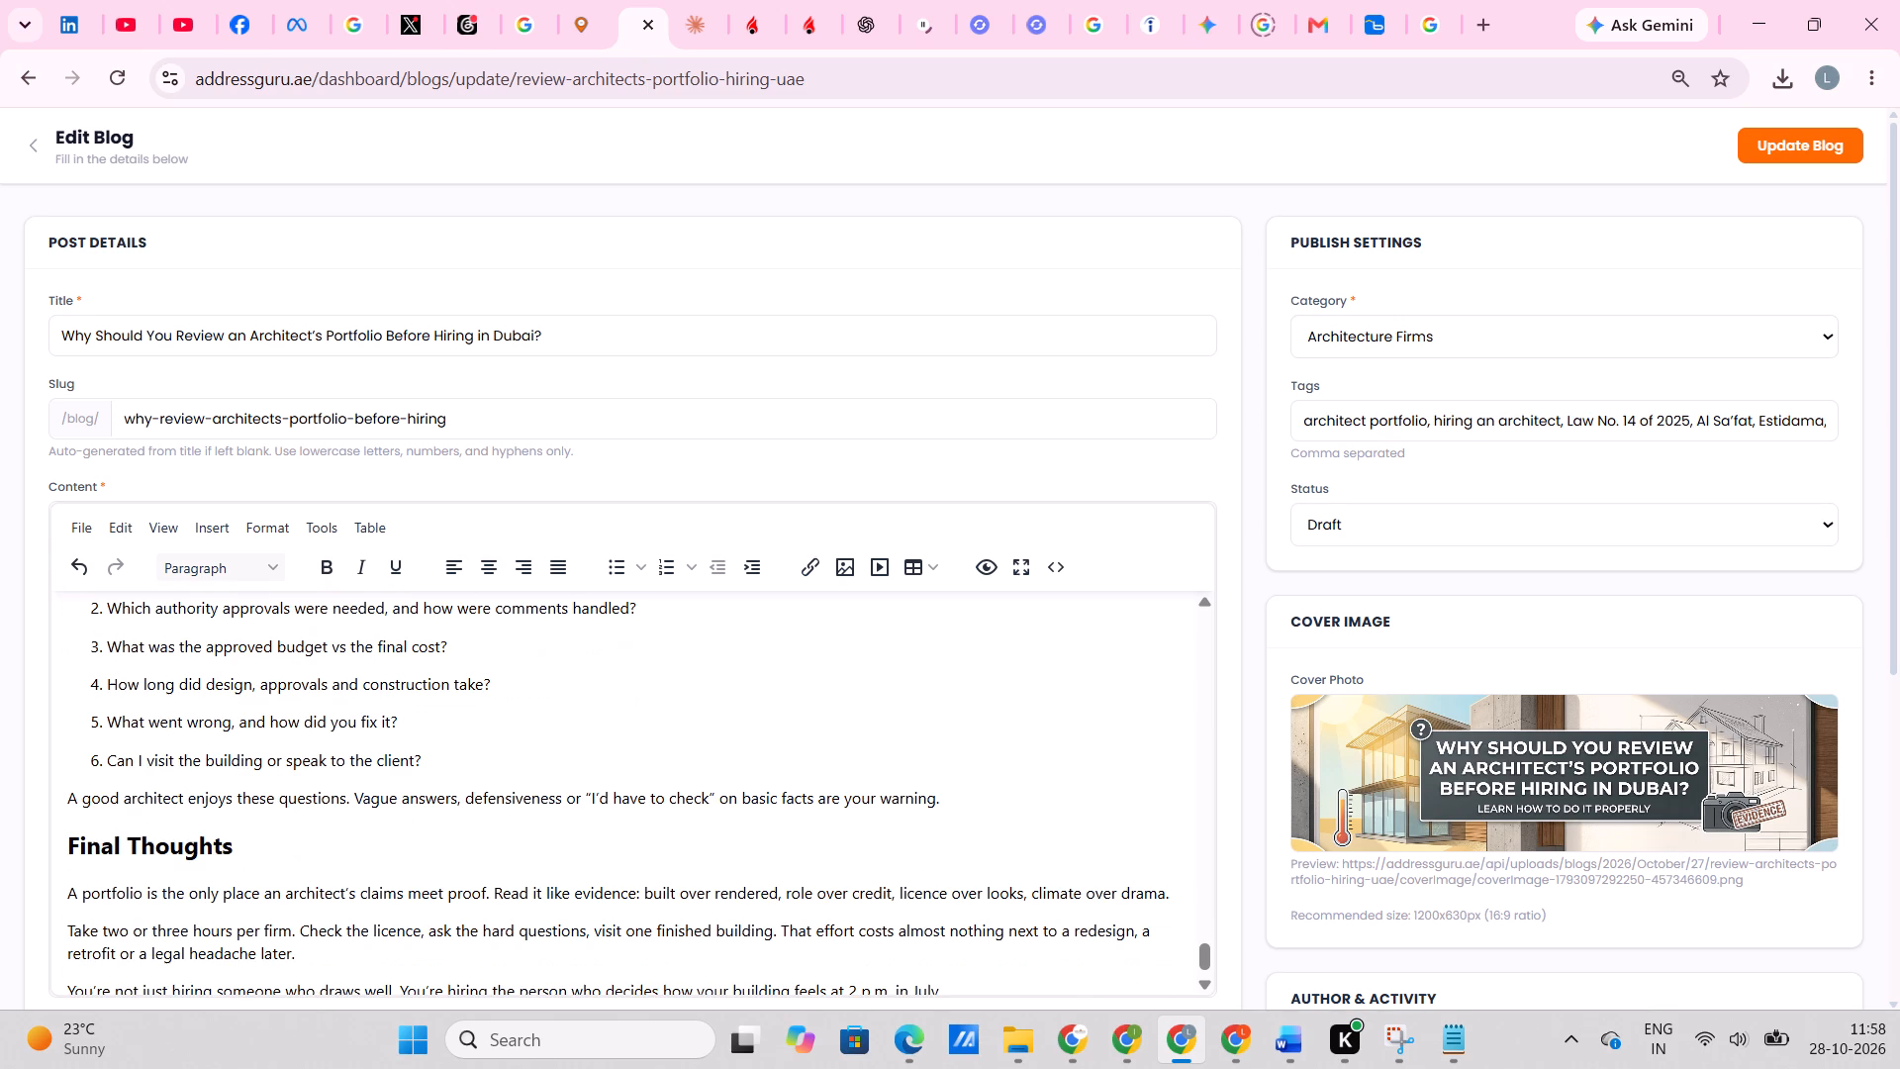
{"action": "scroll", "coordinate": [276, 800], "scroll_direction": "down", "scroll_amount": 1}
{"action": "left_click_drag", "start_coordinate": [589, 774], "coordinate": [646, 773]}
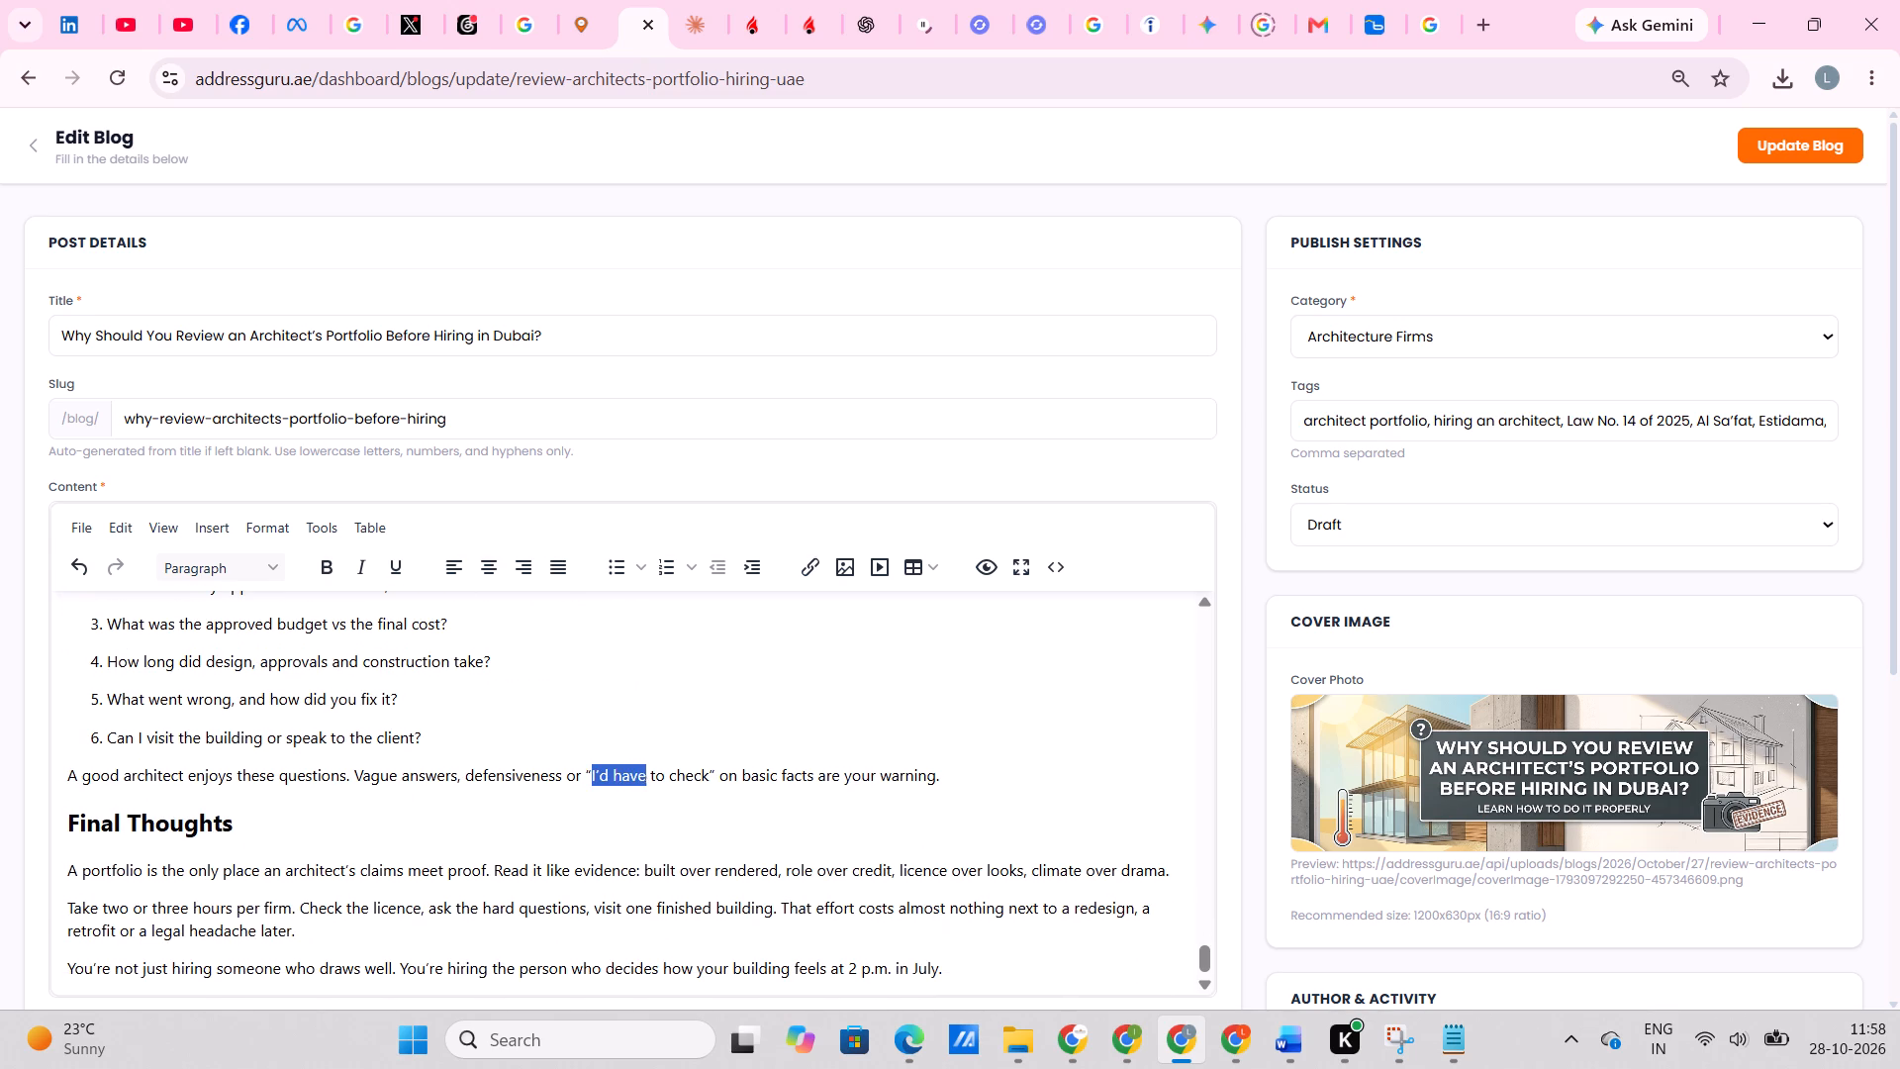
{"action": "left_click_drag", "start_coordinate": [646, 773], "coordinate": [706, 771]}
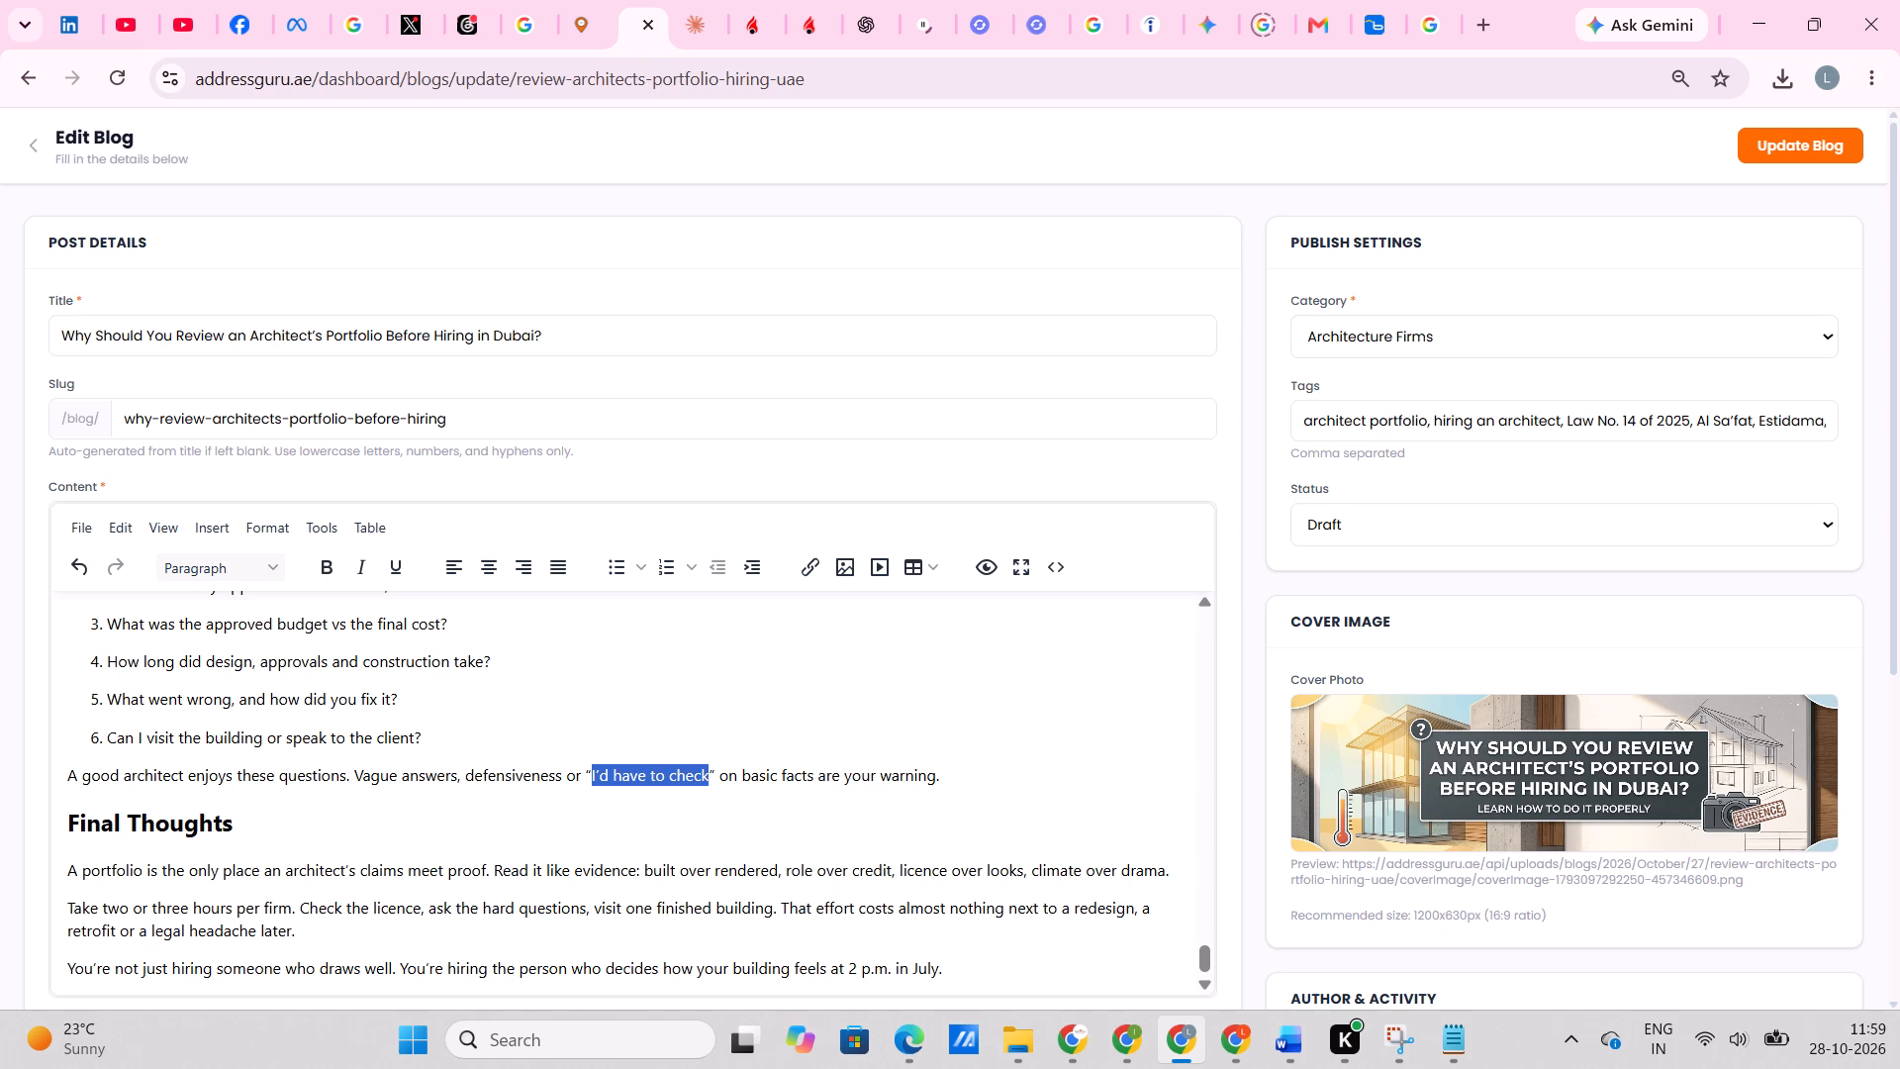
{"action": "scroll", "coordinate": [686, 781], "scroll_direction": "down", "scroll_amount": 2}
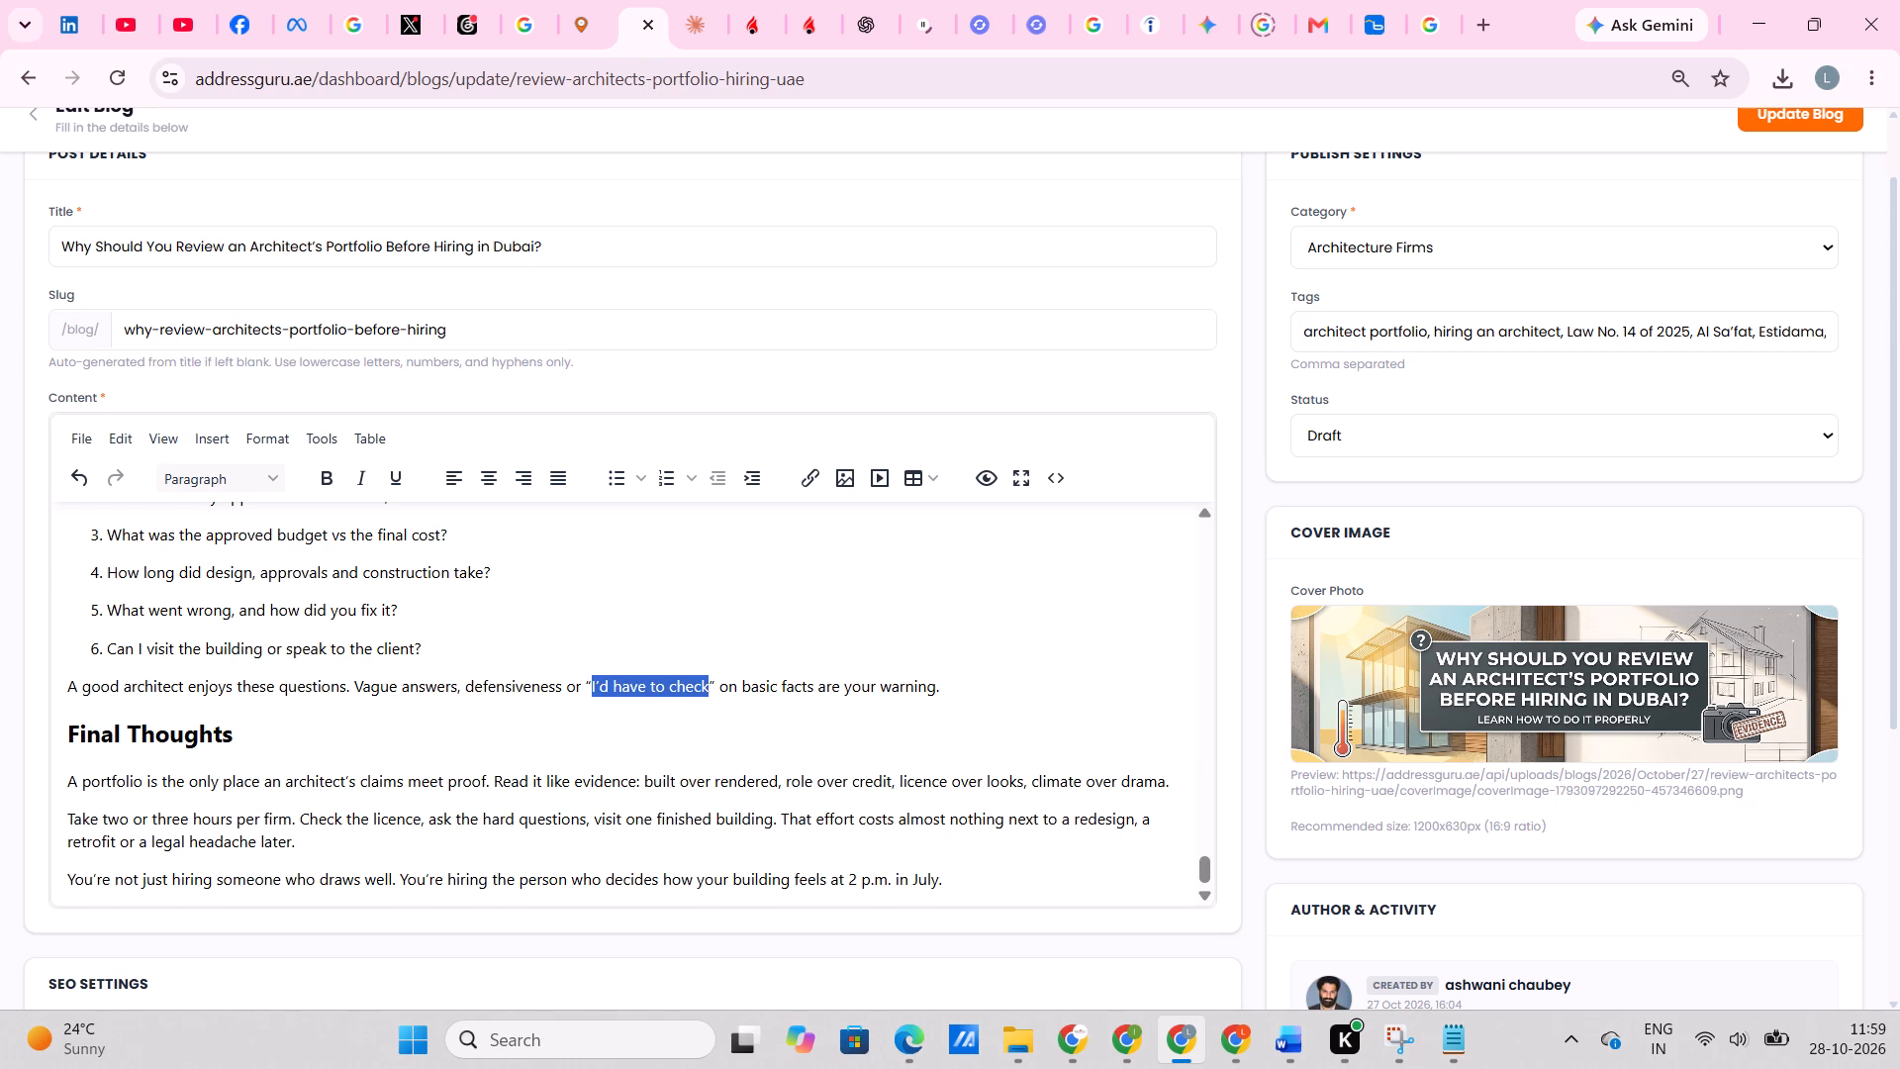
{"action": "scroll", "coordinate": [829, 805], "scroll_direction": "up", "scroll_amount": 1}
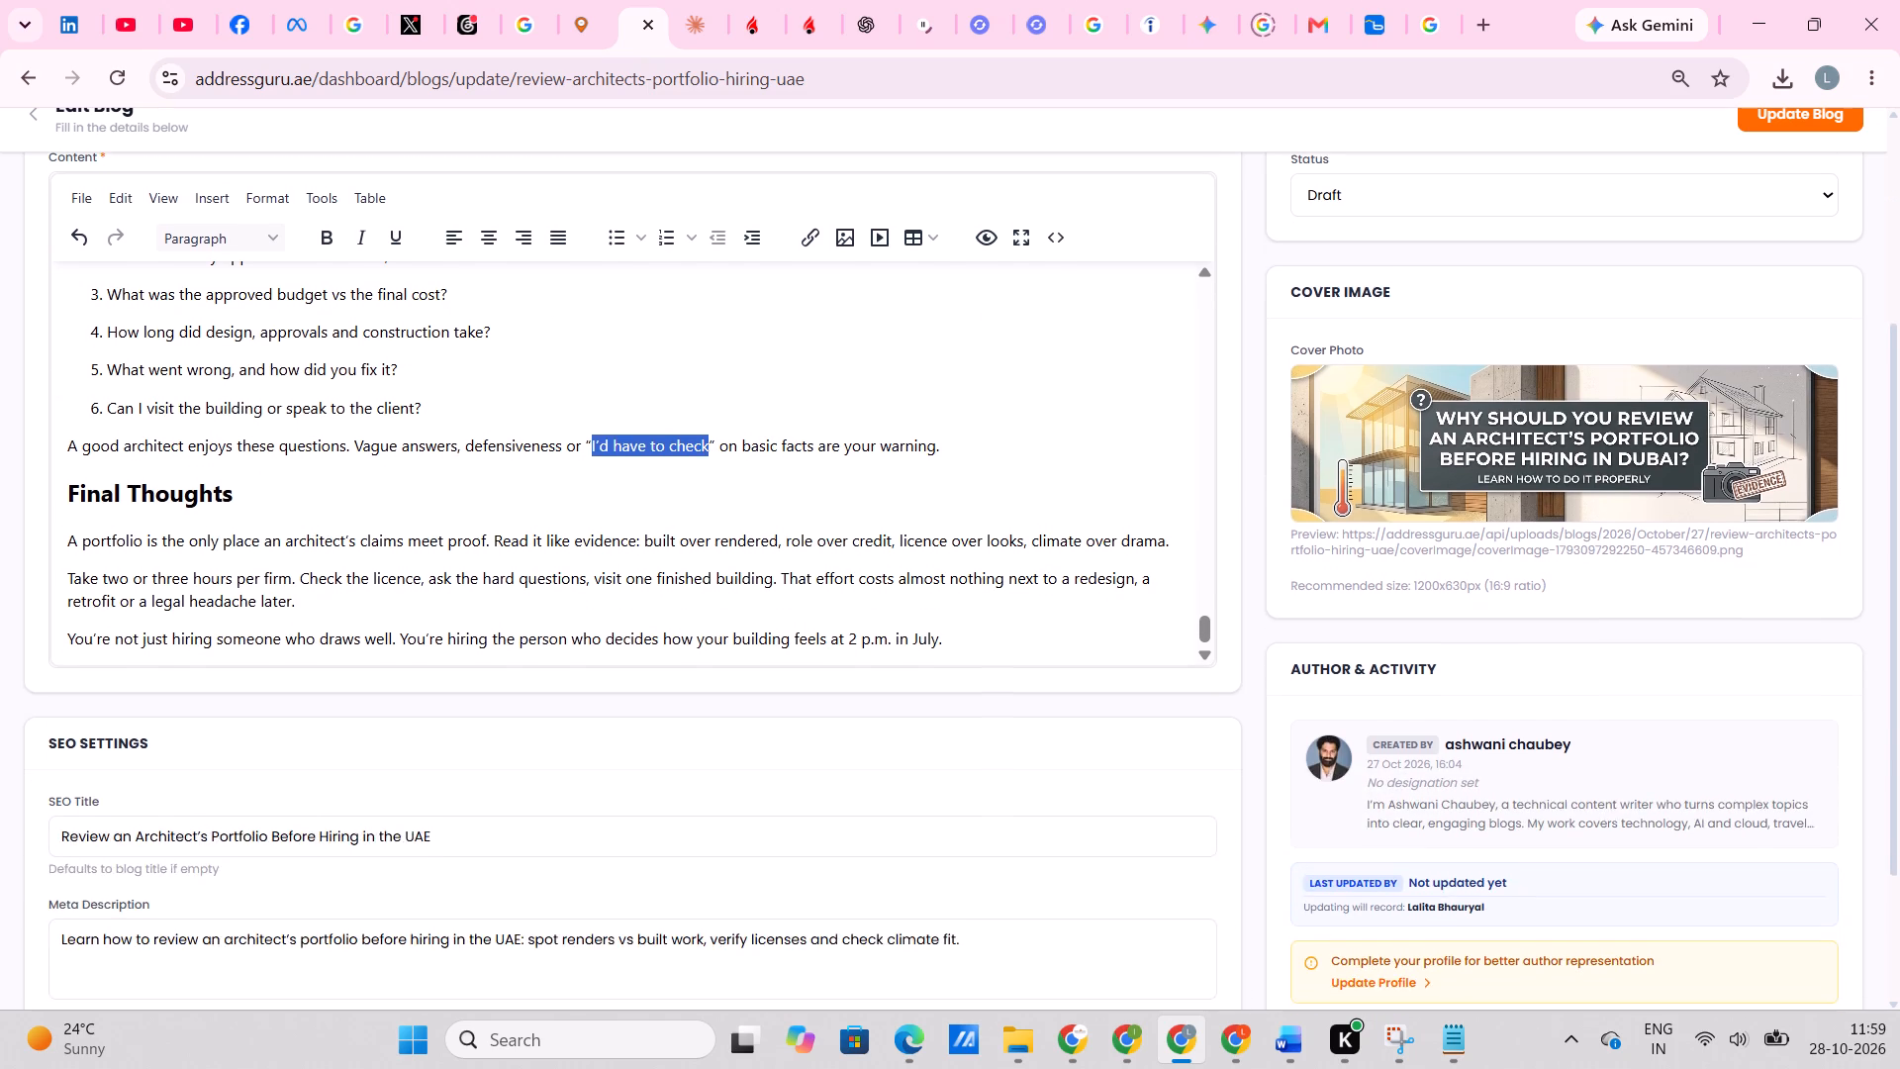
{"action": "scroll", "coordinate": [829, 805], "scroll_direction": "up", "scroll_amount": 1}
Check the published Architecture Firms blog listing once more and return to the draft.
{"action": "left_click", "coordinate": [1083, 1051]}
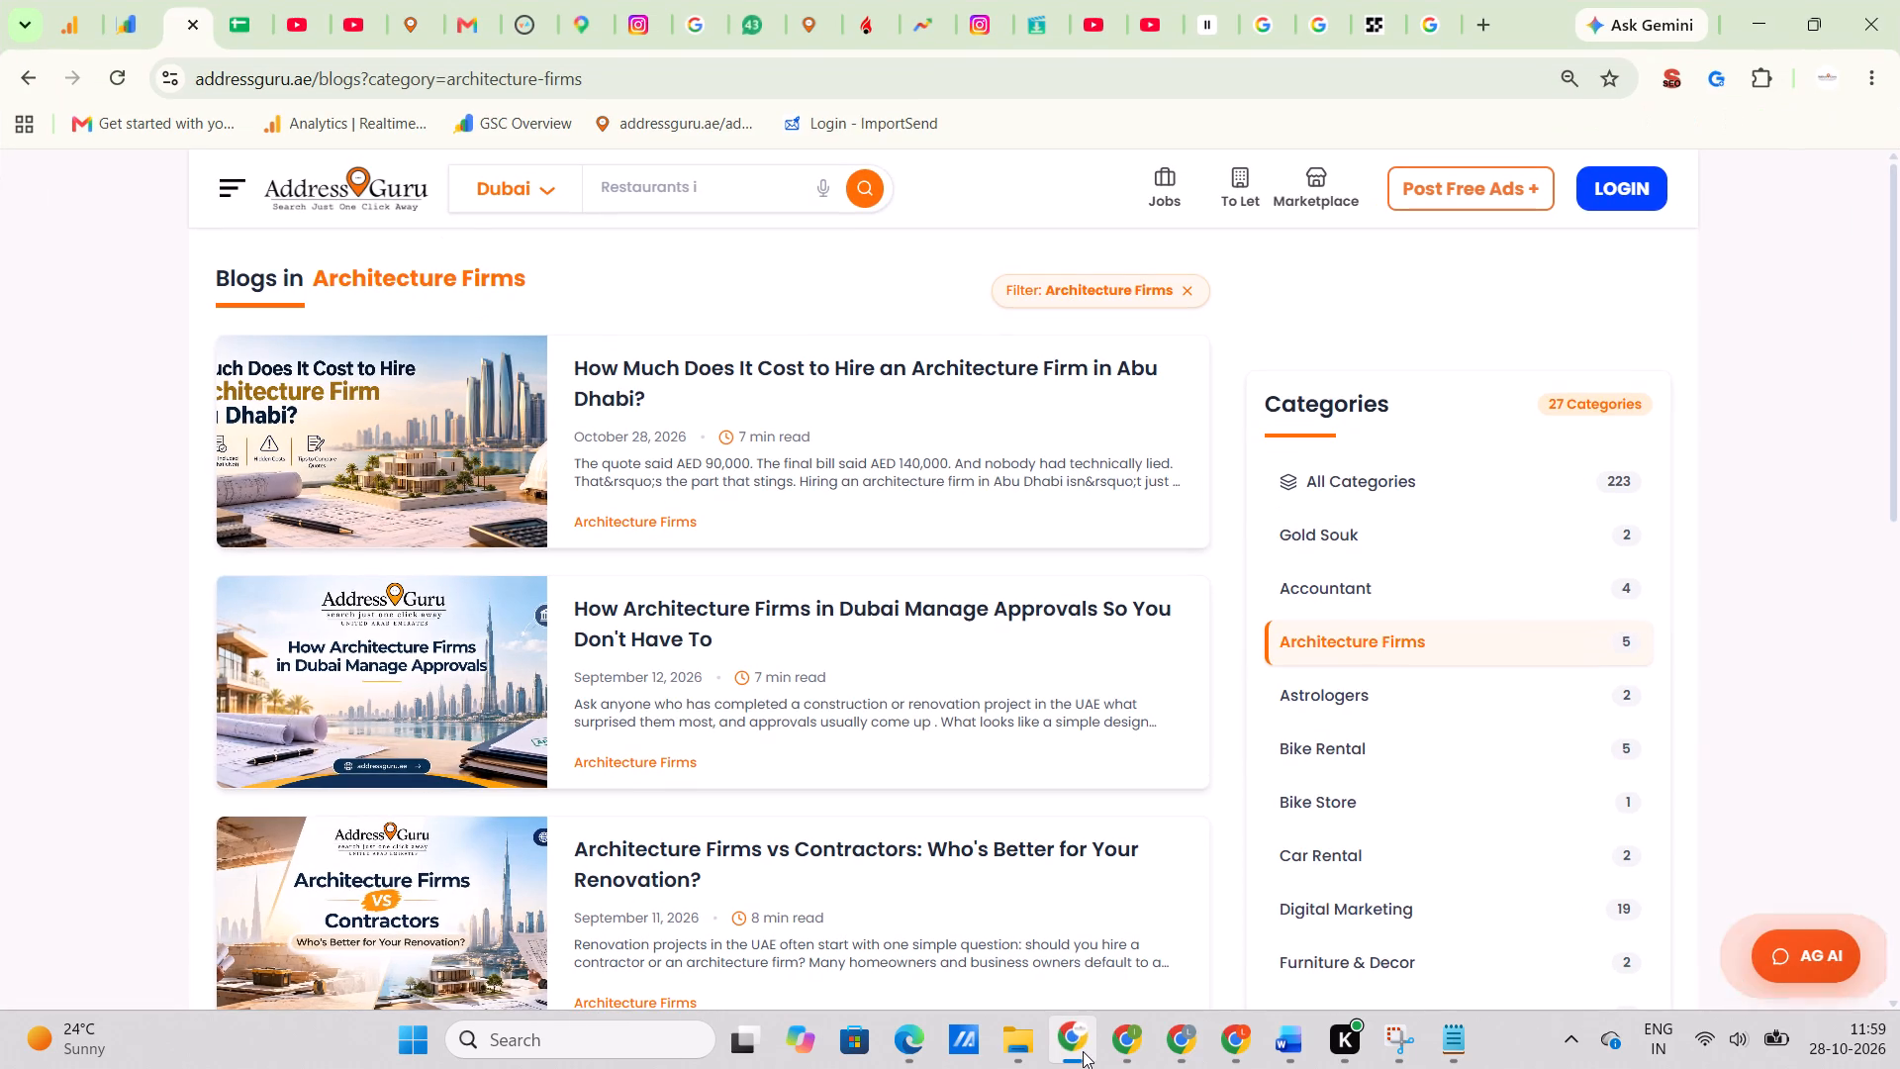
{"action": "left_click", "coordinate": [1083, 1051]}
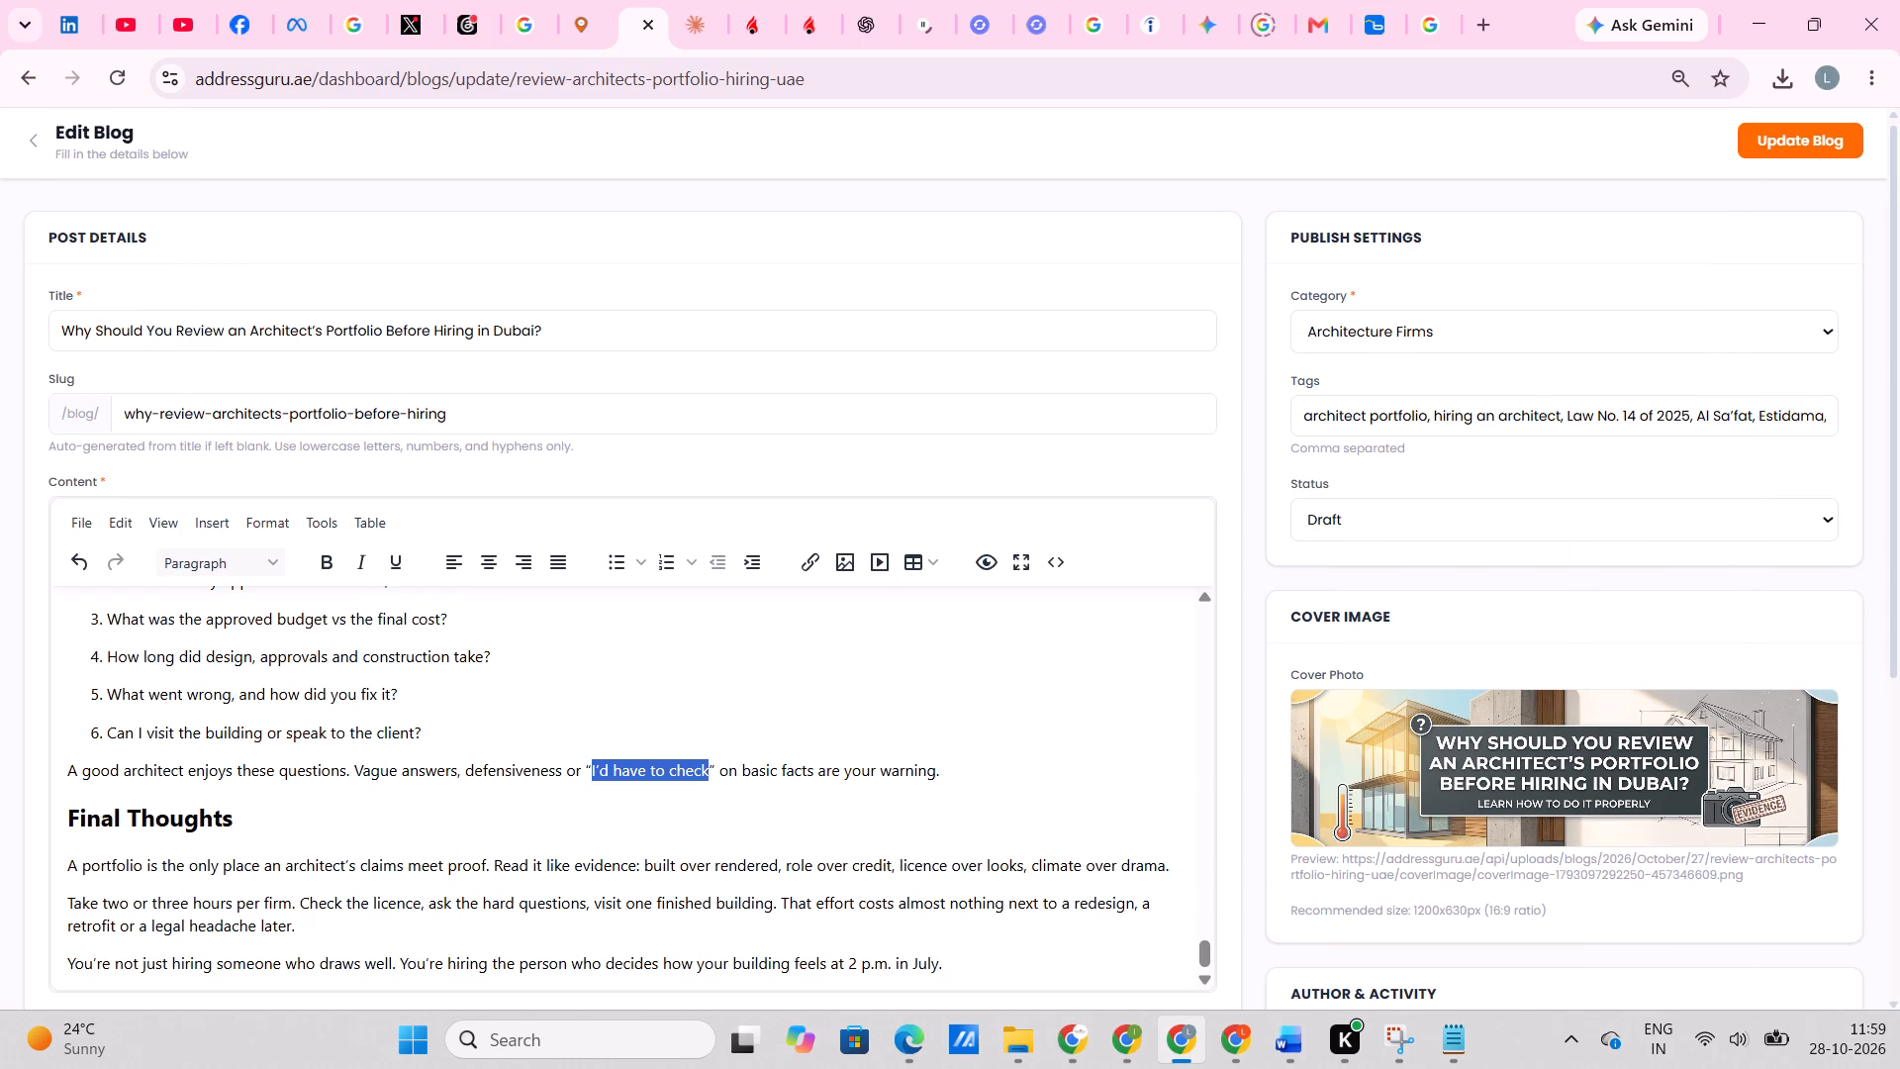
Re-check the draft backwards from "Six Questions to Ask in the Meeting" to the "Here's the check, step by step" list.
{"action": "scroll", "coordinate": [442, 844], "scroll_direction": "up", "scroll_amount": 3}
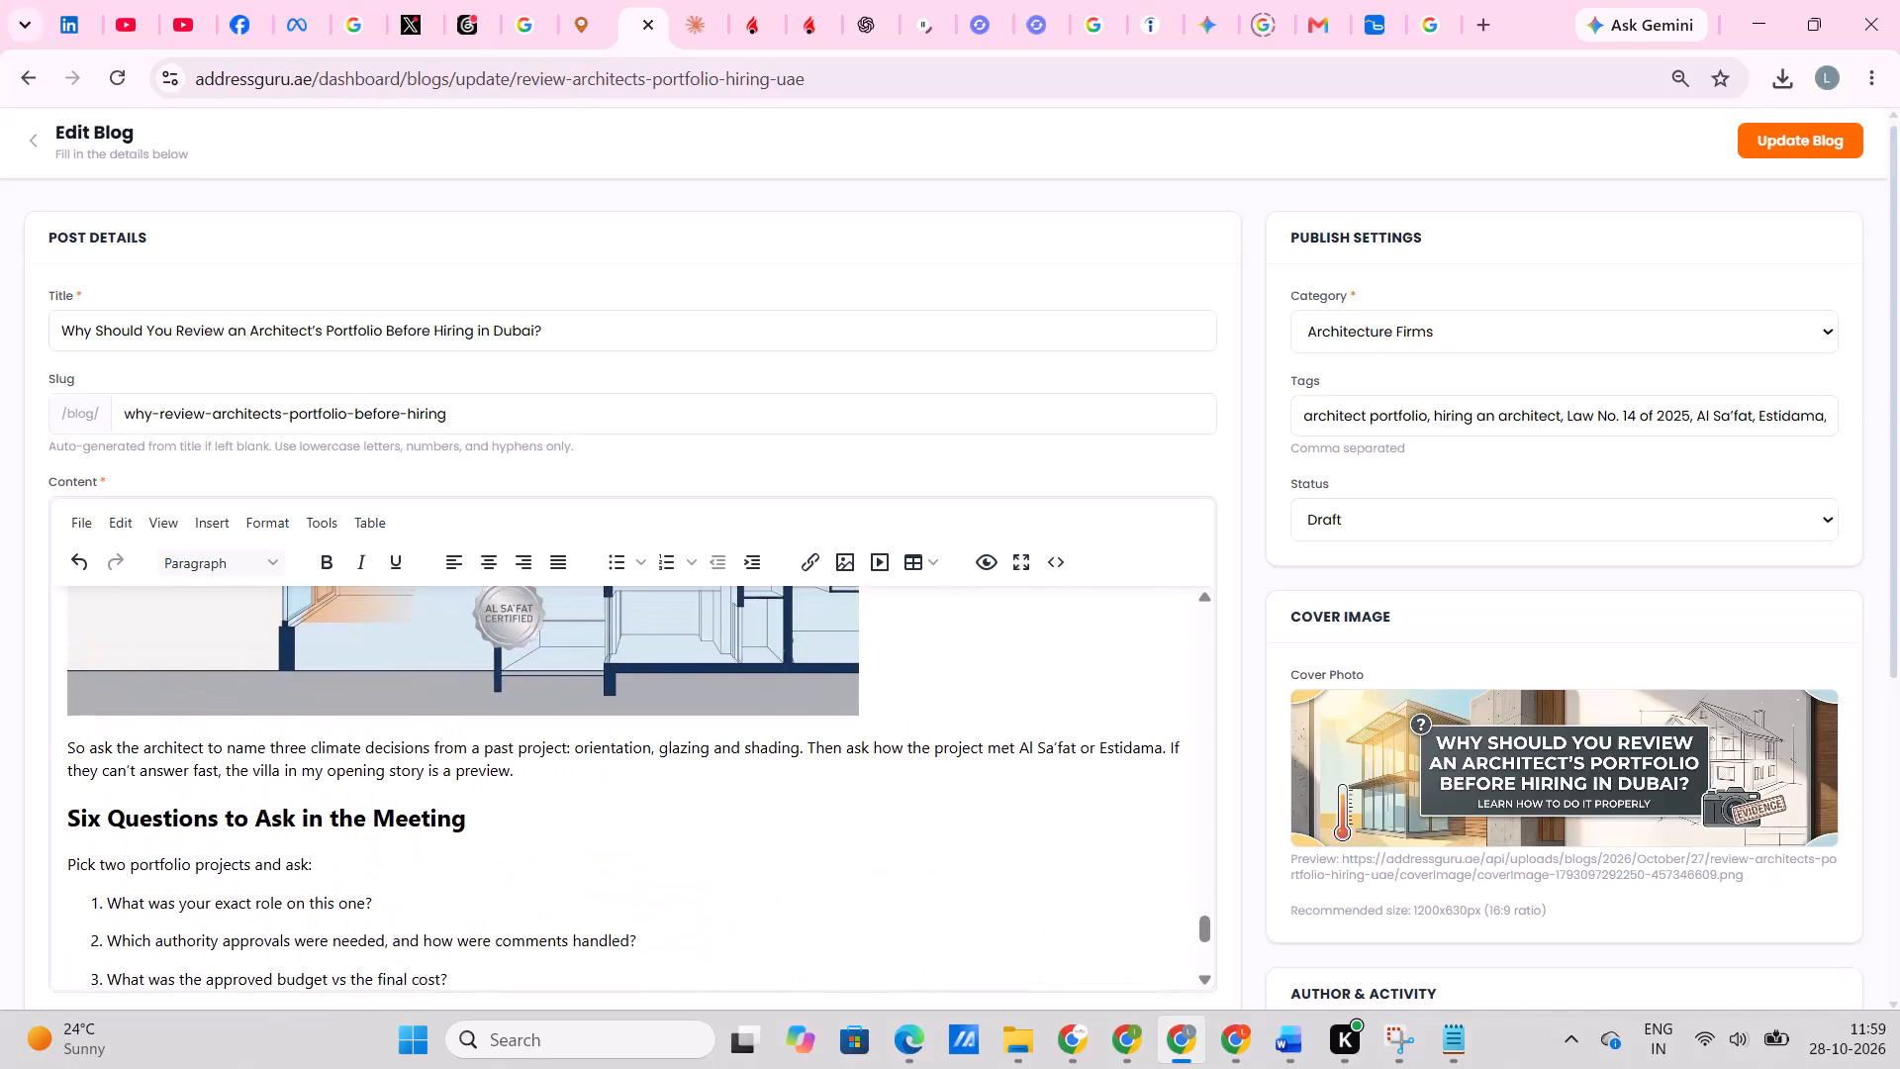
{"action": "scroll", "coordinate": [442, 844], "scroll_direction": "up", "scroll_amount": 5}
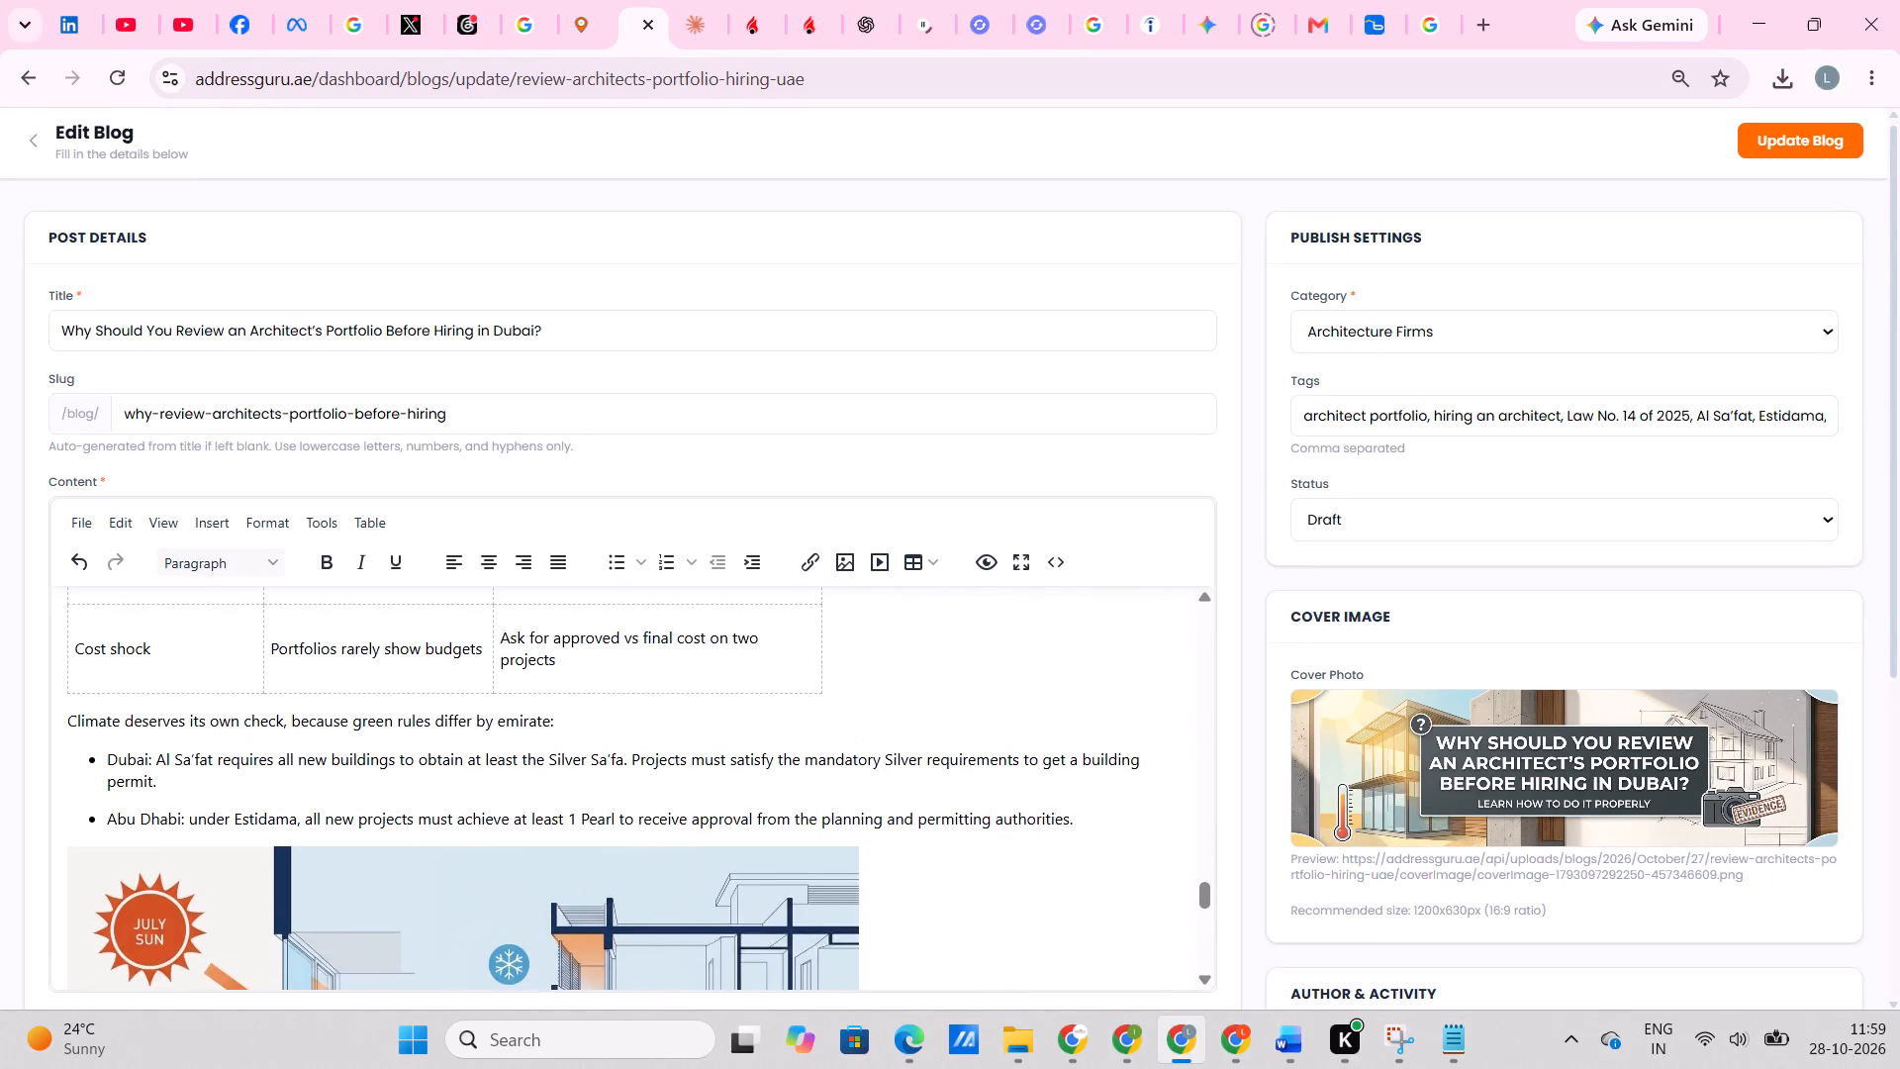
{"action": "scroll", "coordinate": [442, 844], "scroll_direction": "up", "scroll_amount": 5}
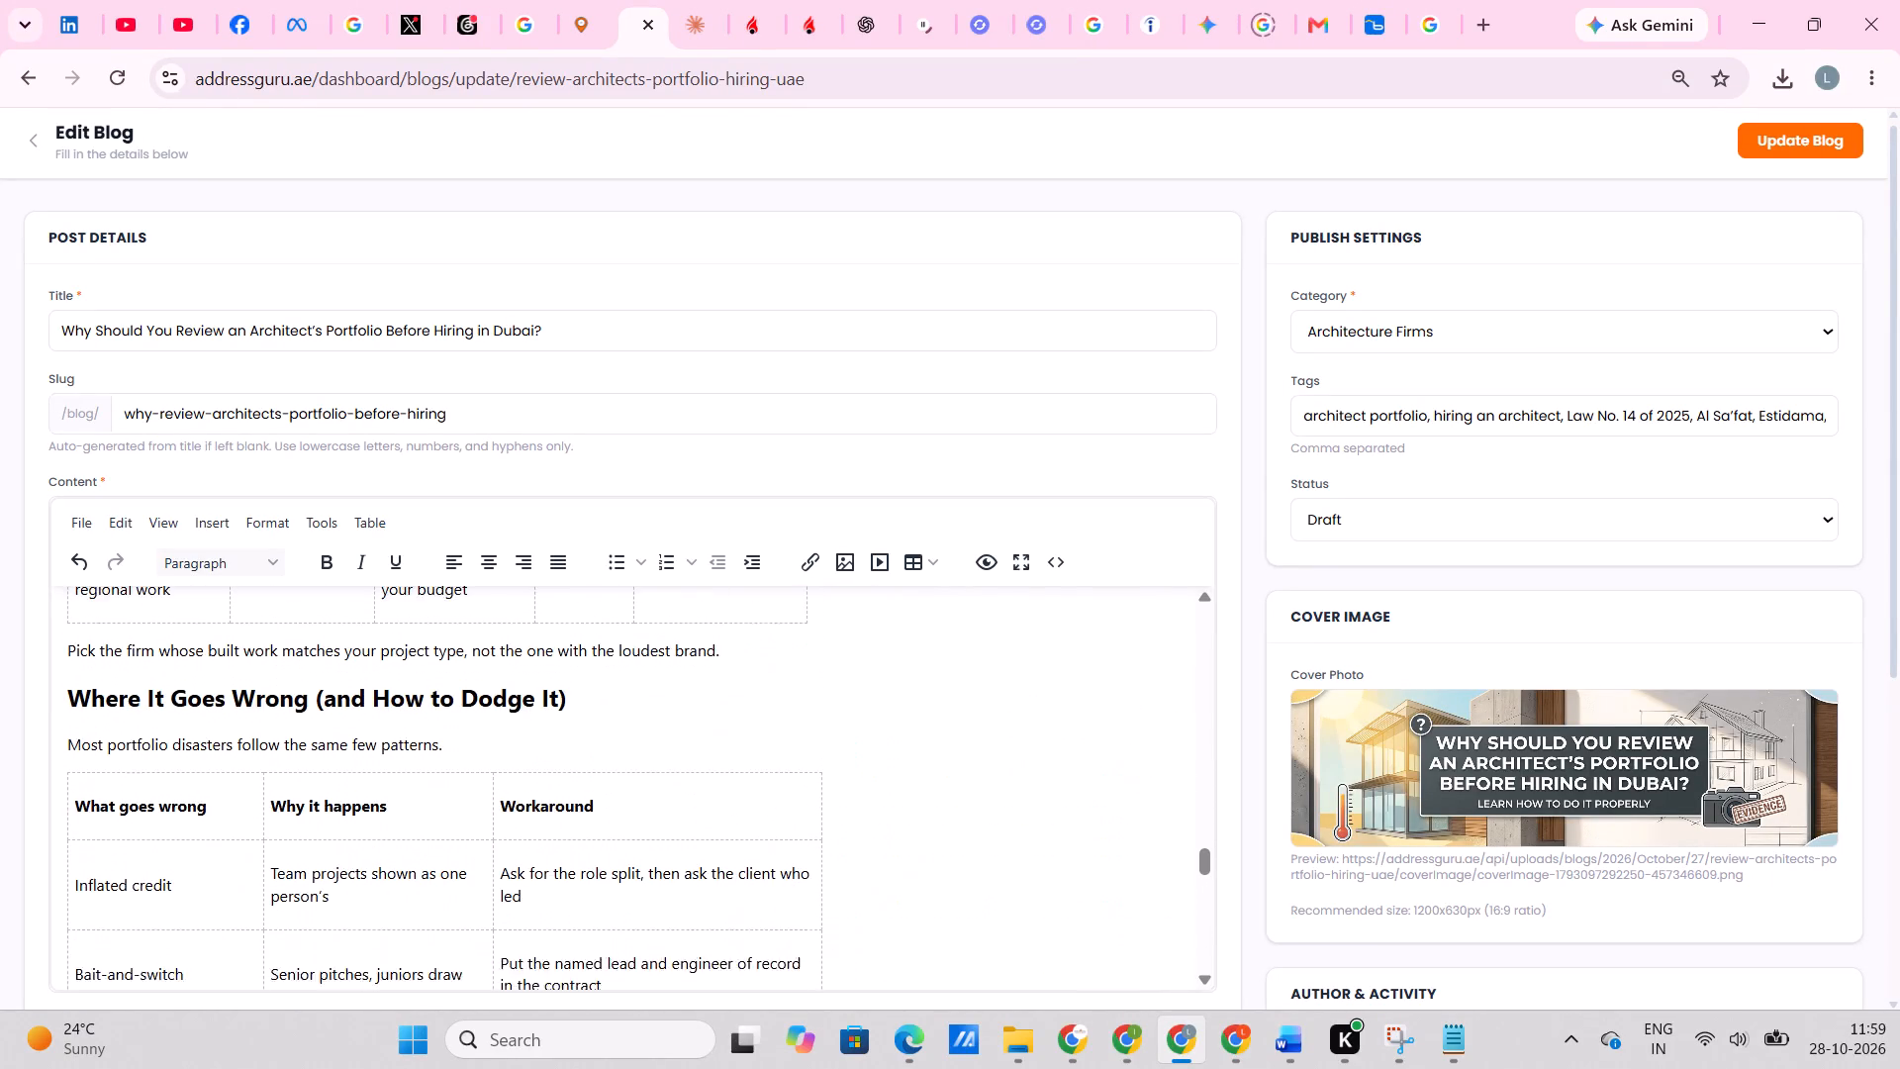
{"action": "scroll", "coordinate": [442, 844], "scroll_direction": "up", "scroll_amount": 4}
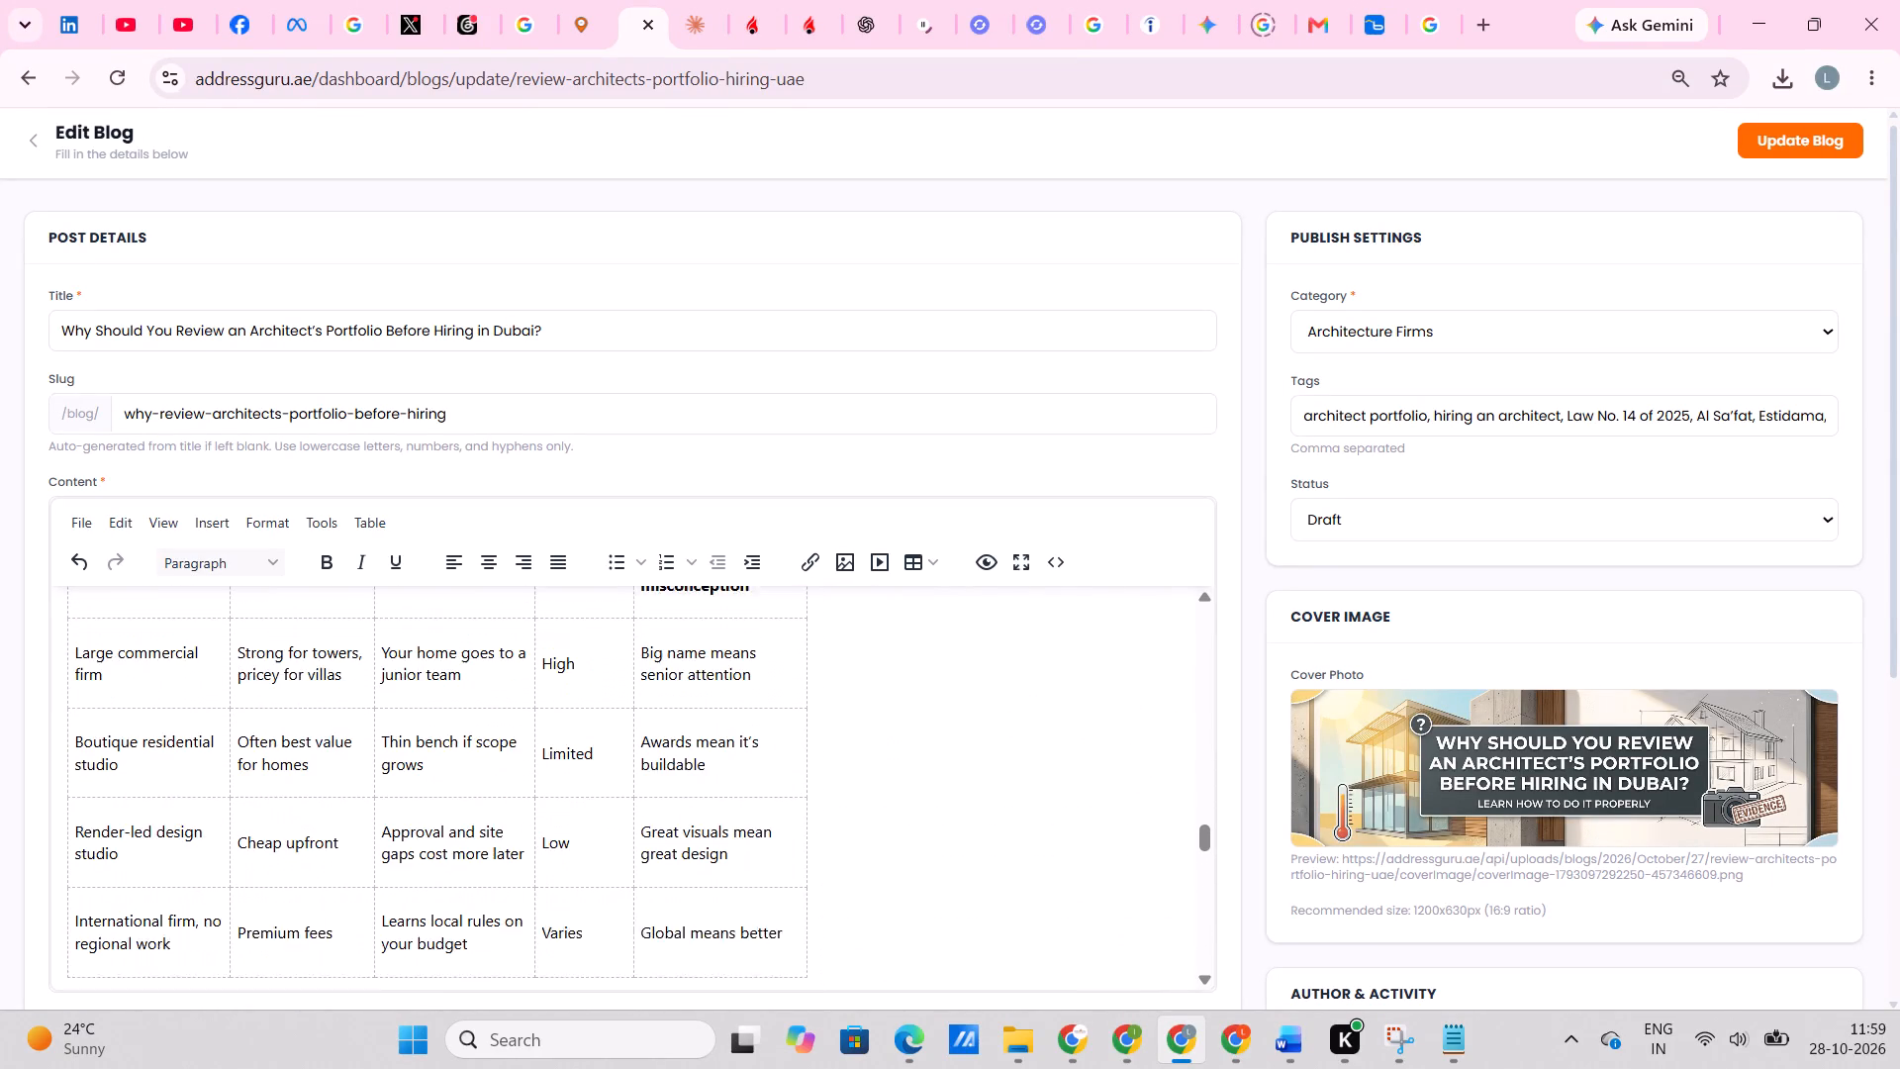
{"action": "scroll", "coordinate": [442, 844], "scroll_direction": "up", "scroll_amount": 3}
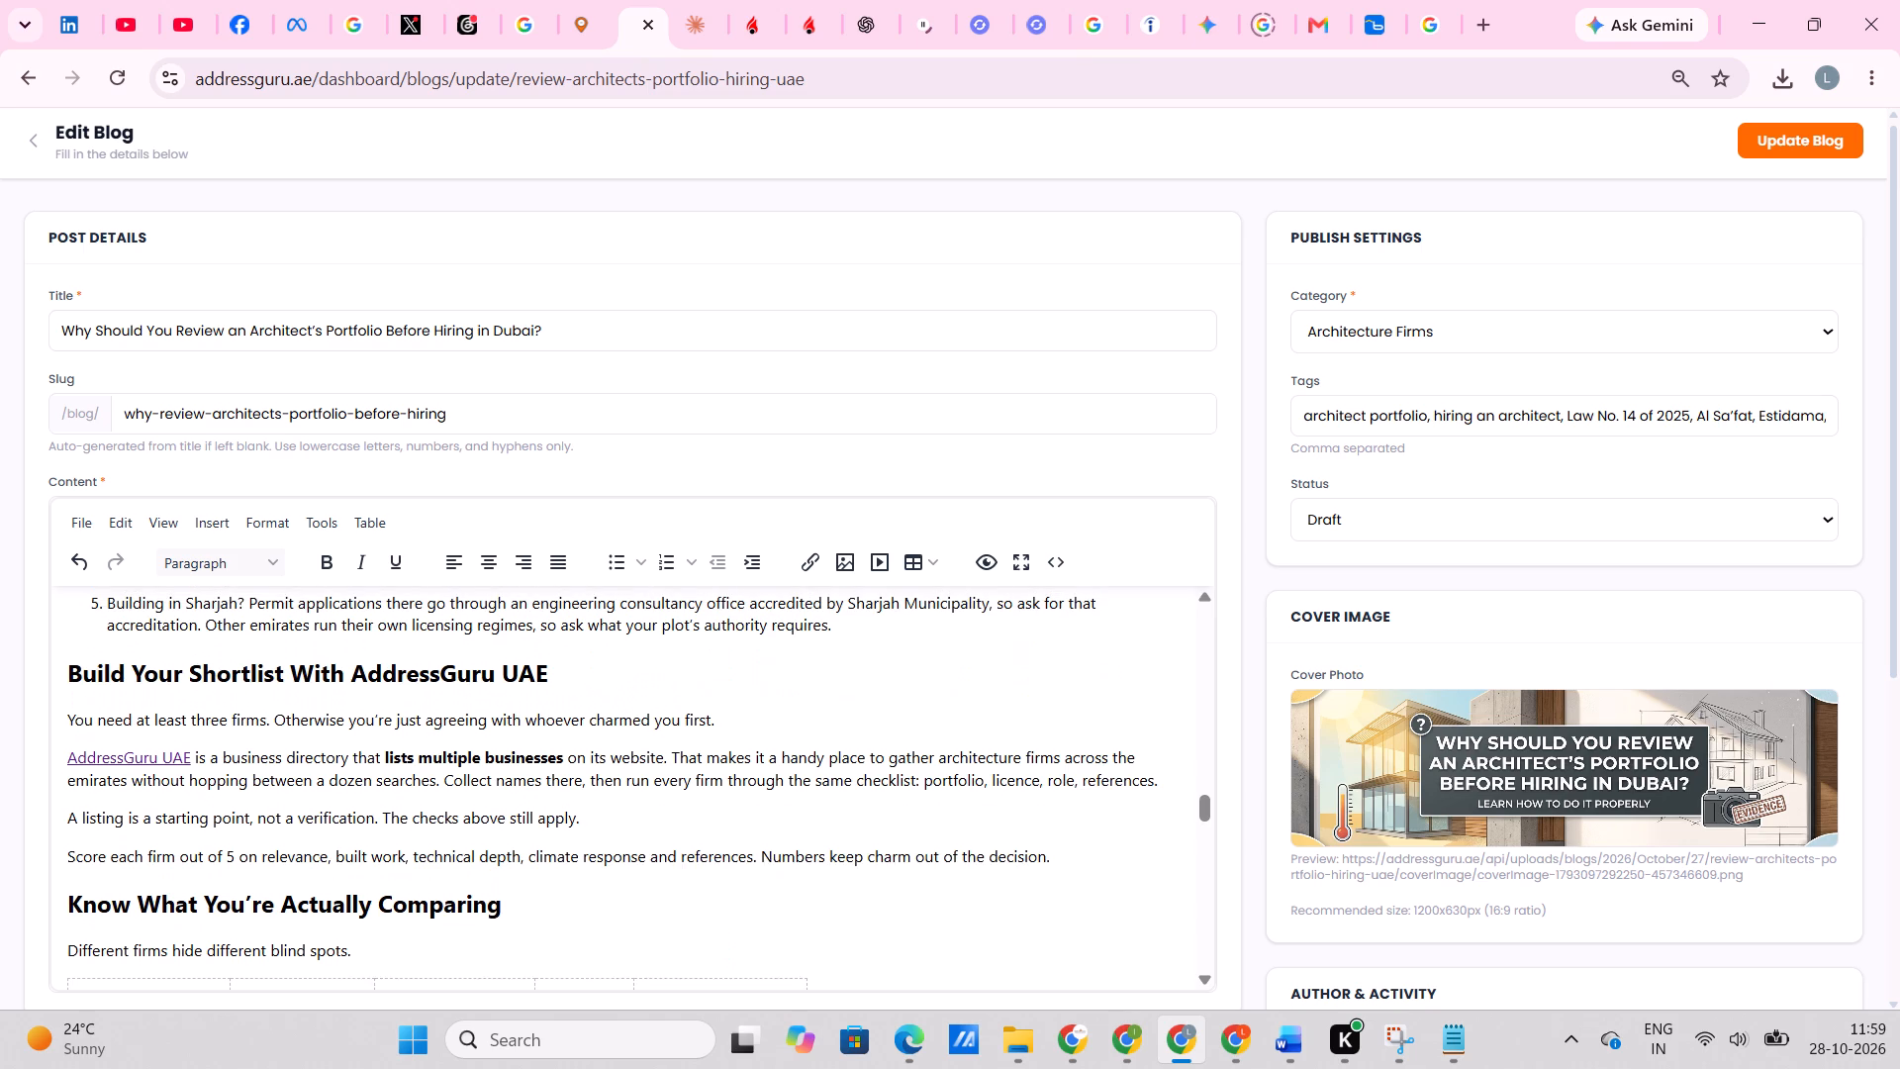
{"action": "scroll", "coordinate": [442, 844], "scroll_direction": "up", "scroll_amount": 3}
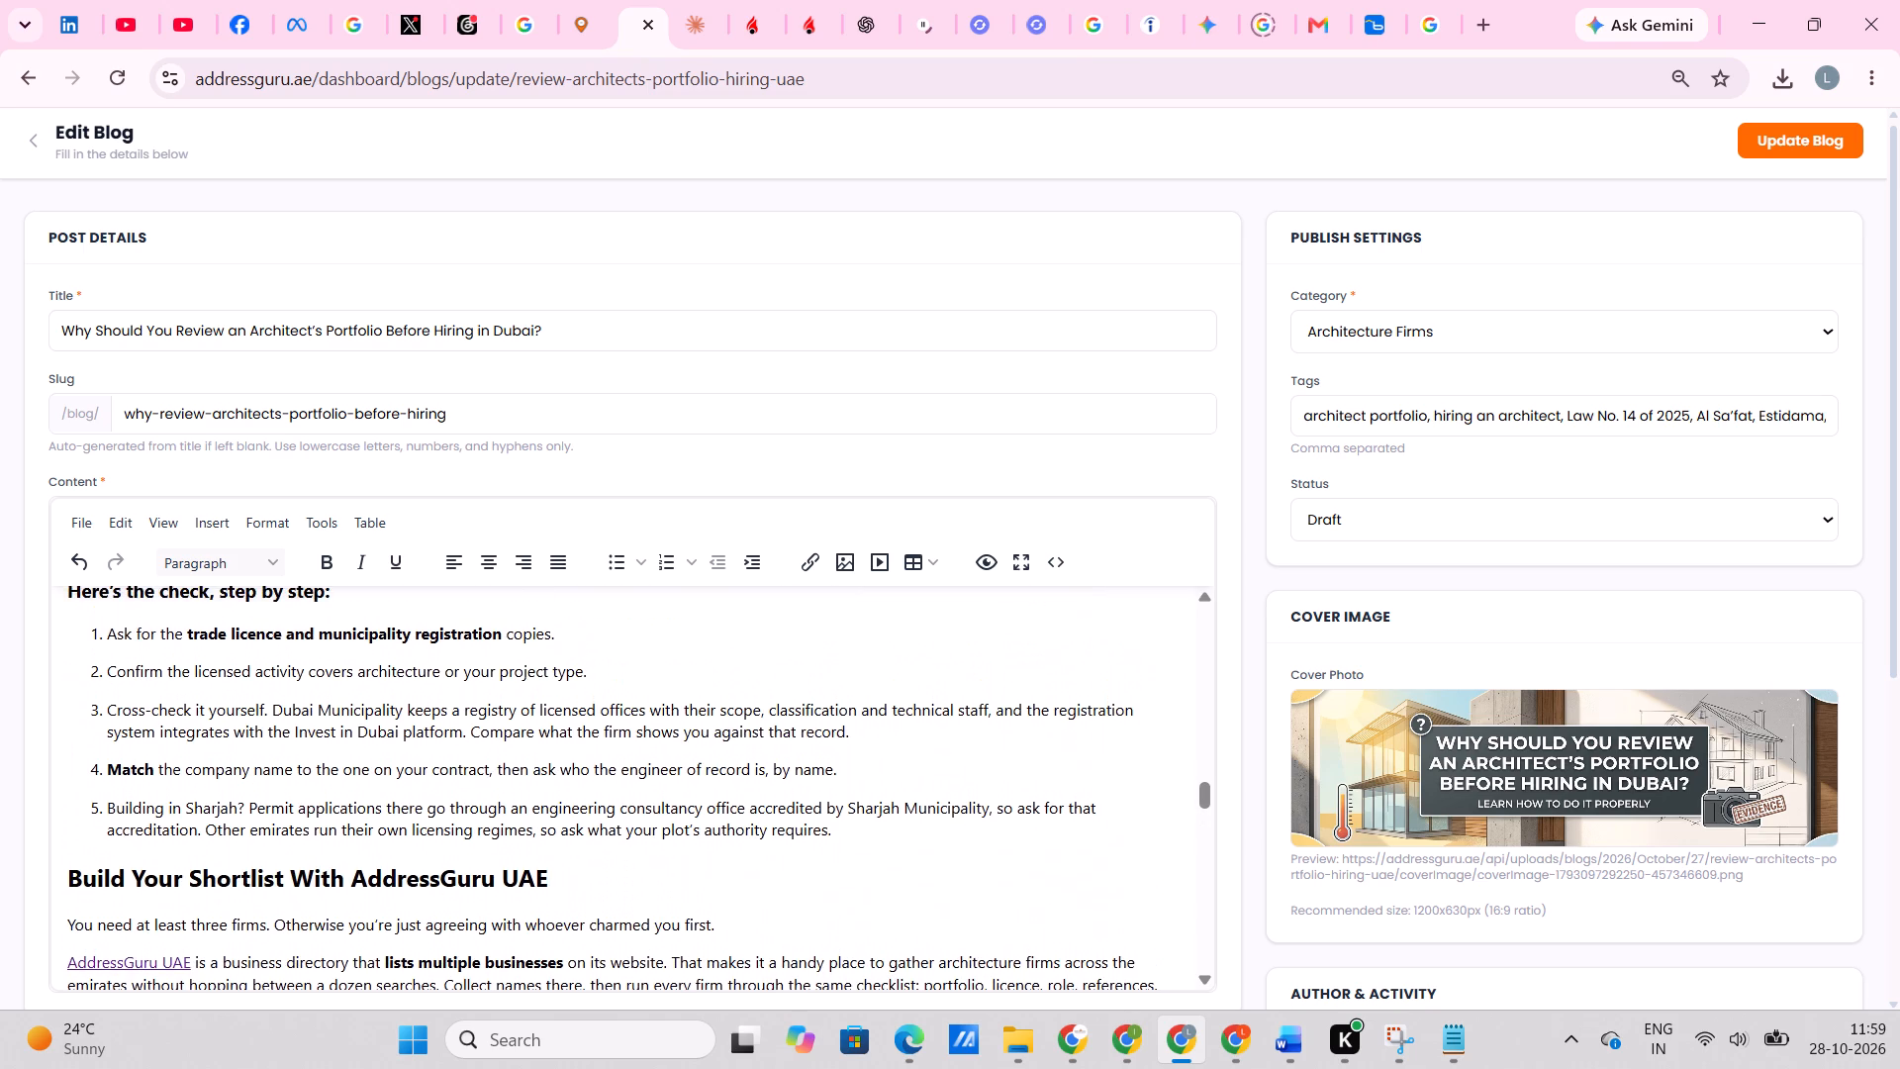
{"action": "scroll", "coordinate": [442, 844], "scroll_direction": "up", "scroll_amount": 2}
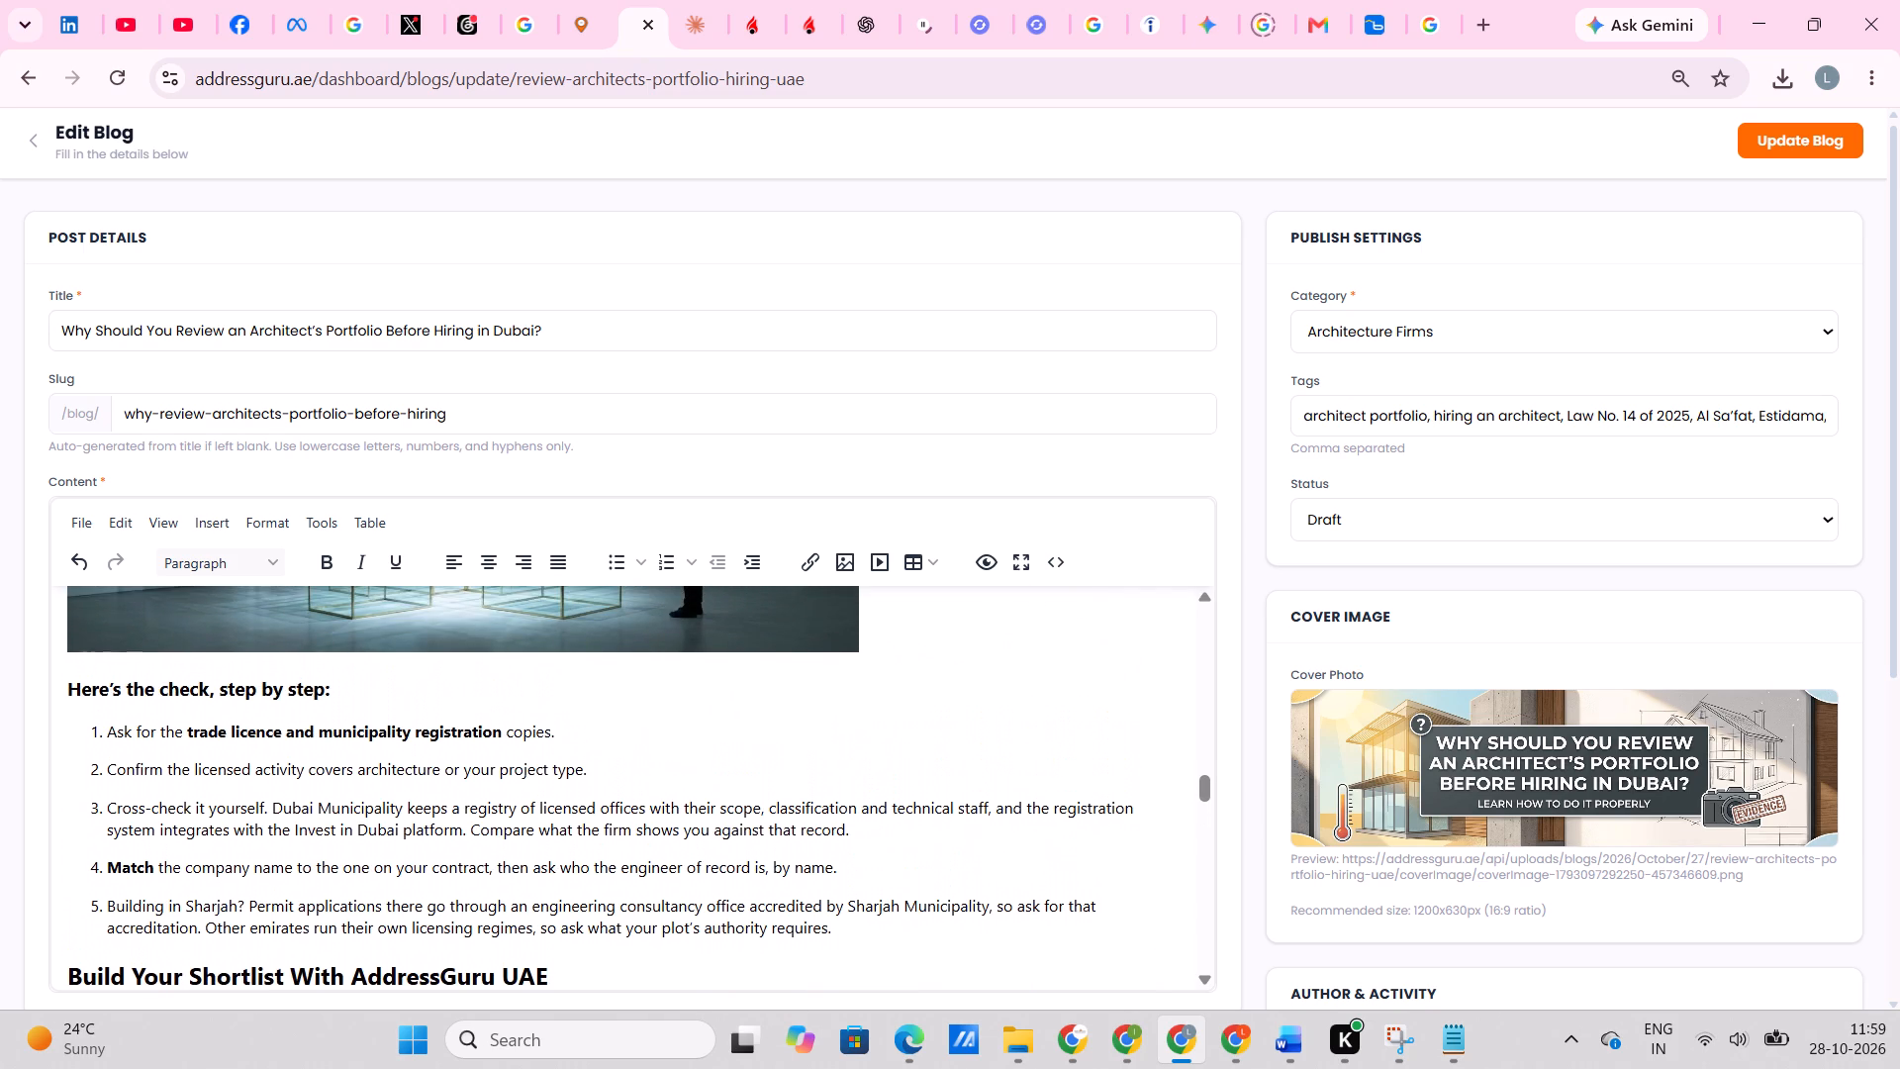
Re-check the draft backwards from the "Here's the check, step by step" list to the opening paragraph.
{"action": "scroll", "coordinate": [442, 844], "scroll_direction": "up", "scroll_amount": 1}
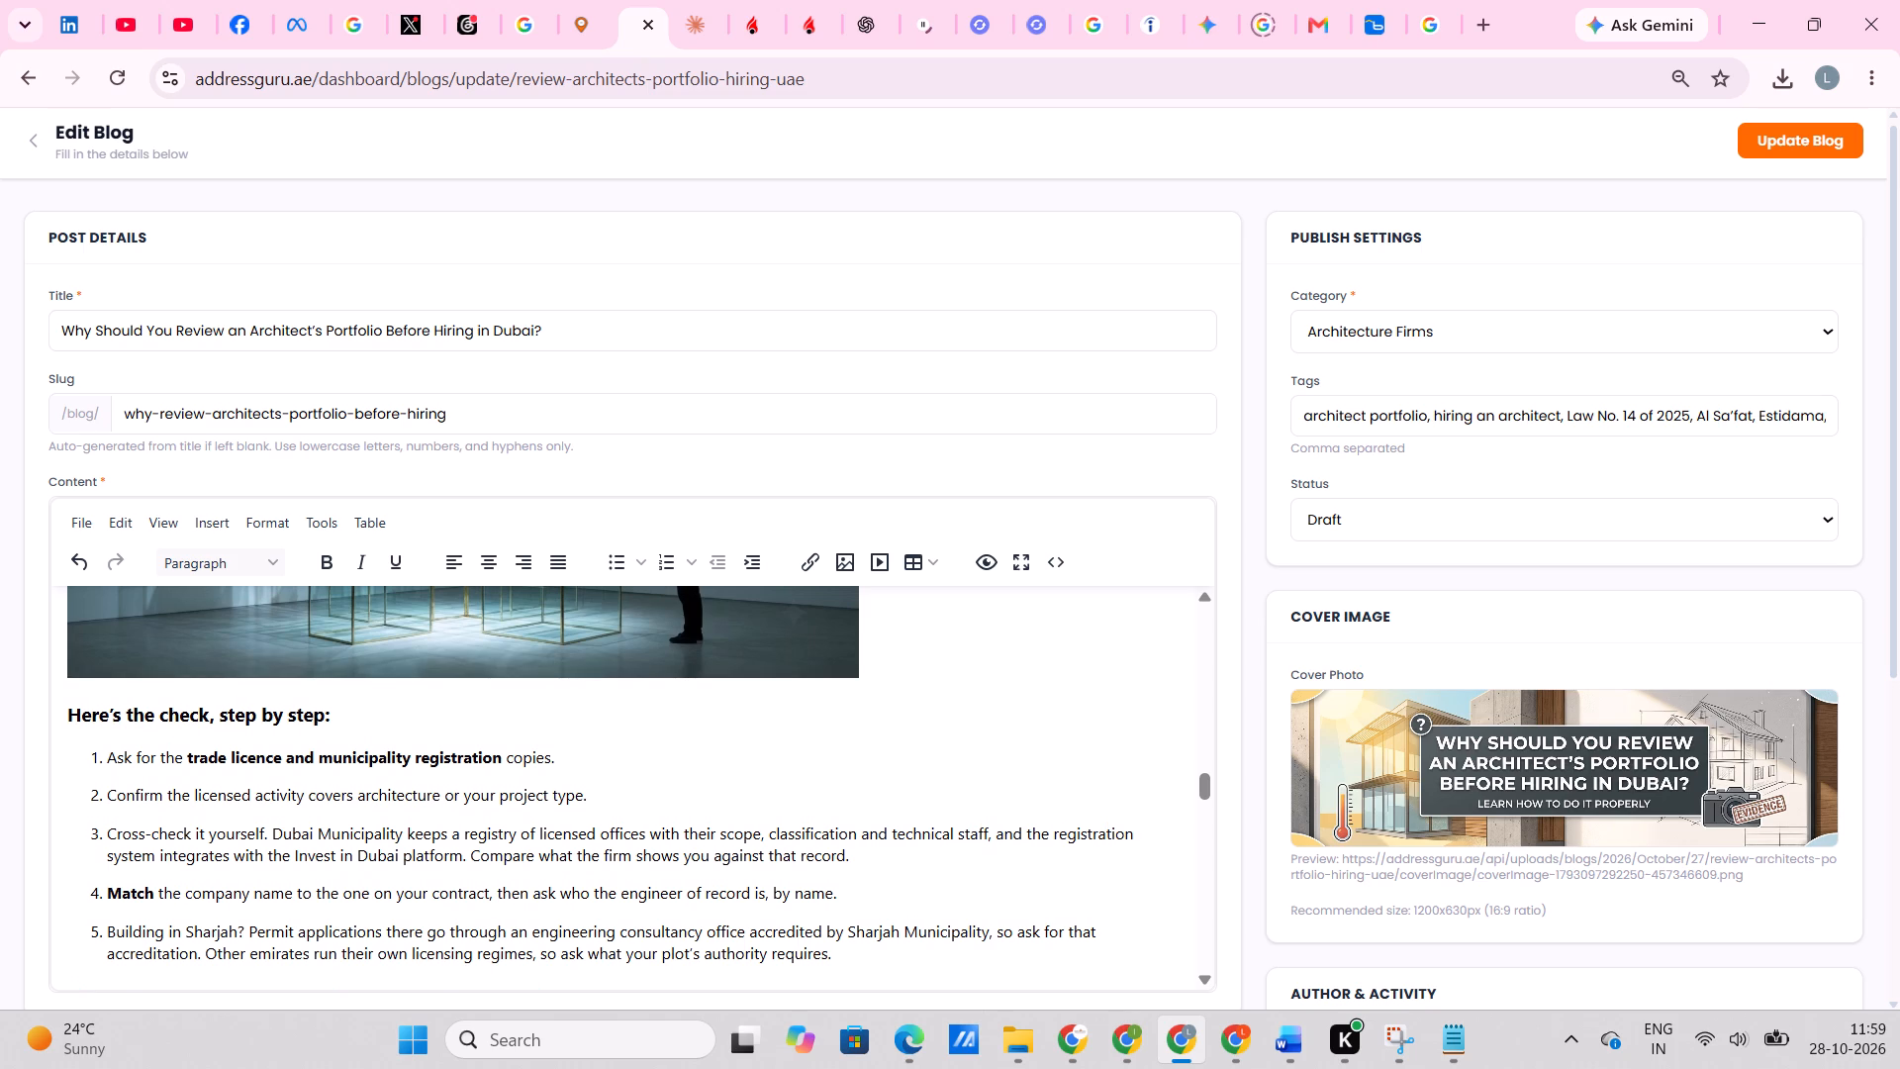
{"action": "scroll", "coordinate": [442, 844], "scroll_direction": "up", "scroll_amount": 3}
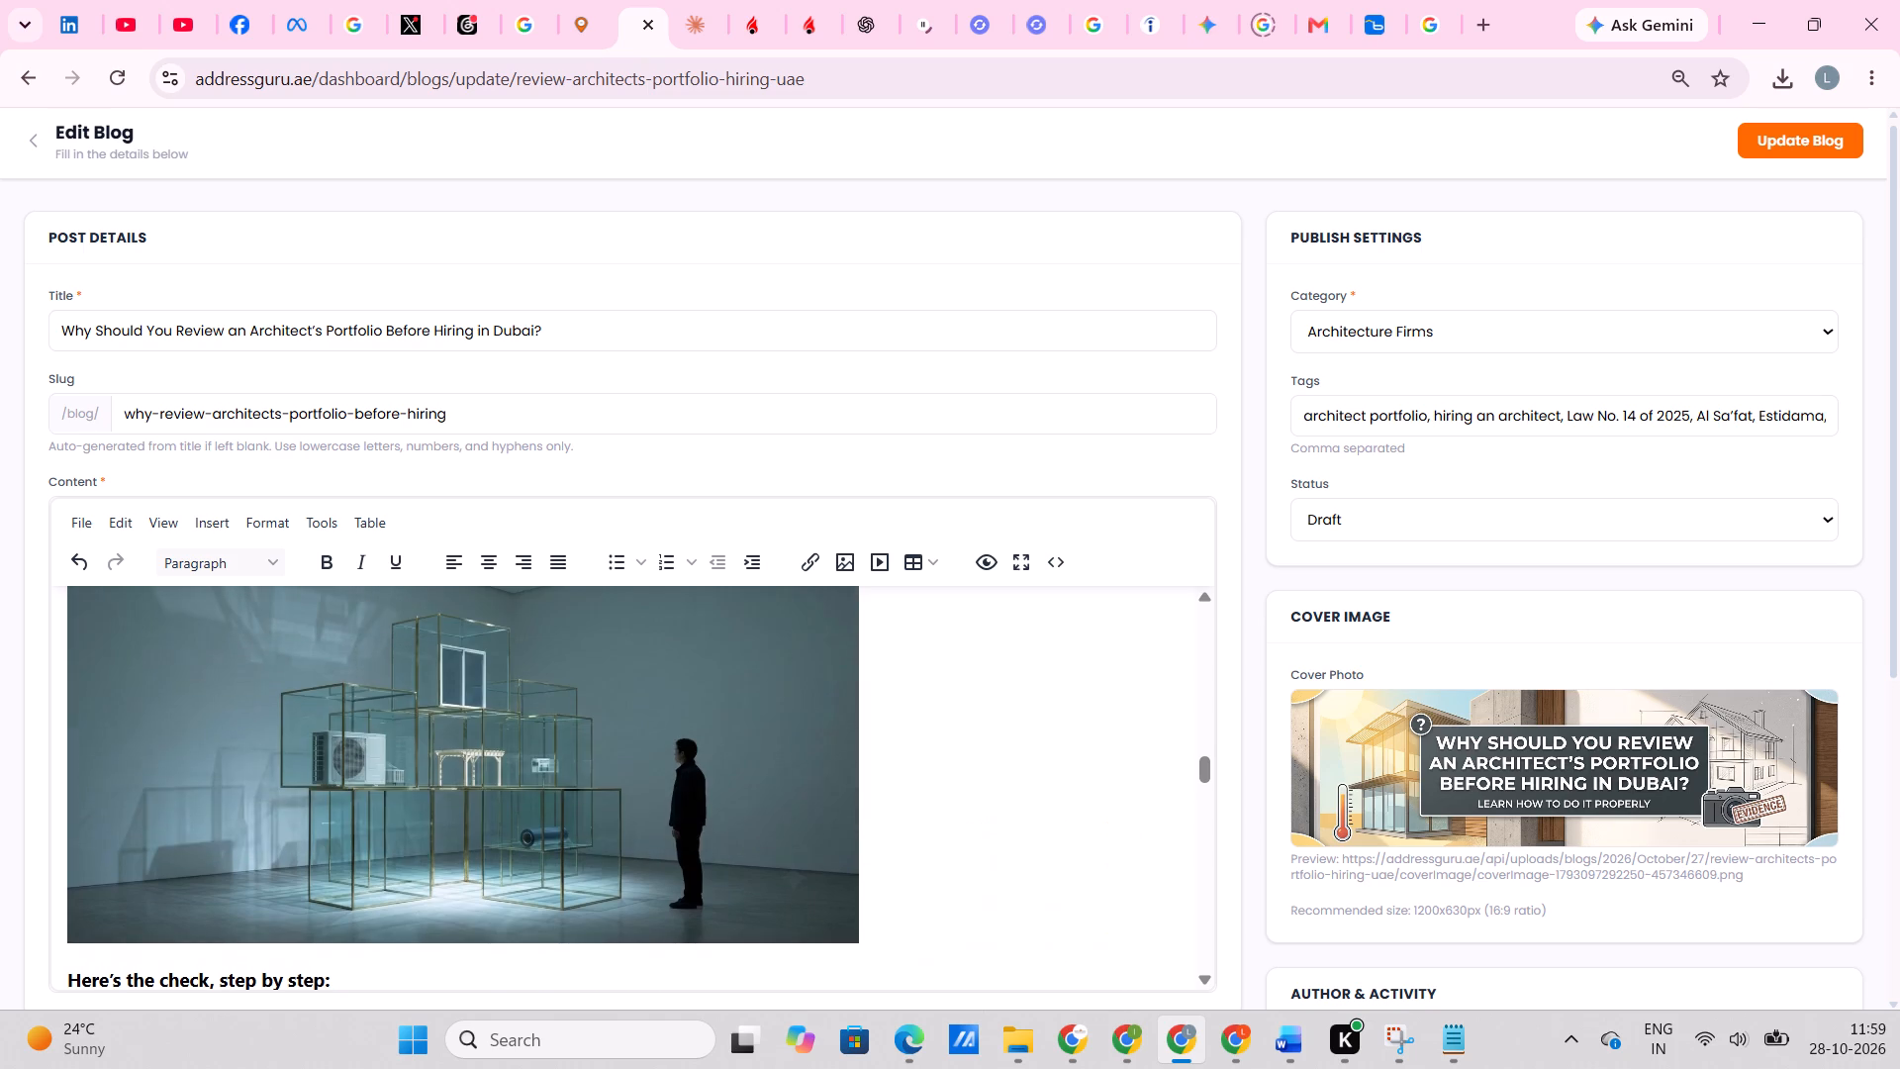
{"action": "scroll", "coordinate": [442, 844], "scroll_direction": "up", "scroll_amount": 4}
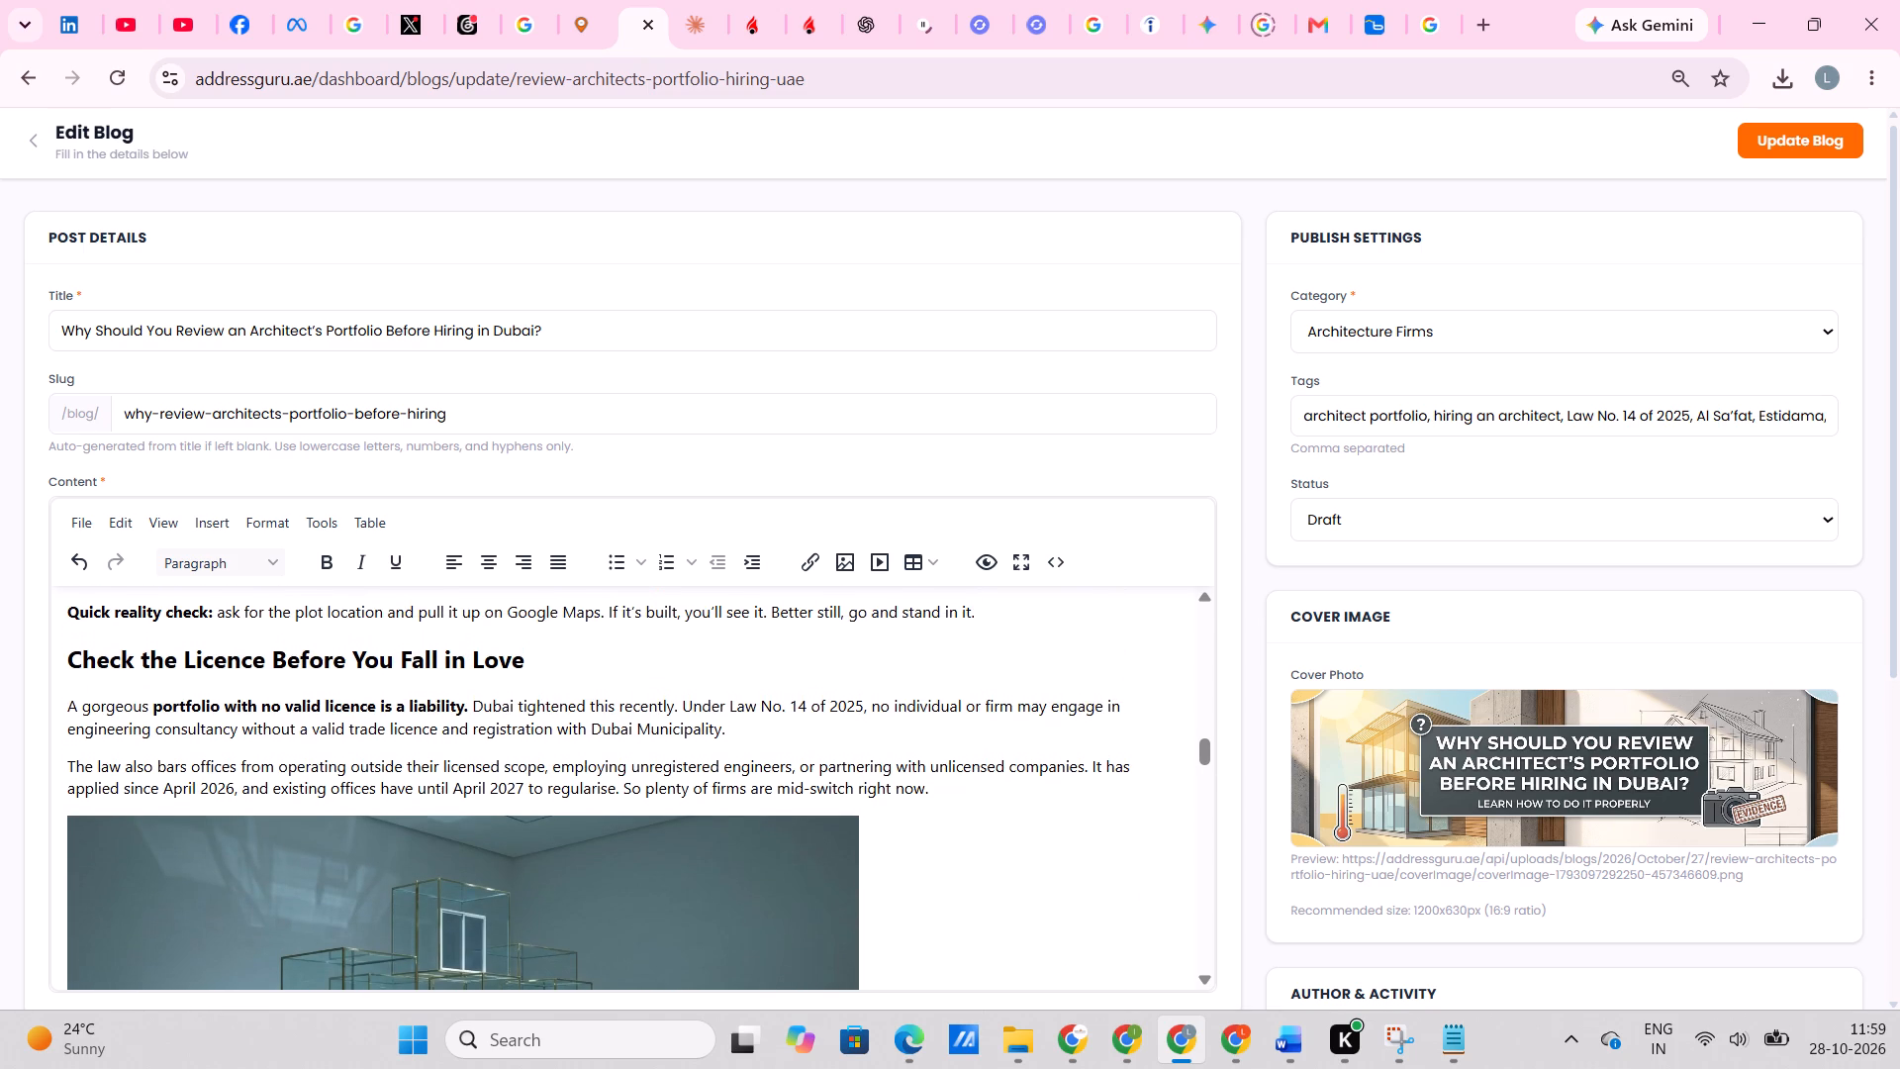
{"action": "scroll", "coordinate": [442, 844], "scroll_direction": "up", "scroll_amount": 1}
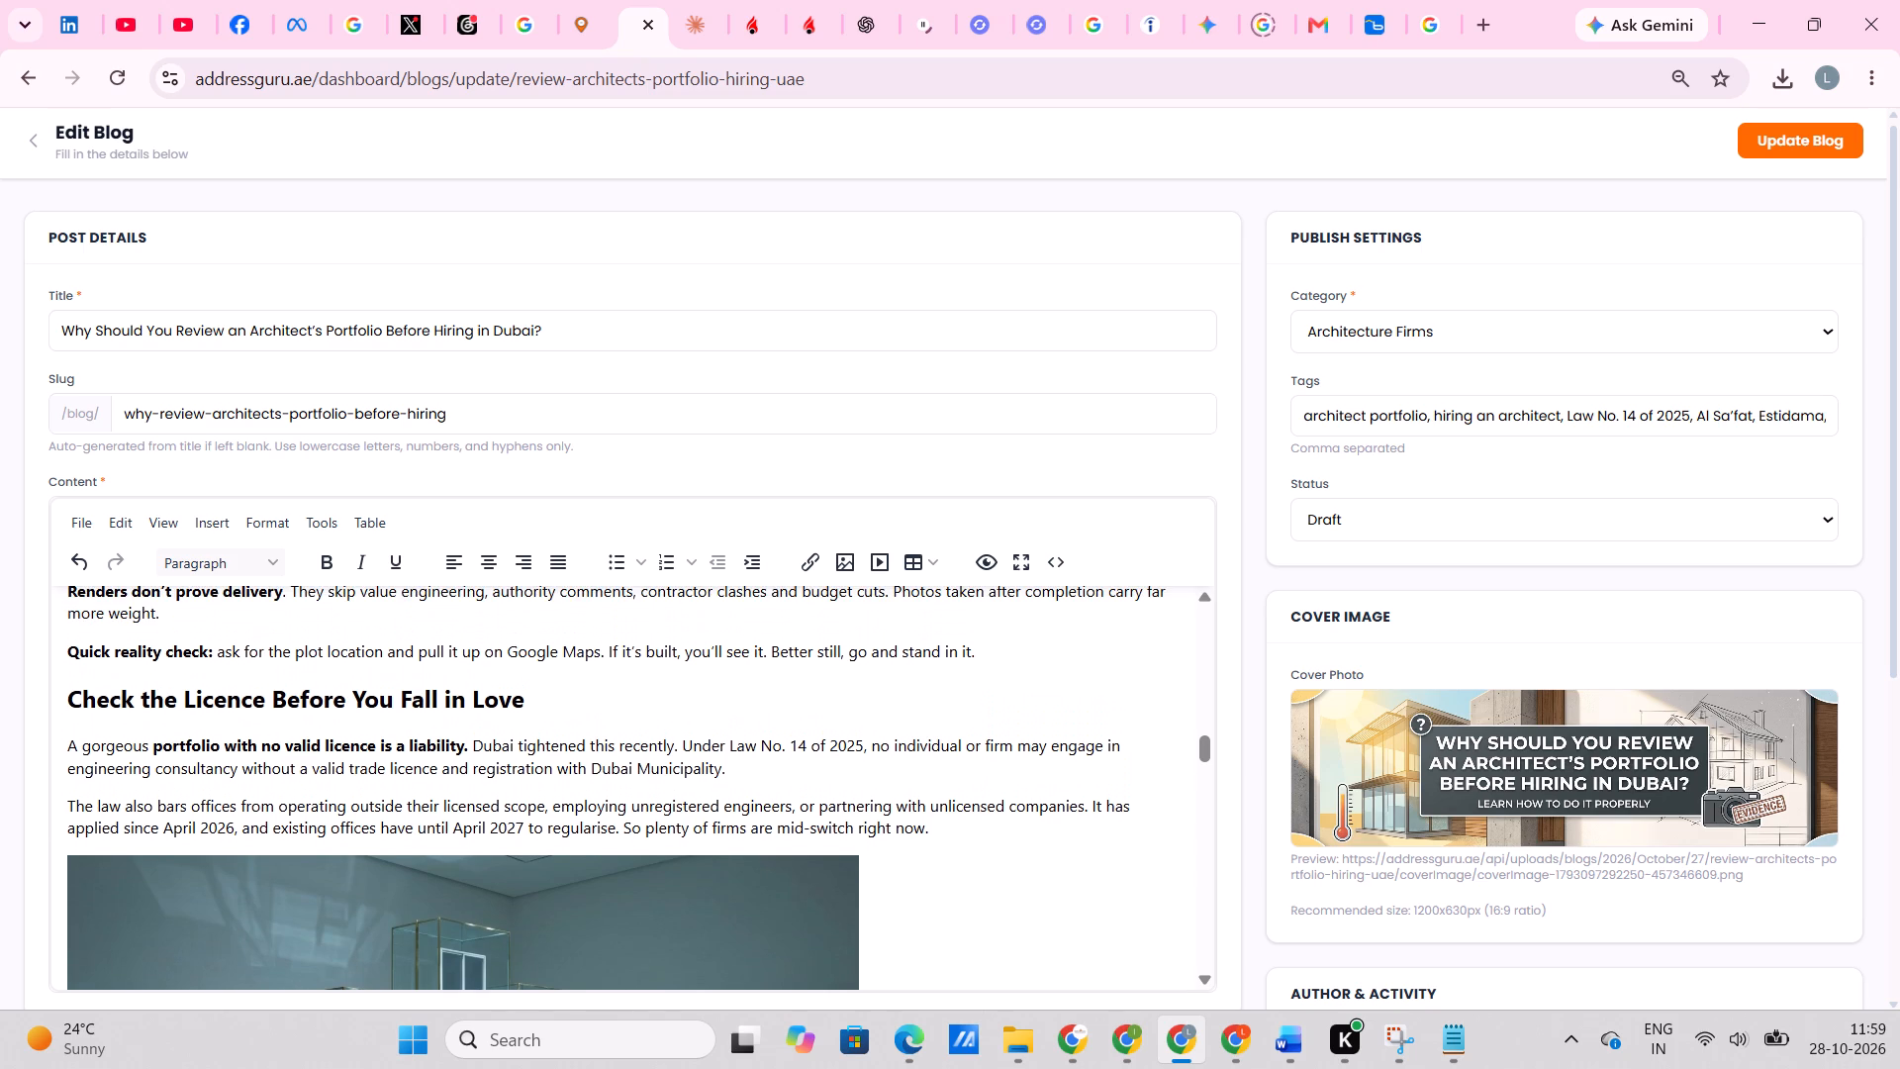
{"action": "scroll", "coordinate": [442, 844], "scroll_direction": "up", "scroll_amount": 2}
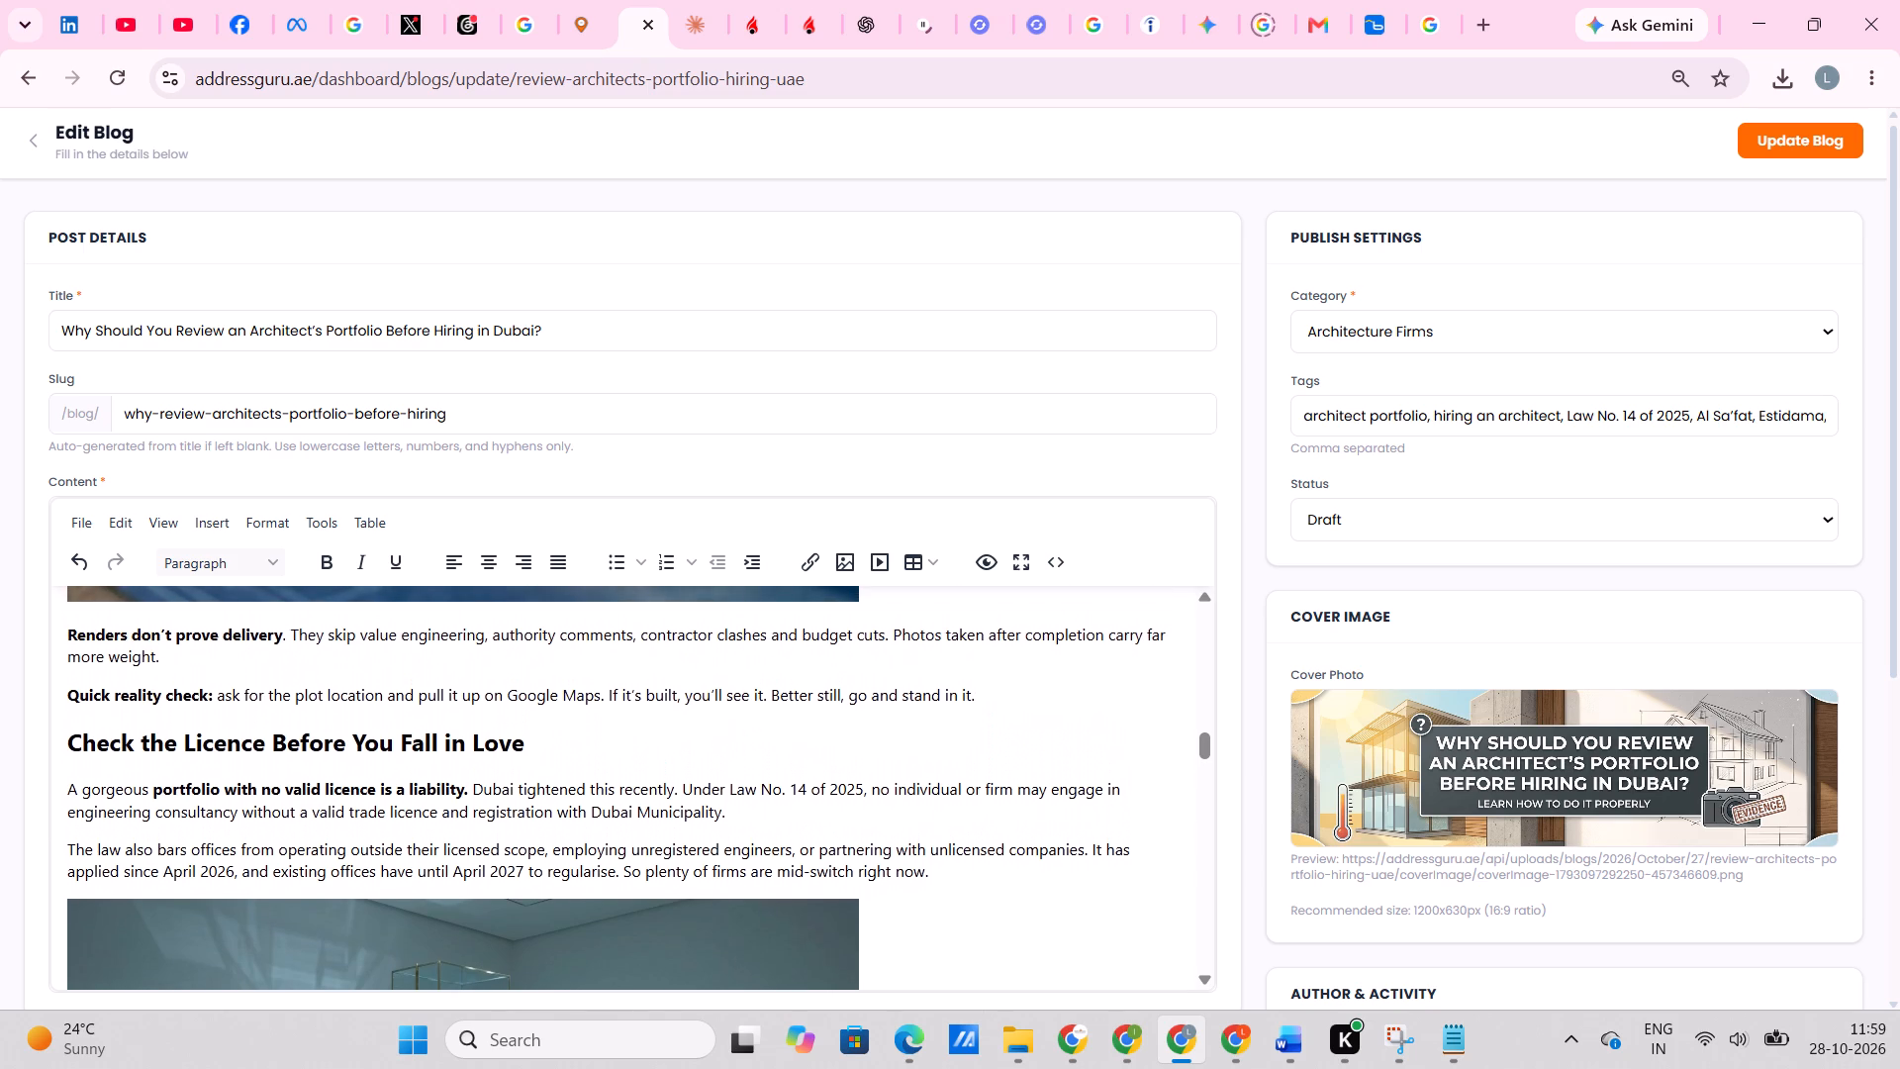
{"action": "scroll", "coordinate": [442, 844], "scroll_direction": "up", "scroll_amount": 2}
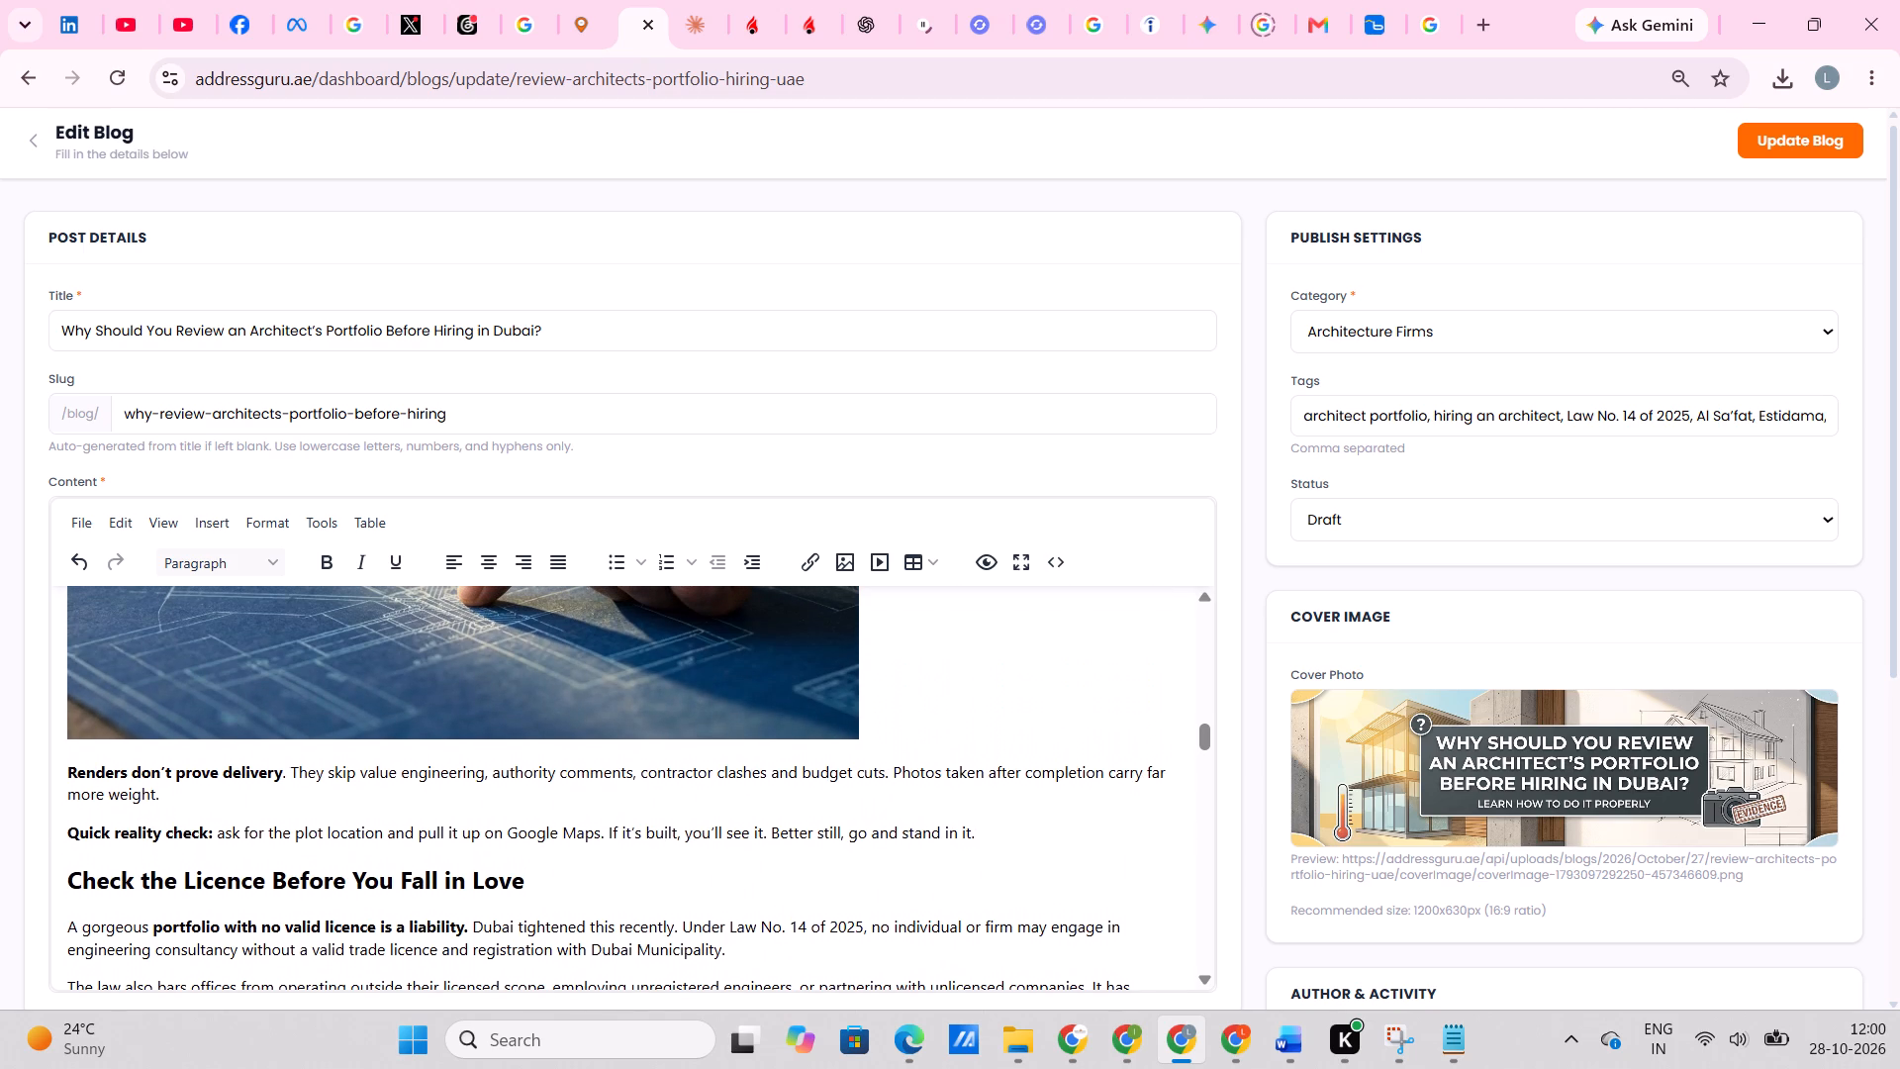
{"action": "scroll", "coordinate": [442, 844], "scroll_direction": "up", "scroll_amount": 3}
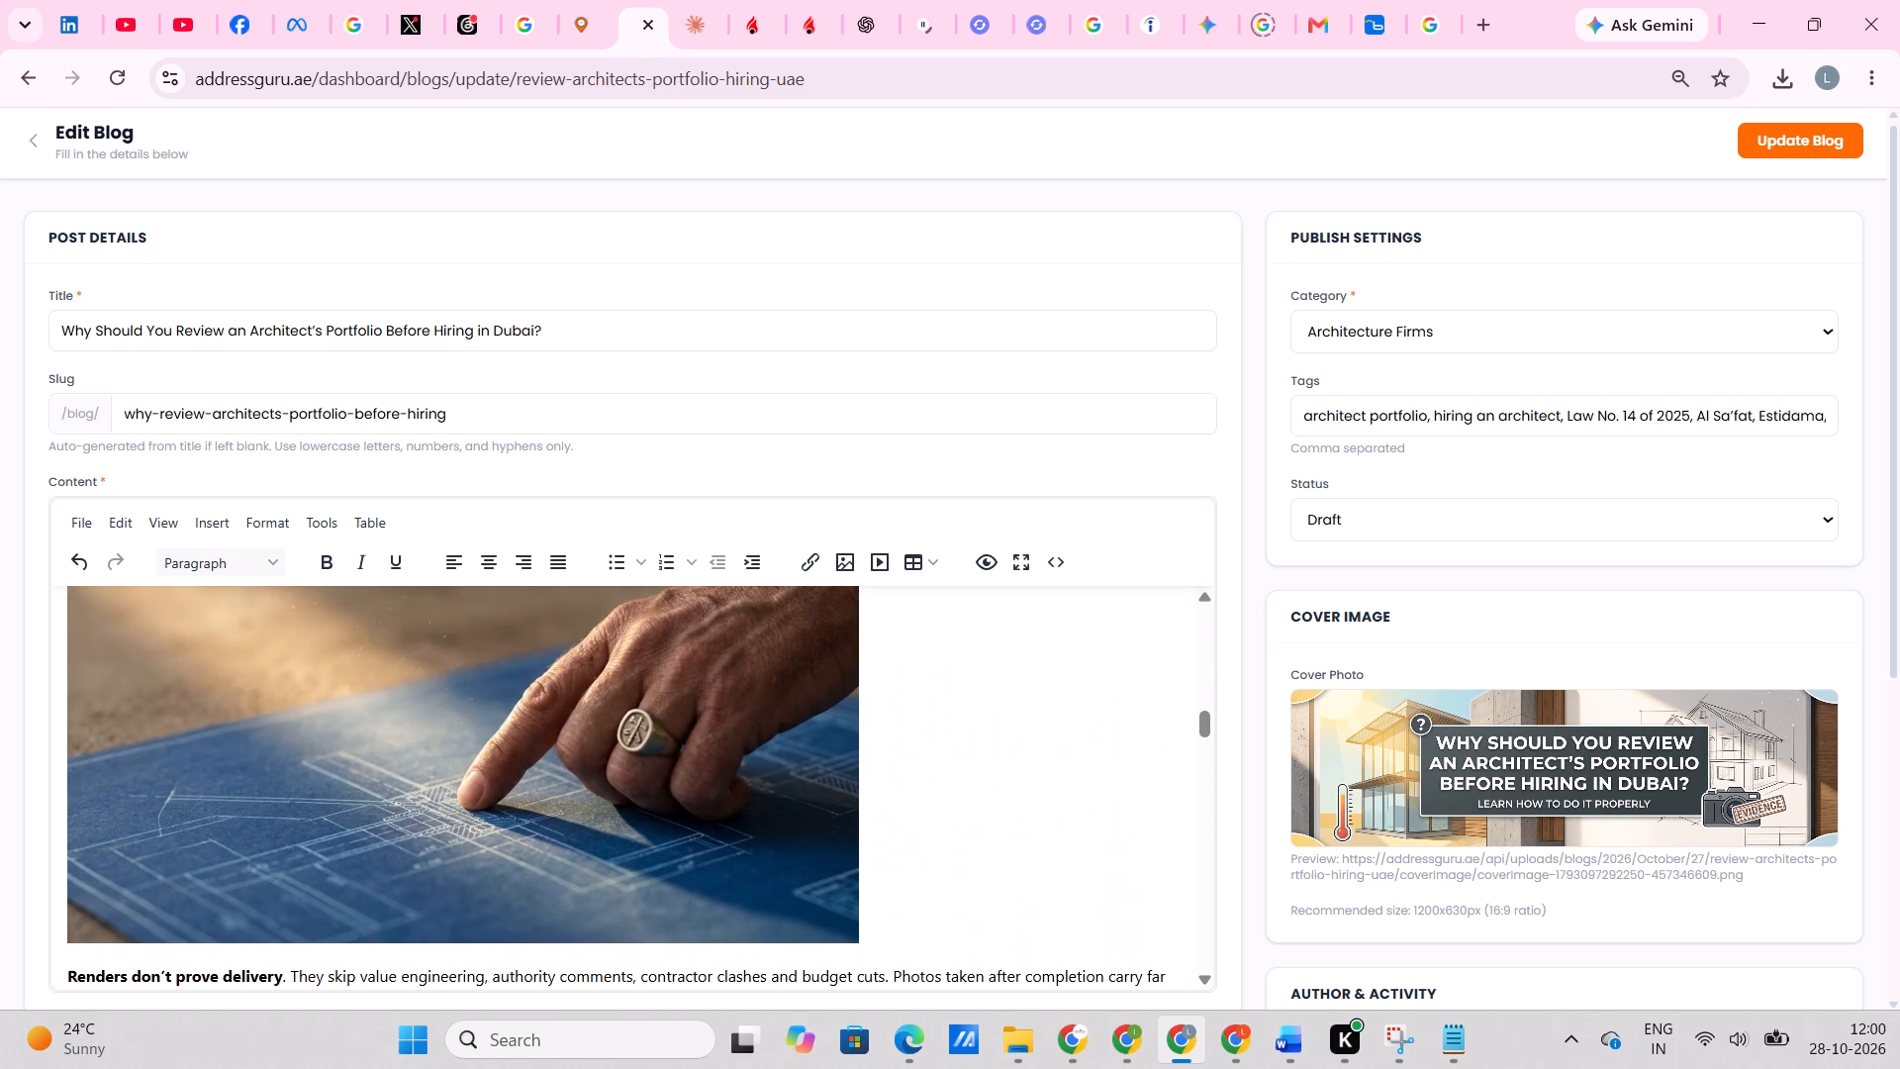
{"action": "scroll", "coordinate": [442, 844], "scroll_direction": "up", "scroll_amount": 8}
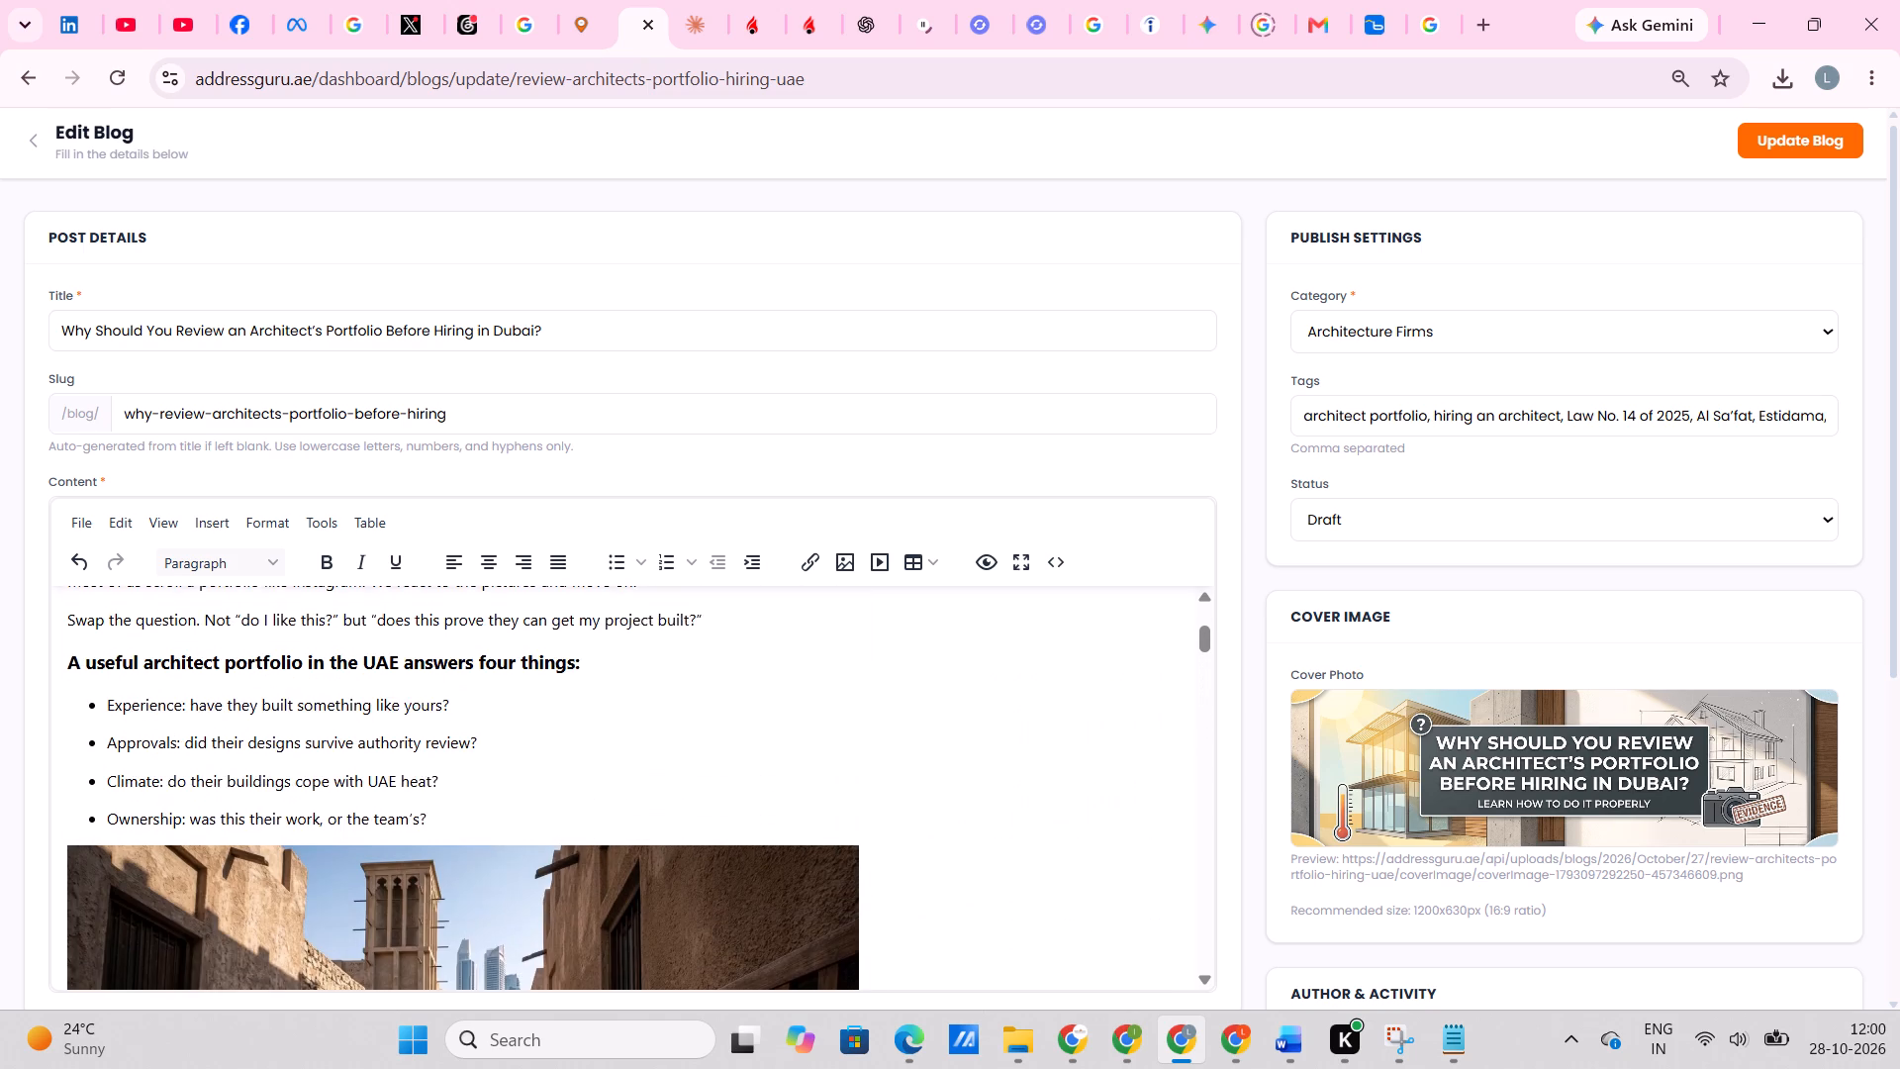
{"action": "scroll", "coordinate": [442, 844], "scroll_direction": "up", "scroll_amount": 1}
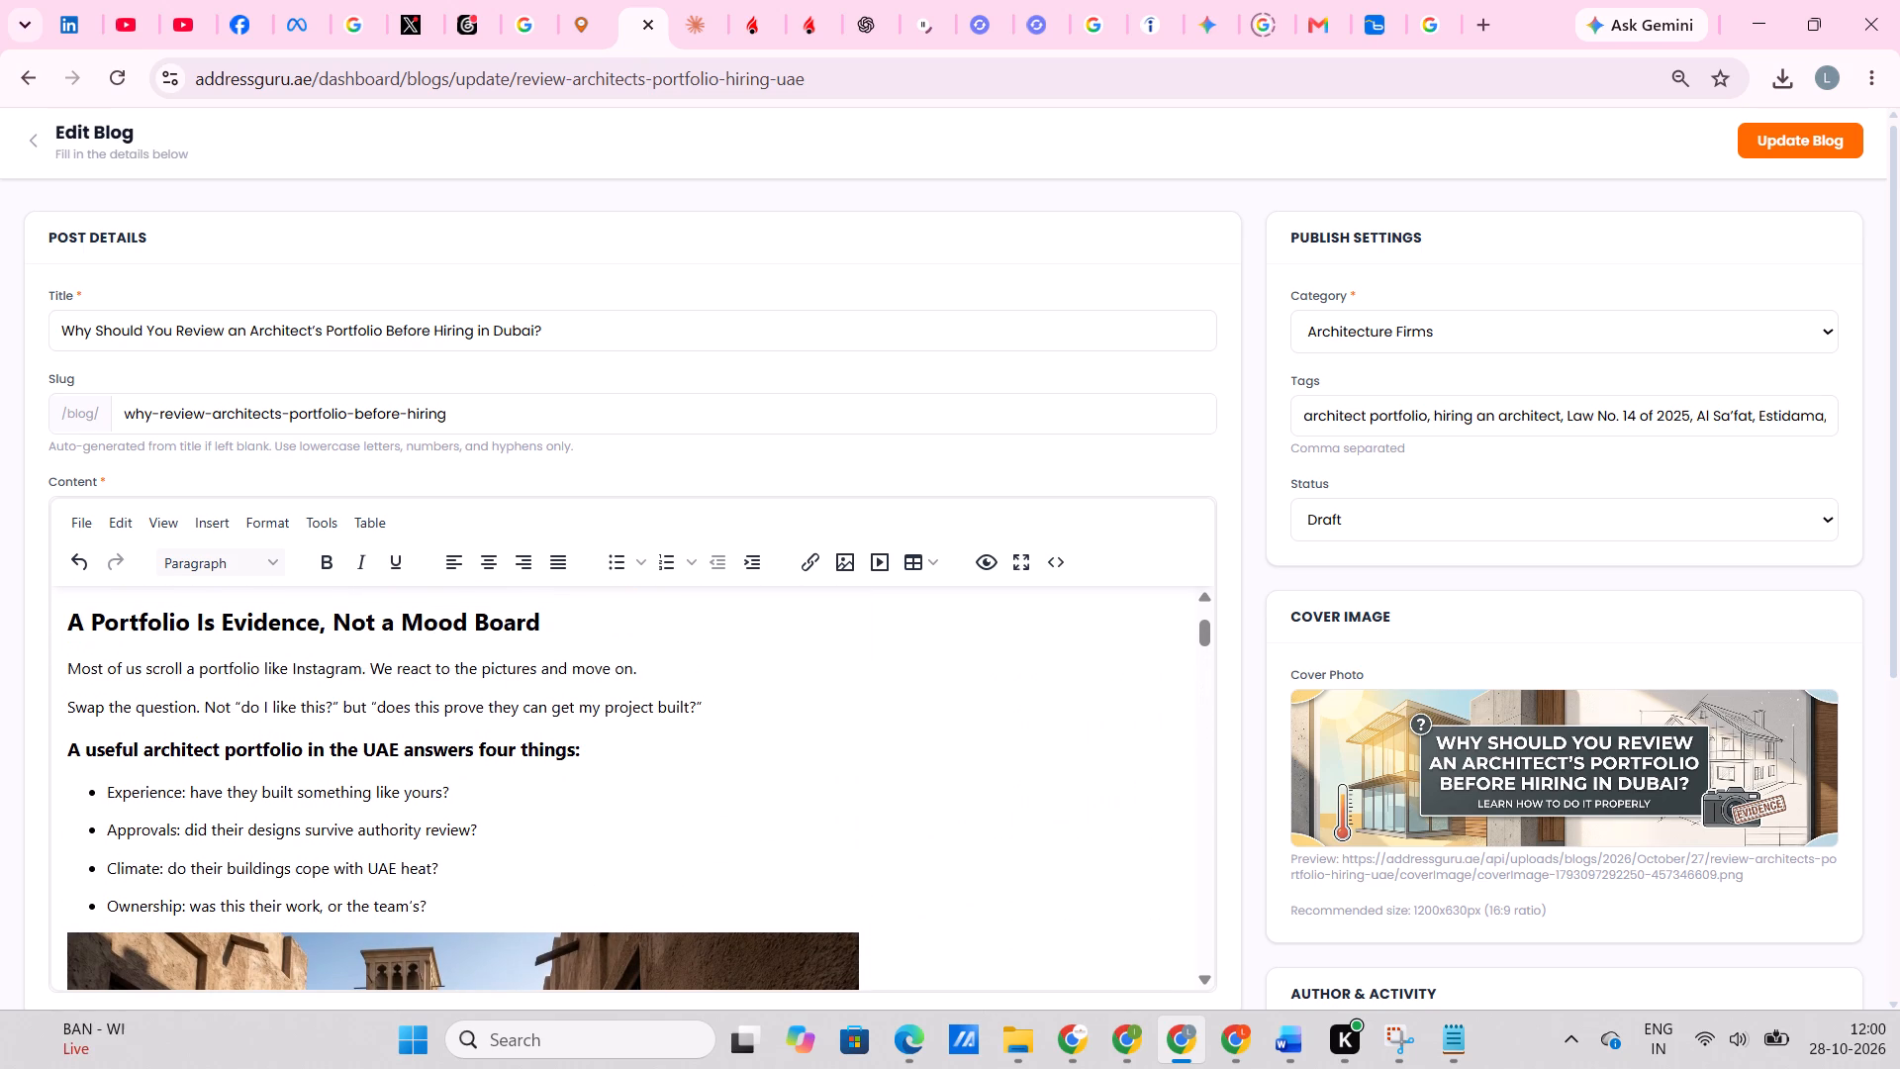
{"action": "scroll", "coordinate": [442, 844], "scroll_direction": "up", "scroll_amount": 1}
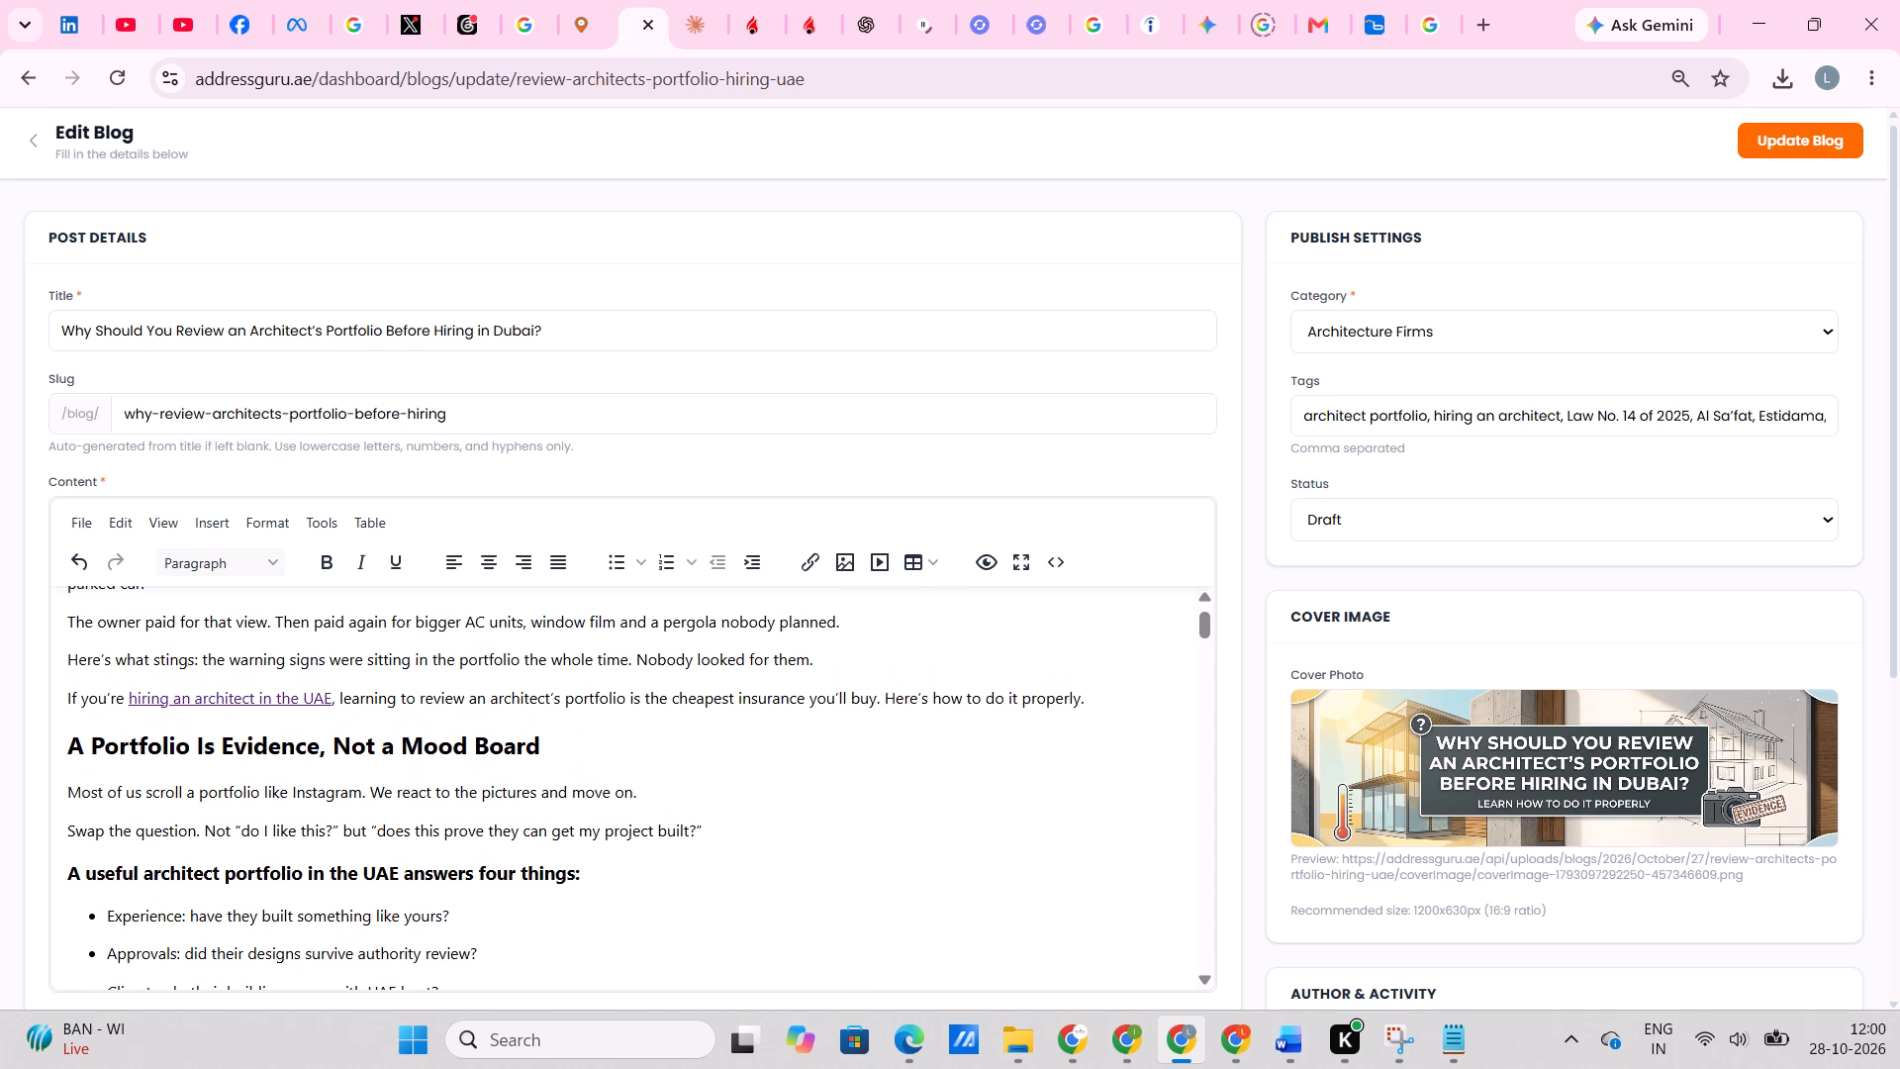
{"action": "scroll", "coordinate": [442, 844], "scroll_direction": "up", "scroll_amount": 2}
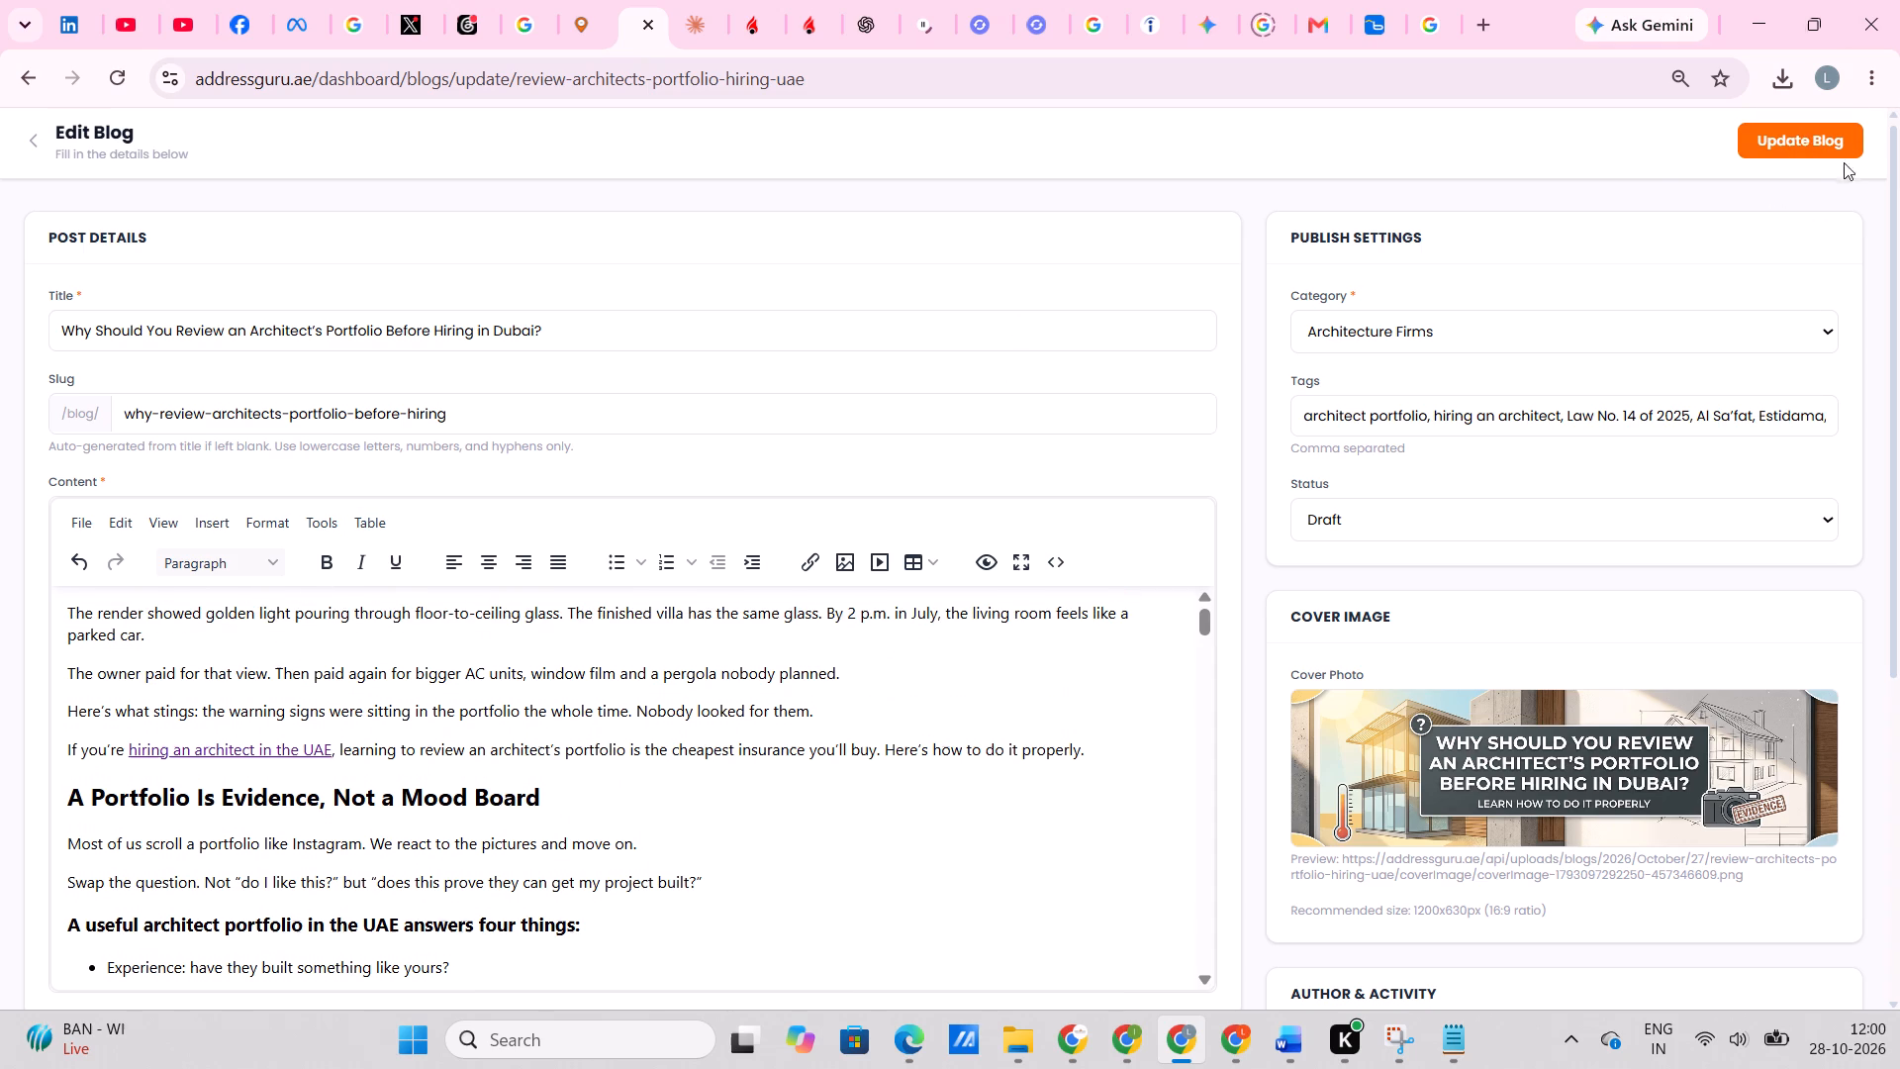
Save the updated "Why Should You Review an Architect's Portfolio Before Hiring in Dubai?" draft.
{"action": "left_click", "coordinate": [1830, 146]}
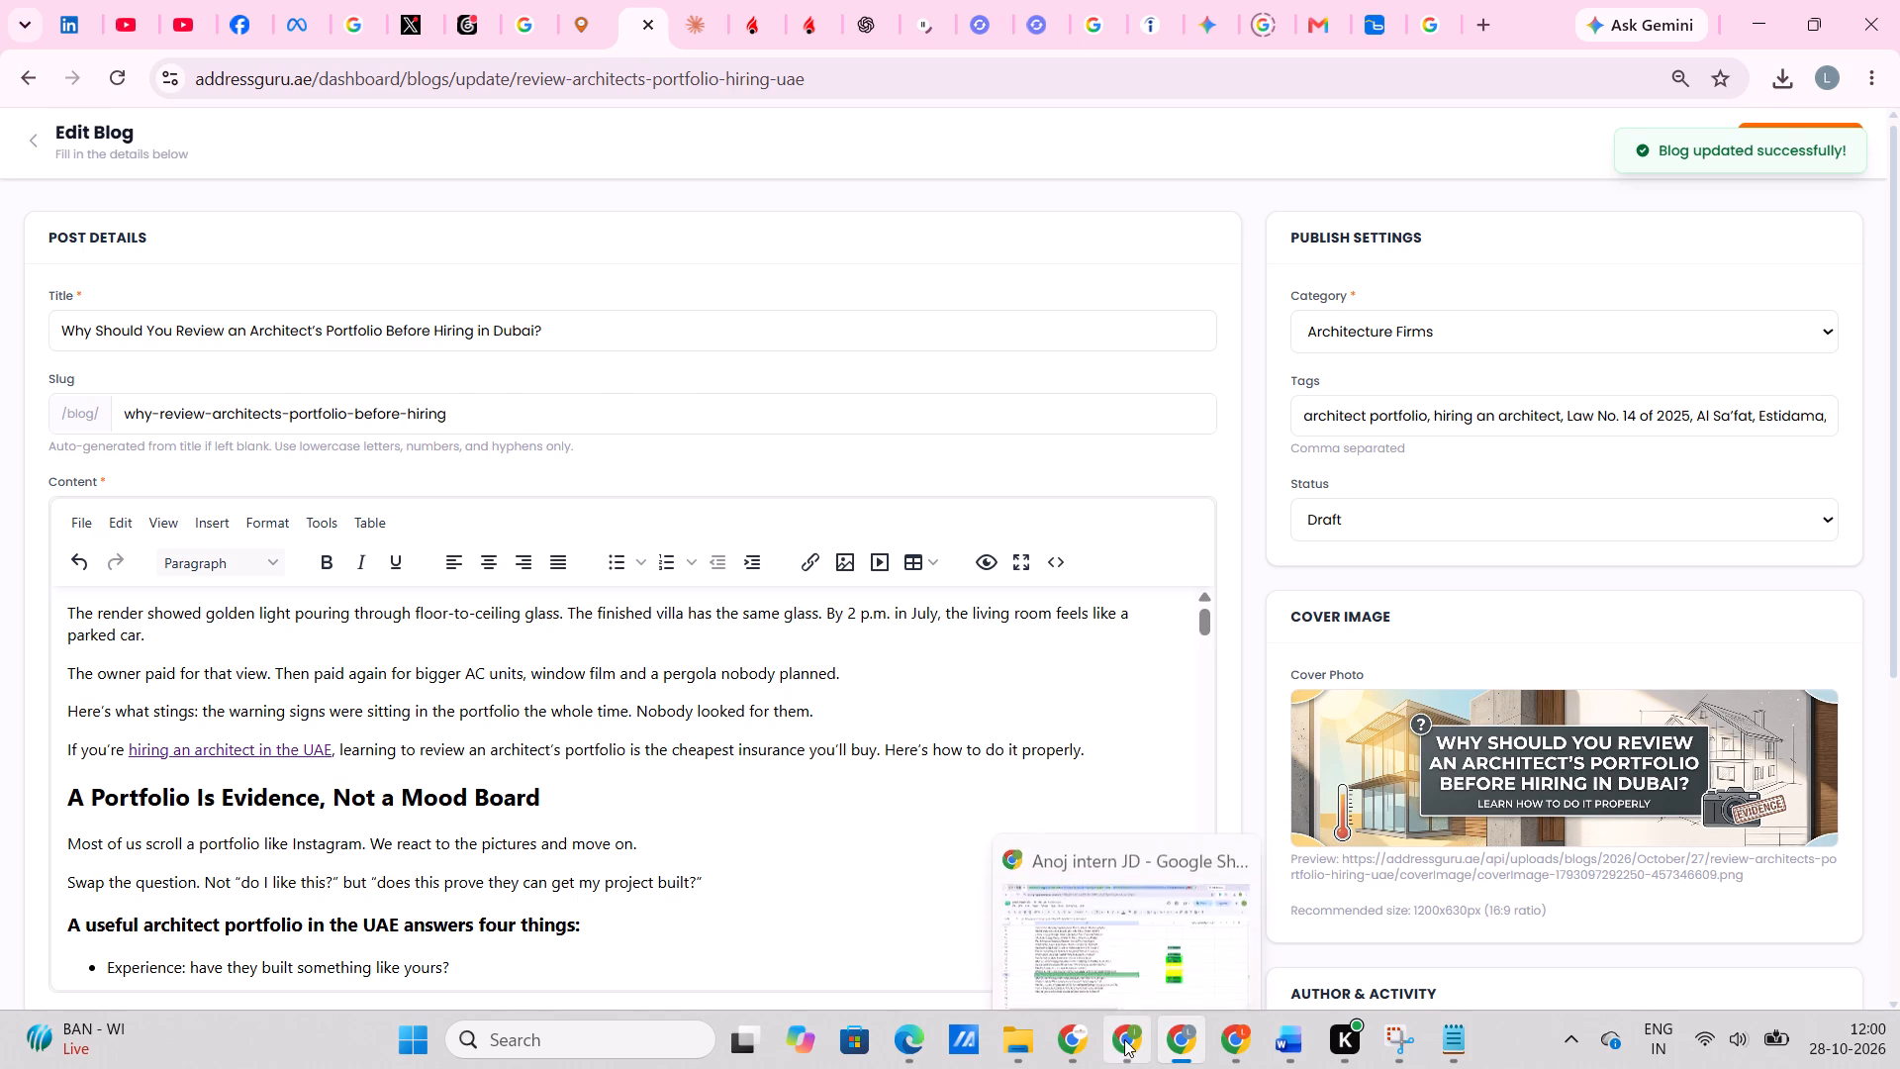
In the intern JD sheet, copy the green "done" status from D766 into D765 for the architect's portfolio blog.
{"action": "left_click", "coordinate": [1124, 1039]}
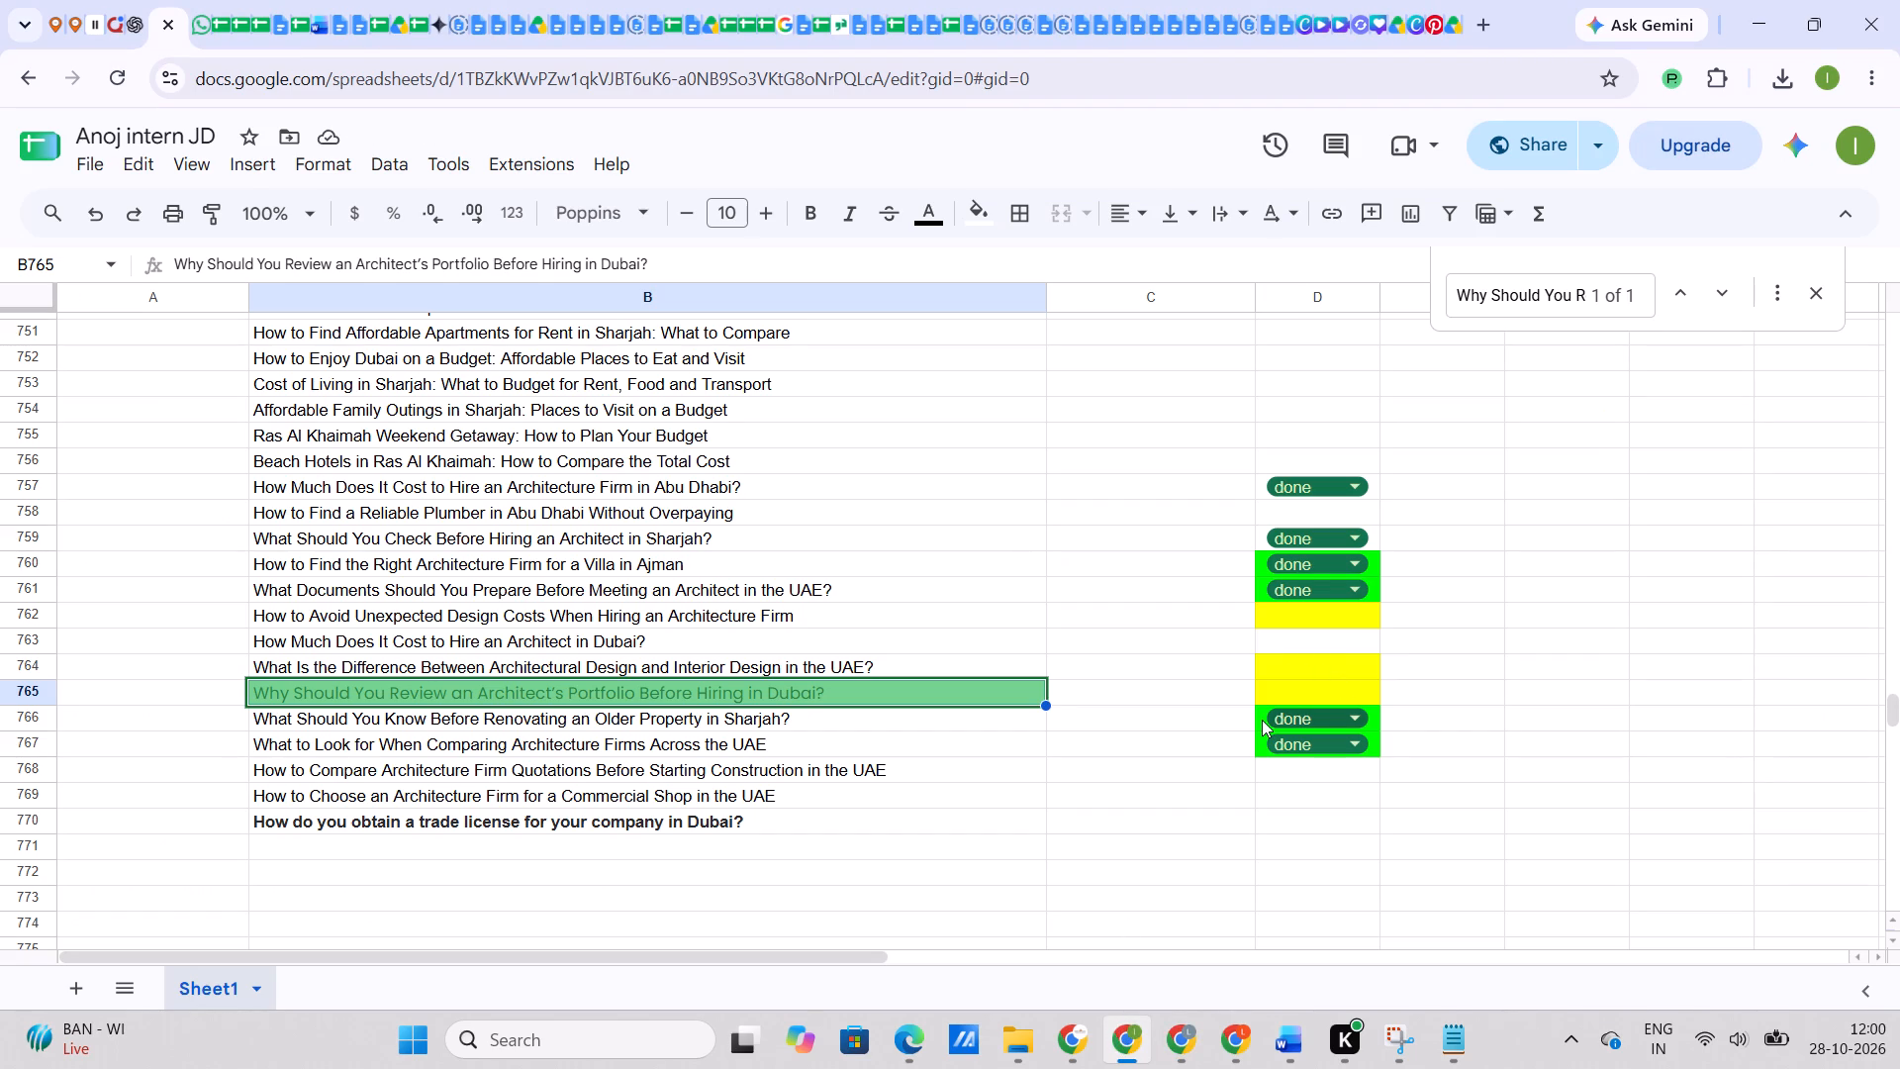
{"action": "left_click", "coordinate": [1262, 720]}
{"action": "key", "text": "ctrl+c"}
{"action": "left_click", "coordinate": [1264, 674]}
{"action": "left_click", "coordinate": [1271, 687]}
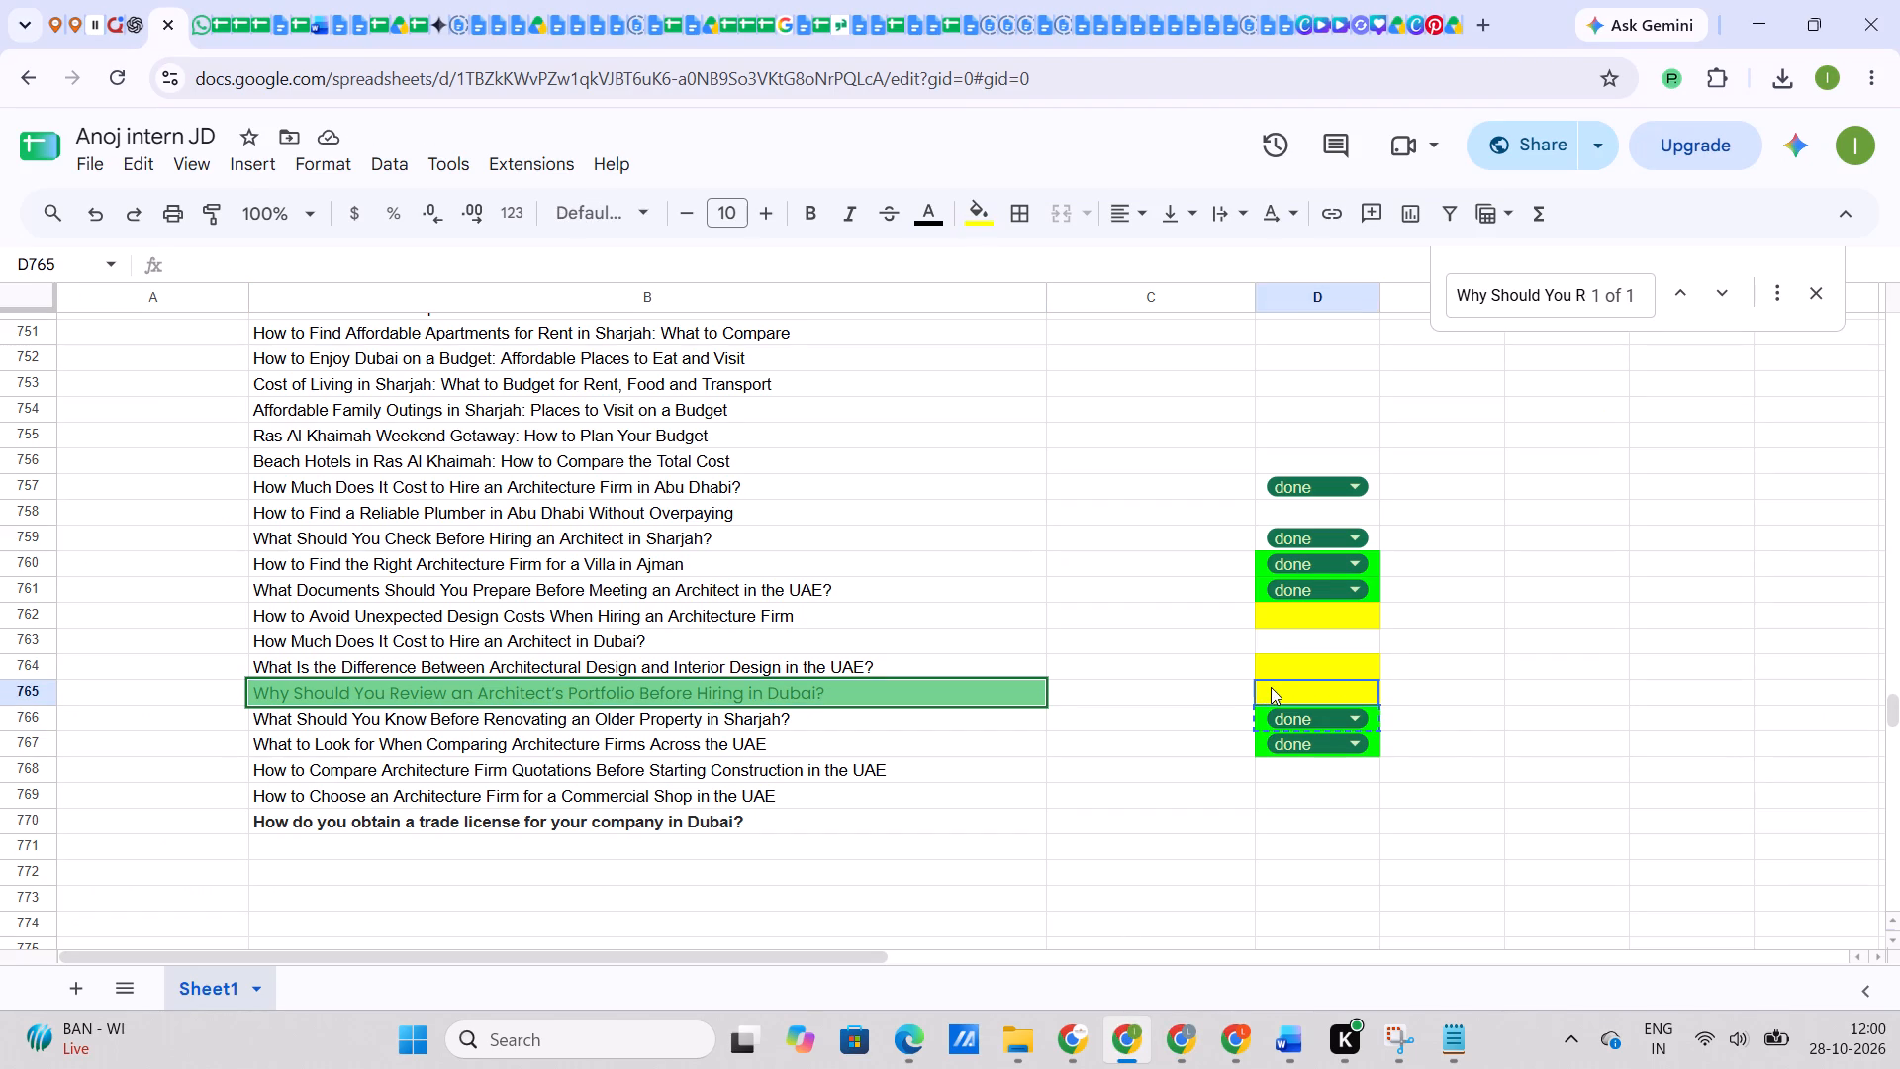
{"action": "key", "text": "ctrl+v"}
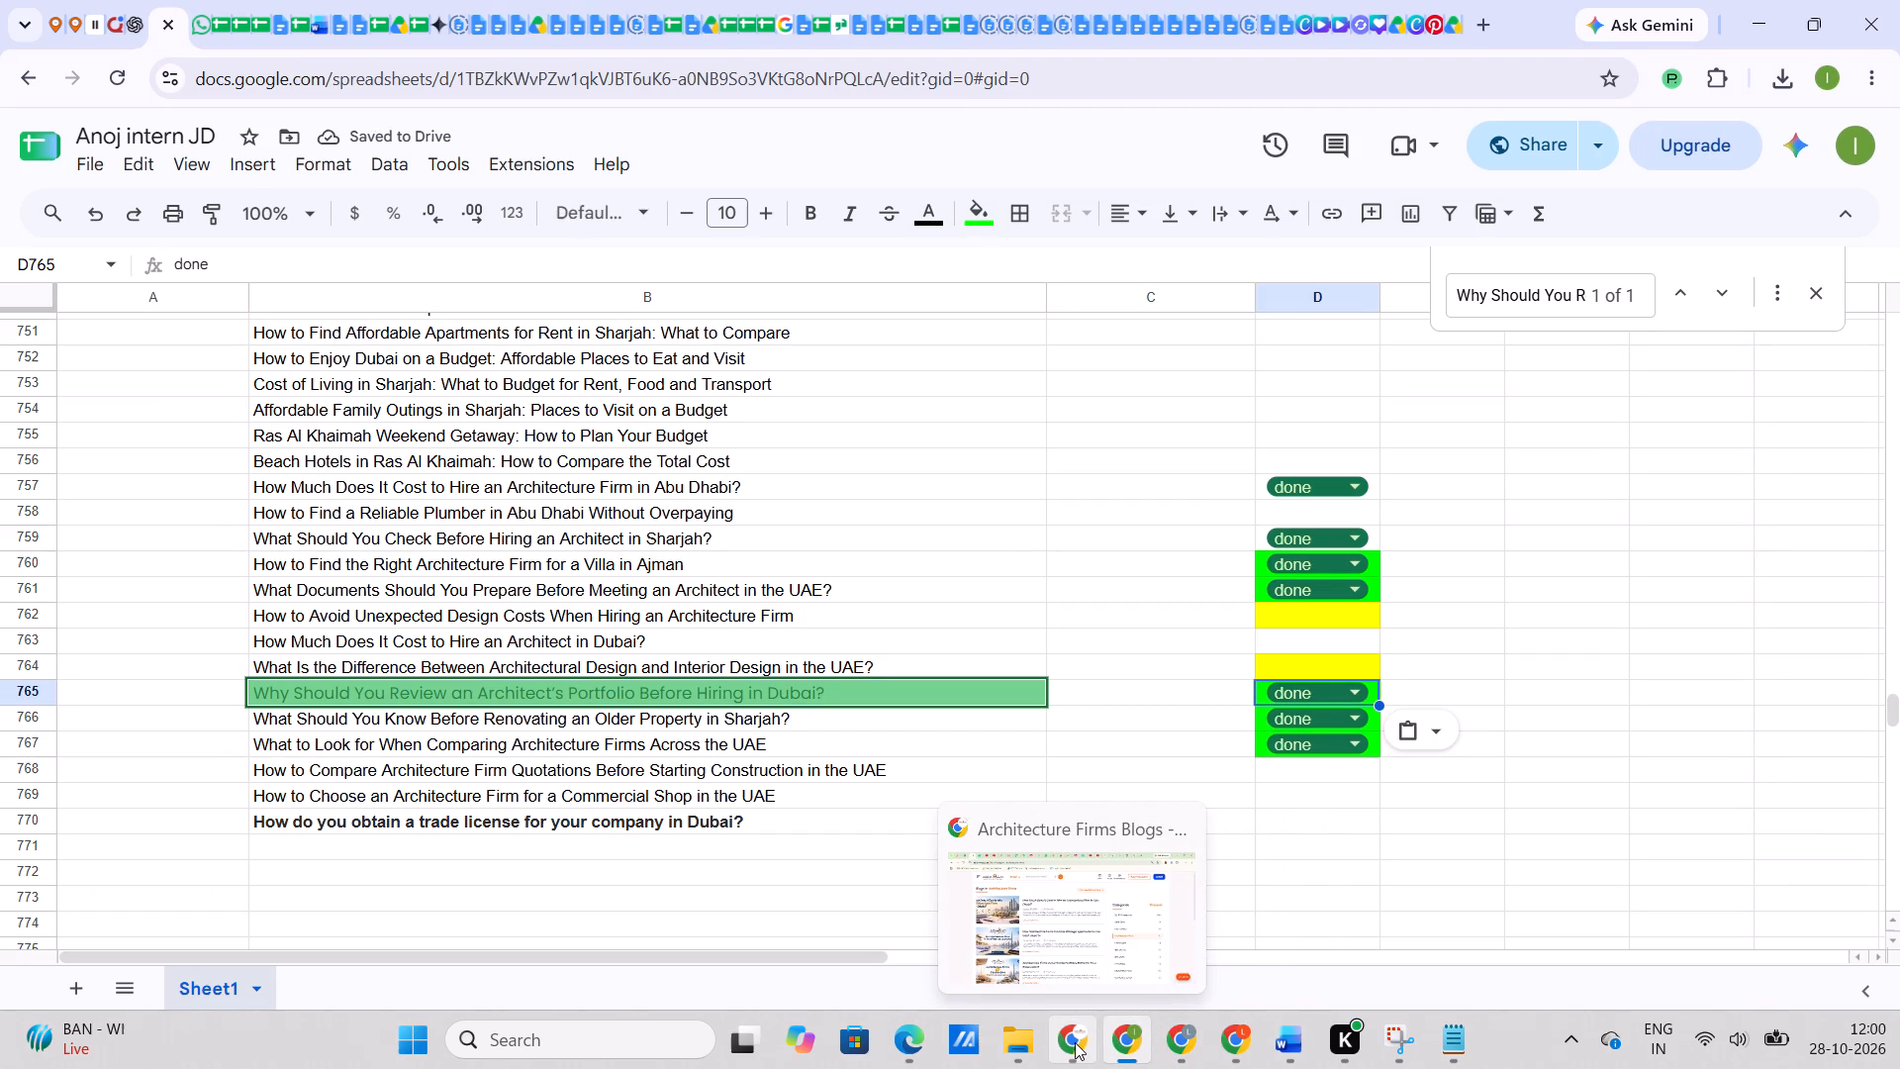
Return to the AddressGuru blogs dashboard, filter the list to drafts and look through them for another blog to review.
{"action": "left_click", "coordinate": [1193, 1043]}
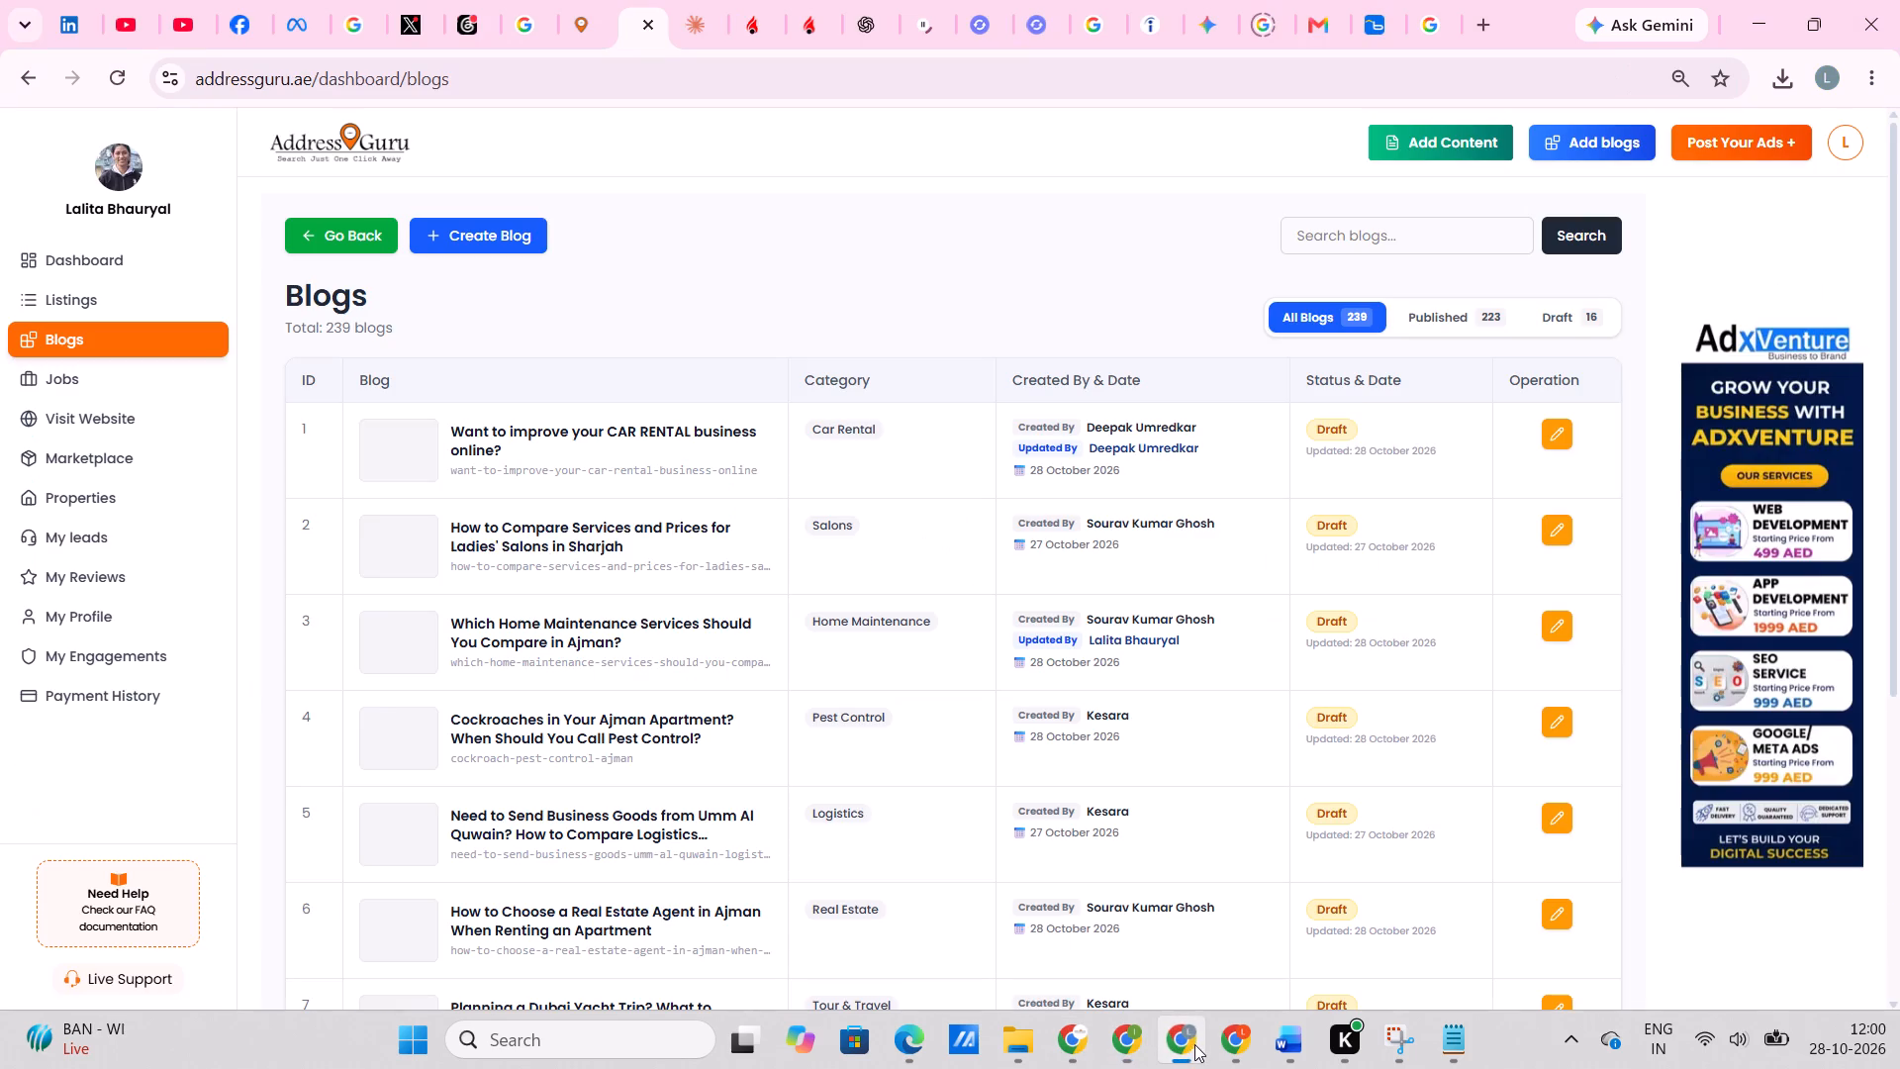
{"action": "left_click", "coordinate": [1576, 321]}
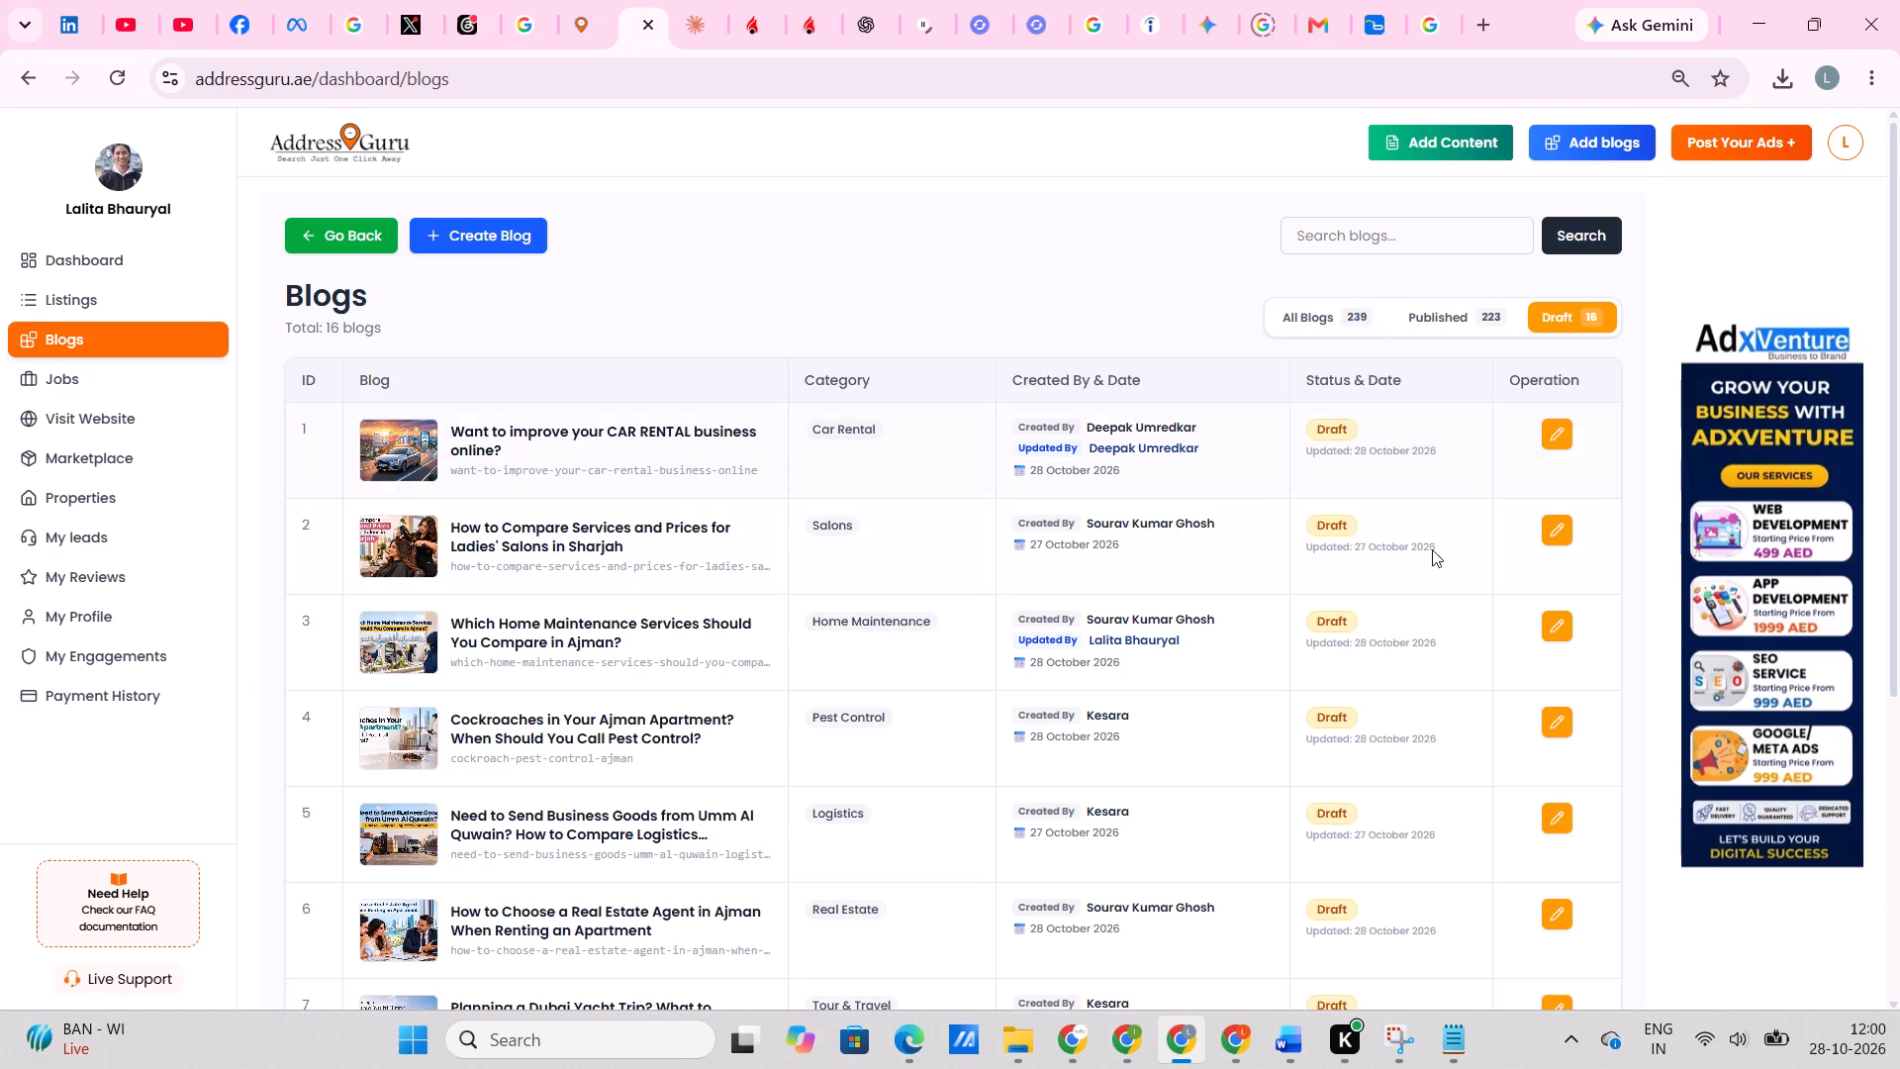
{"action": "scroll", "coordinate": [1342, 622], "scroll_direction": "down", "scroll_amount": 5}
{"action": "scroll", "coordinate": [498, 840], "scroll_direction": "up", "scroll_amount": 1}
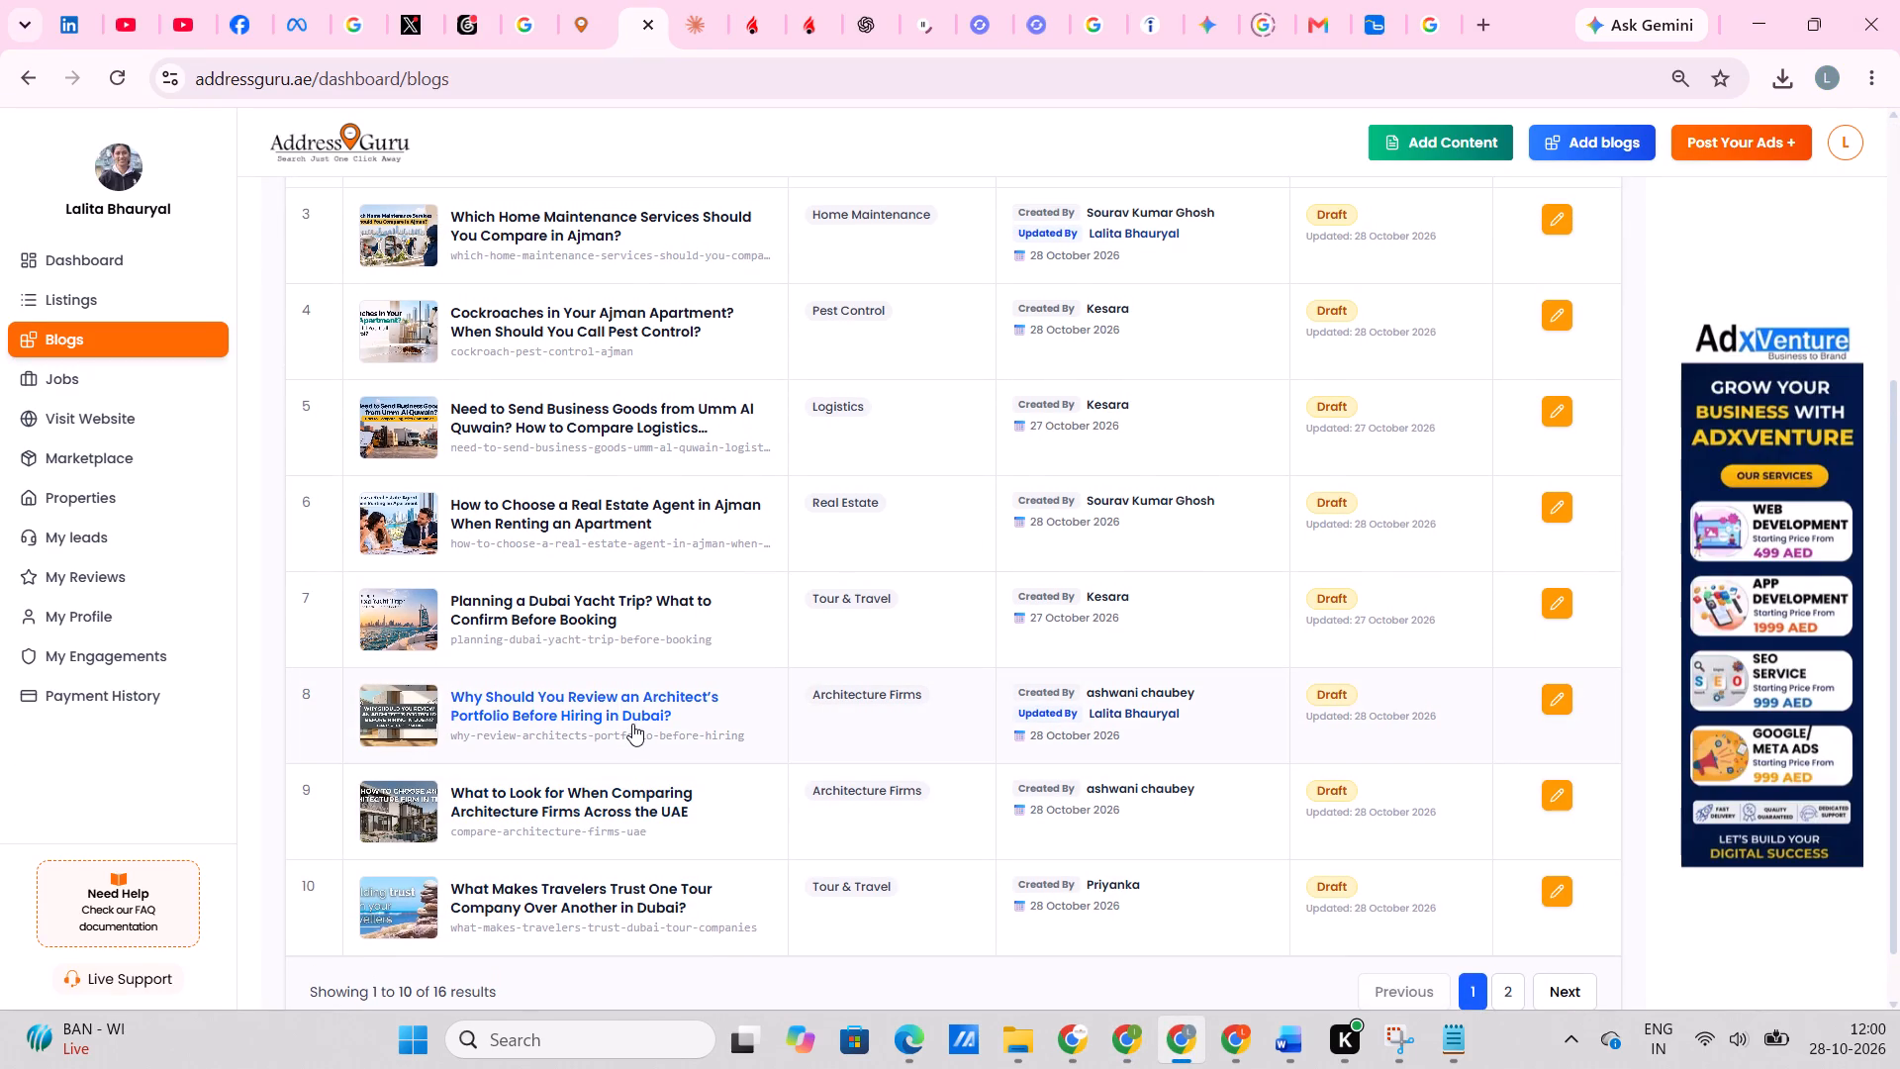
{"action": "scroll", "coordinate": [632, 724], "scroll_direction": "up", "scroll_amount": 2}
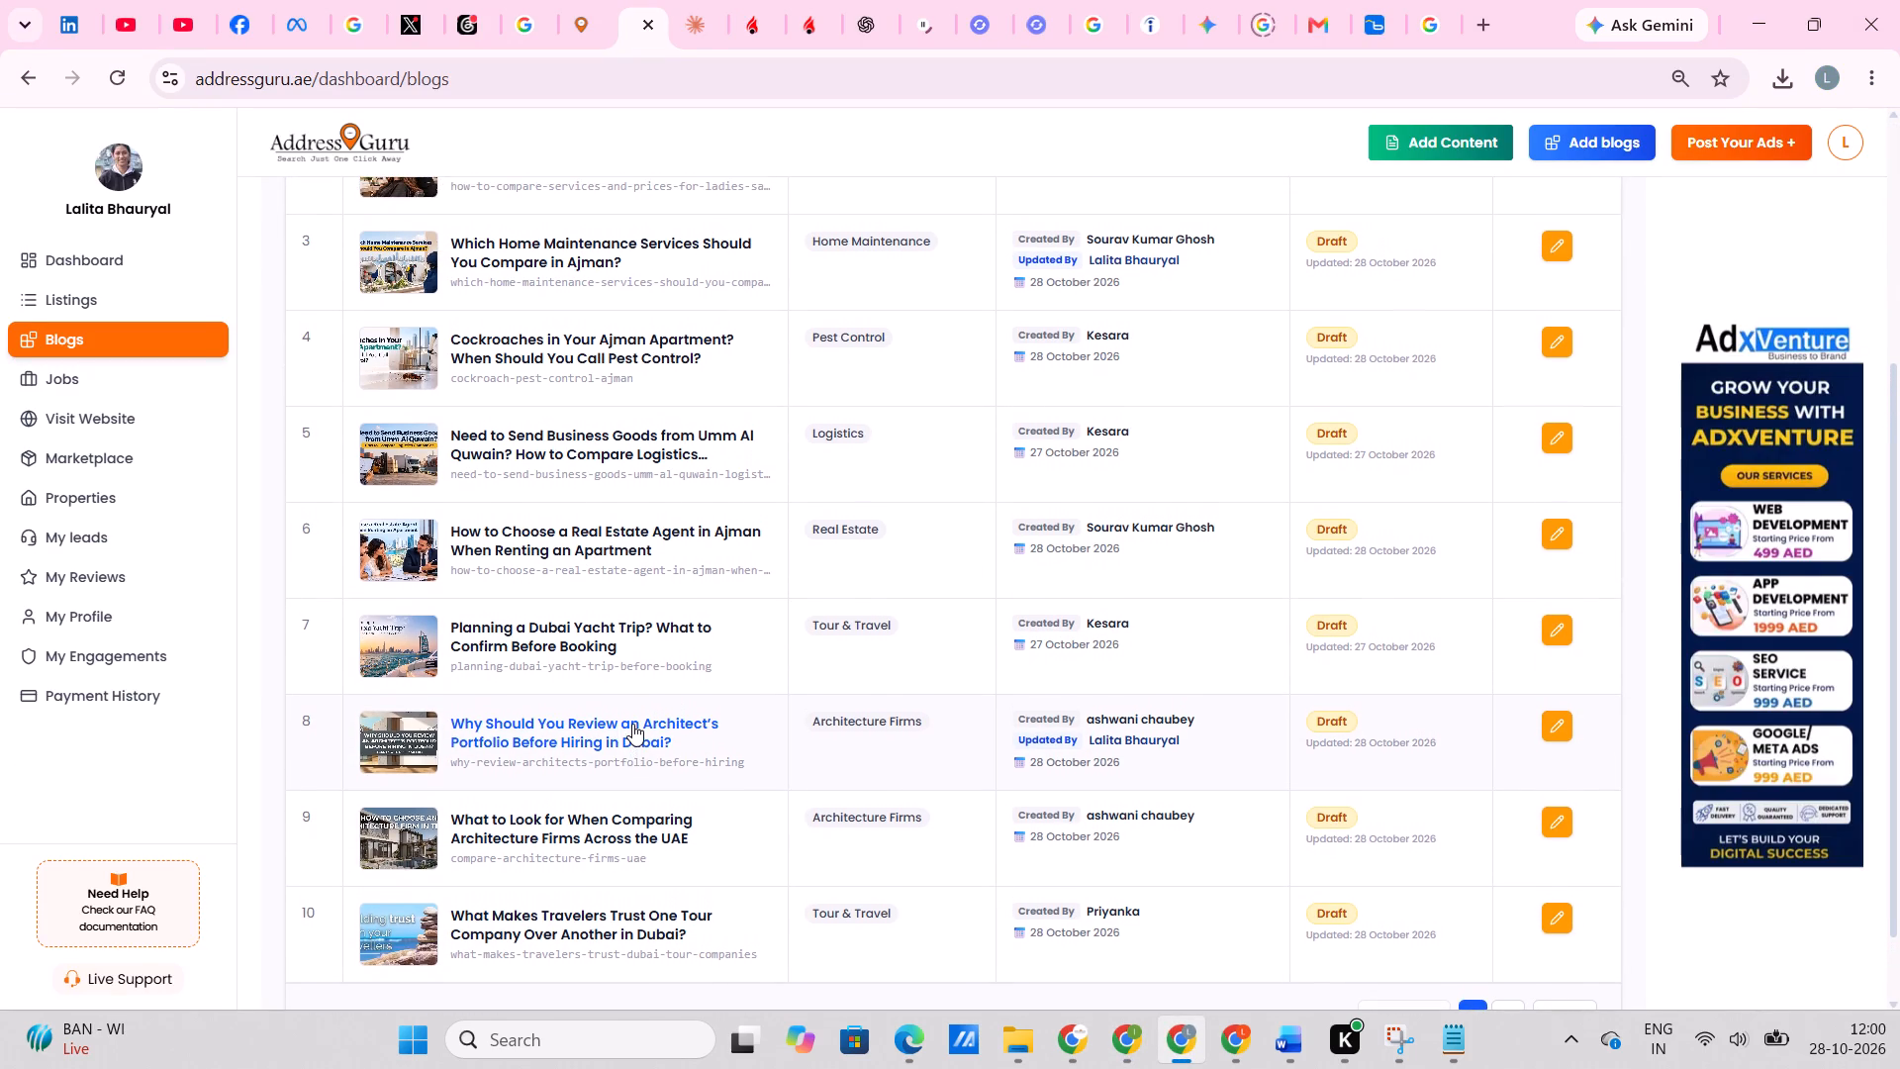
{"action": "scroll", "coordinate": [632, 724], "scroll_direction": "up", "scroll_amount": 1}
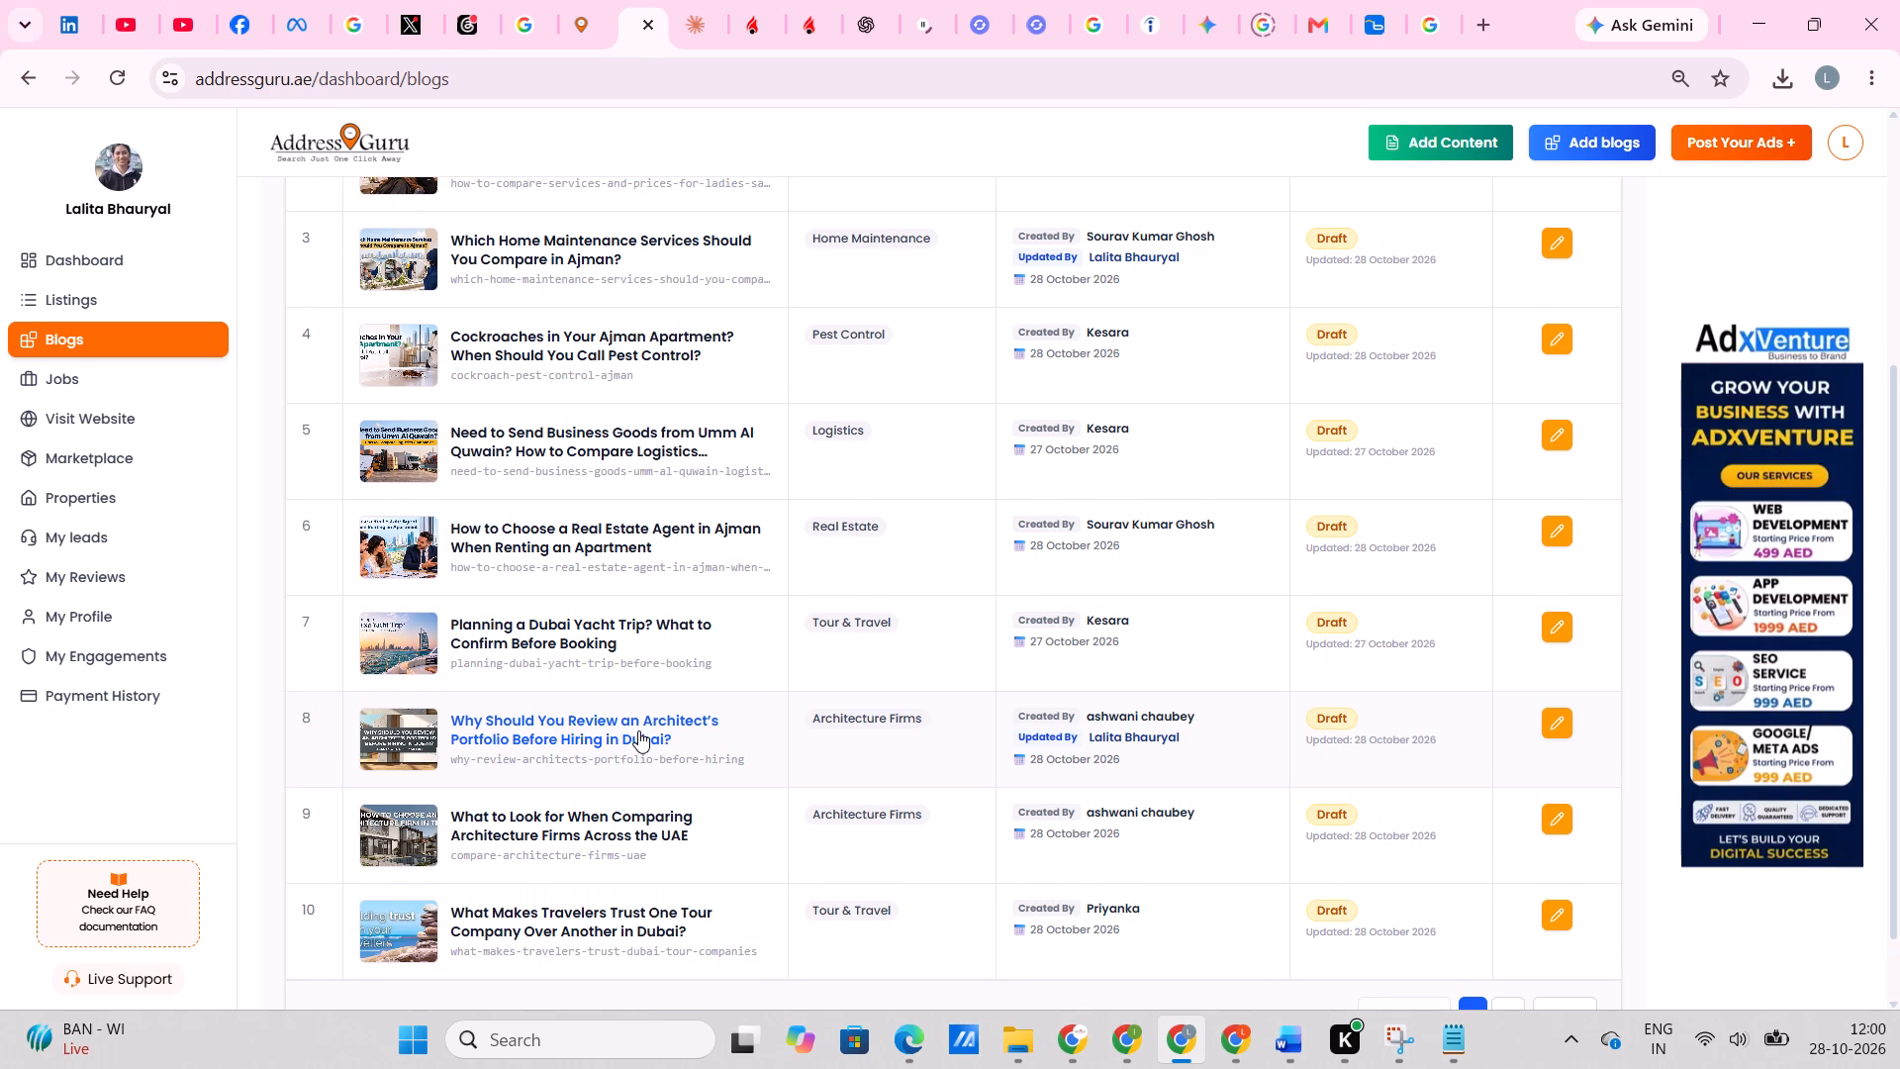
{"action": "scroll", "coordinate": [1077, 612], "scroll_direction": "up", "scroll_amount": 3}
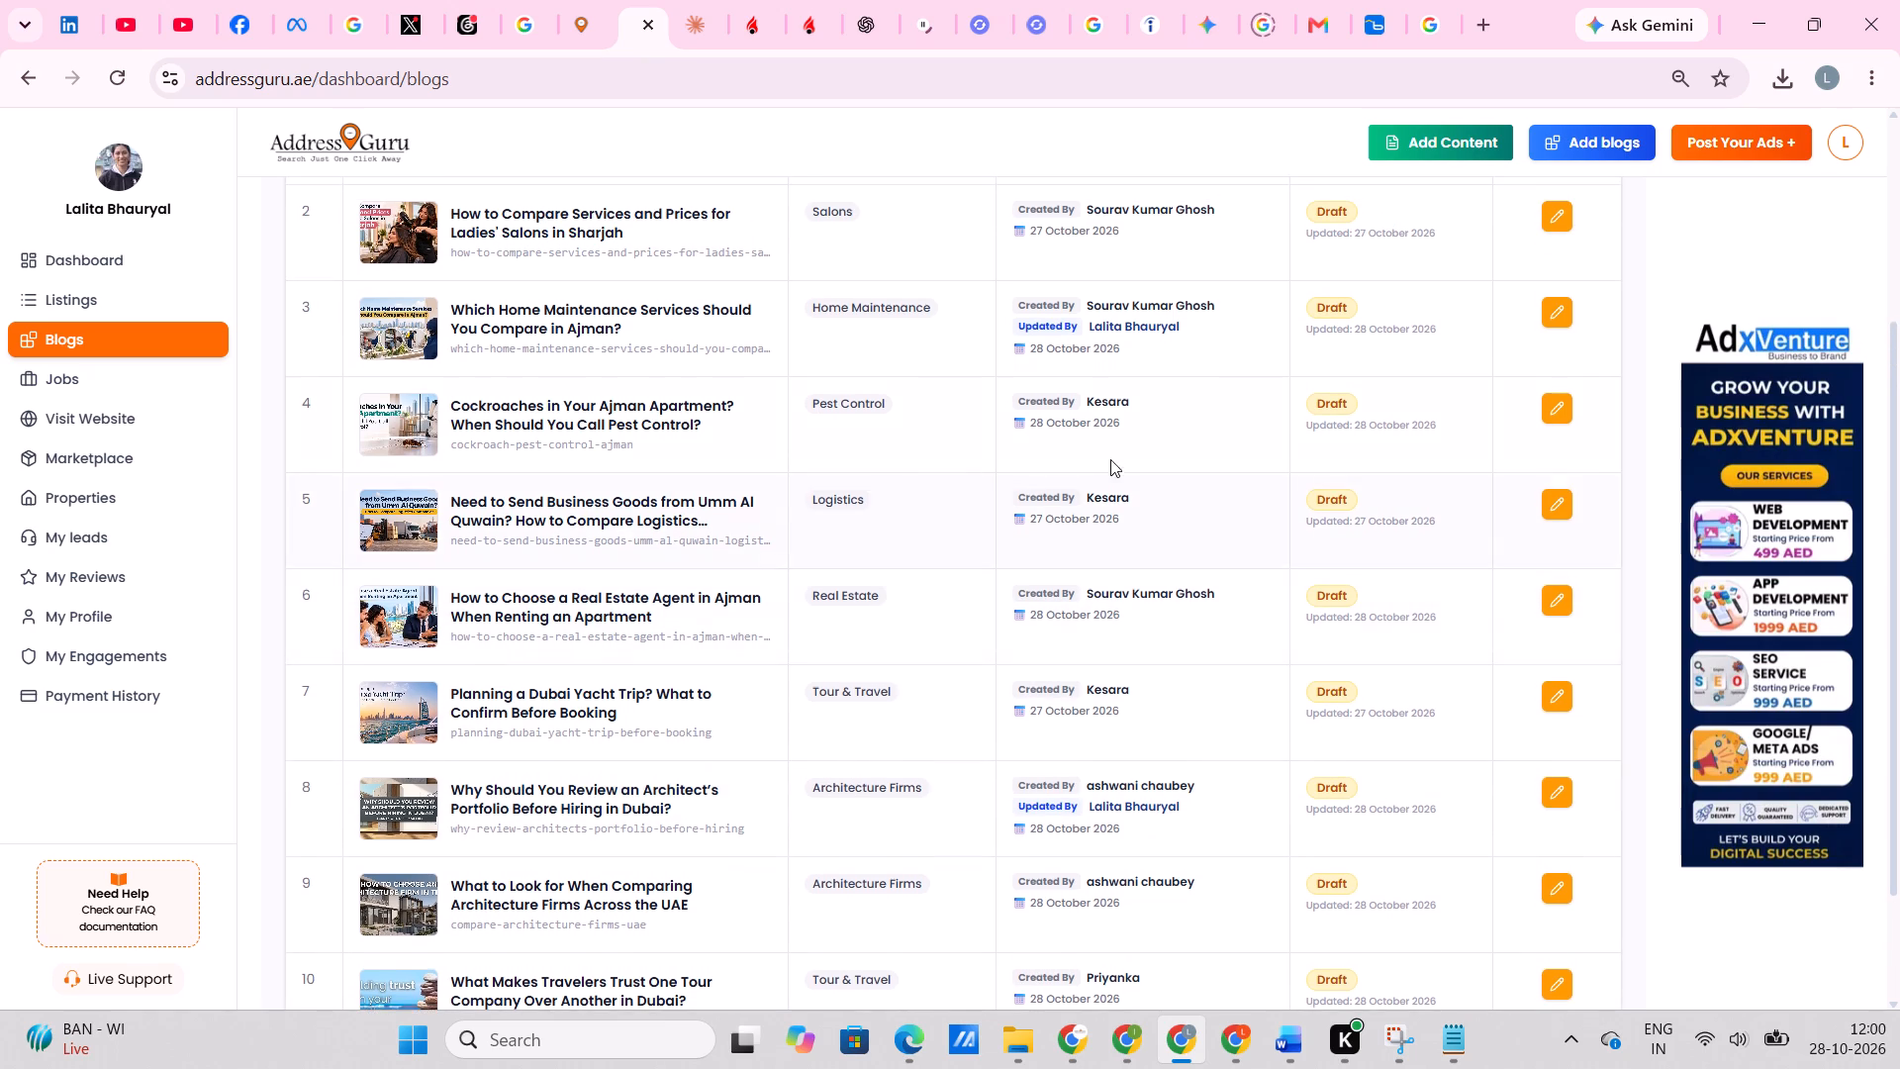
{"action": "scroll", "coordinate": [1110, 459], "scroll_direction": "up", "scroll_amount": 2}
{"action": "scroll", "coordinate": [1105, 445], "scroll_direction": "down", "scroll_amount": 2}
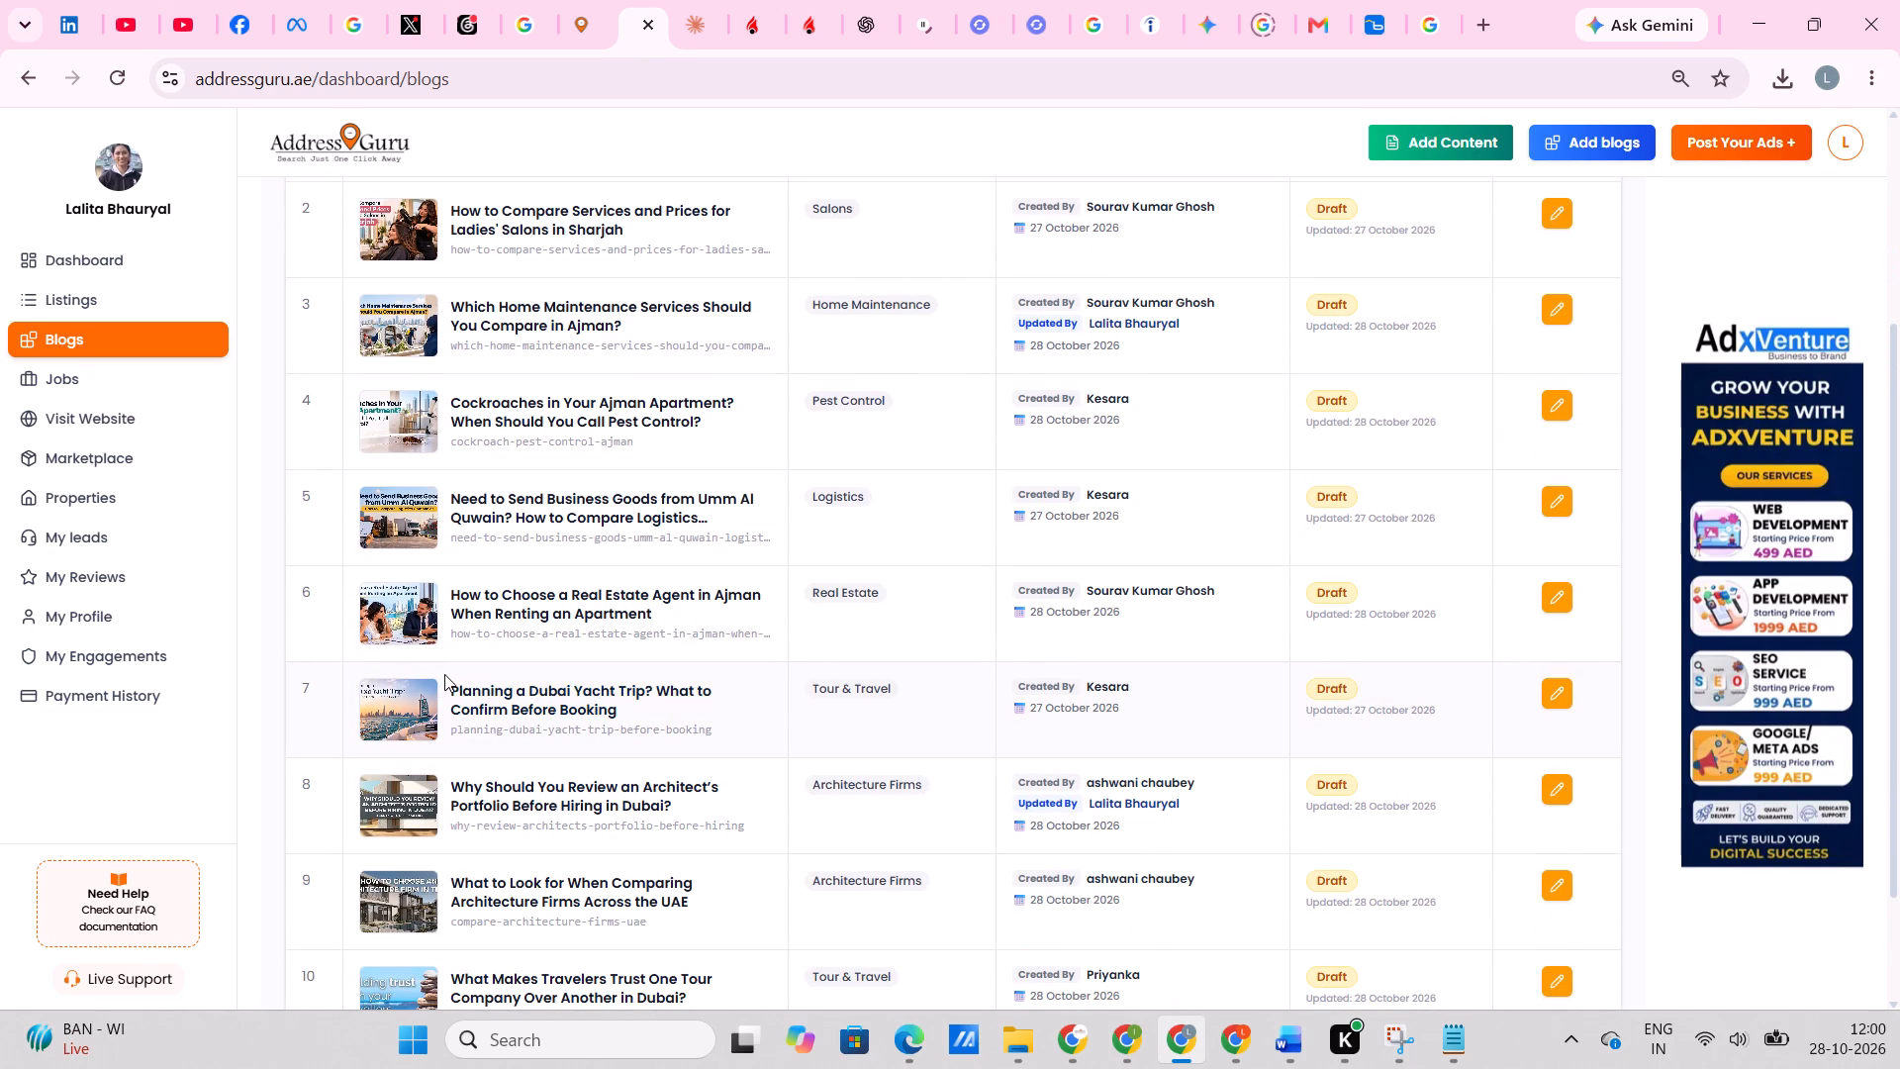
Copy the title "Planning a Dubai Yacht Trip? What to Confirm Before Booking" and search for it in the intern JD sheet.
{"action": "left_click_drag", "start_coordinate": [444, 674], "coordinate": [357, 660]}
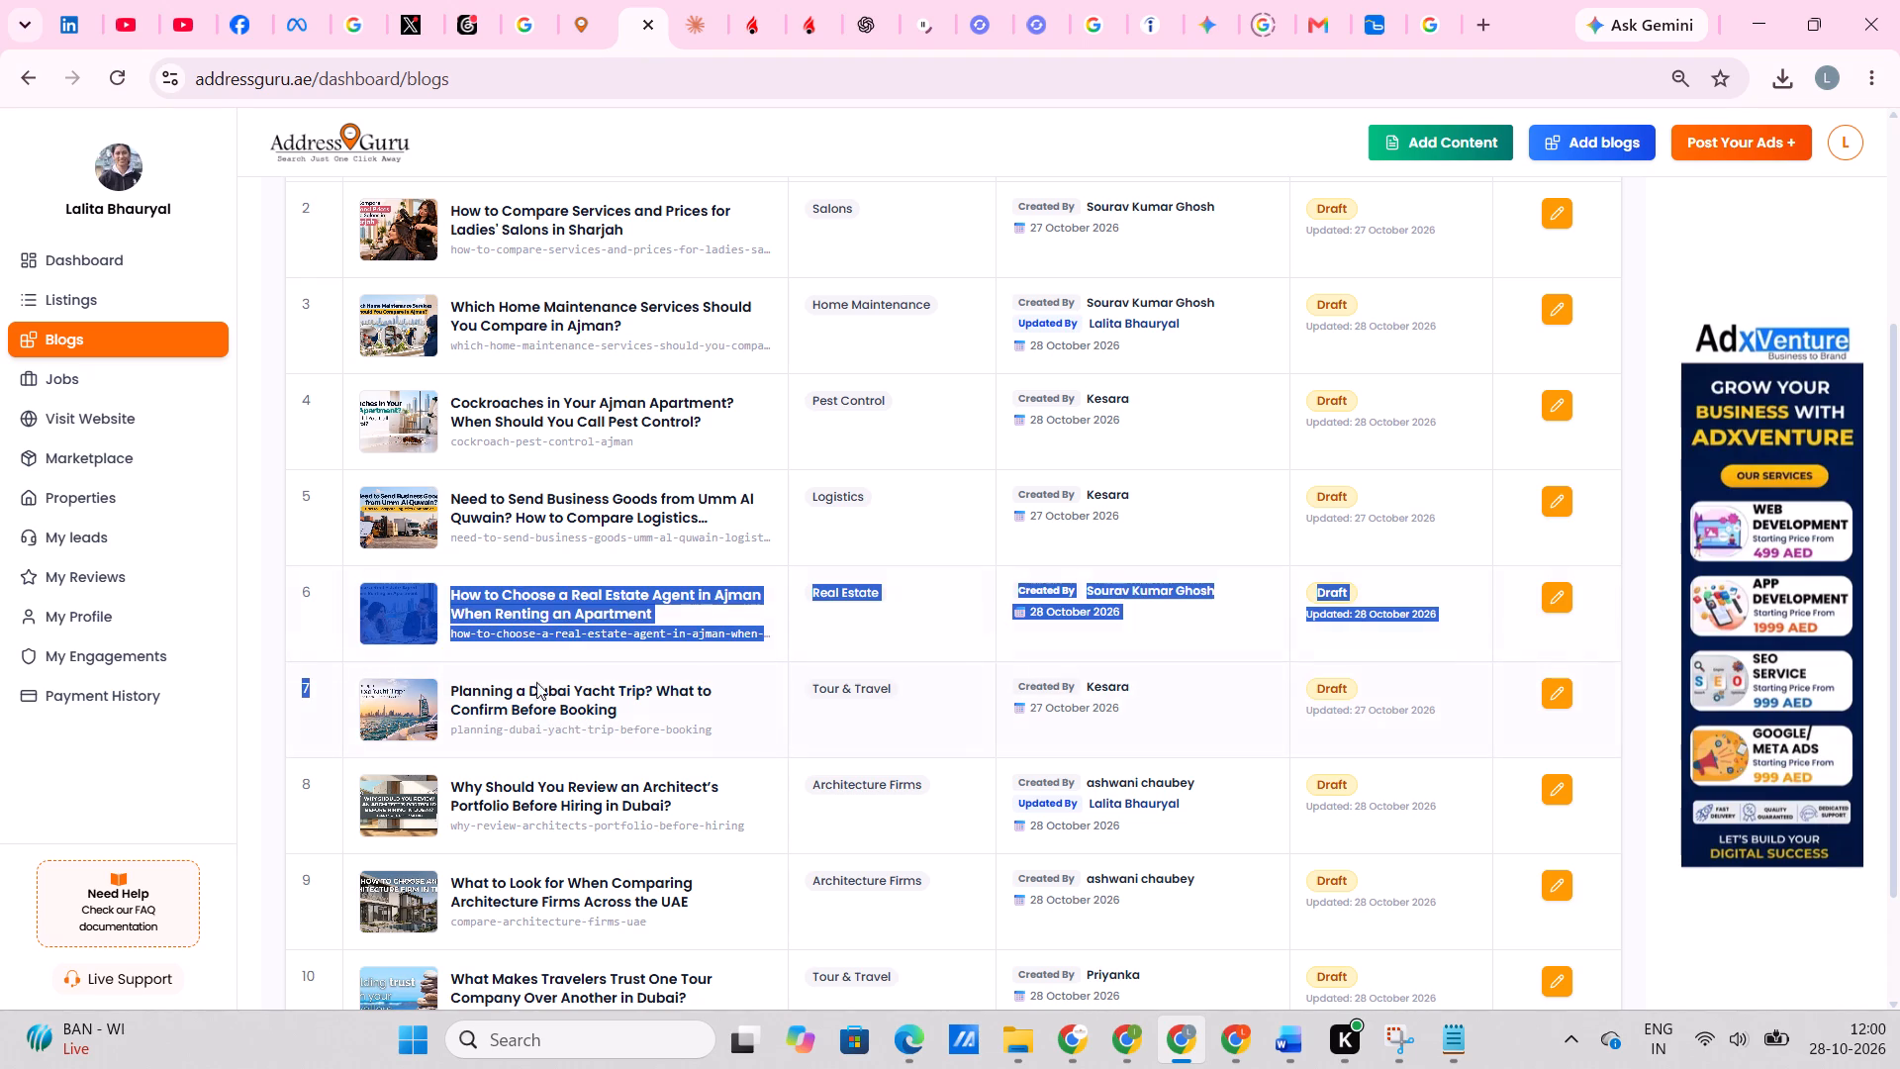
{"action": "left_click_drag", "start_coordinate": [463, 670], "coordinate": [515, 698]}
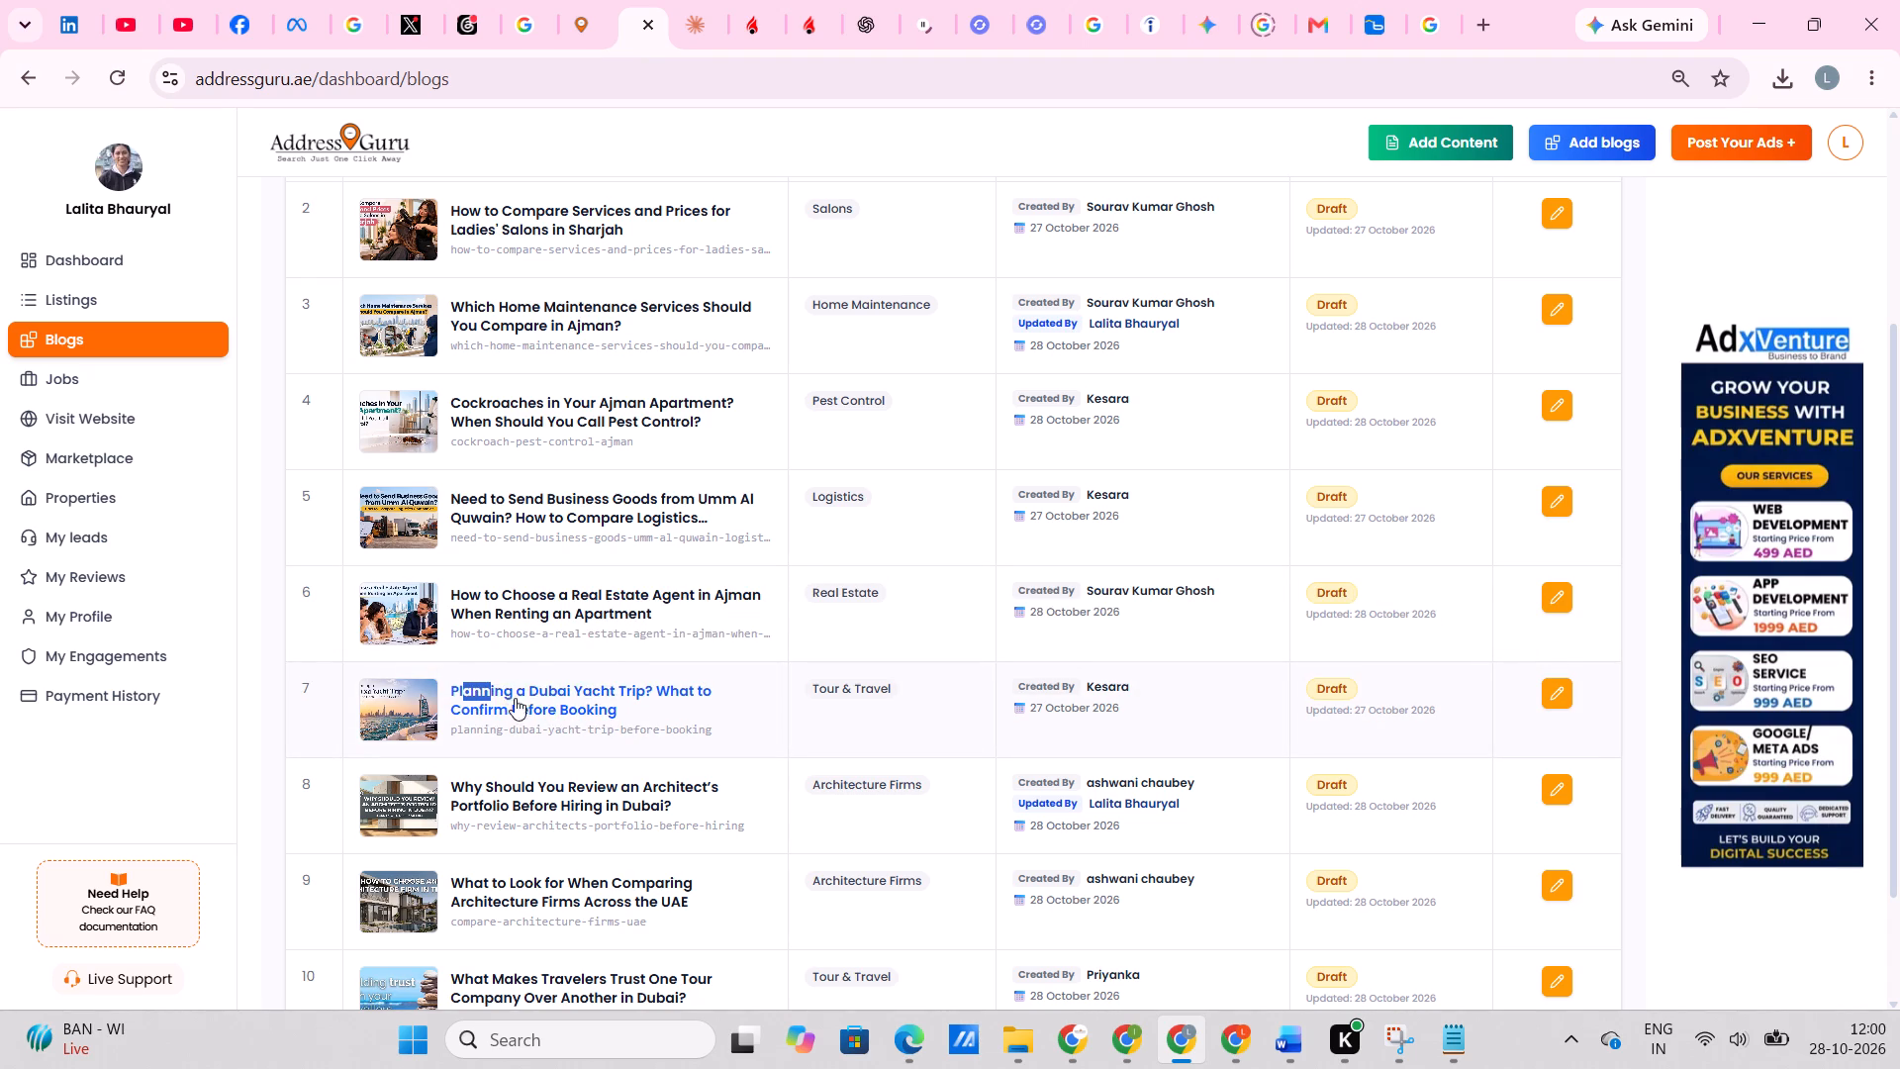
{"action": "left_click_drag", "start_coordinate": [515, 698], "coordinate": [450, 676]}
{"action": "left_click", "coordinate": [451, 675]}
{"action": "left_click_drag", "start_coordinate": [444, 668], "coordinate": [464, 673]}
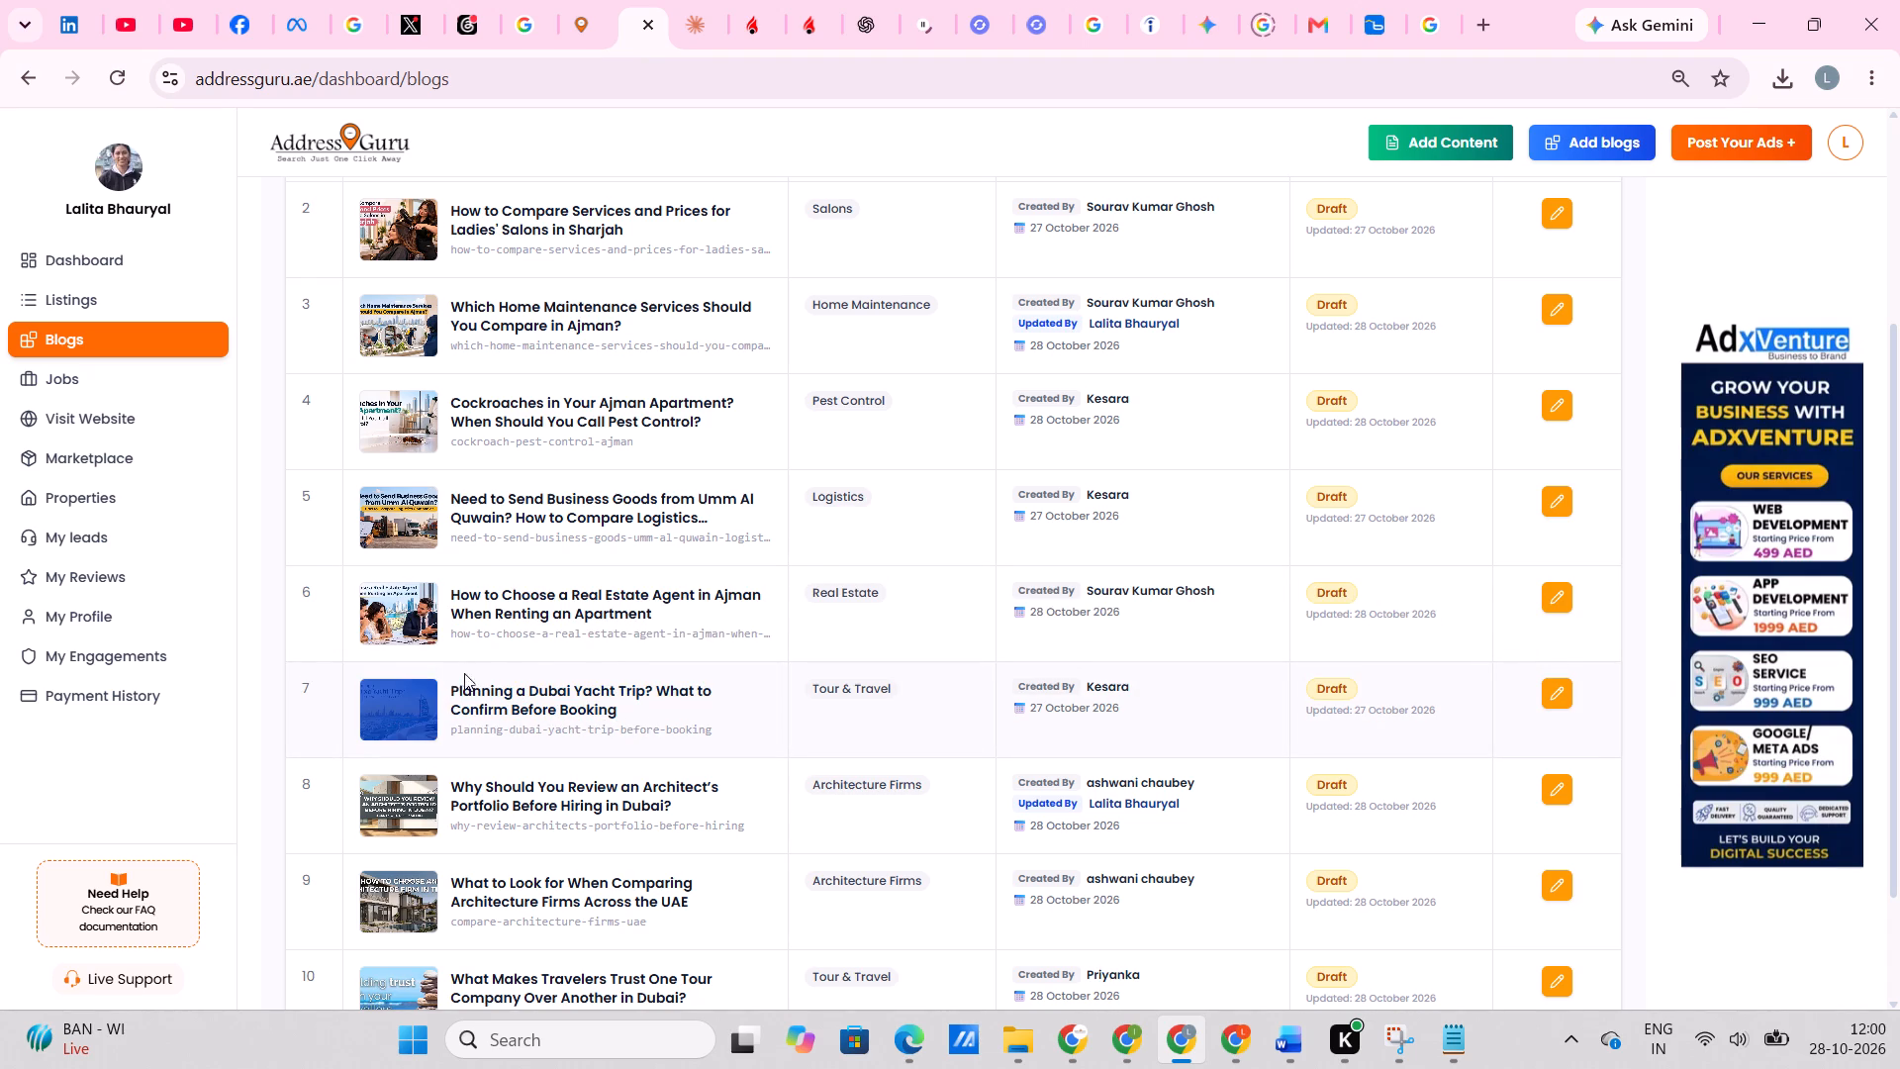
{"action": "left_click_drag", "start_coordinate": [464, 673], "coordinate": [511, 684]}
{"action": "left_click", "coordinate": [477, 663]}
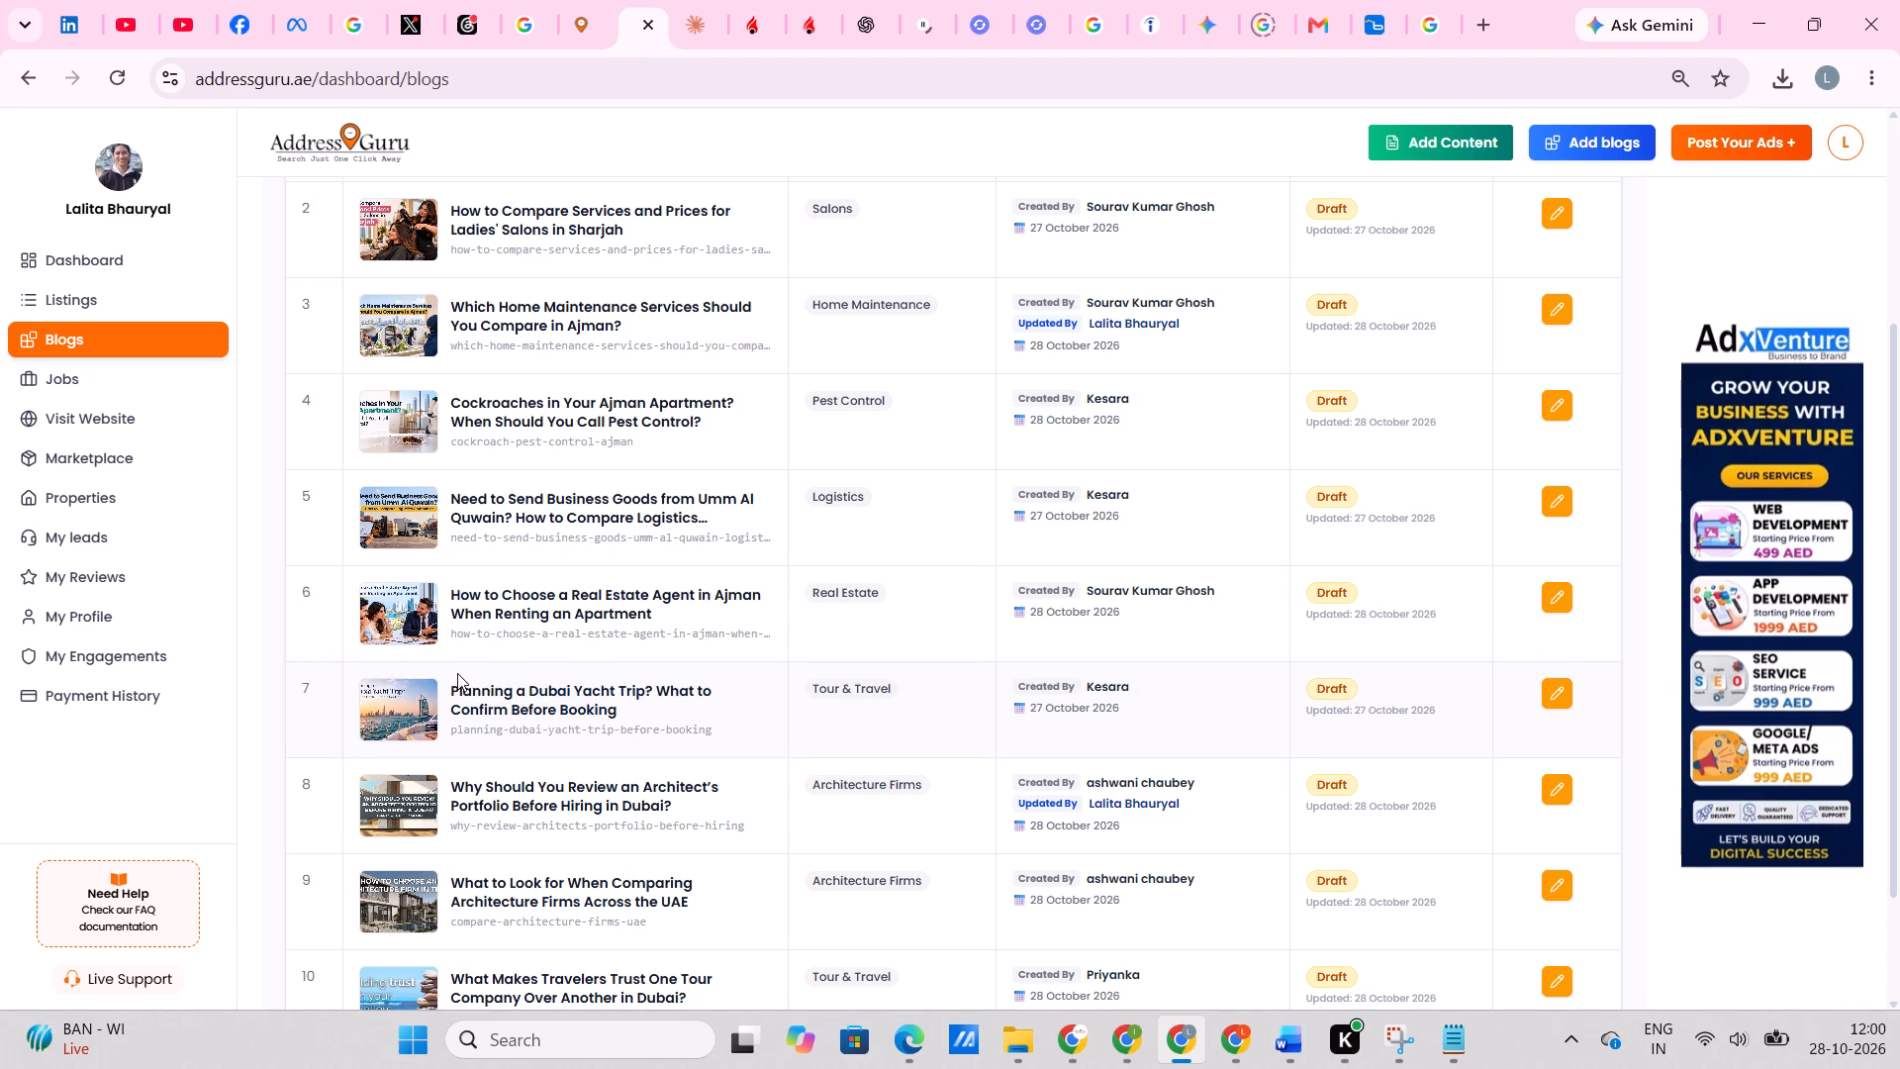
{"action": "left_click_drag", "start_coordinate": [457, 673], "coordinate": [629, 709]}
{"action": "key", "text": "ctrl+c"}
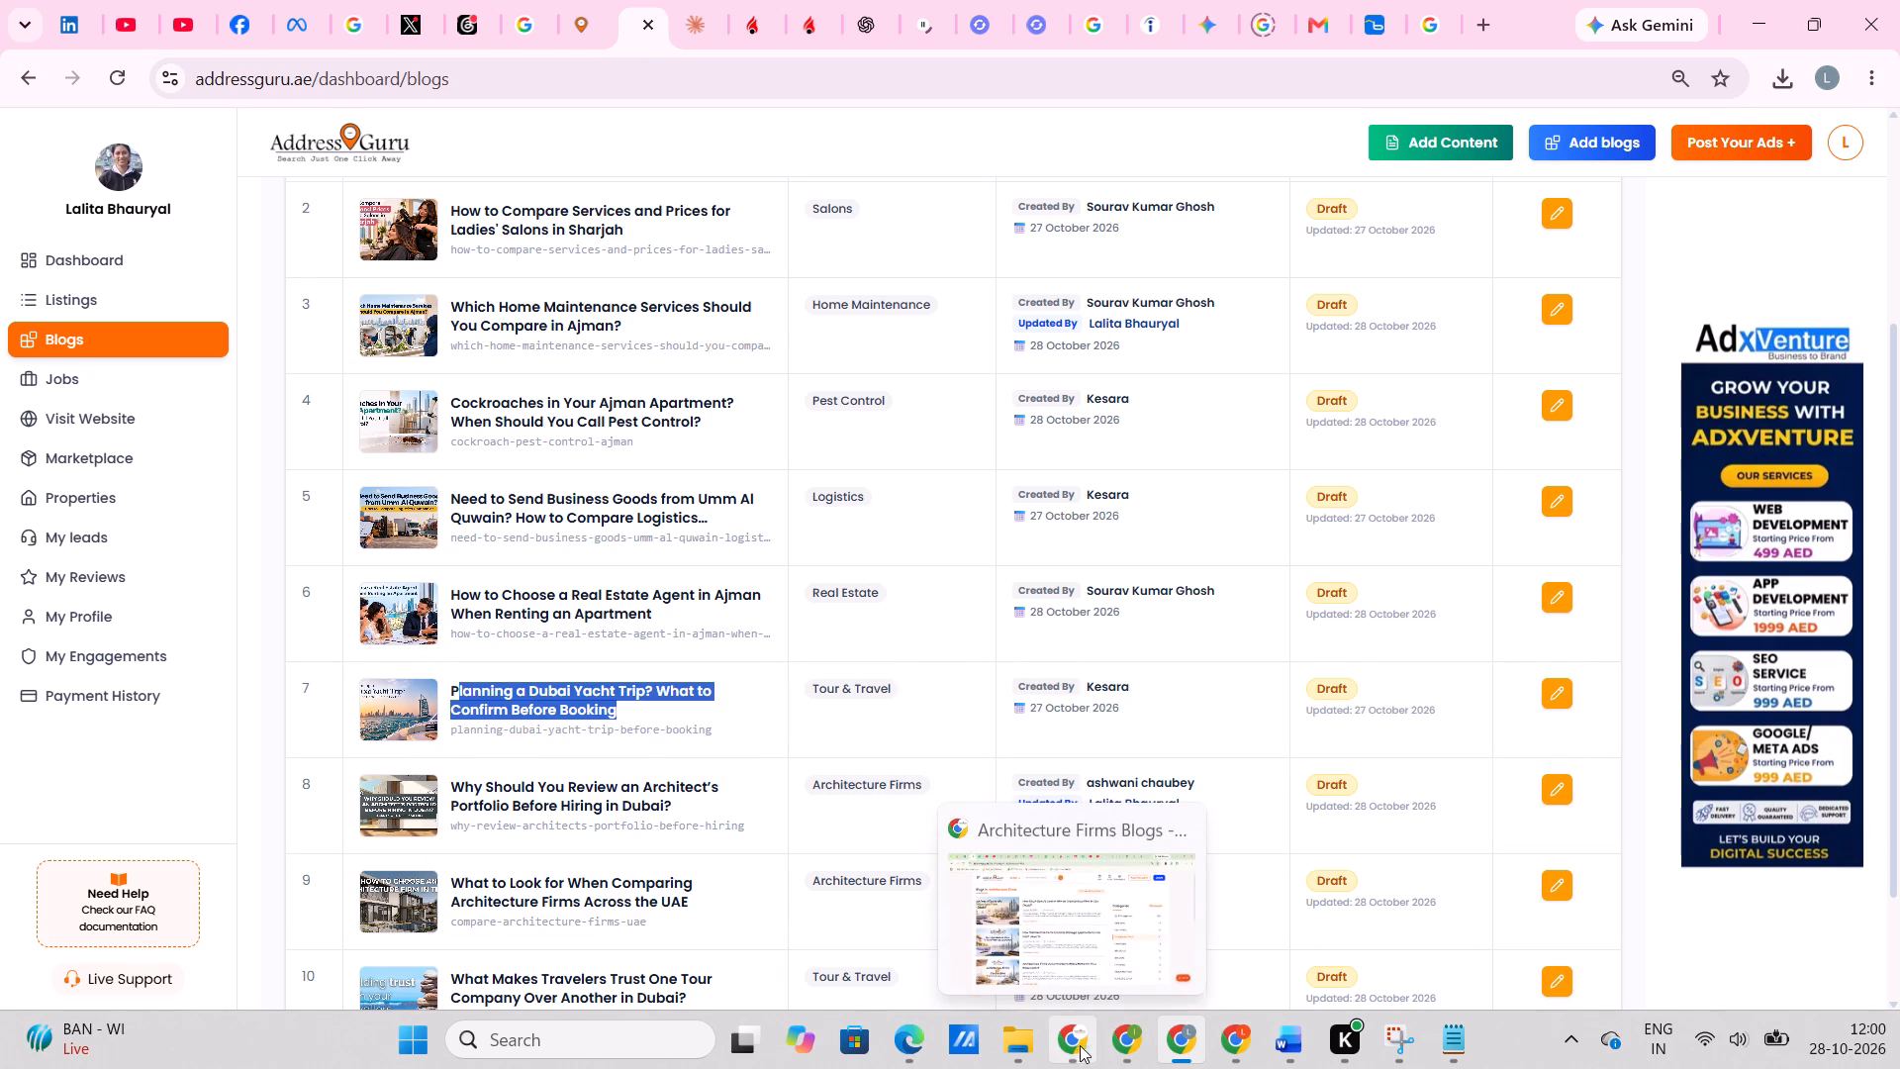
{"action": "left_click", "coordinate": [1136, 1038]}
{"action": "key", "text": "ctrl+f"}
{"action": "key", "text": "ctrl+v"}
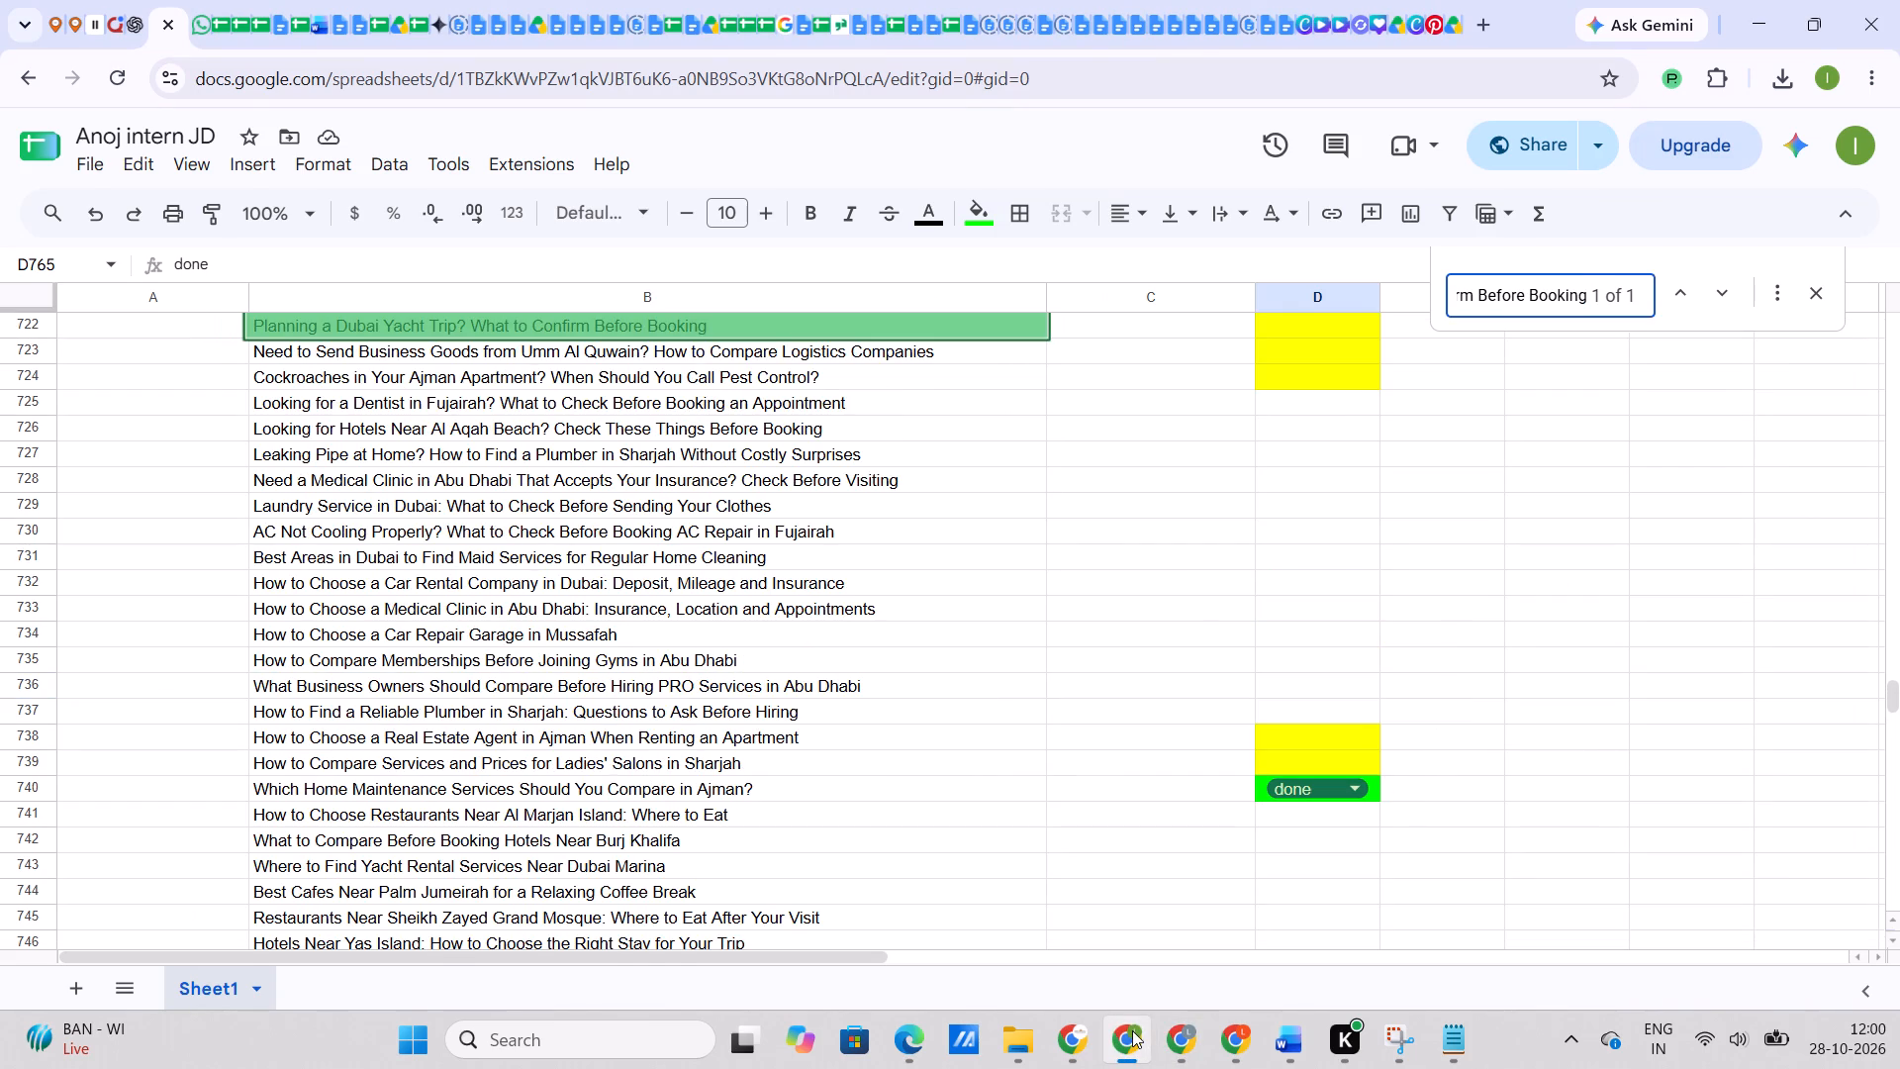
{"action": "scroll", "coordinate": [945, 860], "scroll_direction": "up", "scroll_amount": 2}
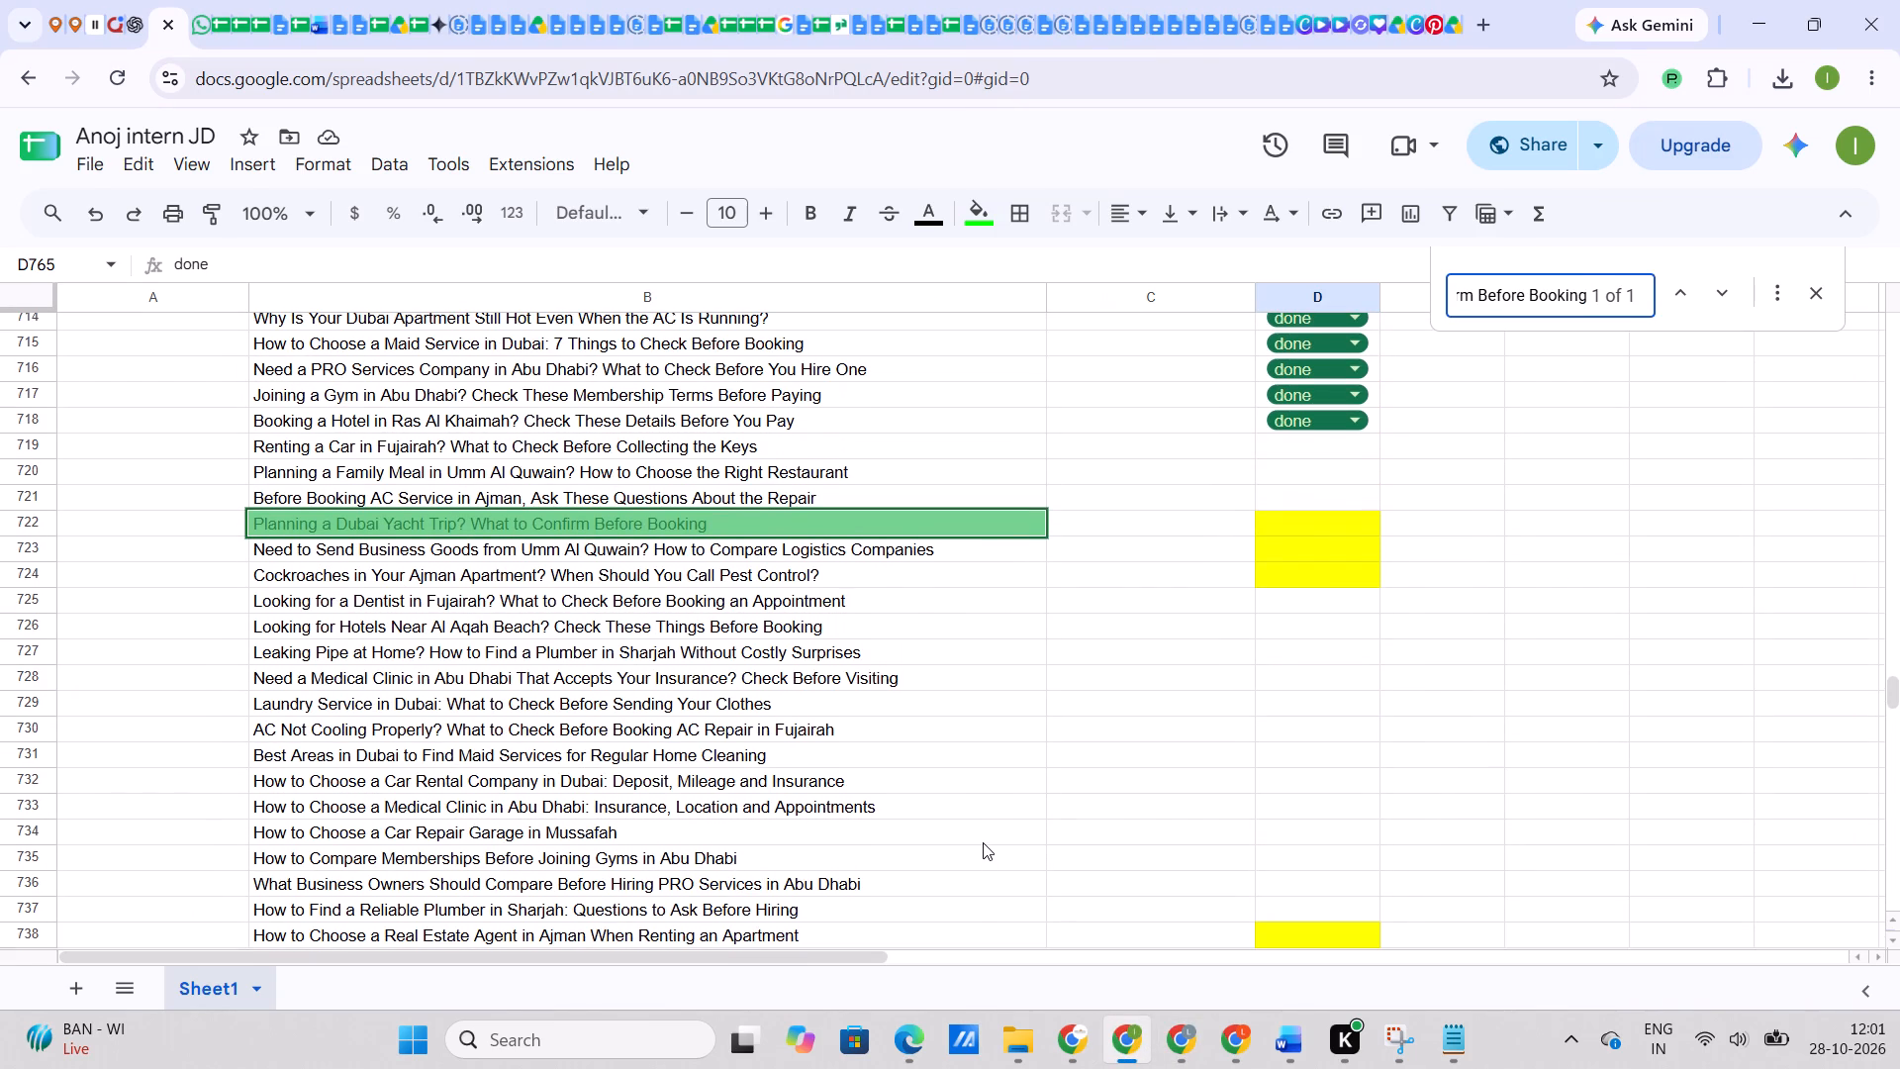
Back in the blogs dashboard, open the "Planning a Dubai Yacht Trip? What to Confirm Before Booking" draft for editing.
{"action": "left_click", "coordinate": [1183, 1031]}
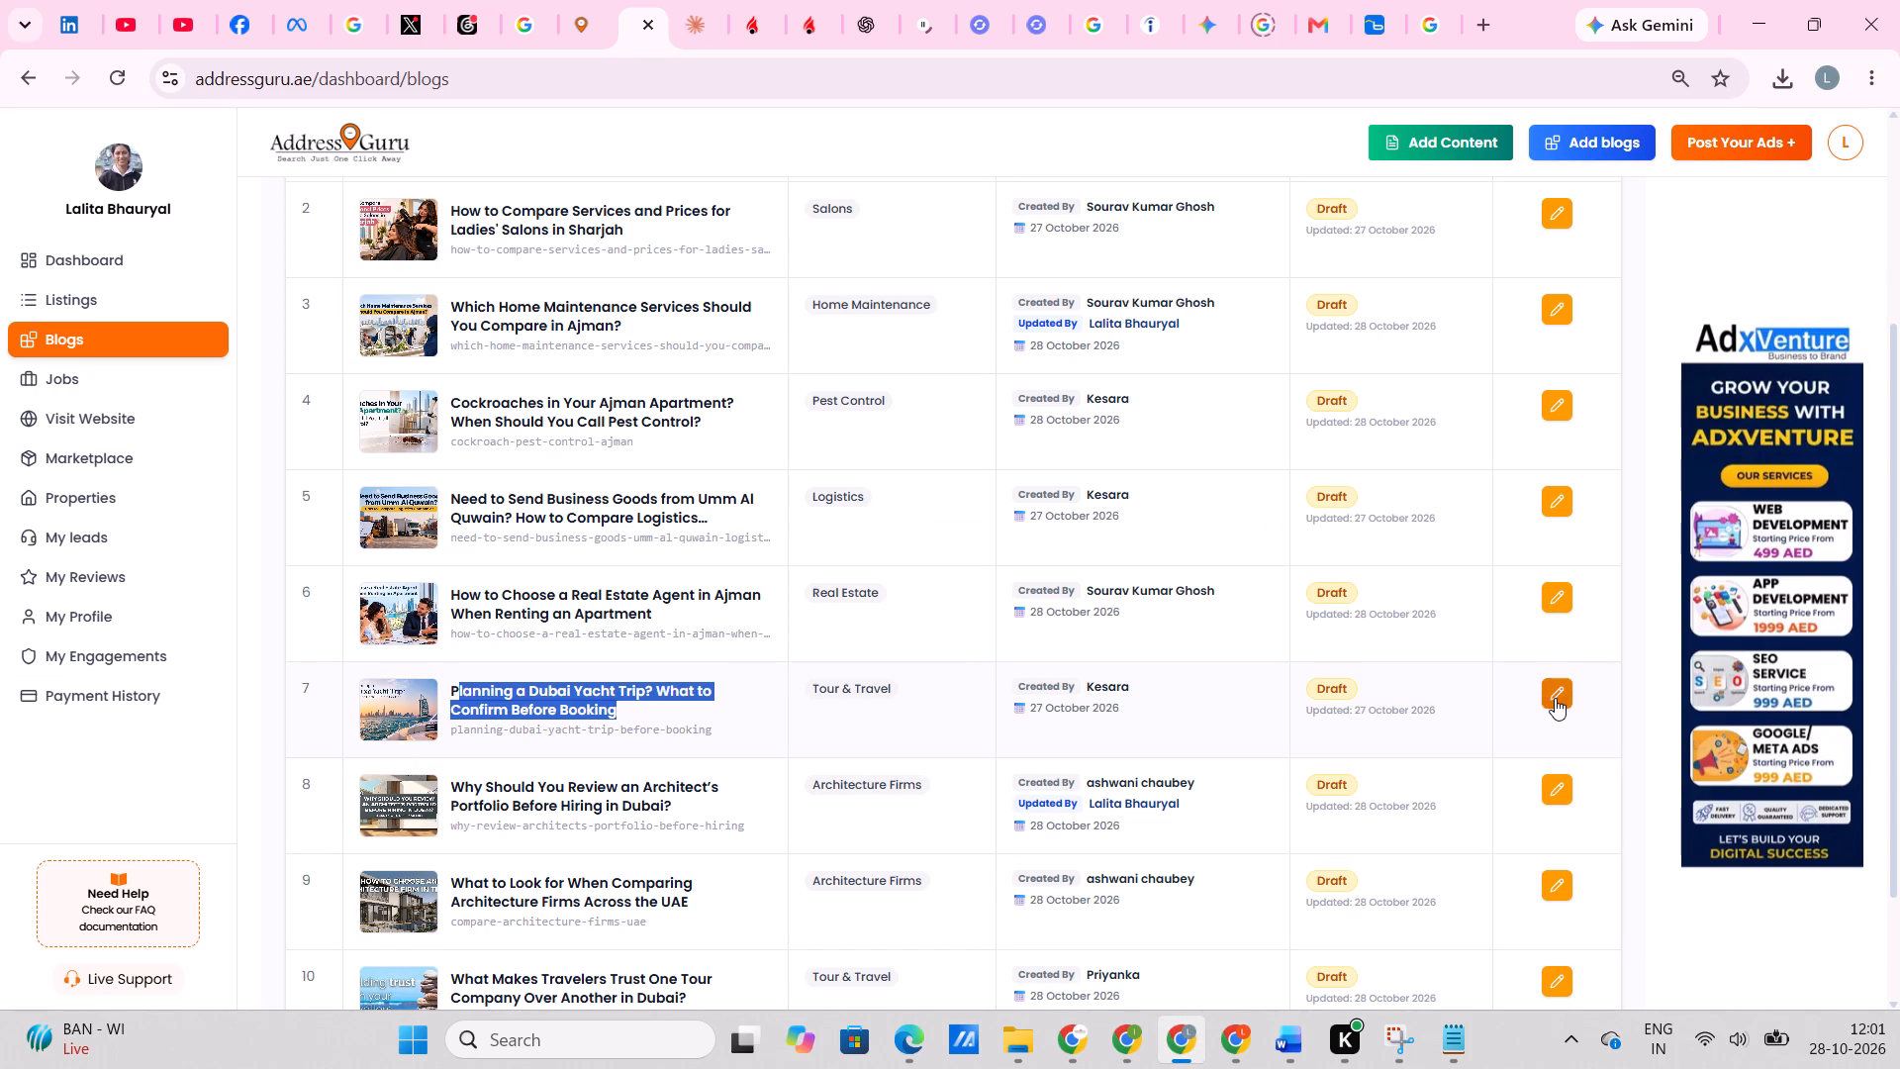
{"action": "left_click", "coordinate": [1555, 698]}
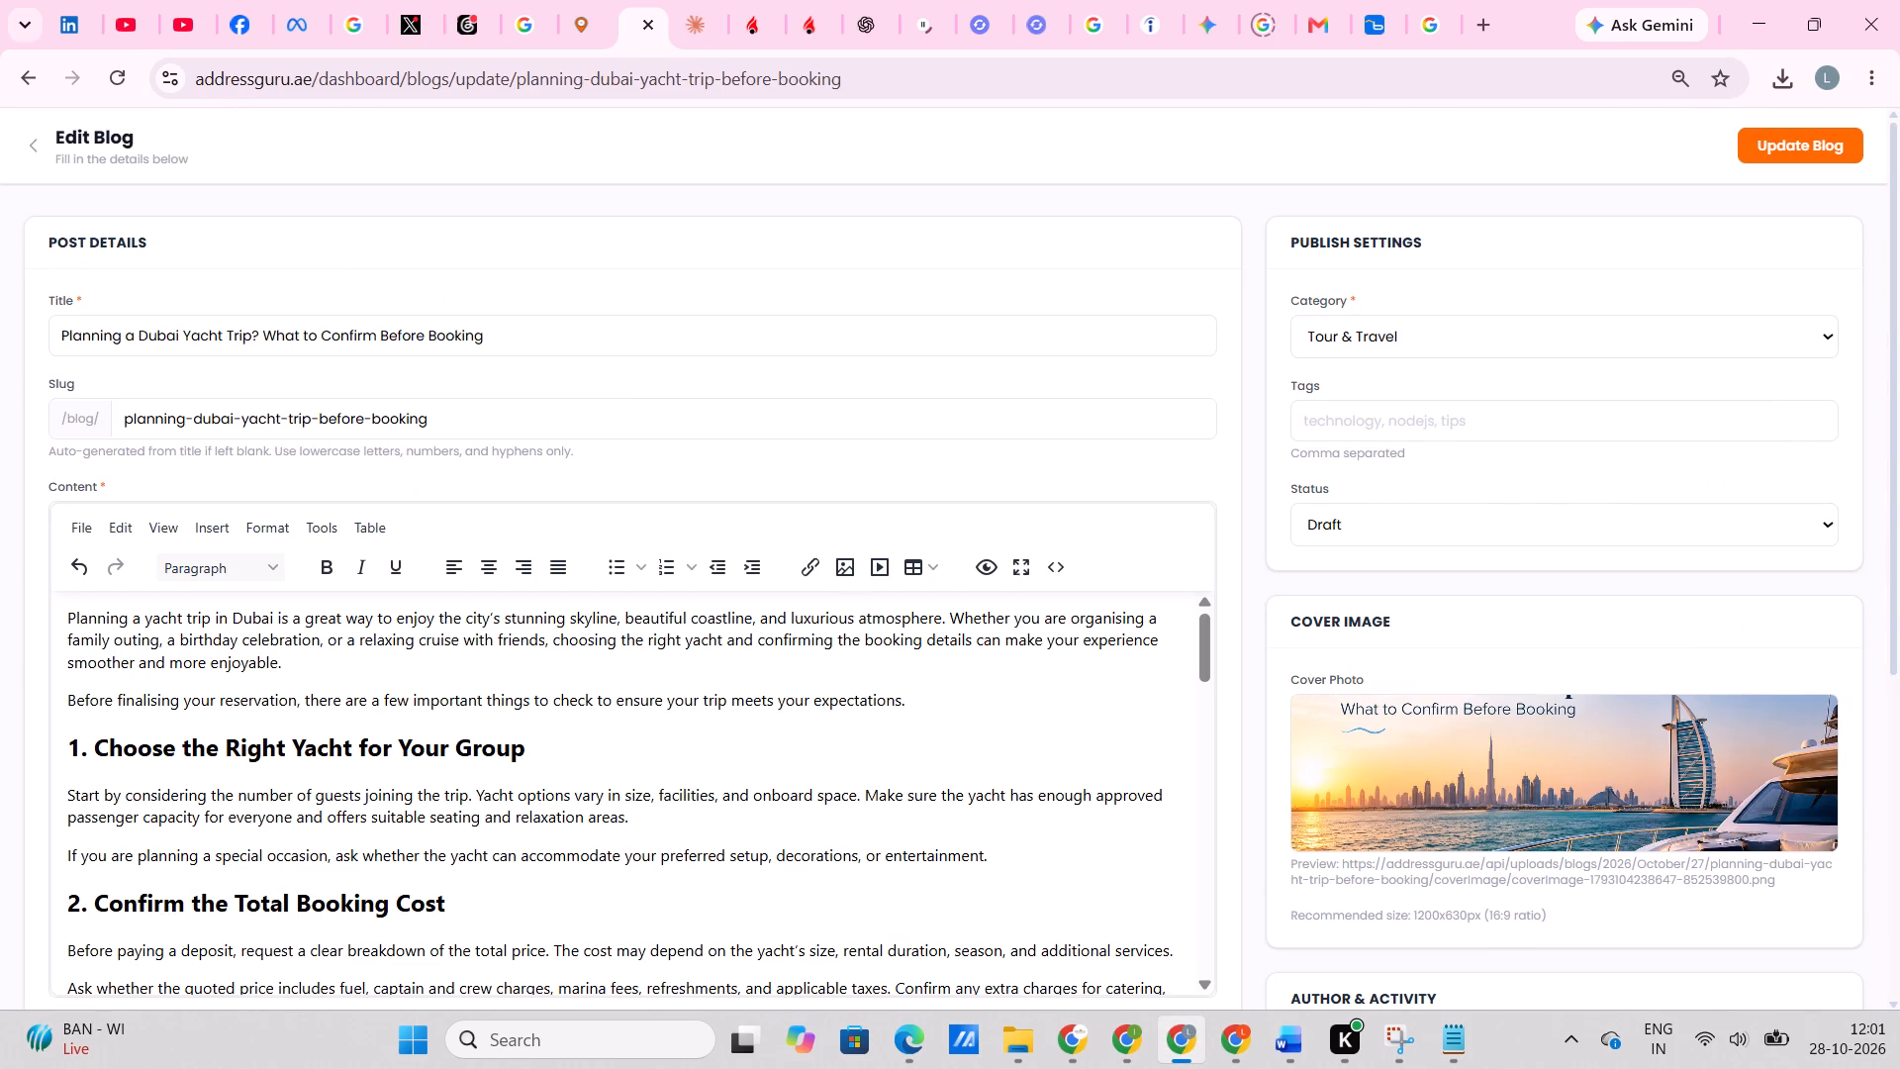
Look through the Dubai yacht trip draft and check its author and activity details for who created it.
{"action": "scroll", "coordinate": [872, 708], "scroll_direction": "up", "scroll_amount": 1}
{"action": "scroll", "coordinate": [1342, 613], "scroll_direction": "down", "scroll_amount": 2}
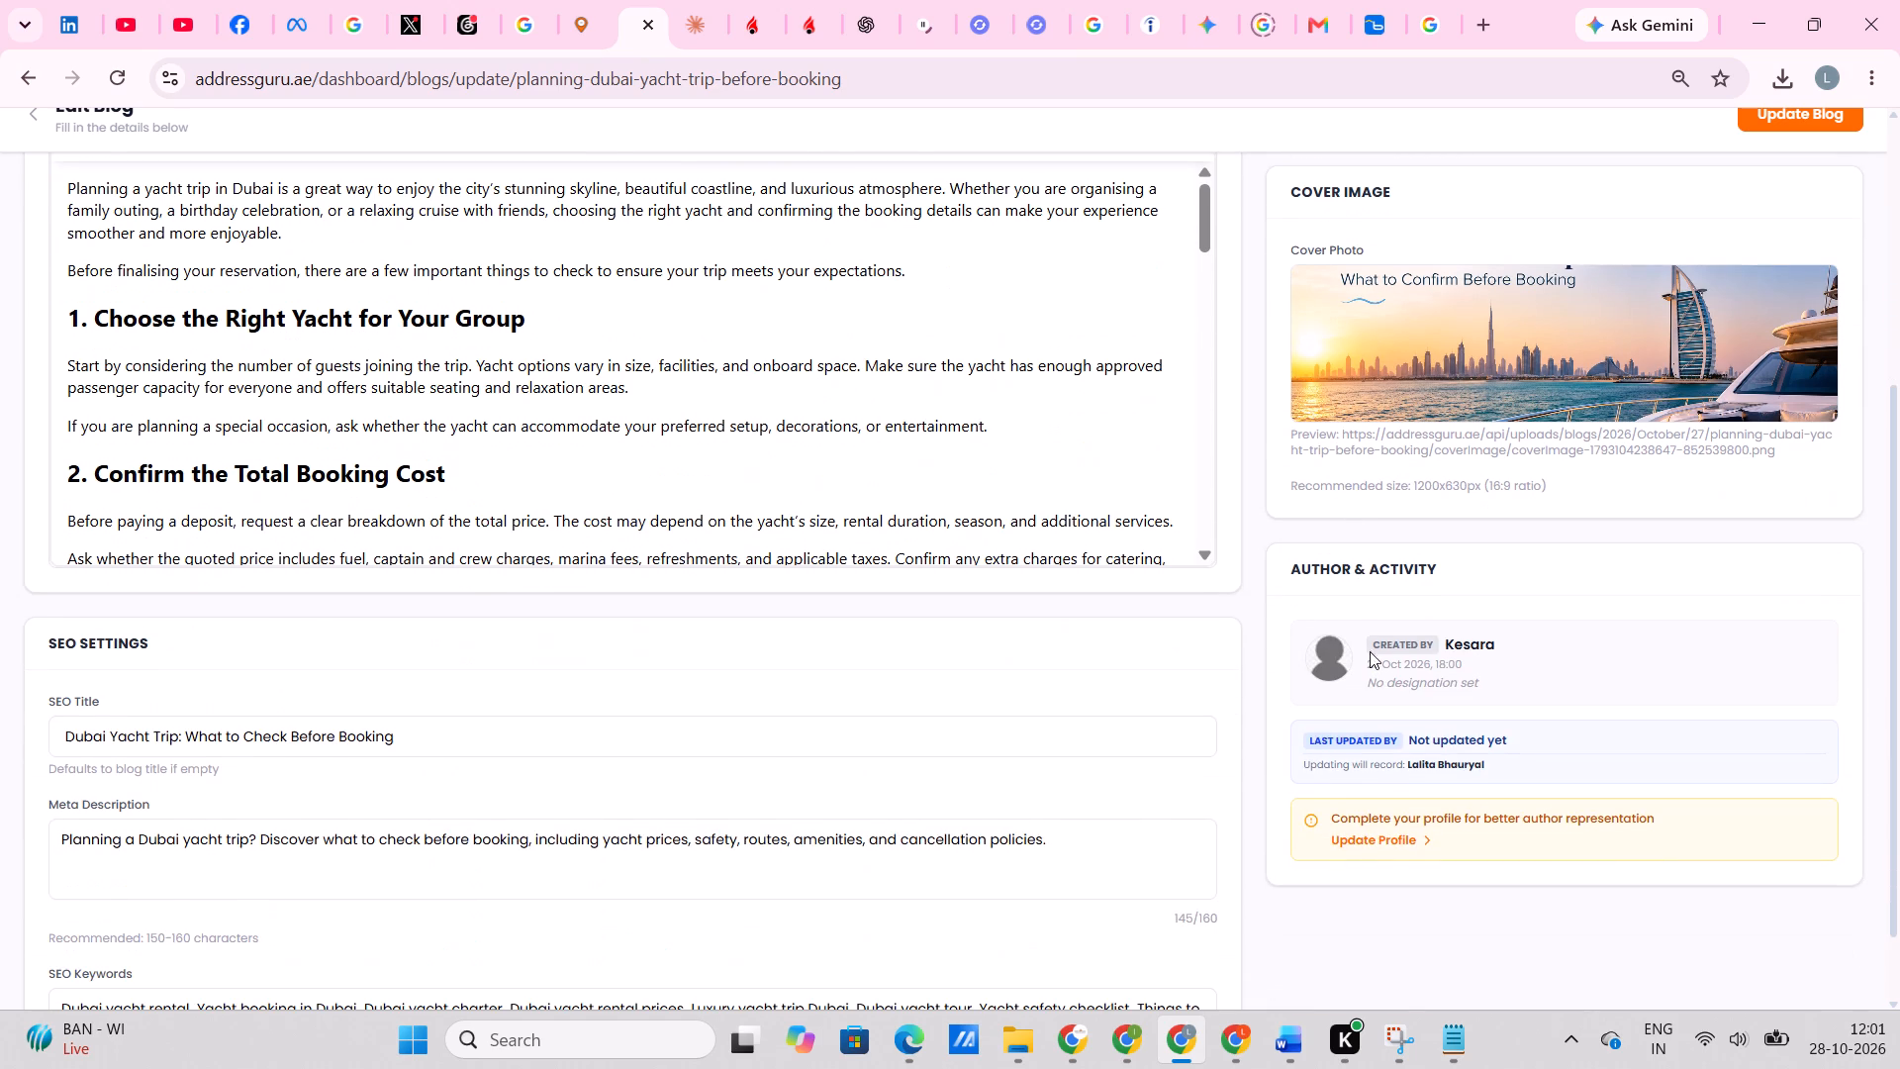
{"action": "scroll", "coordinate": [1370, 651], "scroll_direction": "down", "scroll_amount": 2}
{"action": "left_click_drag", "start_coordinate": [1451, 641], "coordinate": [1505, 639]}
{"action": "left_click", "coordinate": [1505, 639]}
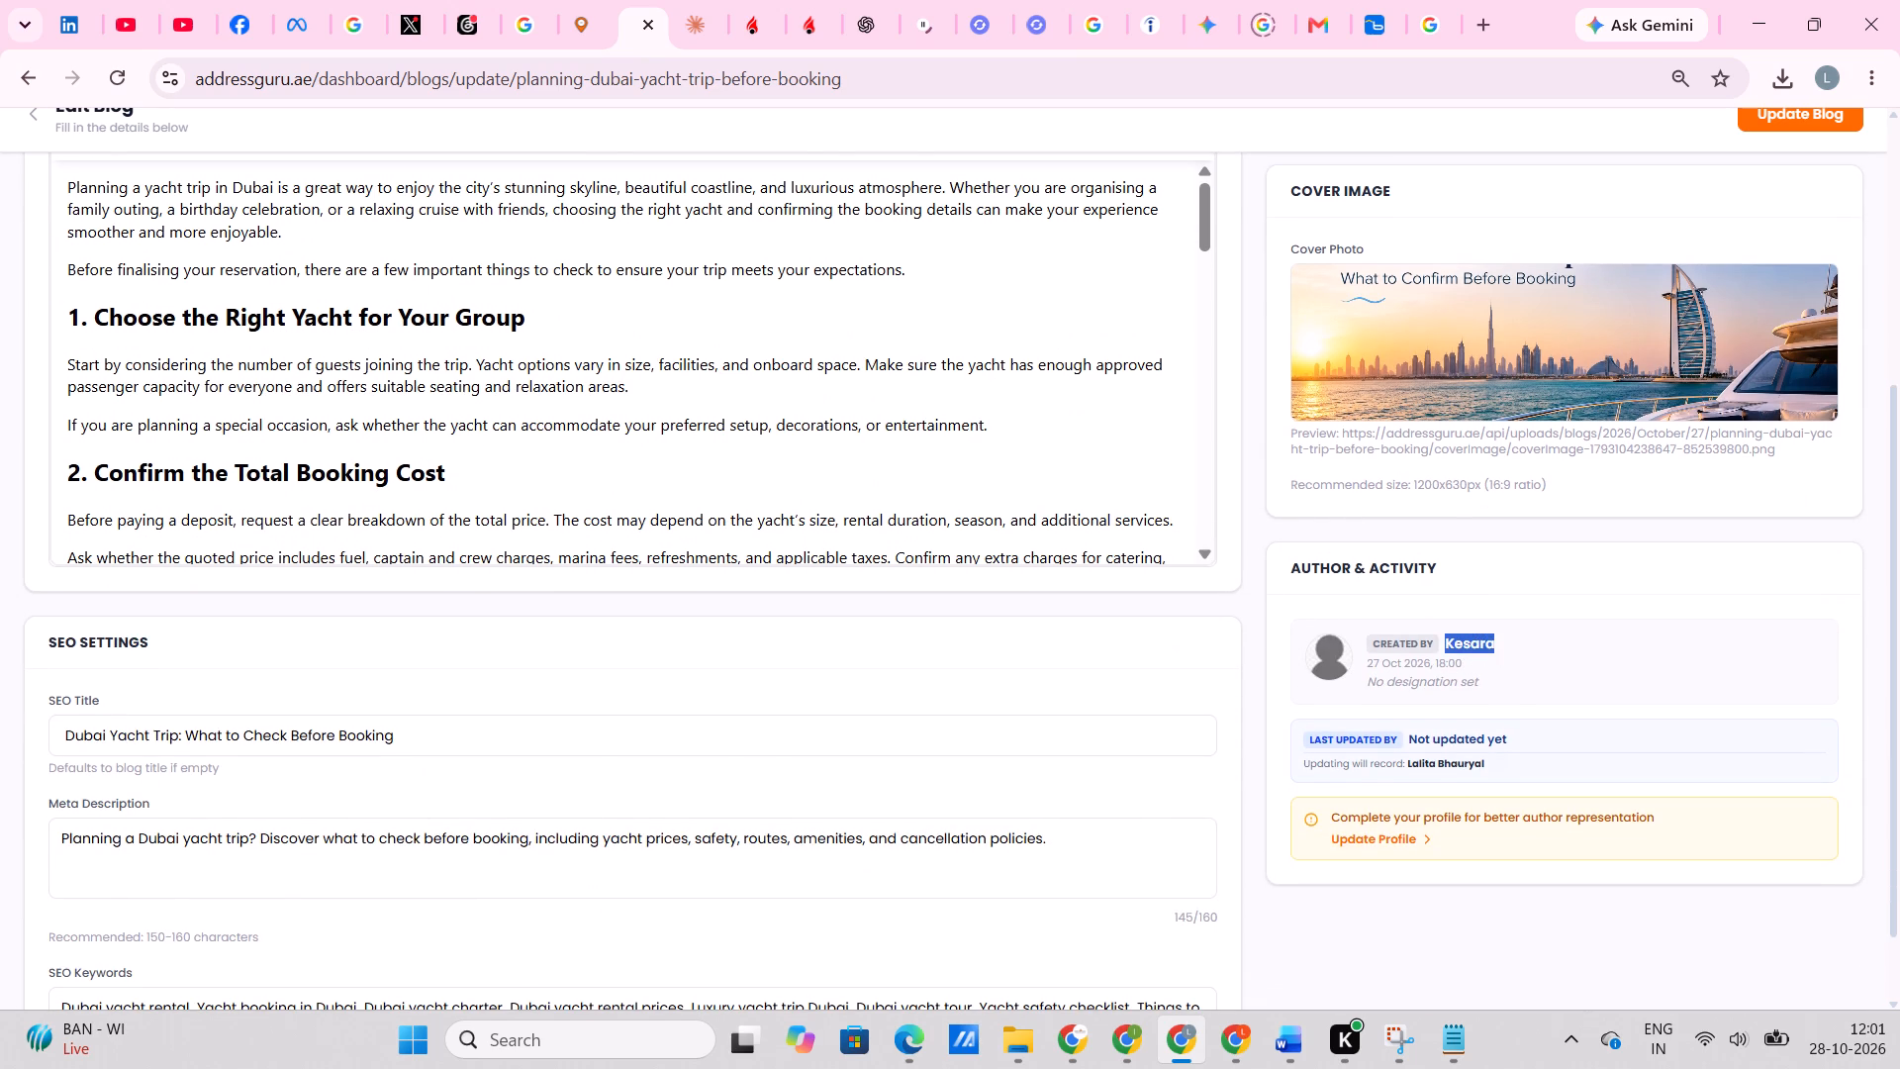